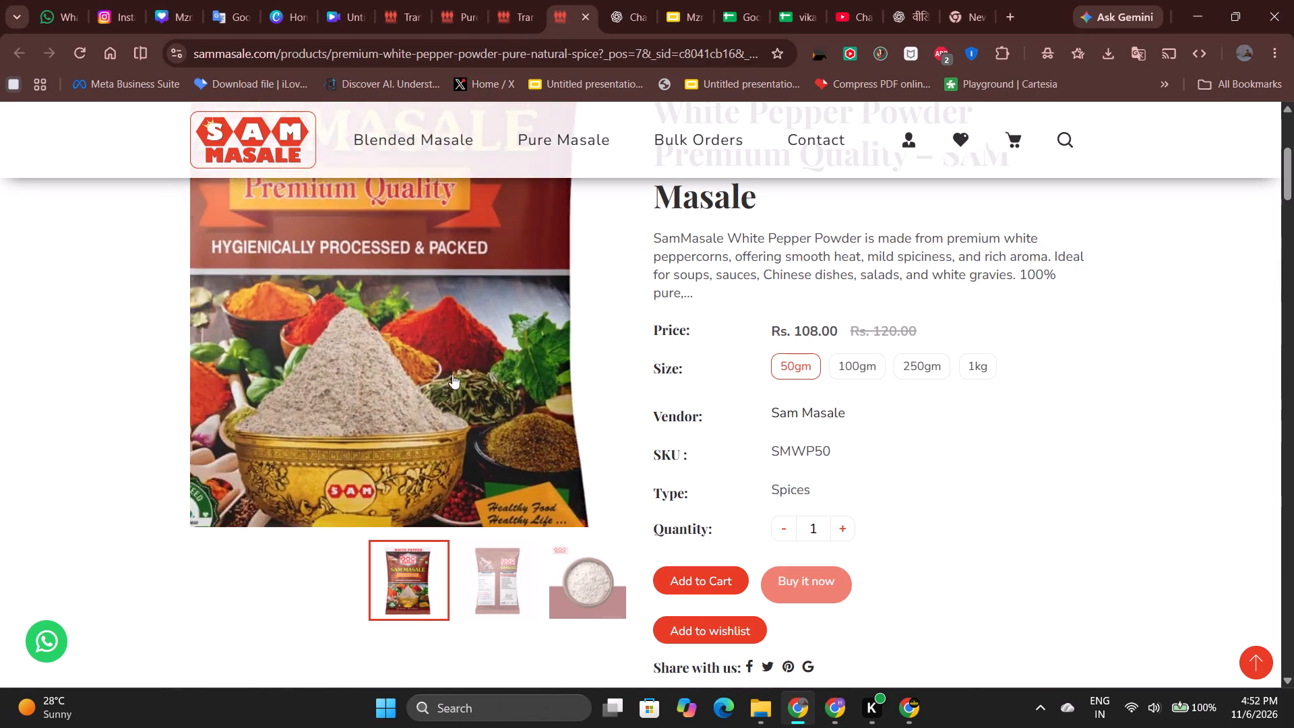
Review the White Pepper Powder product page, then return to the Sam Masale pepper search results and look over the listed products.
{"action": "scroll", "coordinate": [577, 401], "scroll_direction": "up", "scroll_amount": 6}
{"action": "scroll", "coordinate": [809, 261], "scroll_direction": "down", "scroll_amount": 2}
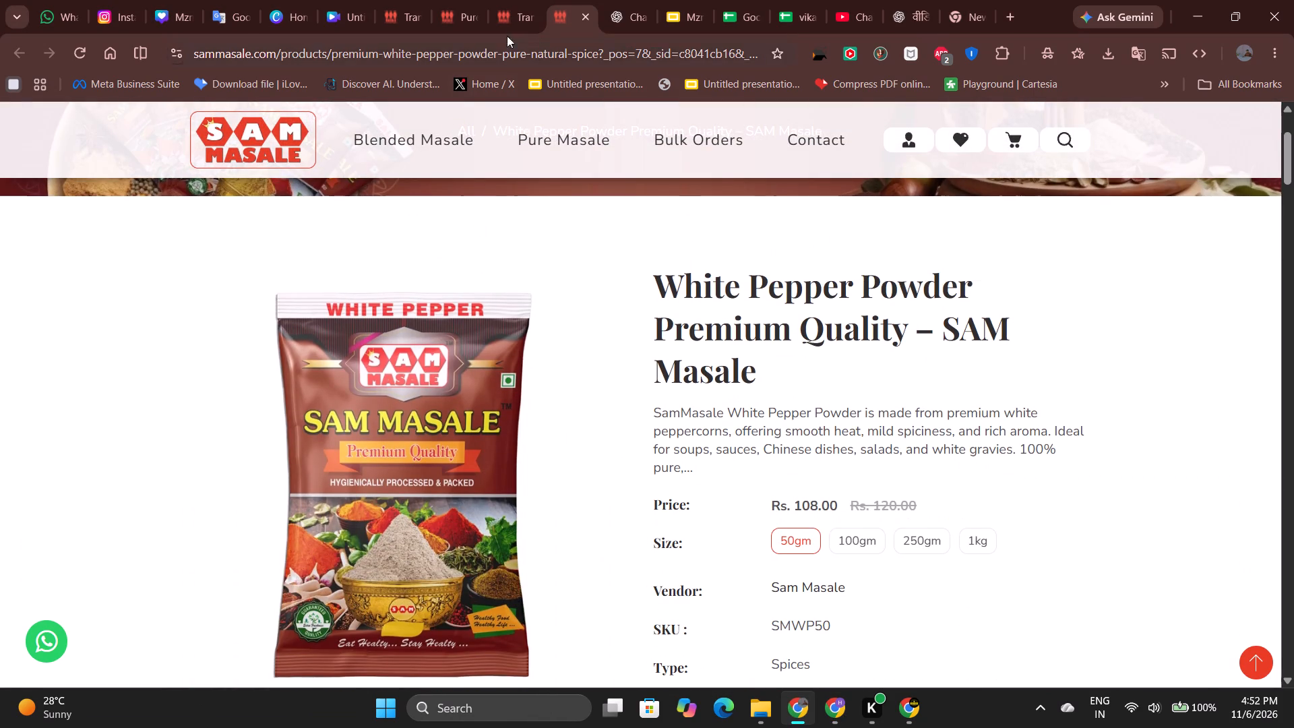
{"action": "left_click", "coordinate": [506, 9]}
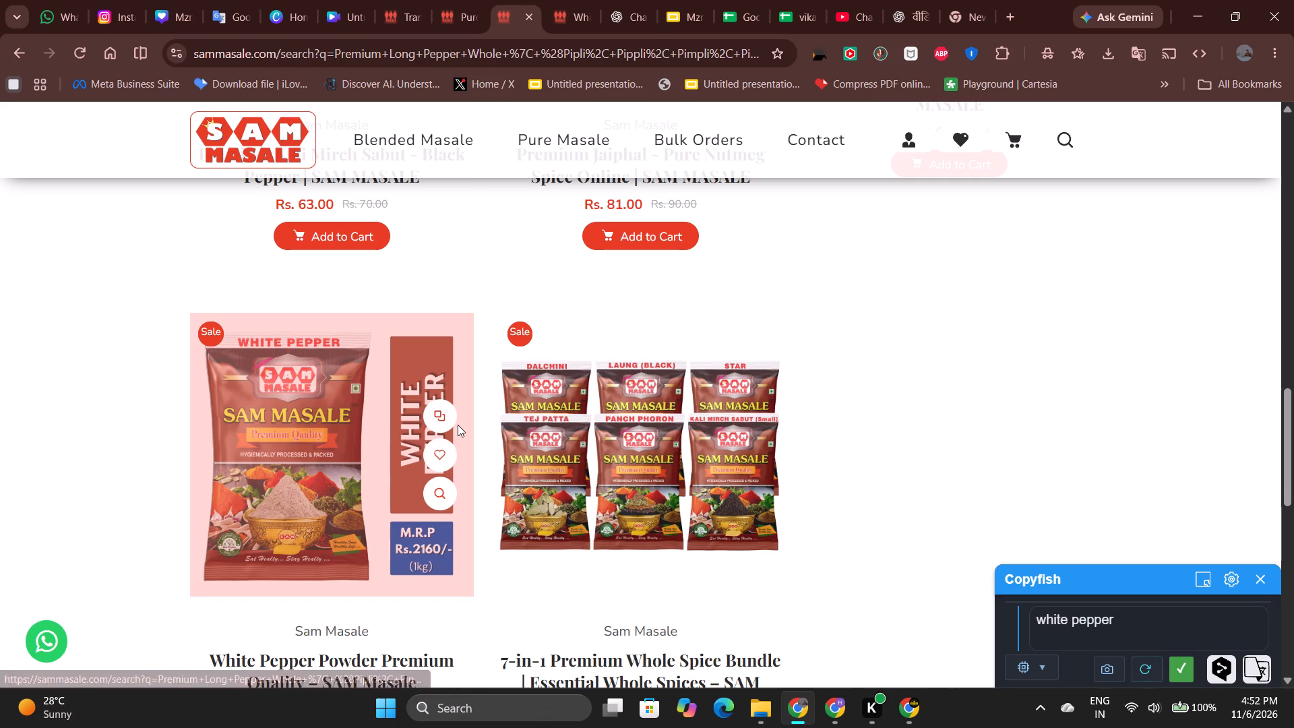
{"action": "scroll", "coordinate": [458, 425], "scroll_direction": "up", "scroll_amount": 6}
{"action": "scroll", "coordinate": [652, 469], "scroll_direction": "up", "scroll_amount": 3}
{"action": "scroll", "coordinate": [653, 468], "scroll_direction": "down", "scroll_amount": 12}
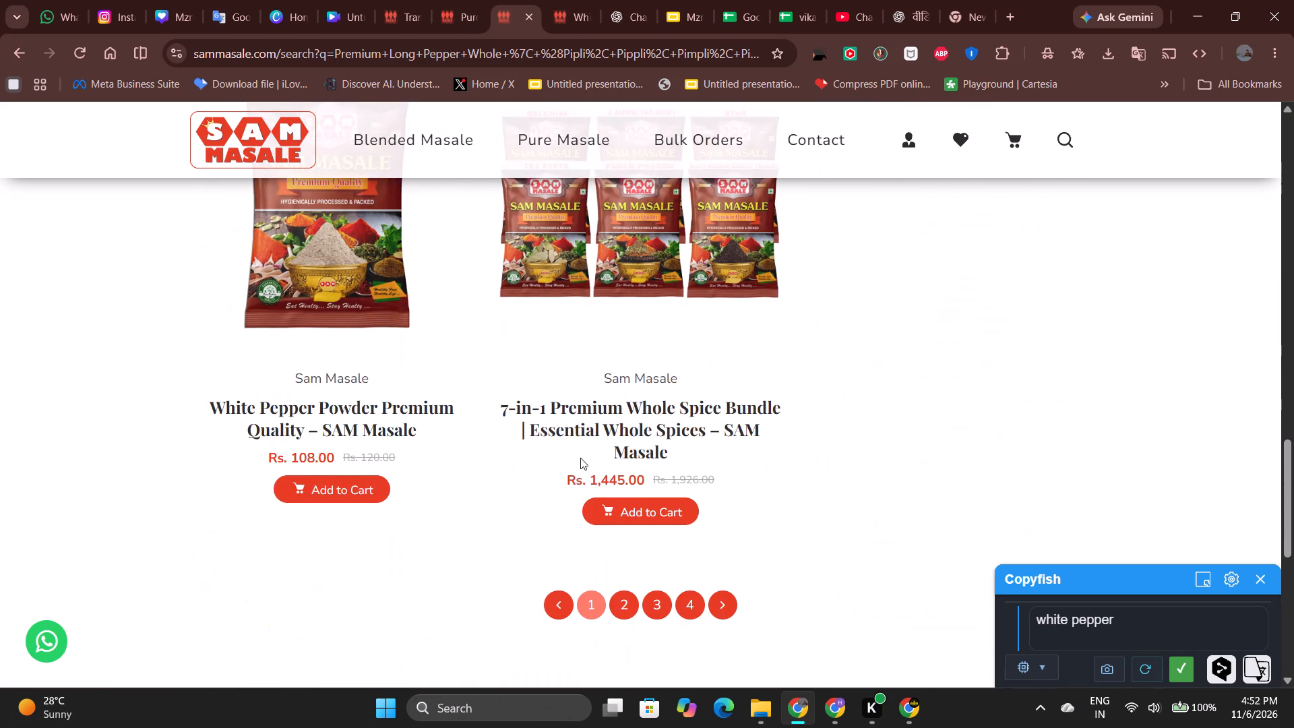
Go to page 2 of the Sam Masale search results and look through its spice products down to the page end.
{"action": "left_click", "coordinate": [634, 603]}
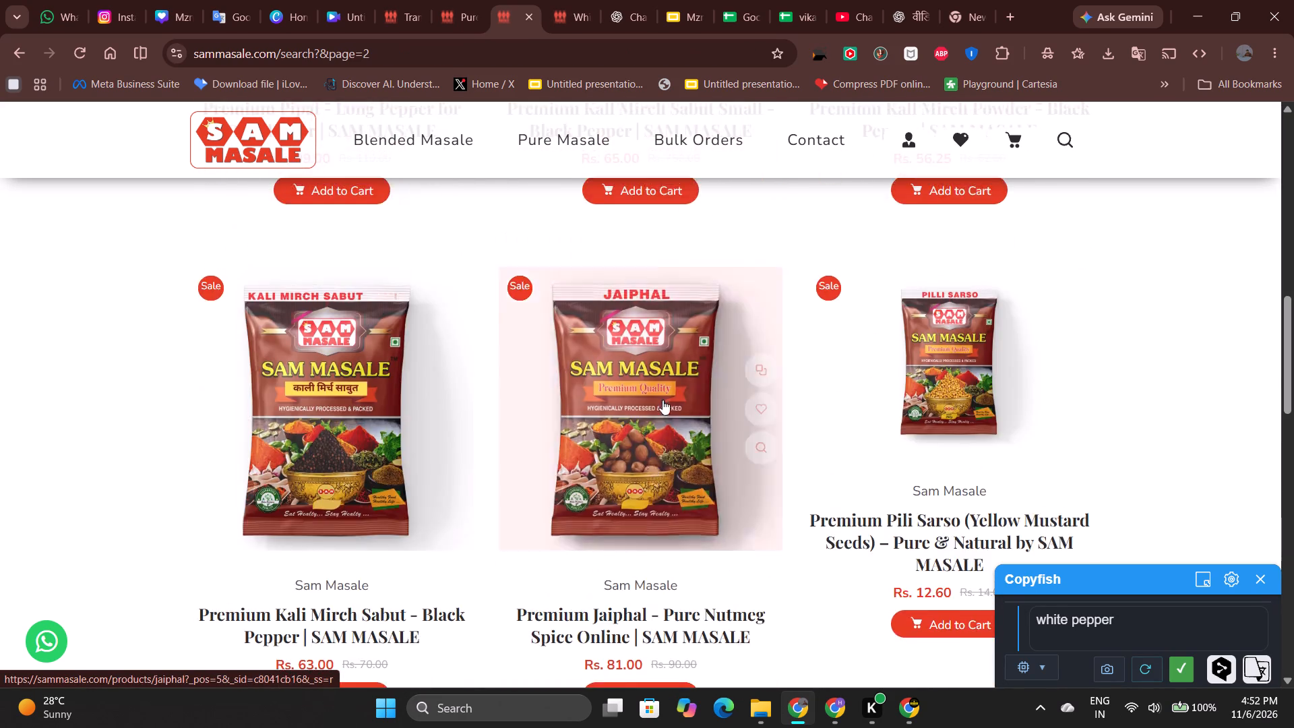
{"action": "scroll", "coordinate": [657, 375], "scroll_direction": "down", "scroll_amount": 6}
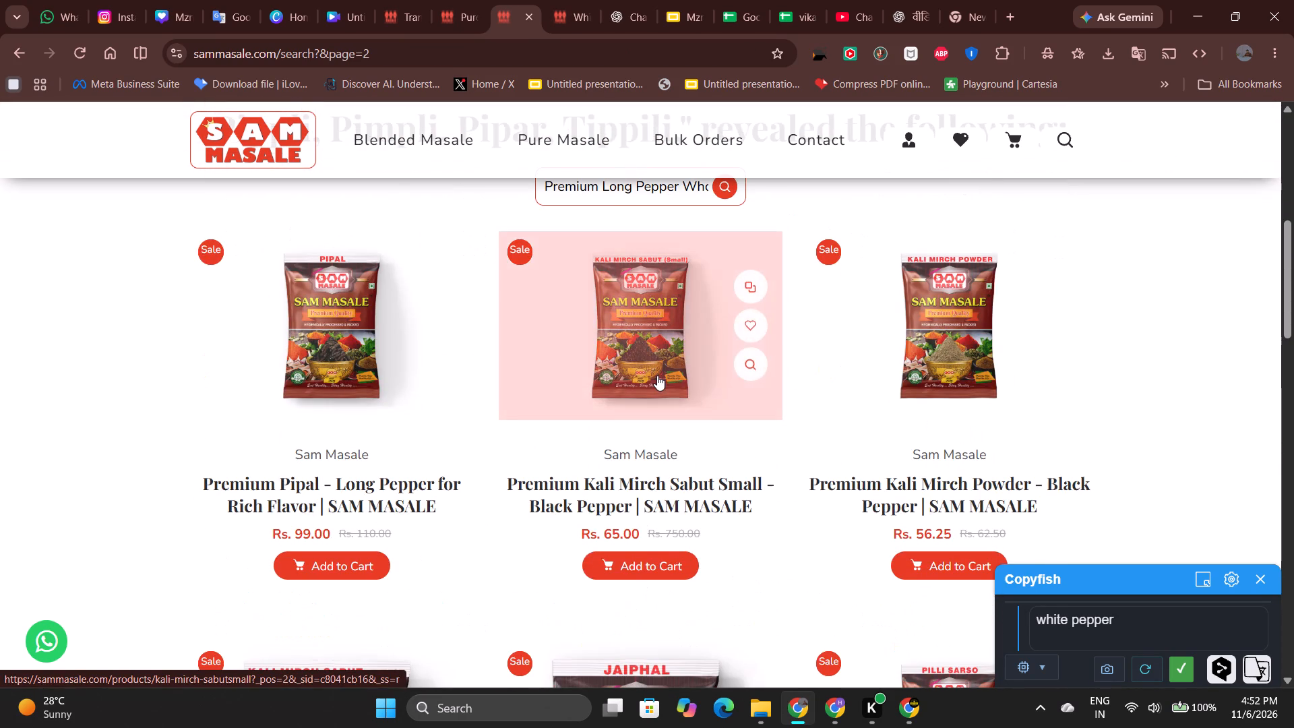
{"action": "scroll", "coordinate": [657, 375], "scroll_direction": "down", "scroll_amount": 2}
{"action": "scroll", "coordinate": [657, 375], "scroll_direction": "up", "scroll_amount": 3}
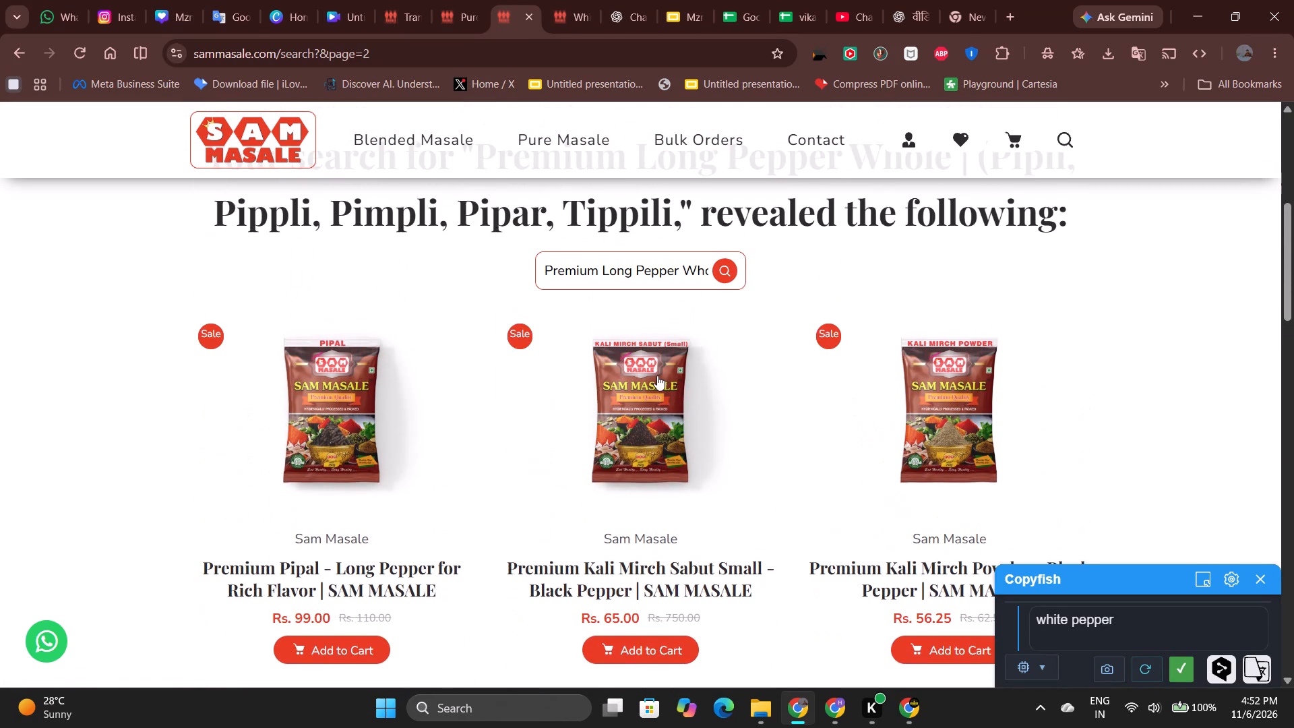
{"action": "scroll", "coordinate": [657, 375], "scroll_direction": "down", "scroll_amount": 7}
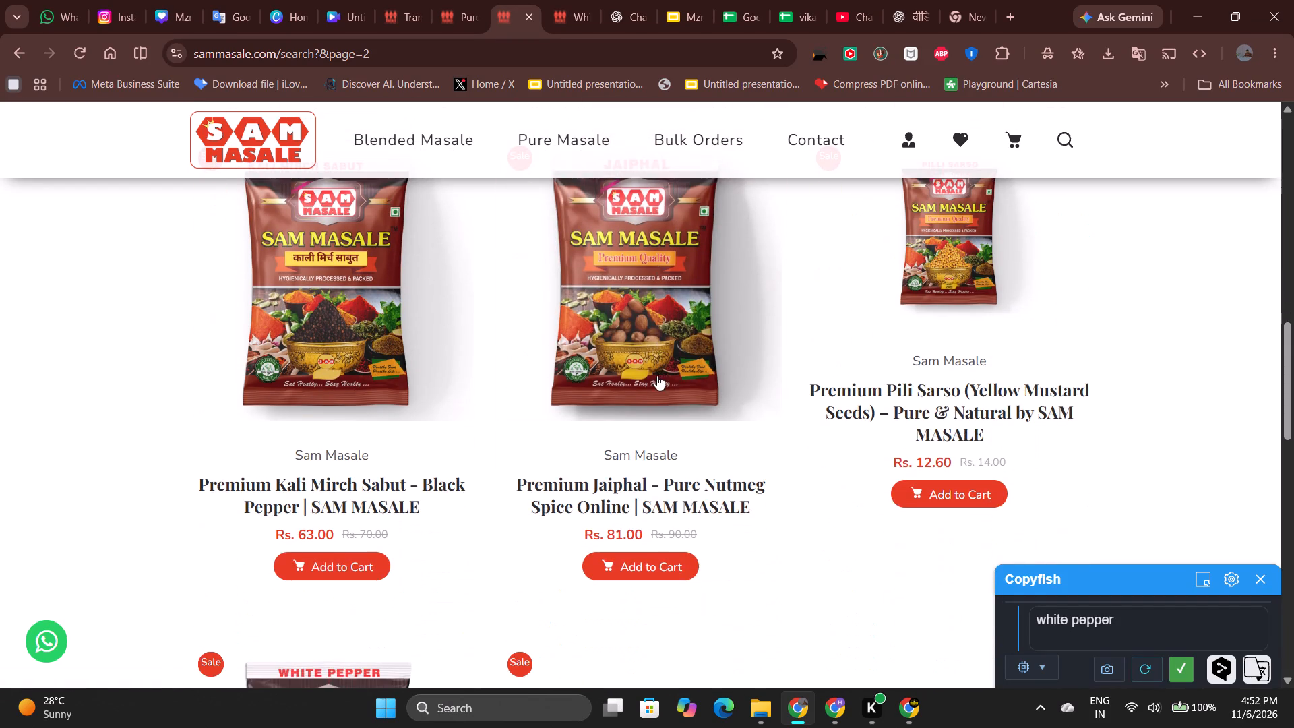
{"action": "scroll", "coordinate": [657, 375], "scroll_direction": "down", "scroll_amount": 11}
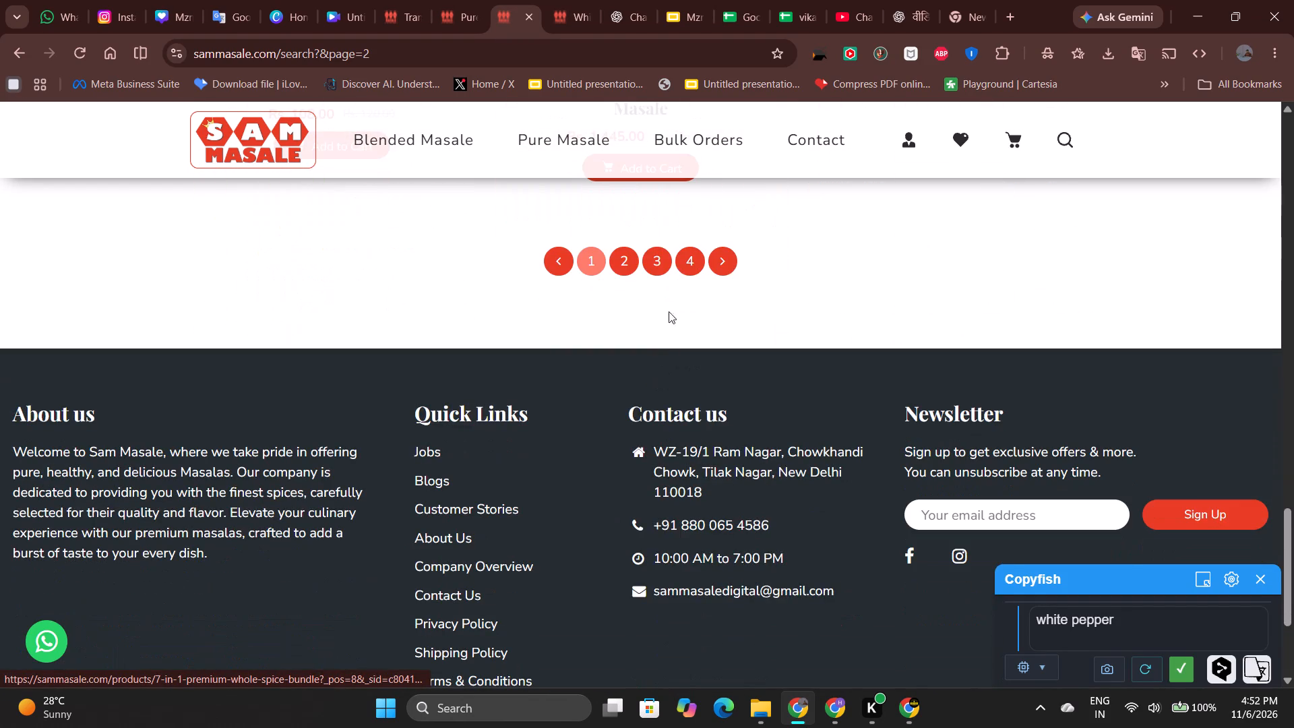
Open page 3 of the SAM MASALE store's search results and look through the products in the Pure Masale collection.
{"action": "left_click", "coordinate": [657, 255]}
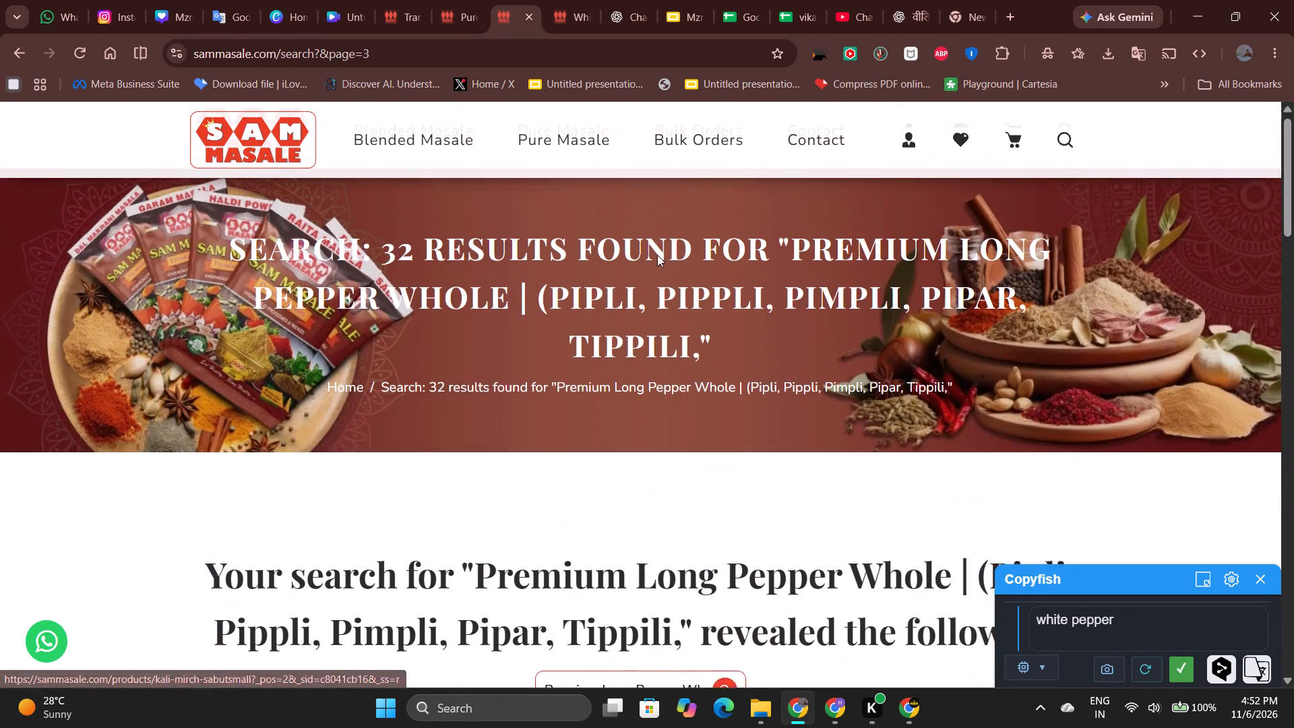
{"action": "left_click", "coordinate": [572, 140]}
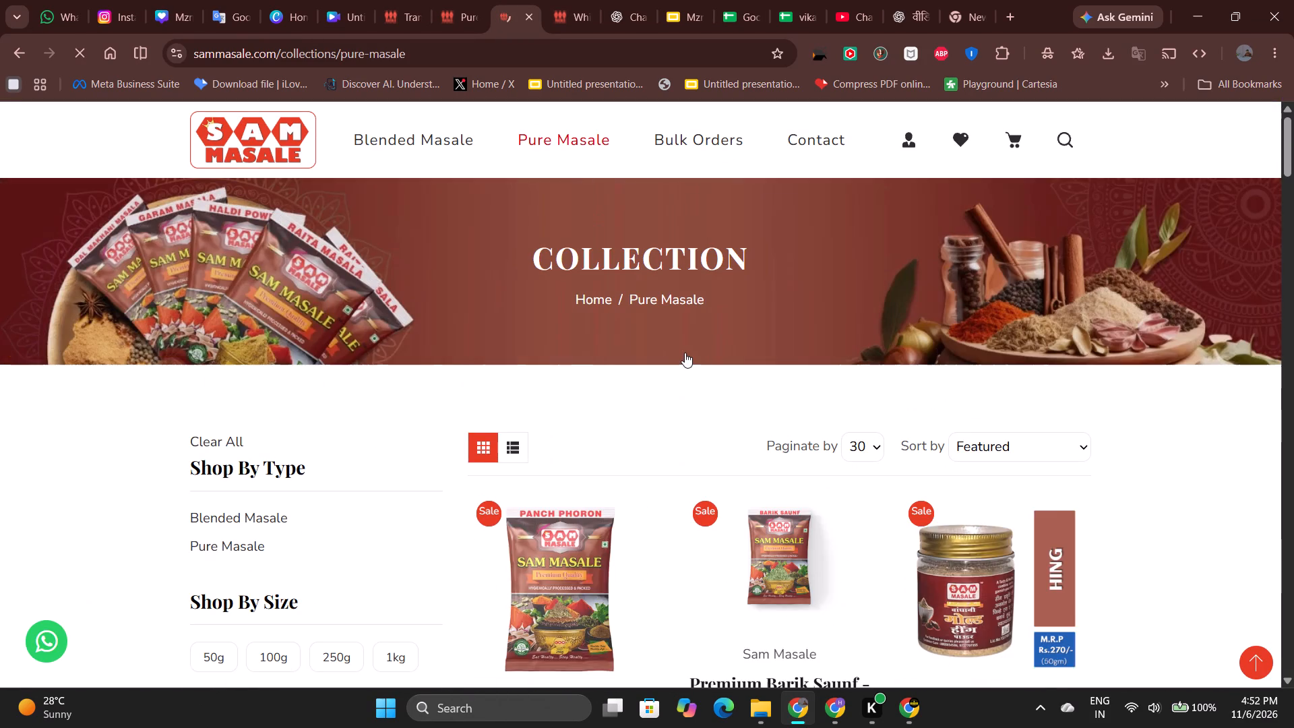
{"action": "scroll", "coordinate": [685, 353], "scroll_direction": "down", "scroll_amount": 2}
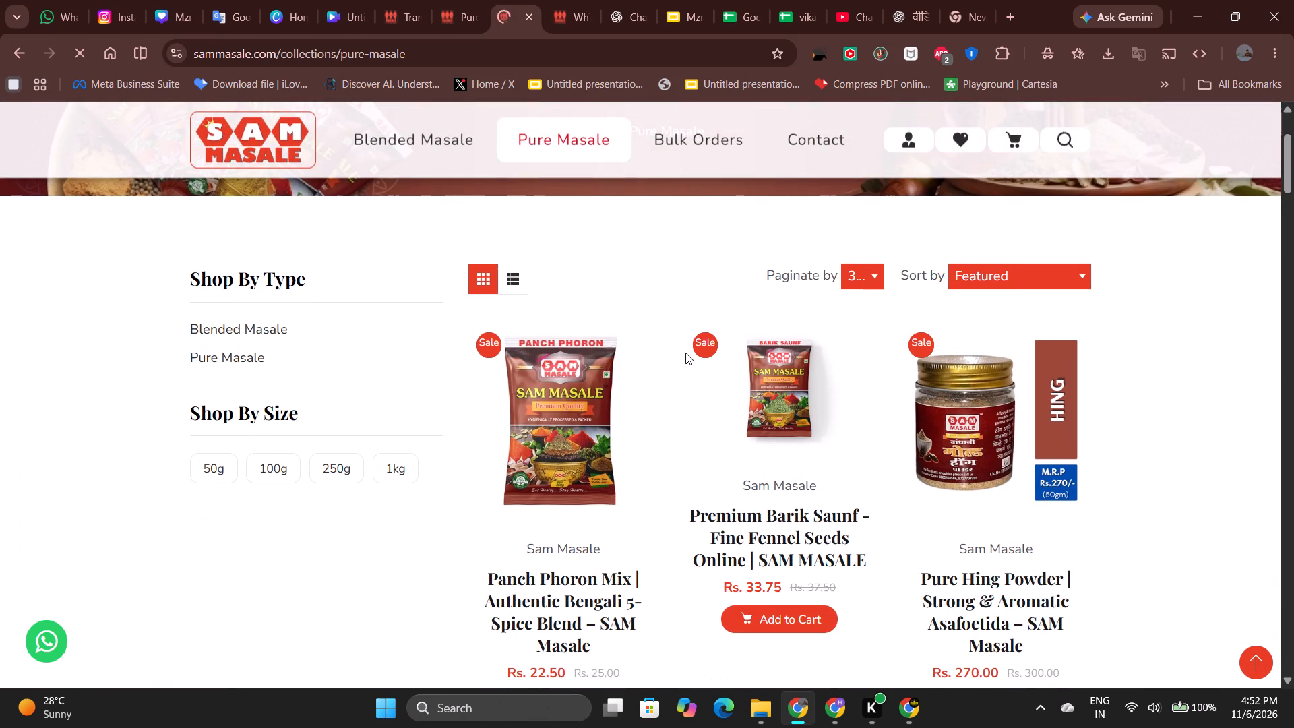
{"action": "scroll", "coordinate": [685, 353], "scroll_direction": "down", "scroll_amount": 1}
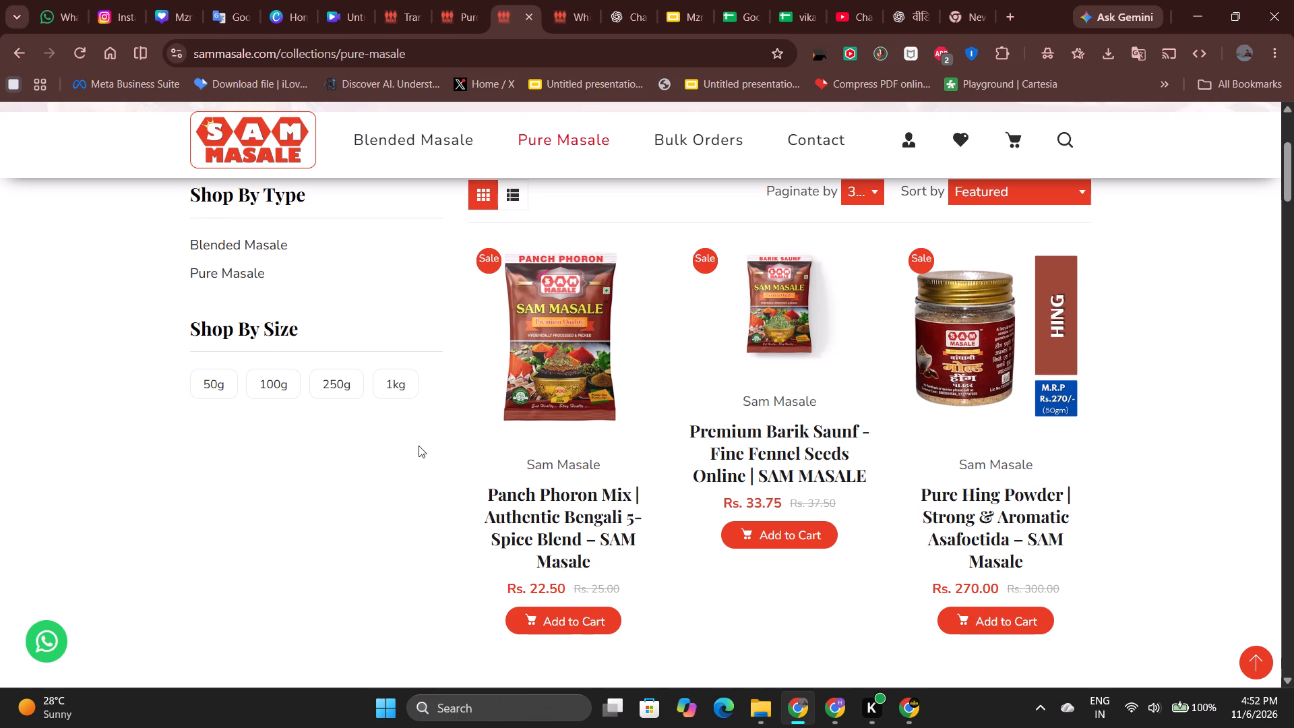
{"action": "scroll", "coordinate": [419, 446], "scroll_direction": "down", "scroll_amount": 2}
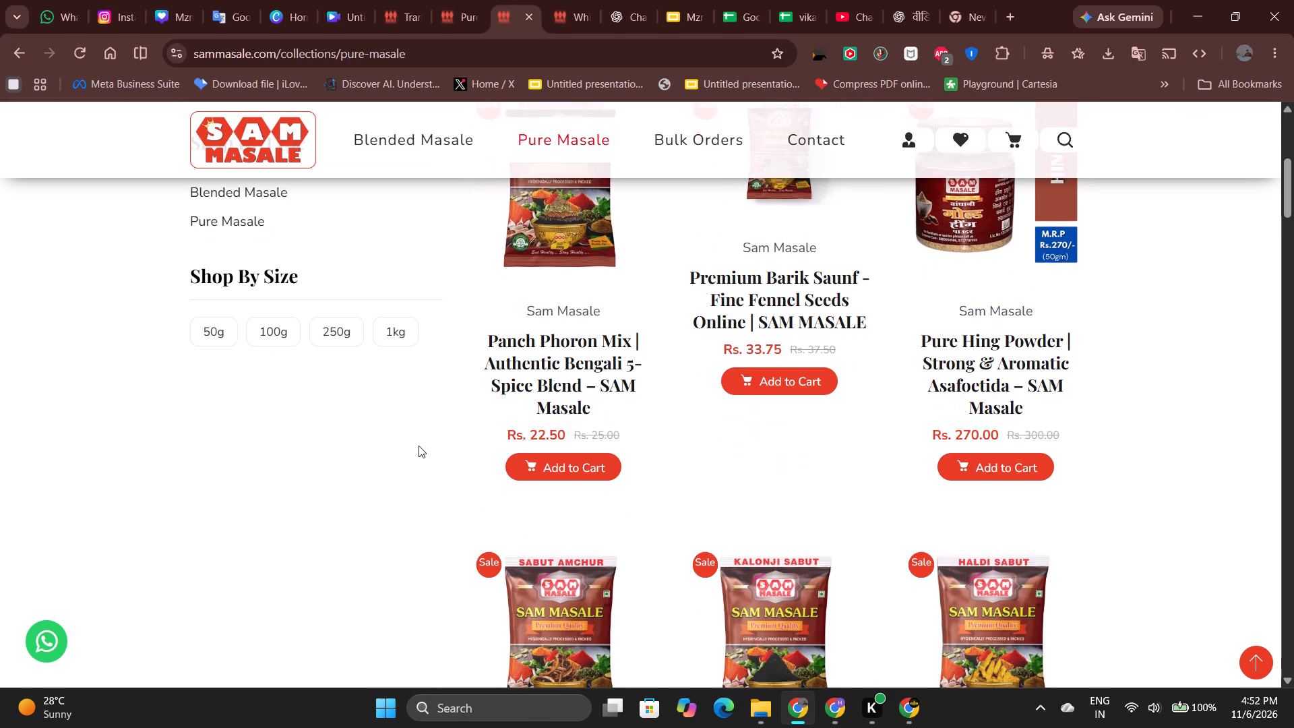
{"action": "scroll", "coordinate": [419, 446], "scroll_direction": "down", "scroll_amount": 3}
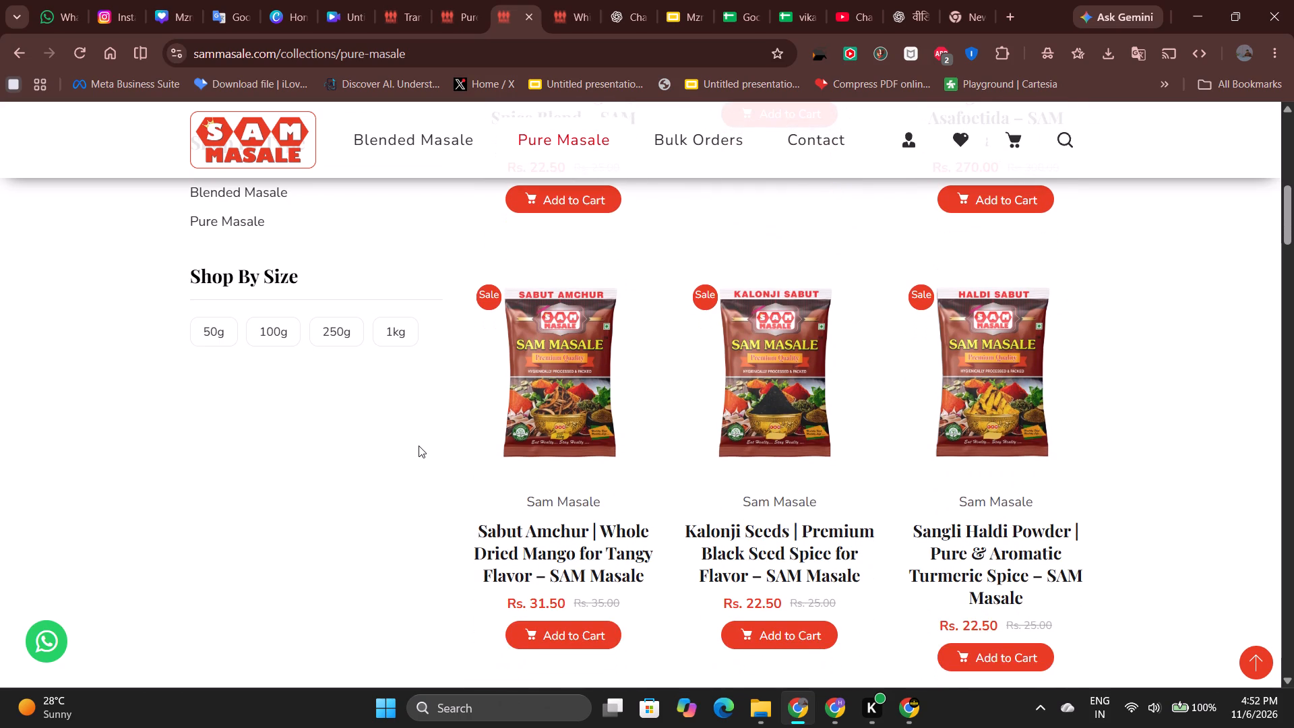
{"action": "scroll", "coordinate": [419, 446], "scroll_direction": "down", "scroll_amount": 5}
{"action": "scroll", "coordinate": [508, 379], "scroll_direction": "down", "scroll_amount": 5}
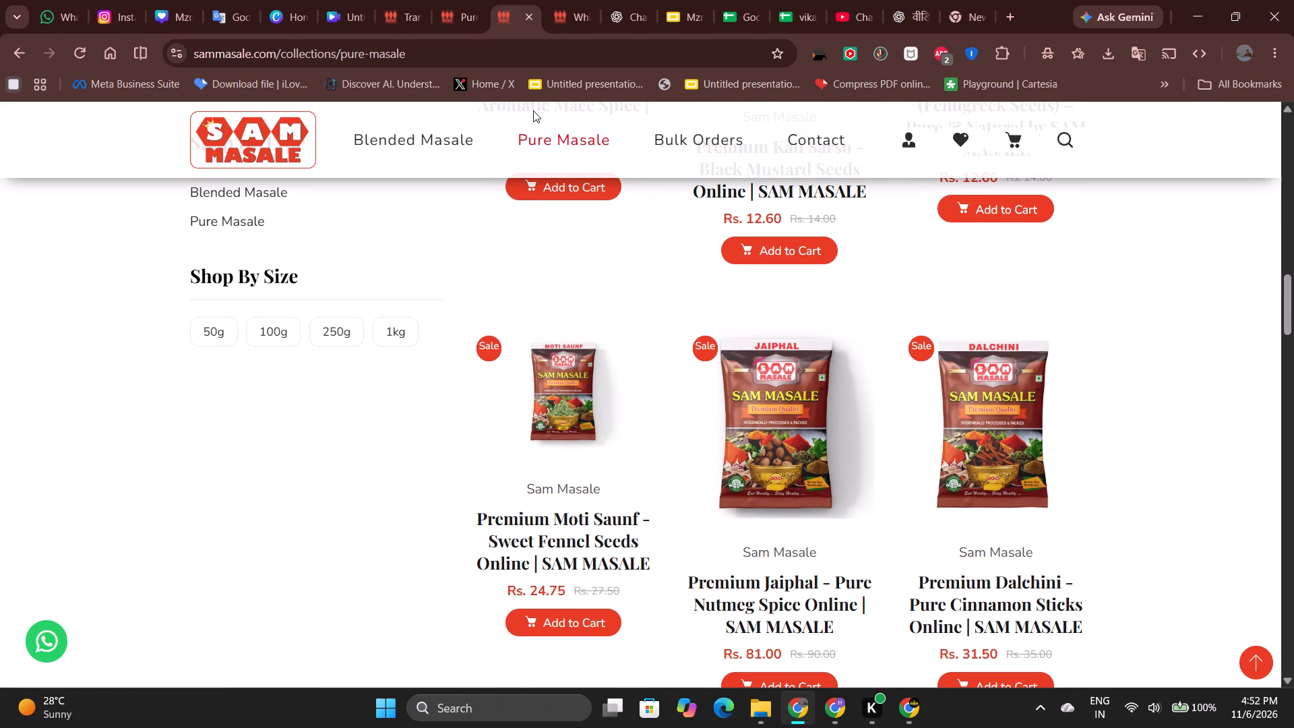
{"action": "scroll", "coordinate": [836, 327], "scroll_direction": "down", "scroll_amount": 3}
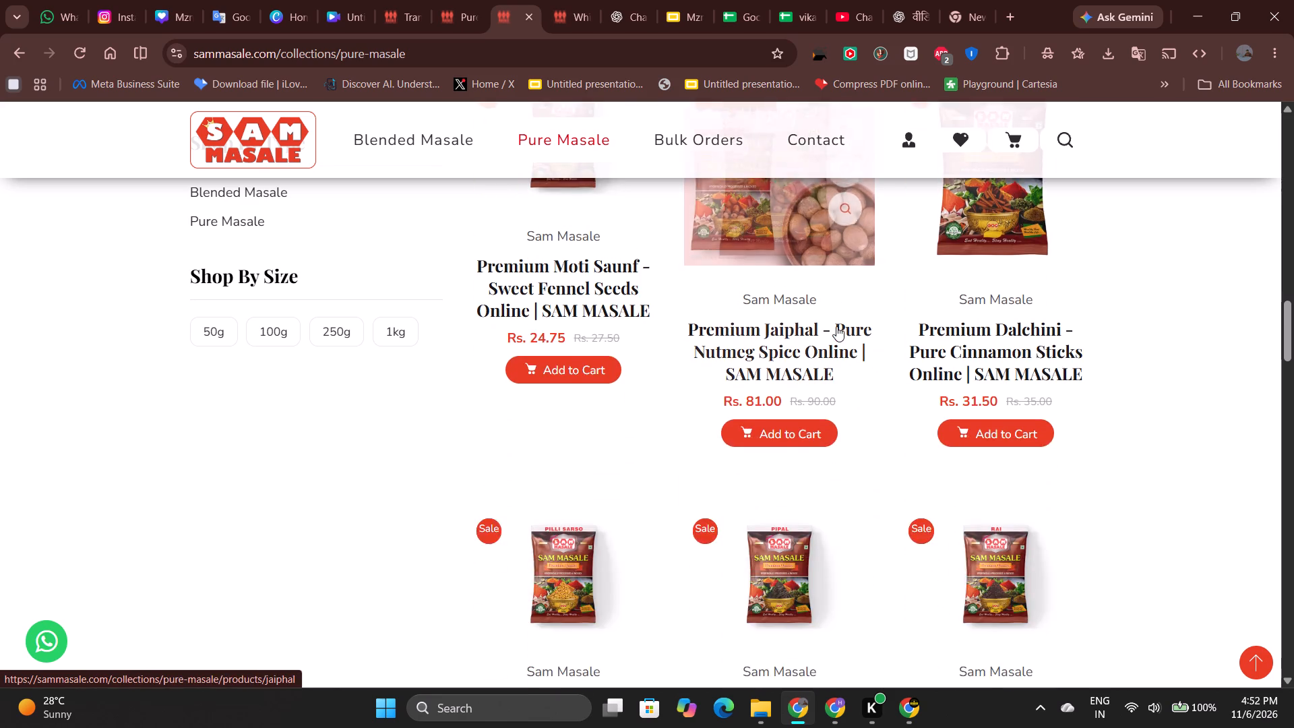
{"action": "scroll", "coordinate": [836, 326], "scroll_direction": "down", "scroll_amount": 3}
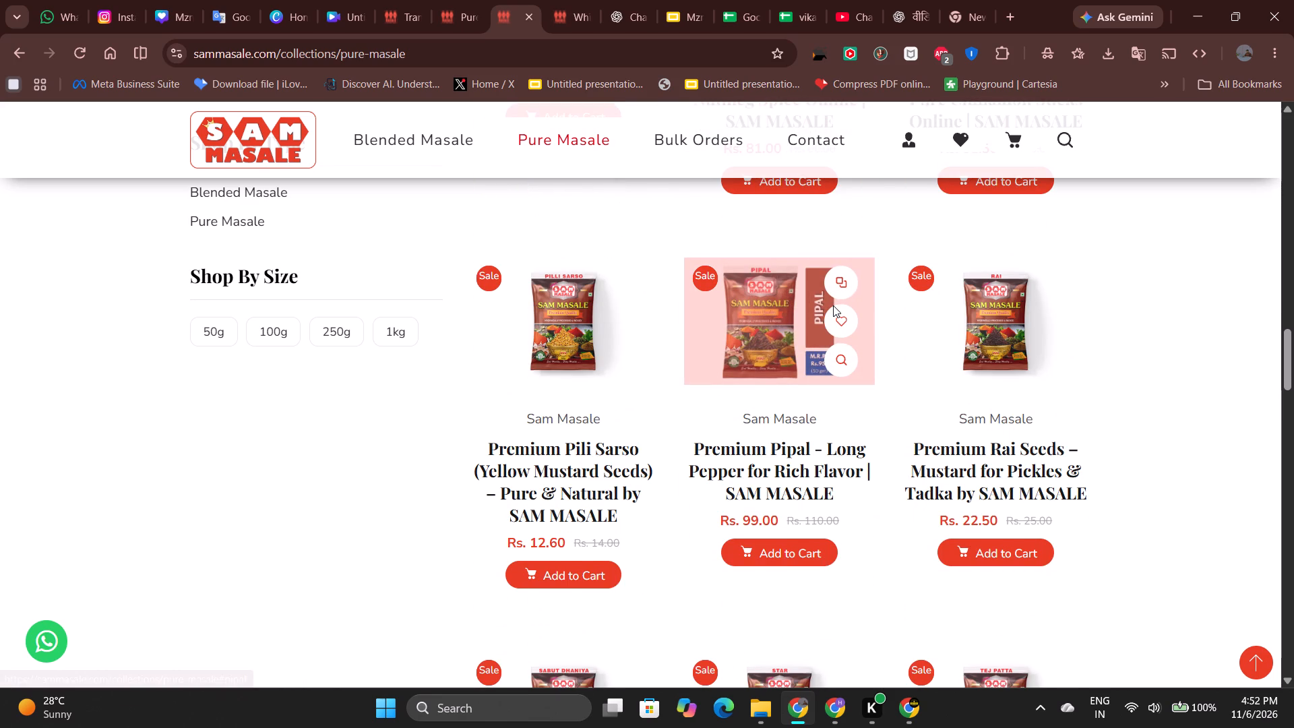
{"action": "scroll", "coordinate": [833, 305], "scroll_direction": "down", "scroll_amount": 11}
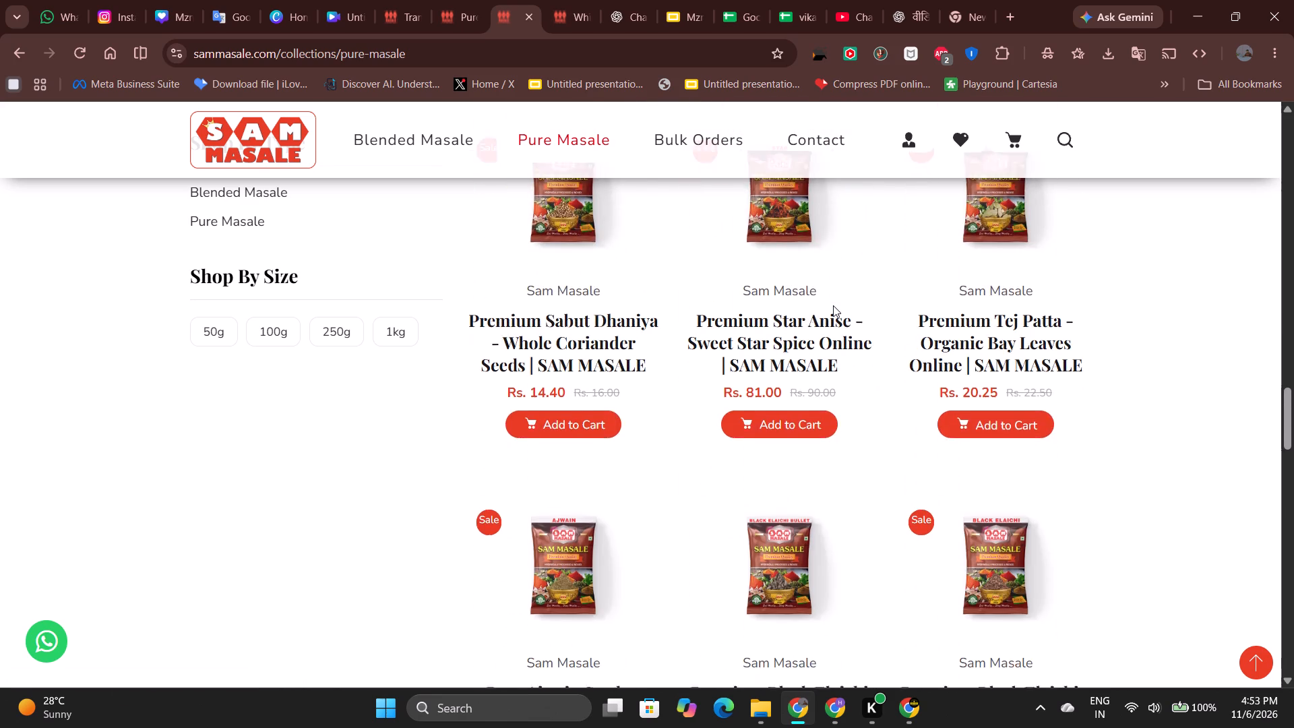
{"action": "scroll", "coordinate": [833, 305], "scroll_direction": "down", "scroll_amount": 8}
{"action": "scroll", "coordinate": [832, 293], "scroll_direction": "up", "scroll_amount": 7}
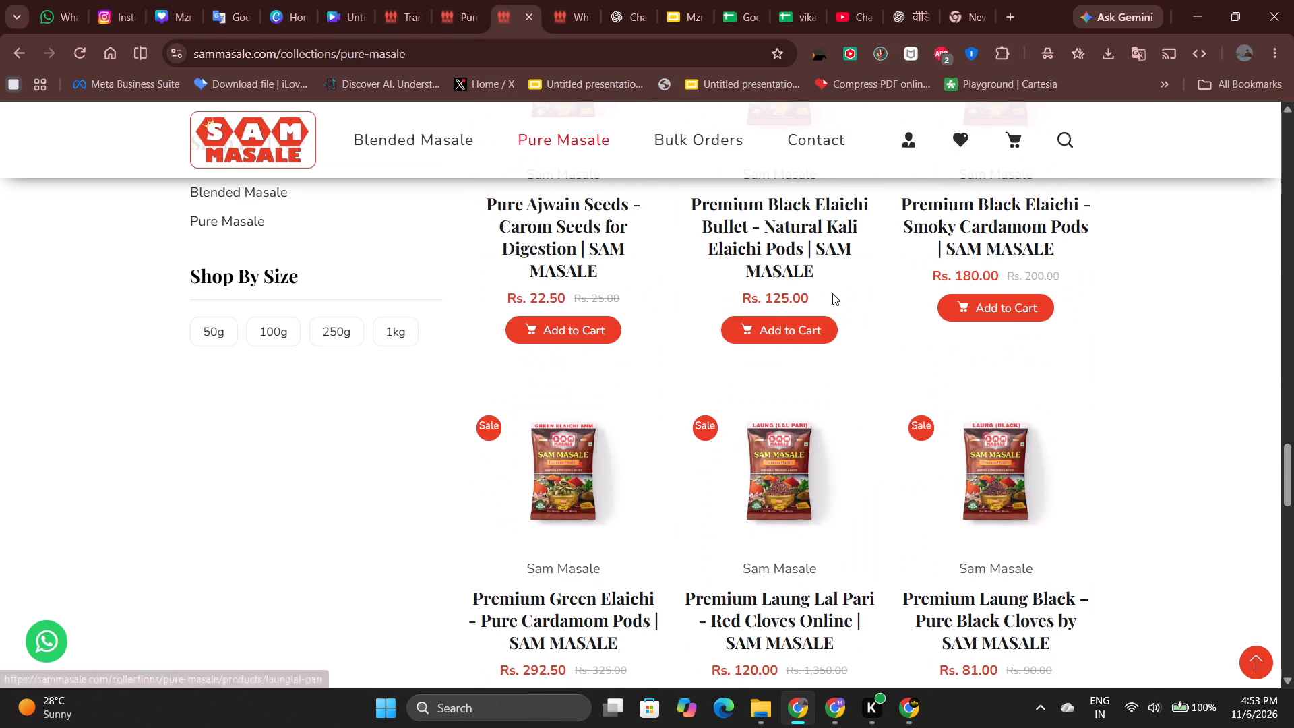
{"action": "scroll", "coordinate": [832, 293], "scroll_direction": "down", "scroll_amount": 15}
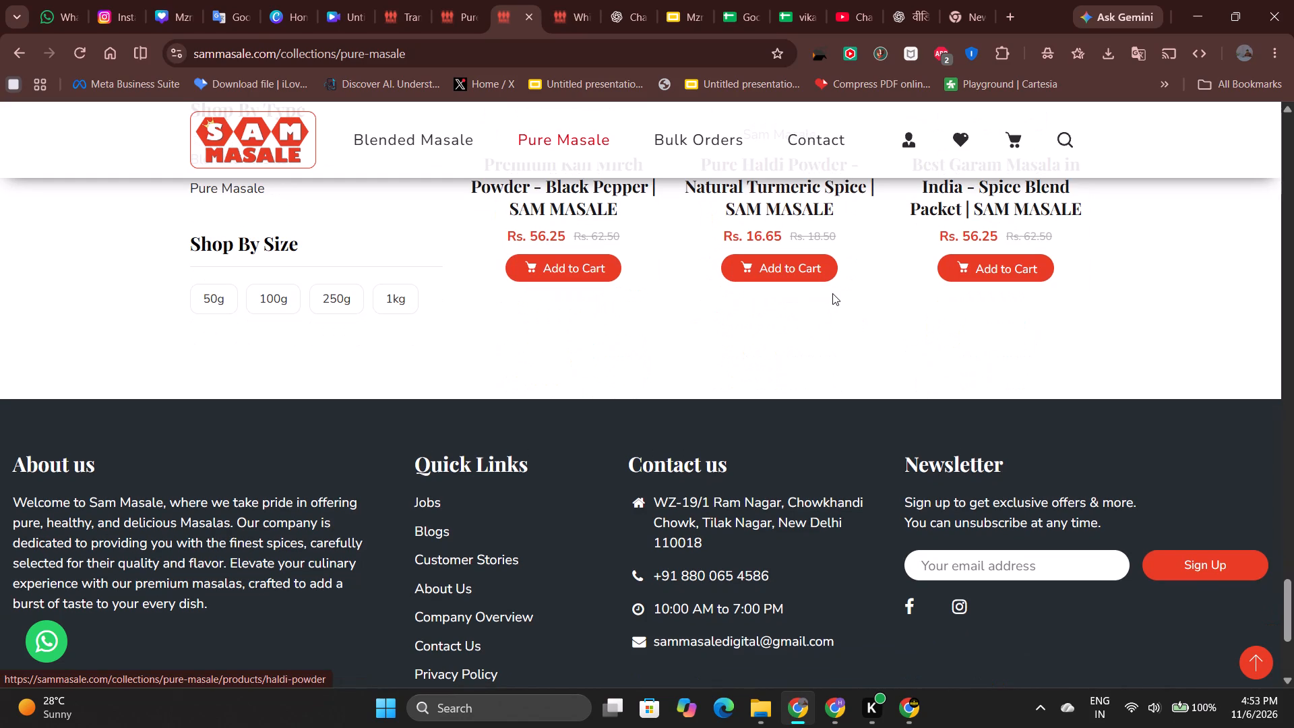
{"action": "scroll", "coordinate": [713, 297], "scroll_direction": "up", "scroll_amount": 6}
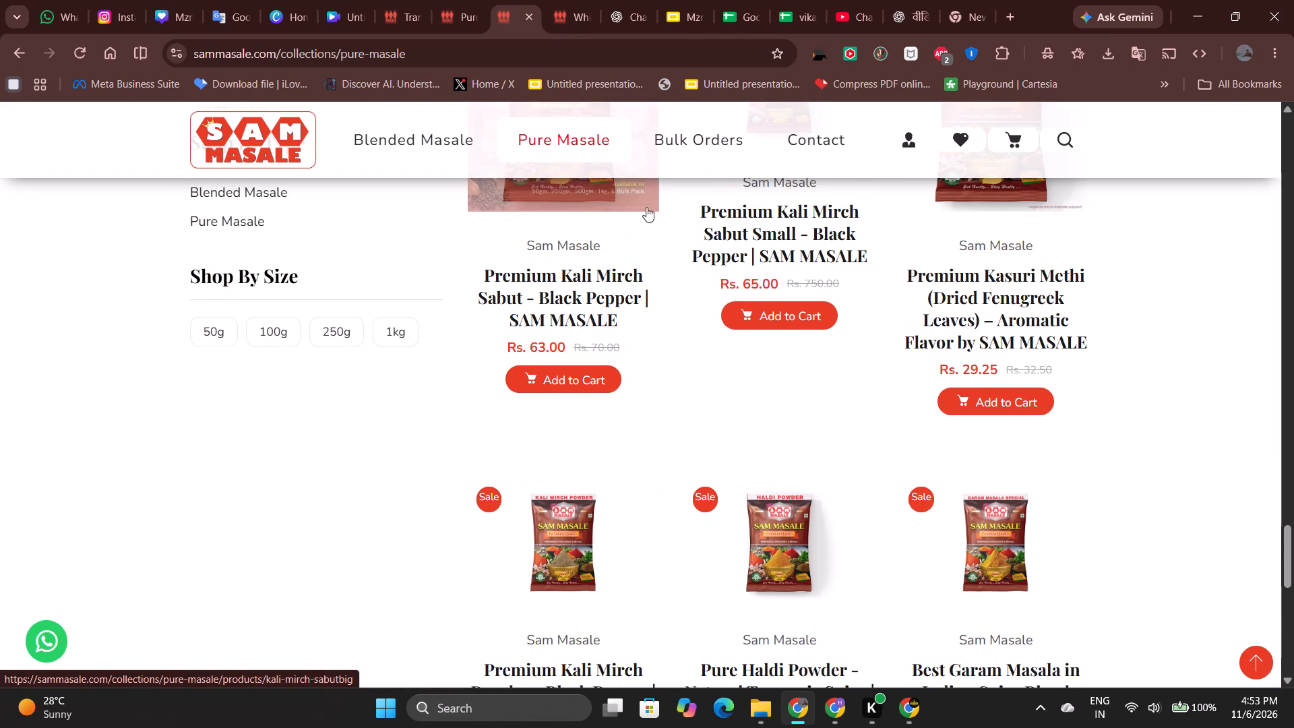
{"action": "left_click_drag", "start_coordinate": [1293, 549], "coordinate": [1293, 142]}
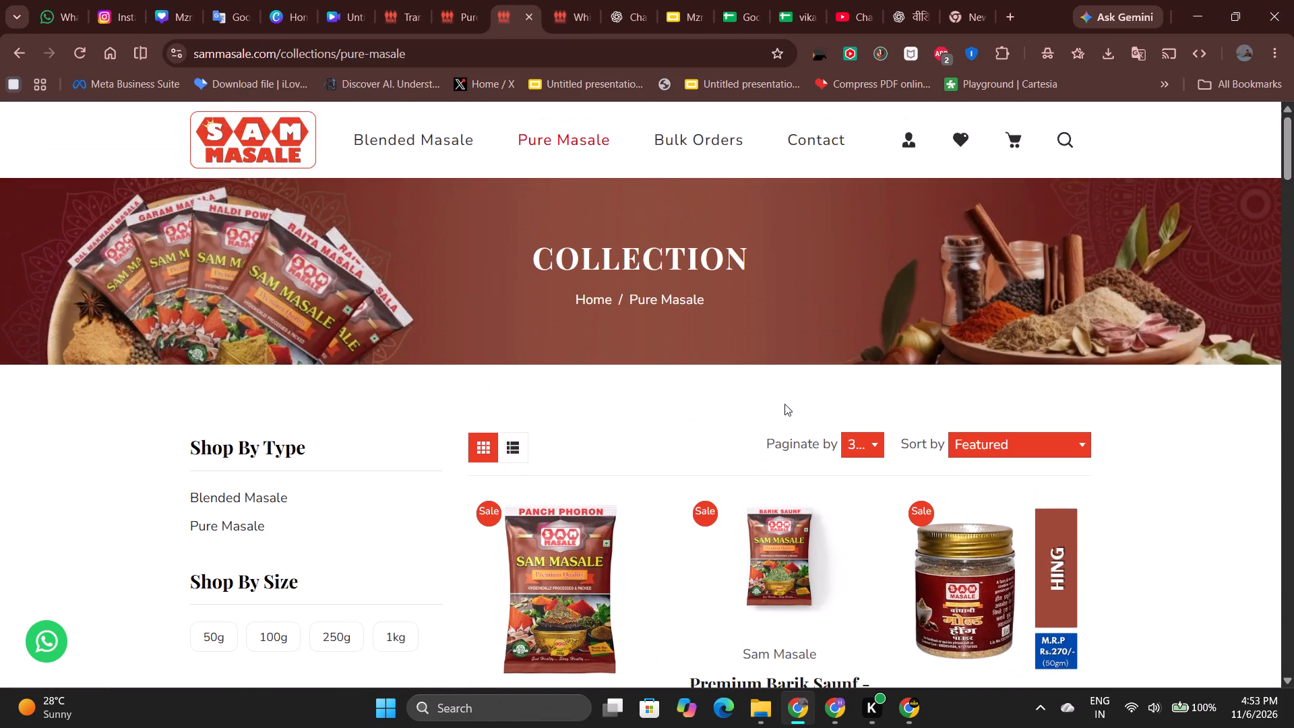
{"action": "scroll", "coordinate": [634, 477], "scroll_direction": "down", "scroll_amount": 2}
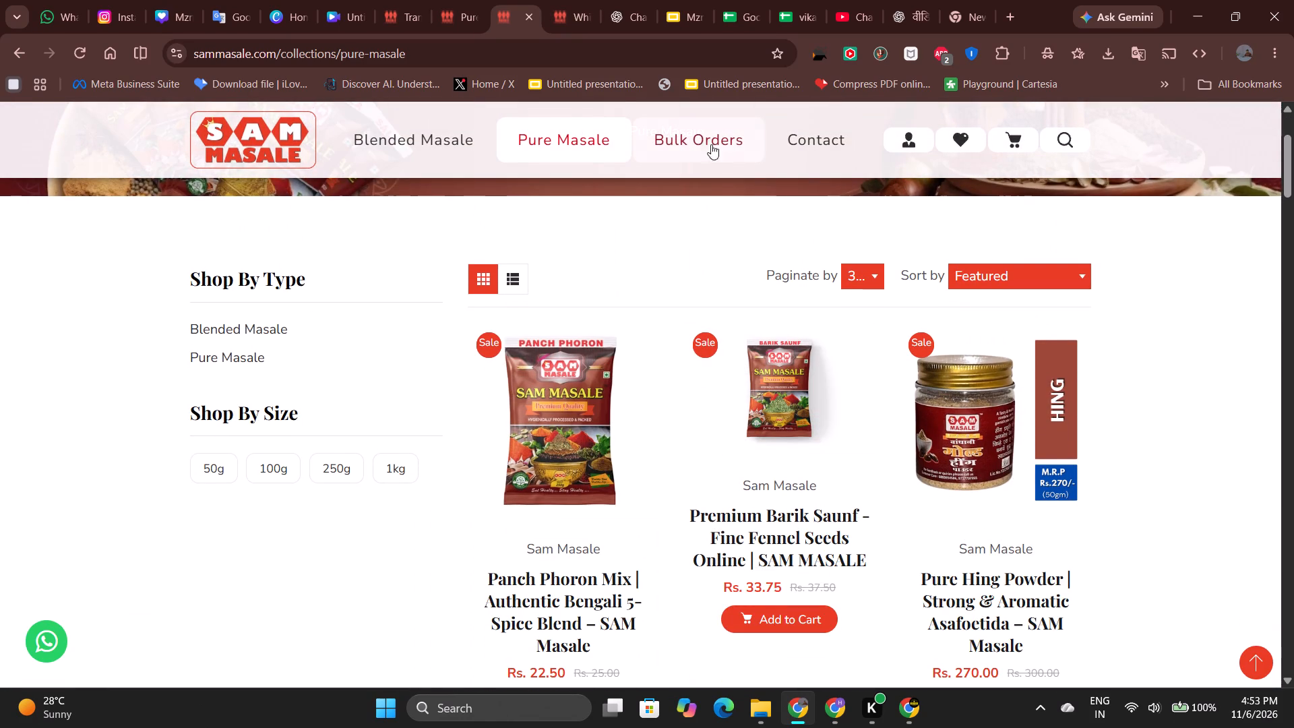
Open the Bulk Orders page of the SAM MASALE website and look through it.
{"action": "left_click", "coordinate": [683, 152]}
{"action": "scroll", "coordinate": [559, 371], "scroll_direction": "down", "scroll_amount": 5}
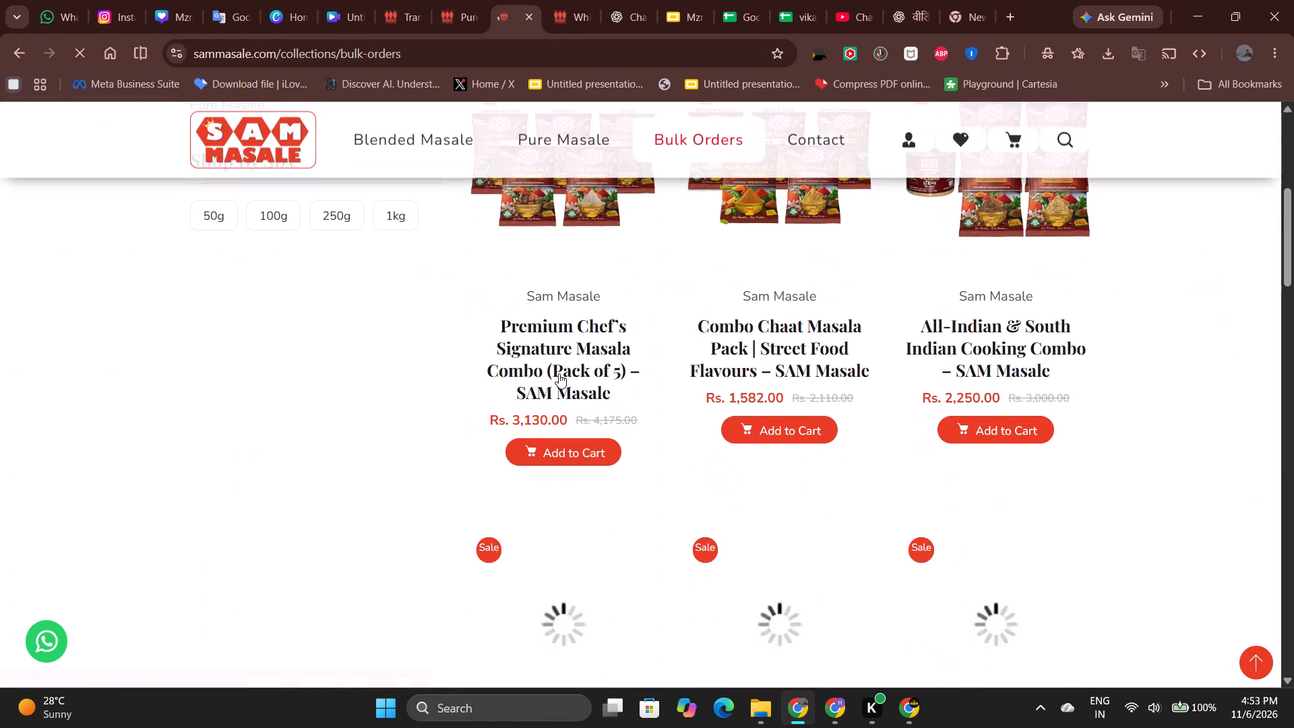
{"action": "scroll", "coordinate": [559, 373], "scroll_direction": "down", "scroll_amount": 5}
{"action": "left_click", "coordinate": [731, 1]}
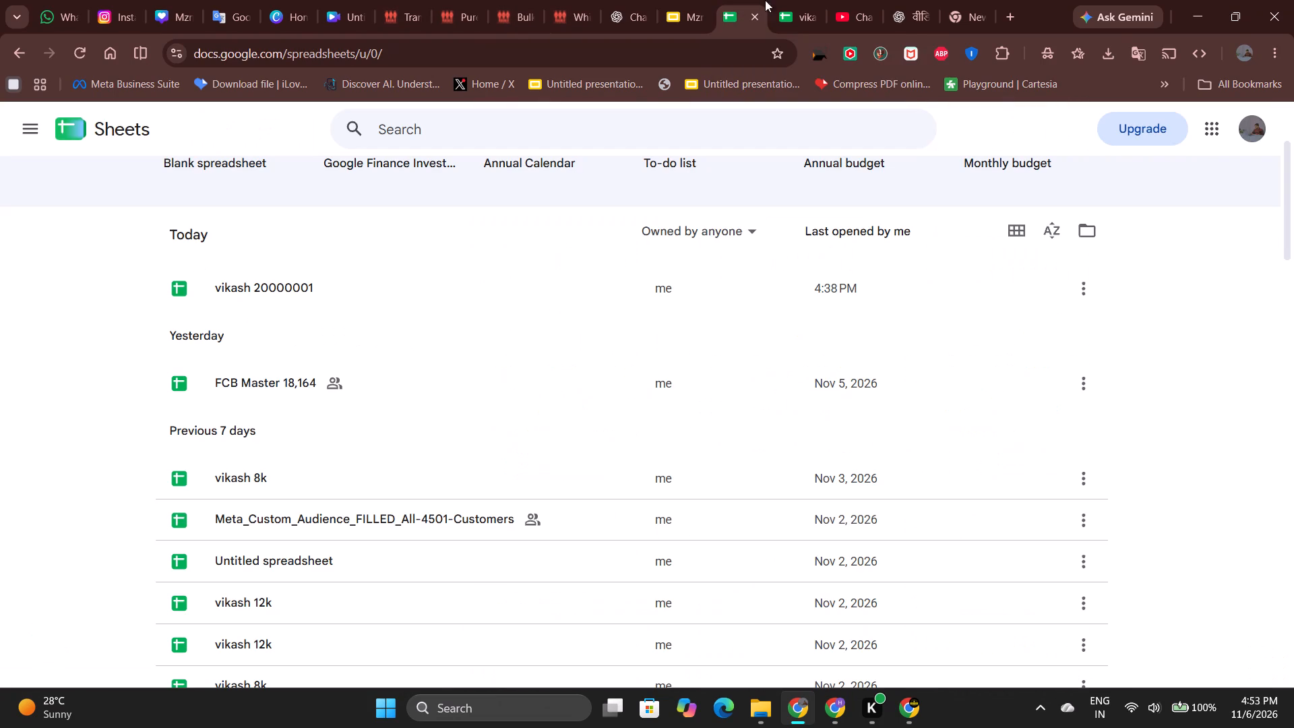
{"action": "left_click", "coordinate": [756, 21]}
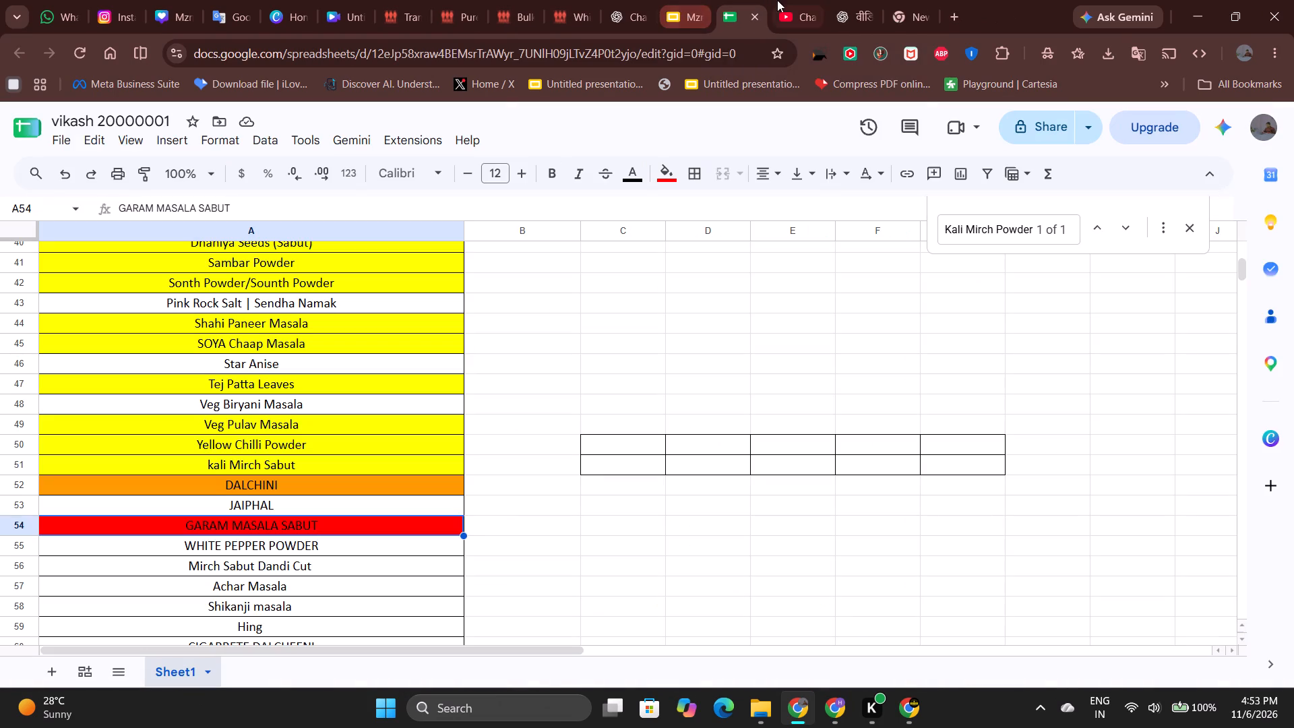
{"action": "left_click", "coordinate": [903, 0]}
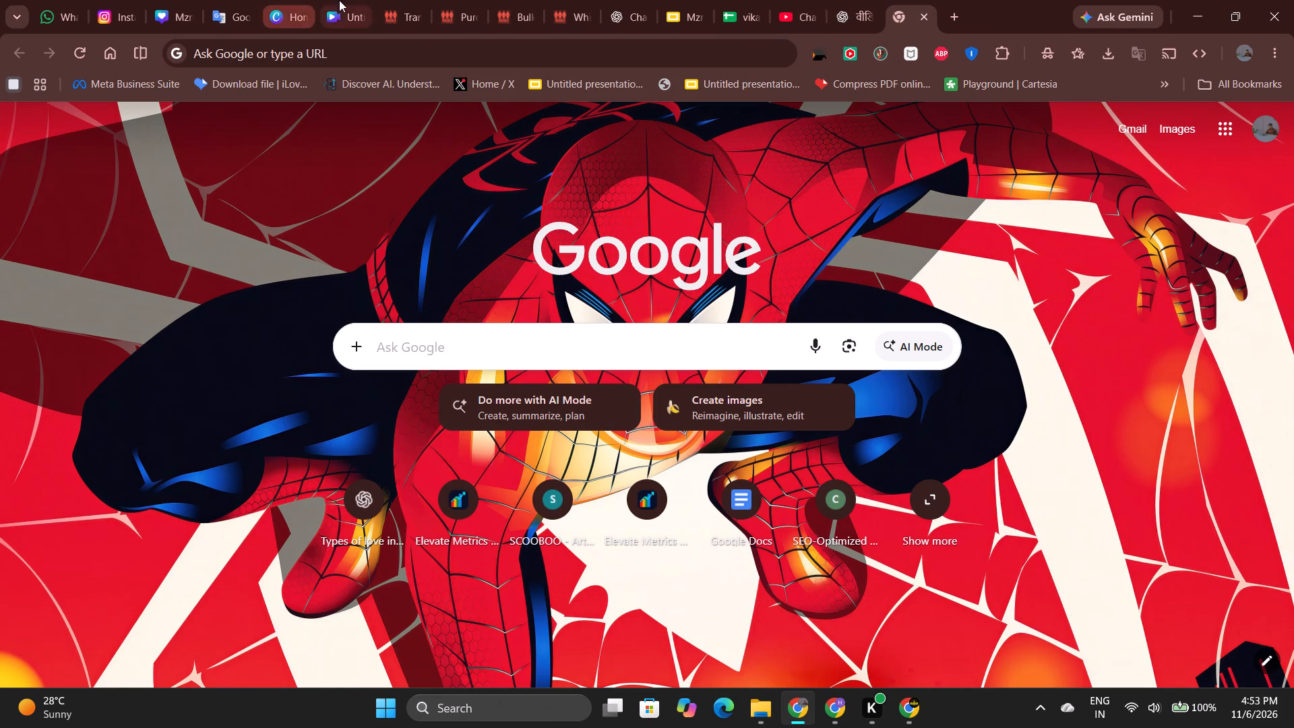
Close the open SAM MASALE store pages, from the JAIPHAL search to White Pepper, and the ChatGPT conversation beside them.
{"action": "left_click", "coordinate": [402, 0]}
{"action": "double_click", "coordinate": [424, 19]}
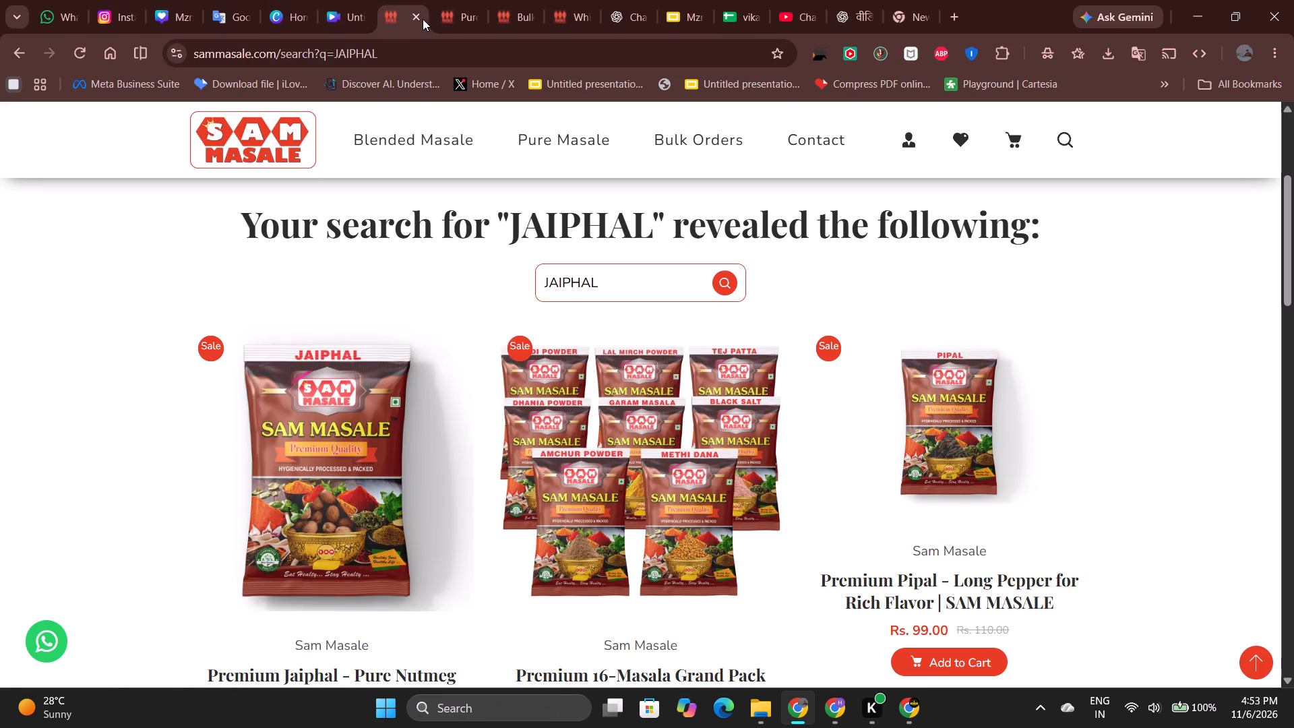
{"action": "double_click", "coordinate": [419, 16]}
{"action": "left_click", "coordinate": [419, 16]}
{"action": "left_click", "coordinate": [419, 16]}
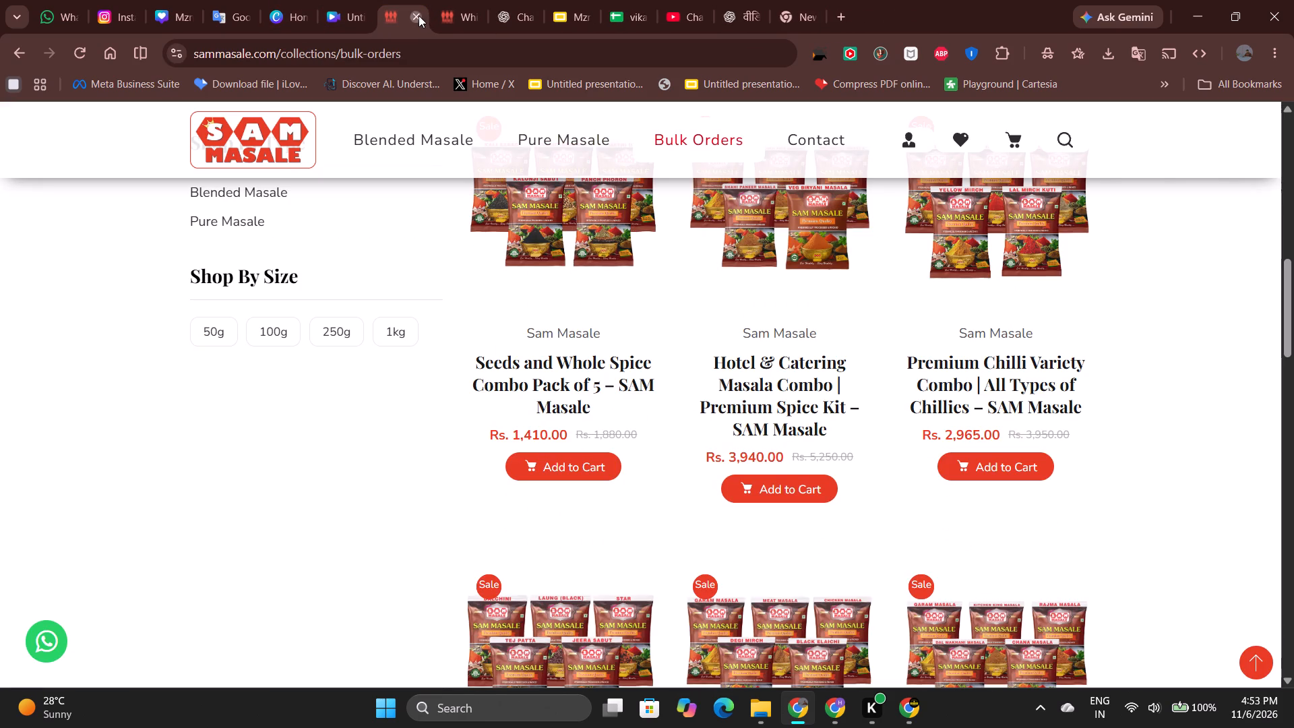
{"action": "left_click", "coordinate": [419, 16]}
{"action": "left_click", "coordinate": [419, 16]}
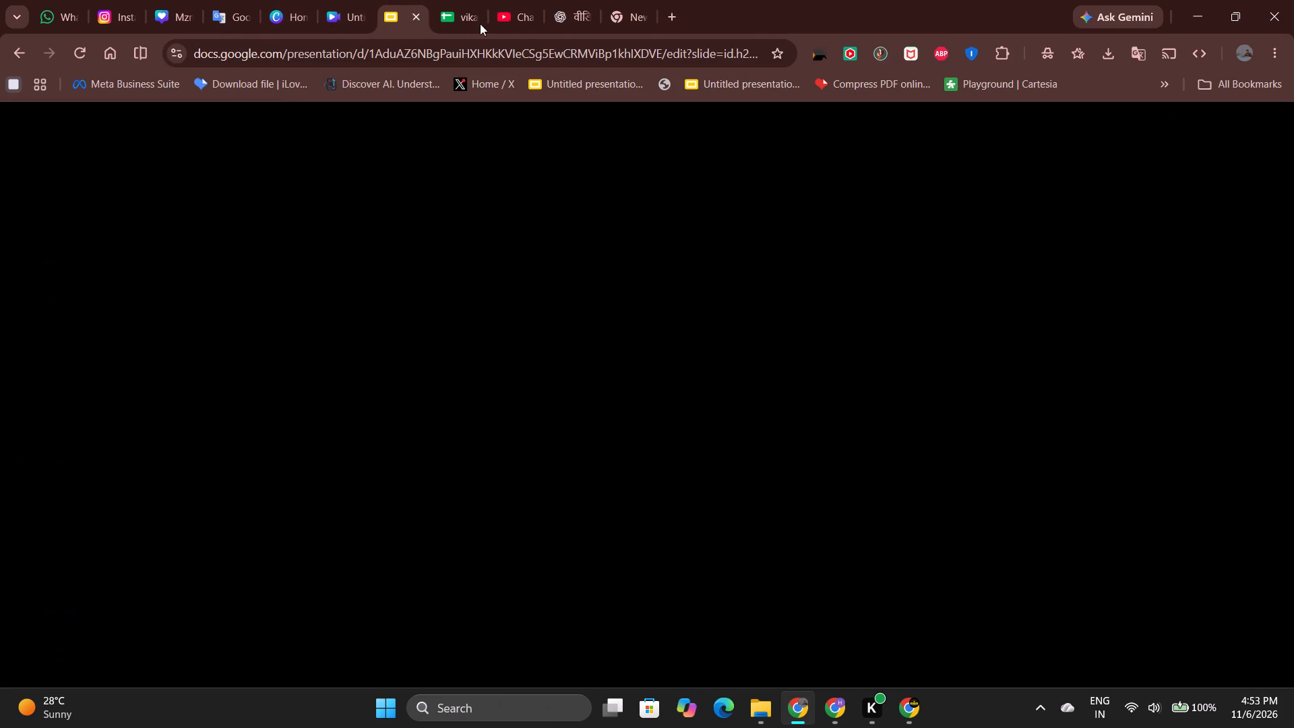
Close the untitled Canva design, Instagram and the Mznari saree design, keeping the Mznari Social Media post presentation open.
{"action": "left_click", "coordinate": [631, 0]}
{"action": "left_click", "coordinate": [411, 0]}
{"action": "left_click", "coordinate": [322, 172]}
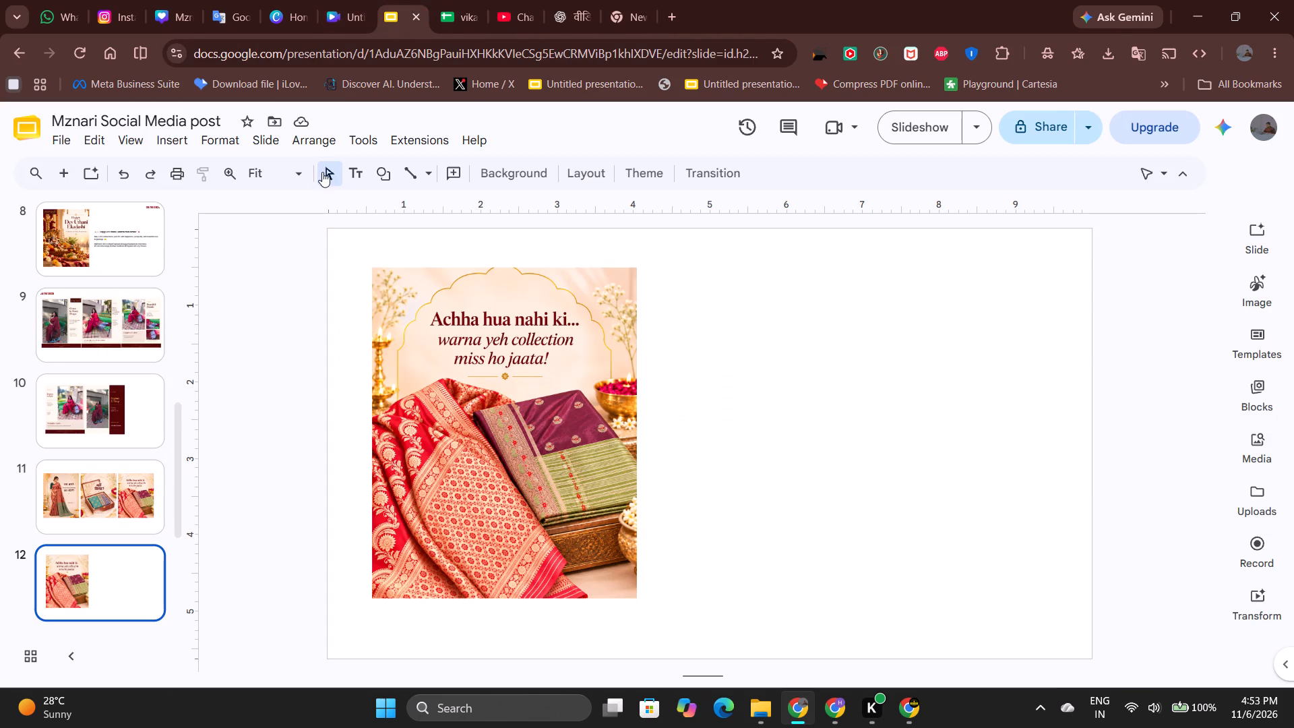
{"action": "left_click", "coordinate": [427, 0]}
{"action": "left_click", "coordinate": [513, 0]}
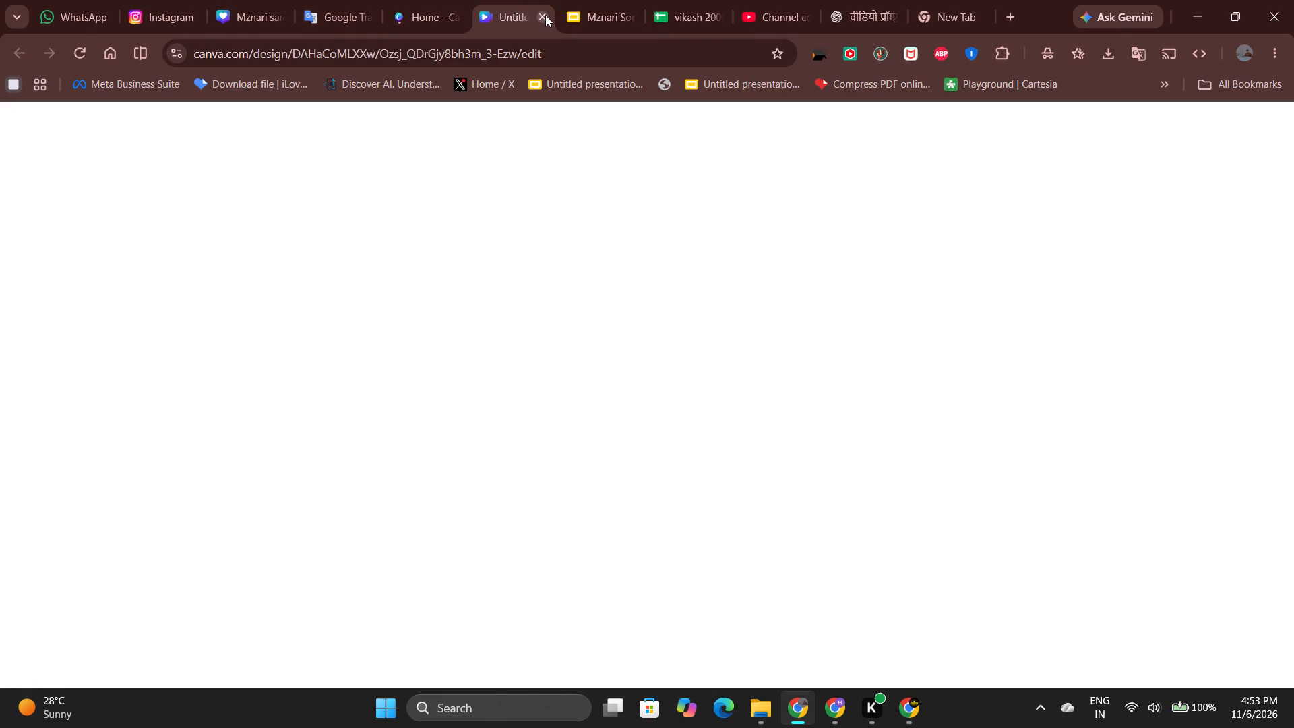
{"action": "left_click", "coordinate": [547, 15]}
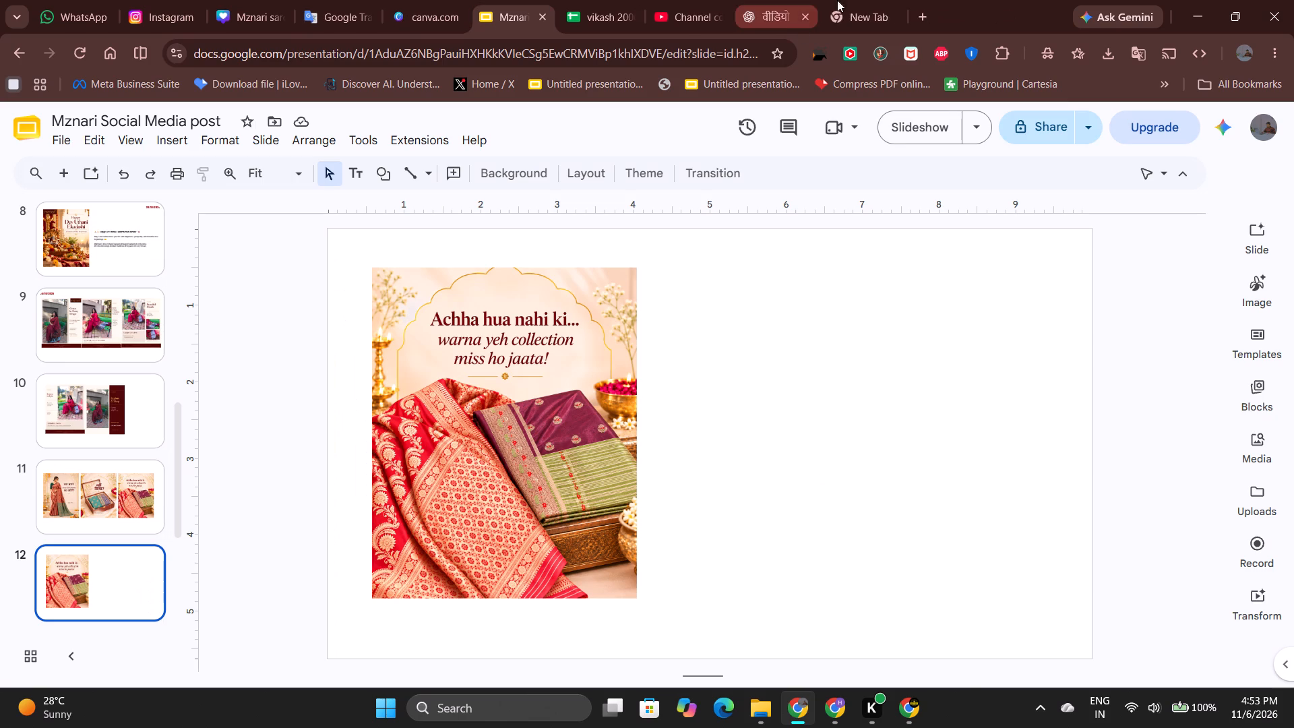
{"action": "left_click", "coordinate": [894, 0]}
{"action": "left_click", "coordinate": [244, 0]}
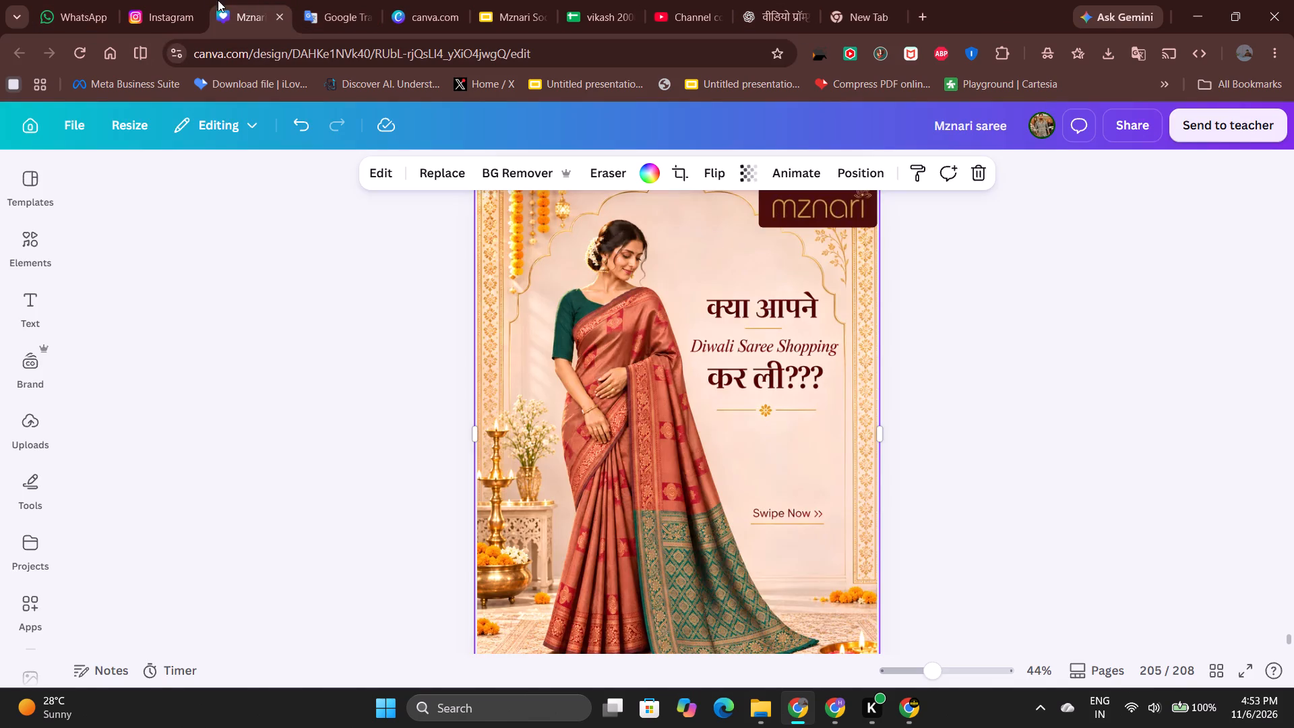
{"action": "left_click", "coordinate": [191, 18]}
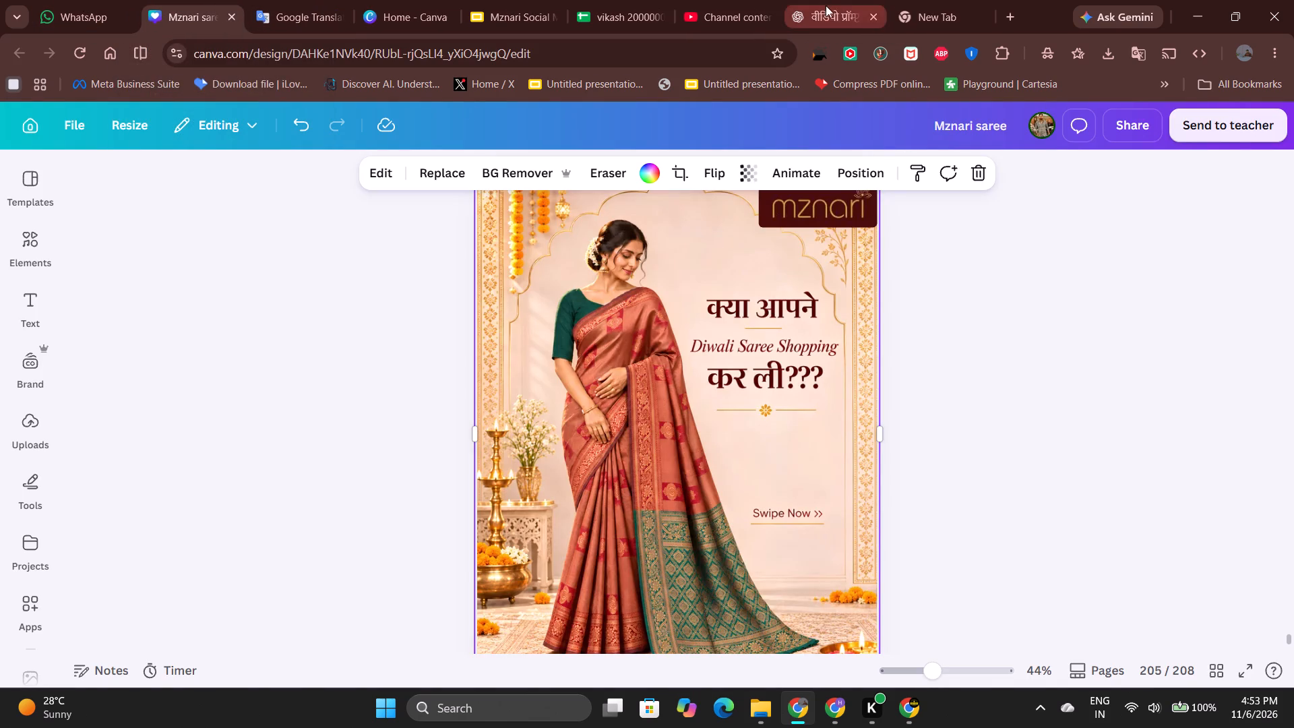
{"action": "left_click_drag", "start_coordinate": [168, 11], "coordinate": [268, 26]}
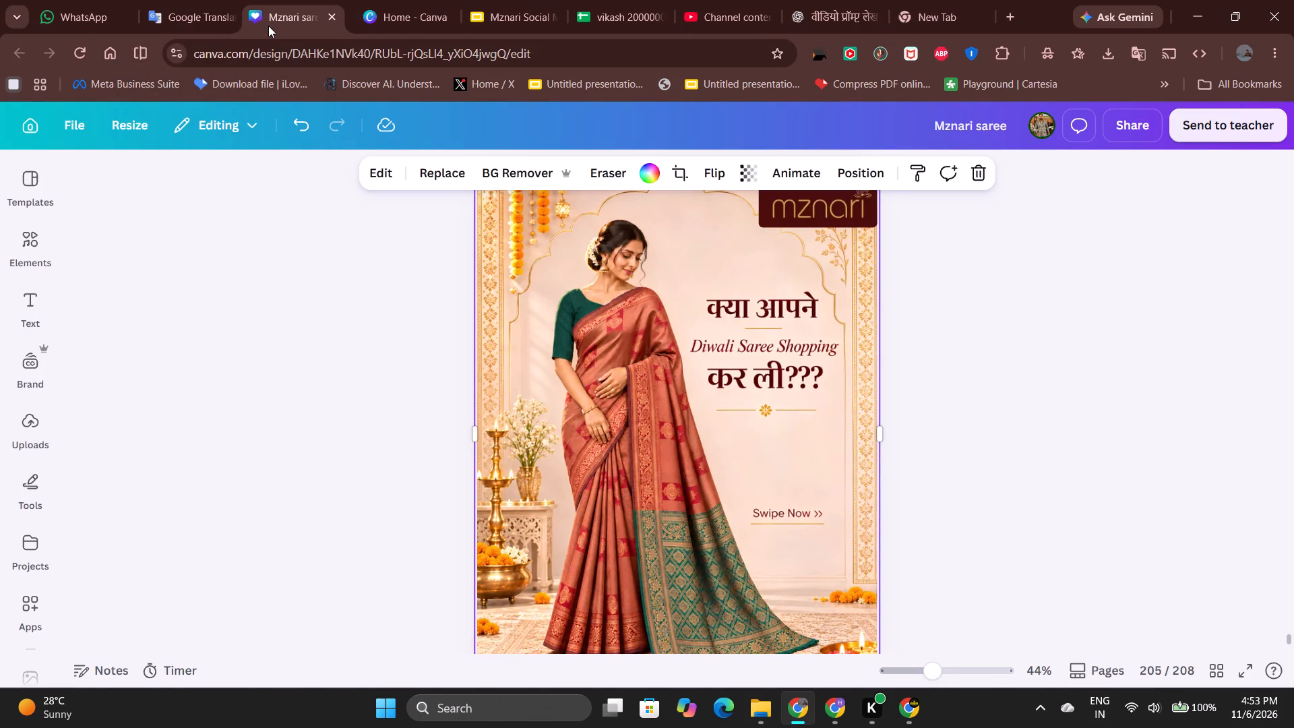
{"action": "left_click", "coordinate": [338, 18]}
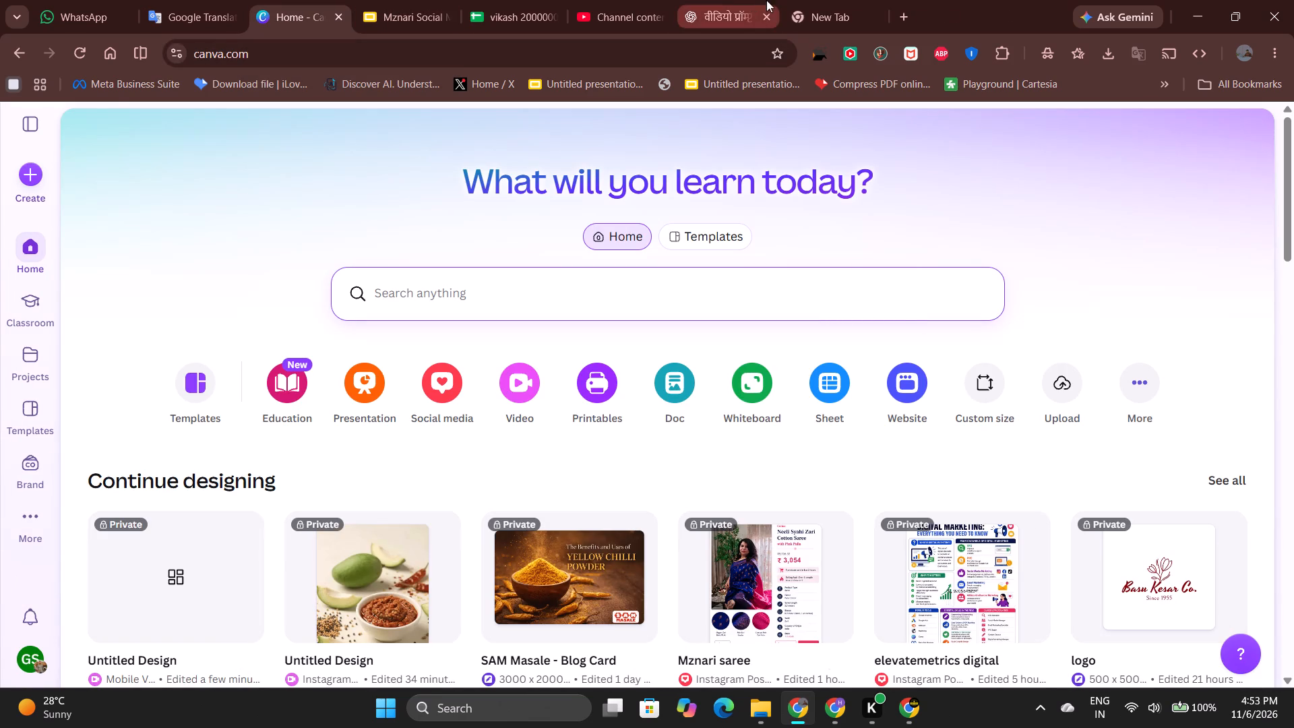
Open the bookmarked Meta Business Suite page in the empty new tab.
{"action": "left_click", "coordinate": [834, 0]}
{"action": "left_click", "coordinate": [308, 44]}
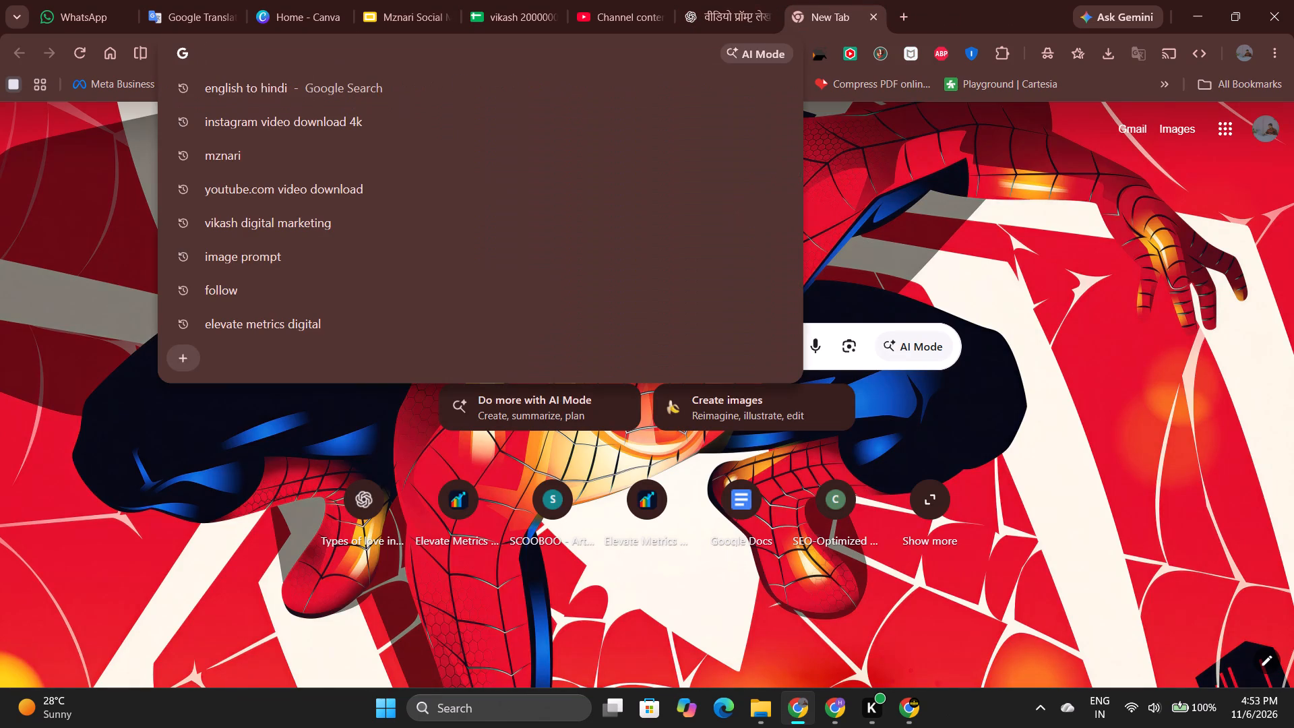
{"action": "left_click", "coordinate": [69, 84]}
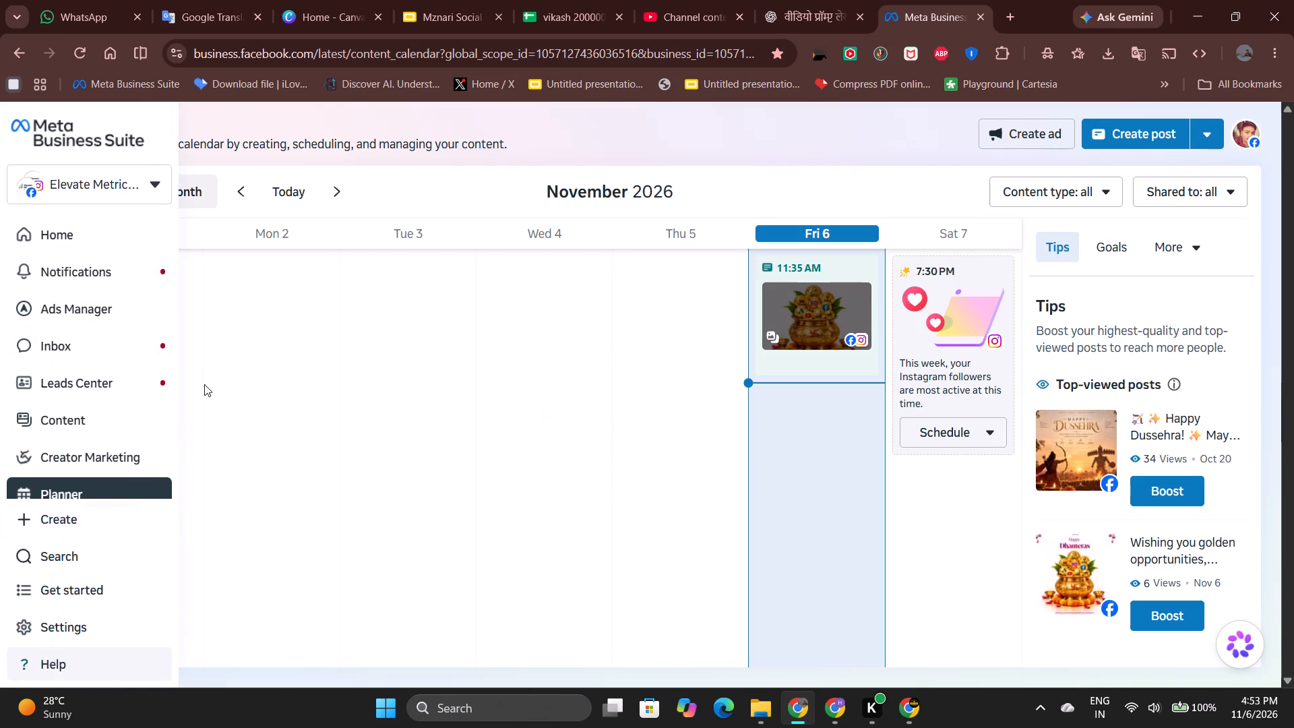
Switch the Meta Business Suite account from Elevate Metrics Digital to the Sam Masale business portfolio.
{"action": "scroll", "coordinate": [444, 349], "scroll_direction": "up", "scroll_amount": 5}
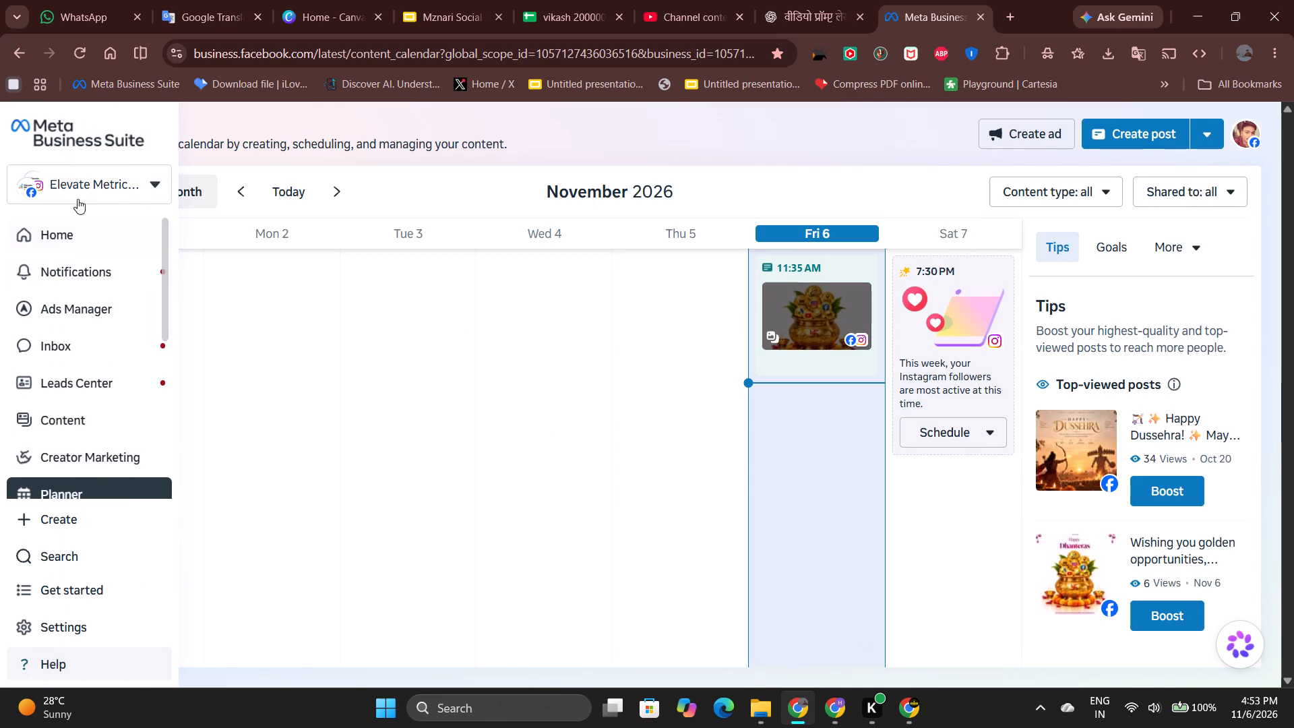
{"action": "left_click", "coordinate": [102, 184]}
{"action": "scroll", "coordinate": [121, 399], "scroll_direction": "down", "scroll_amount": 3}
{"action": "left_click", "coordinate": [84, 434]}
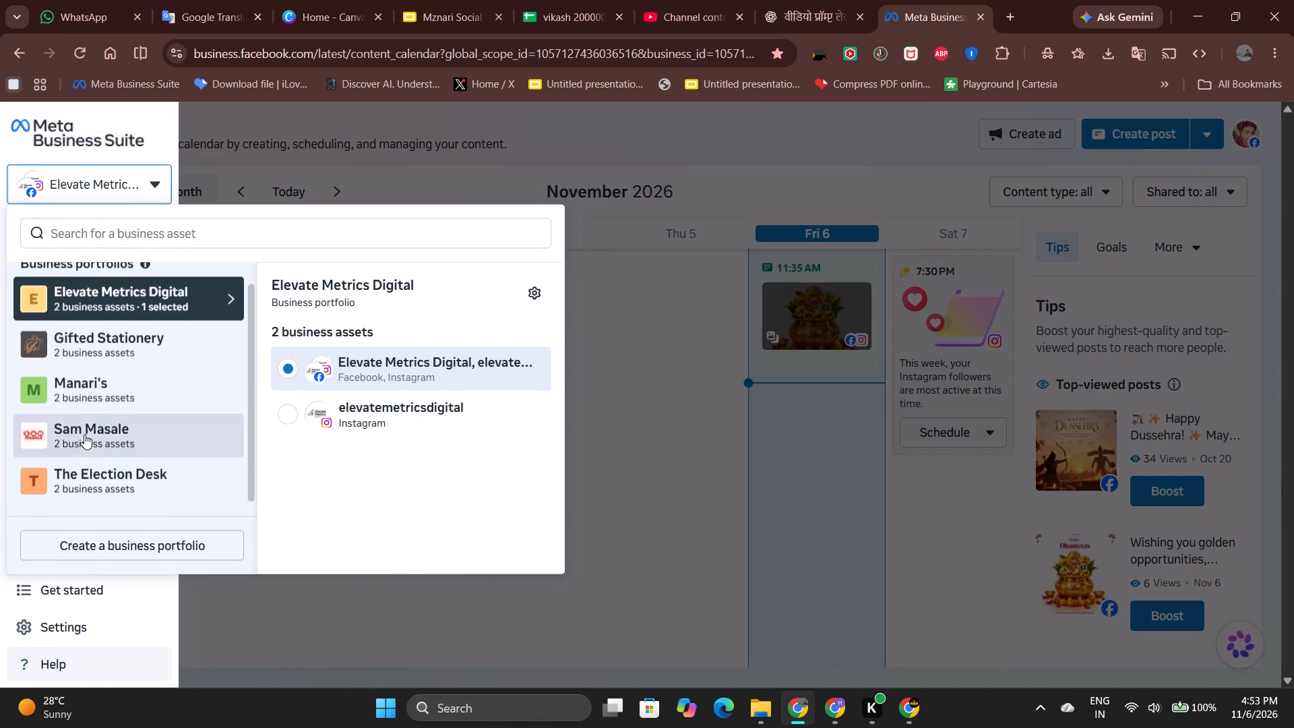
Switch the Meta Business Suite Planner to the Sam Masale Facebook and Instagram business asset.
{"action": "left_click", "coordinate": [369, 427]}
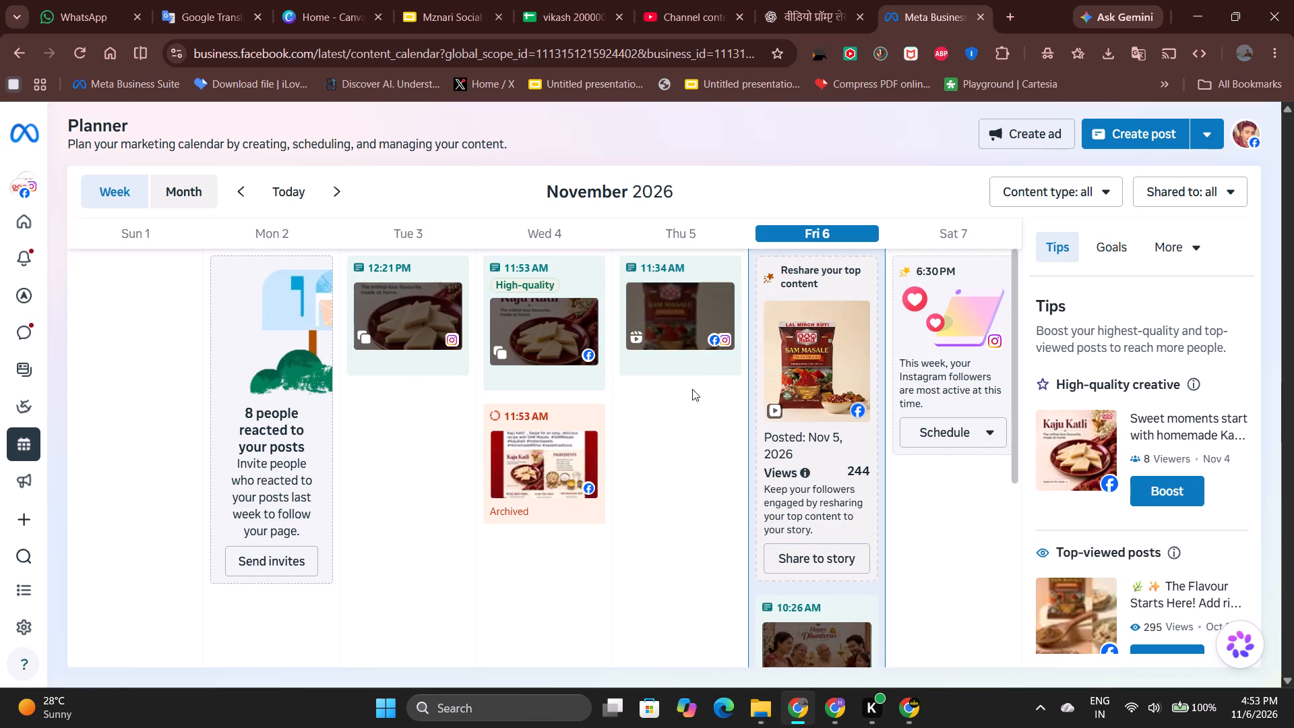
Review the current week's posts in the Planner and the content scheduled for the week of November 8–14, 2026.
{"action": "scroll", "coordinate": [642, 386], "scroll_direction": "down", "scroll_amount": 5}
{"action": "scroll", "coordinate": [686, 436], "scroll_direction": "down", "scroll_amount": 5}
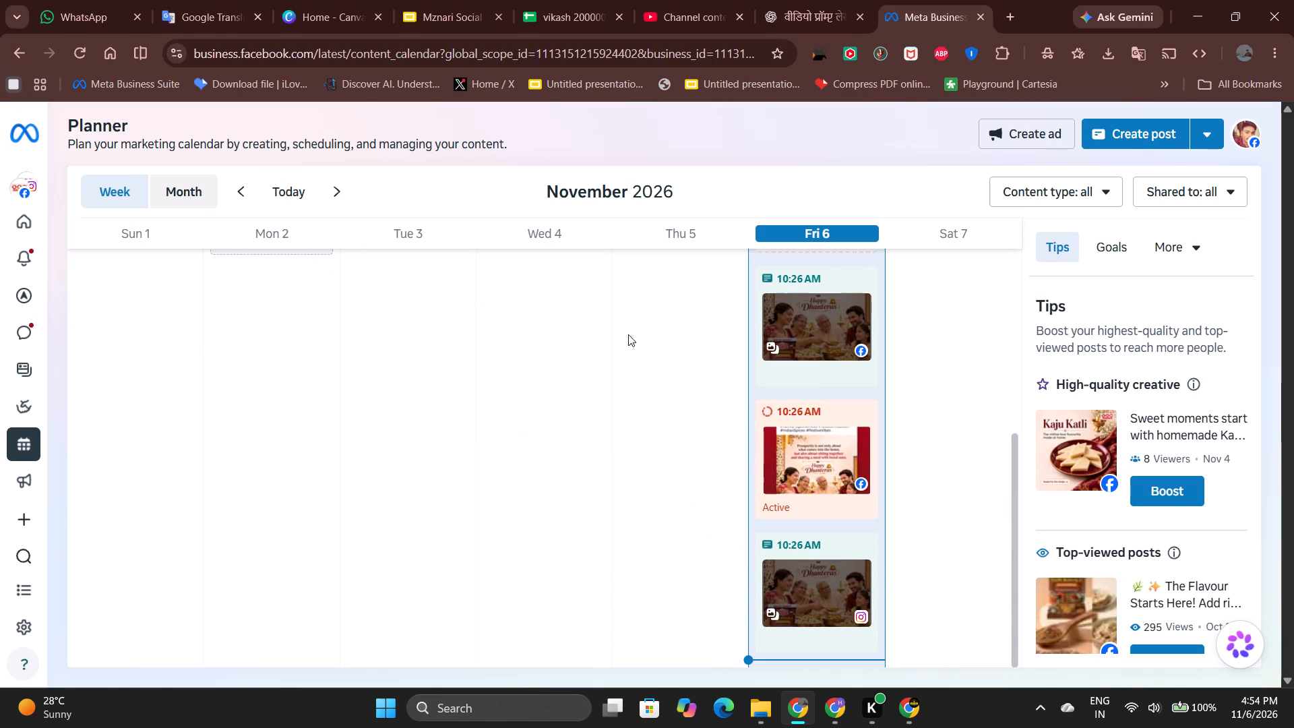
{"action": "left_click", "coordinate": [327, 197]}
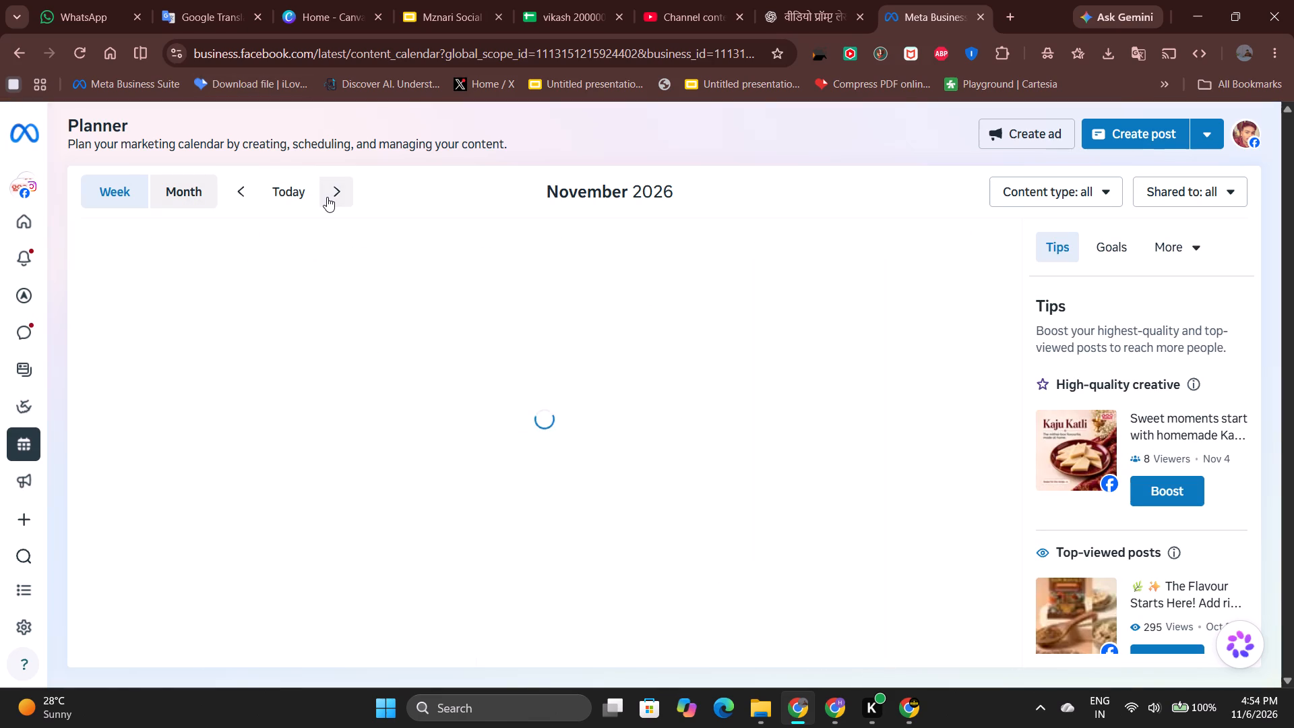
{"action": "scroll", "coordinate": [186, 381], "scroll_direction": "up", "scroll_amount": 5}
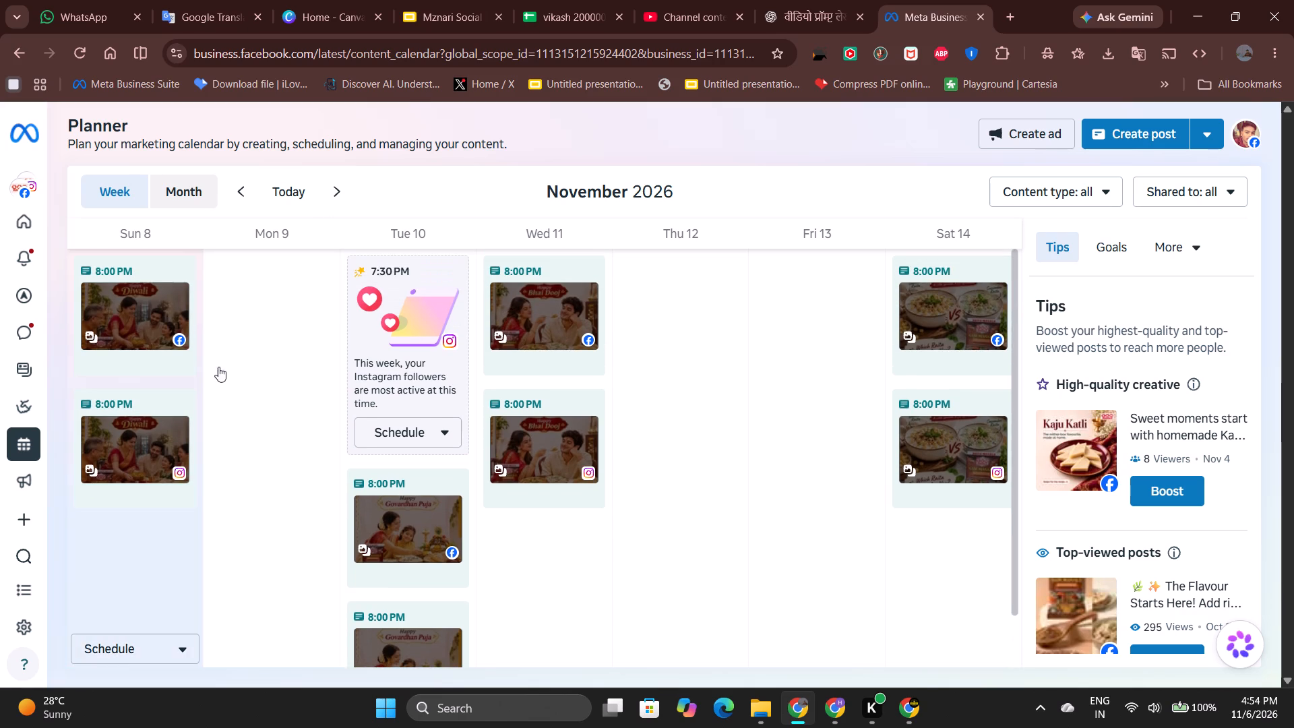
{"action": "scroll", "coordinate": [228, 363], "scroll_direction": "up", "scroll_amount": 3}
Inspect the Facebook Happy Diwali post scheduled for November 8 at 8:00 PM and open it for editing.
{"action": "left_click", "coordinate": [130, 327]}
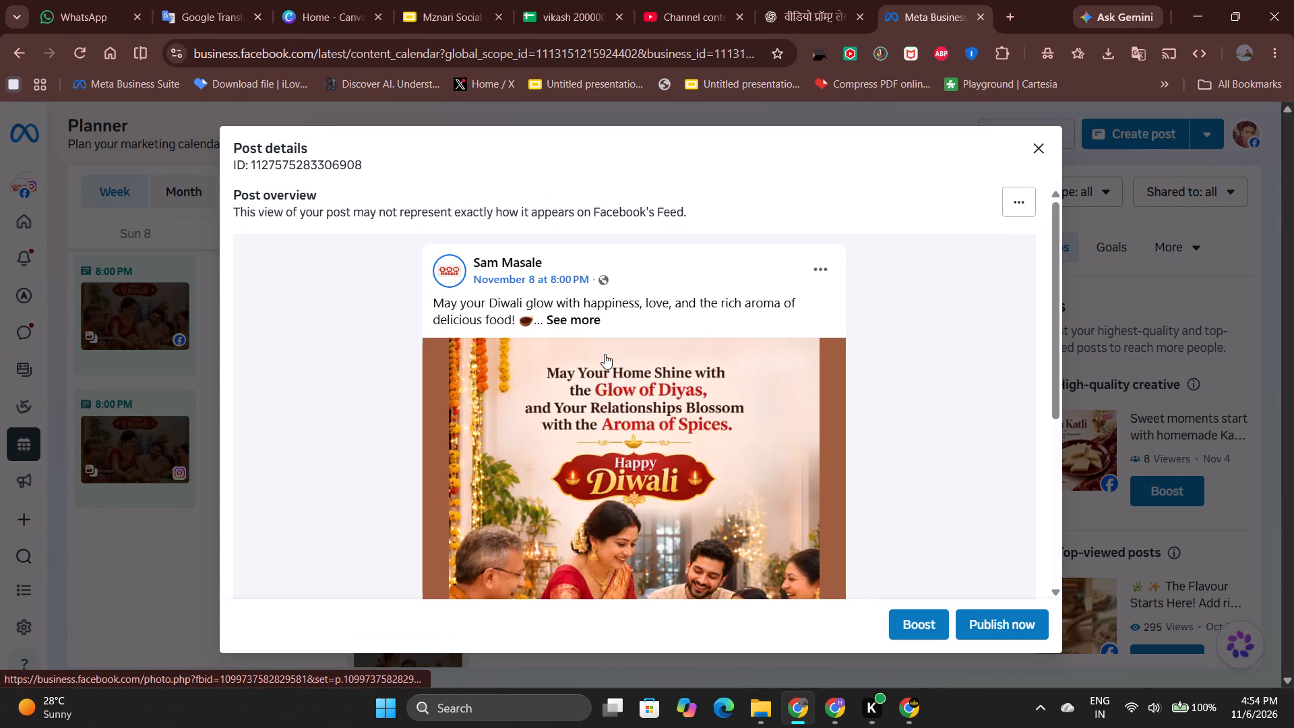
{"action": "scroll", "coordinate": [605, 354], "scroll_direction": "down", "scroll_amount": 4}
{"action": "scroll", "coordinate": [698, 442], "scroll_direction": "down", "scroll_amount": 5}
{"action": "scroll", "coordinate": [747, 367], "scroll_direction": "up", "scroll_amount": 3}
{"action": "scroll", "coordinate": [747, 367], "scroll_direction": "down", "scroll_amount": 5}
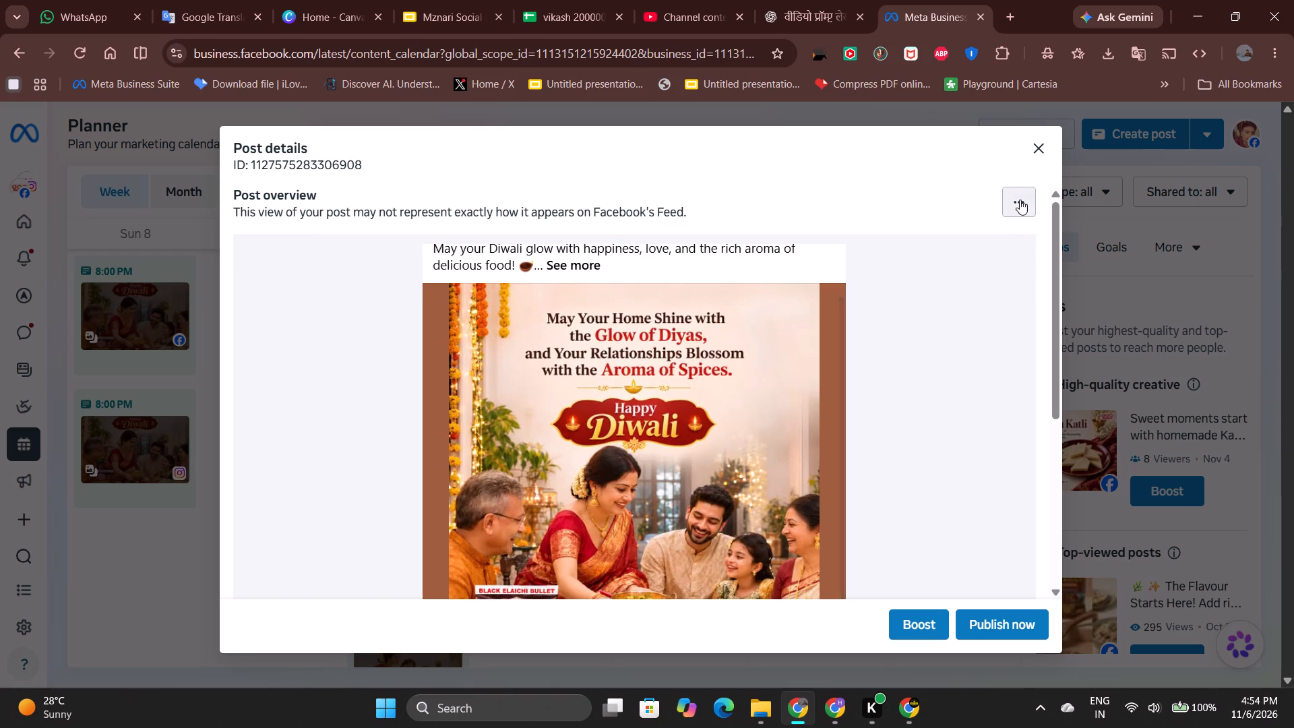
{"action": "left_click", "coordinate": [1020, 200]}
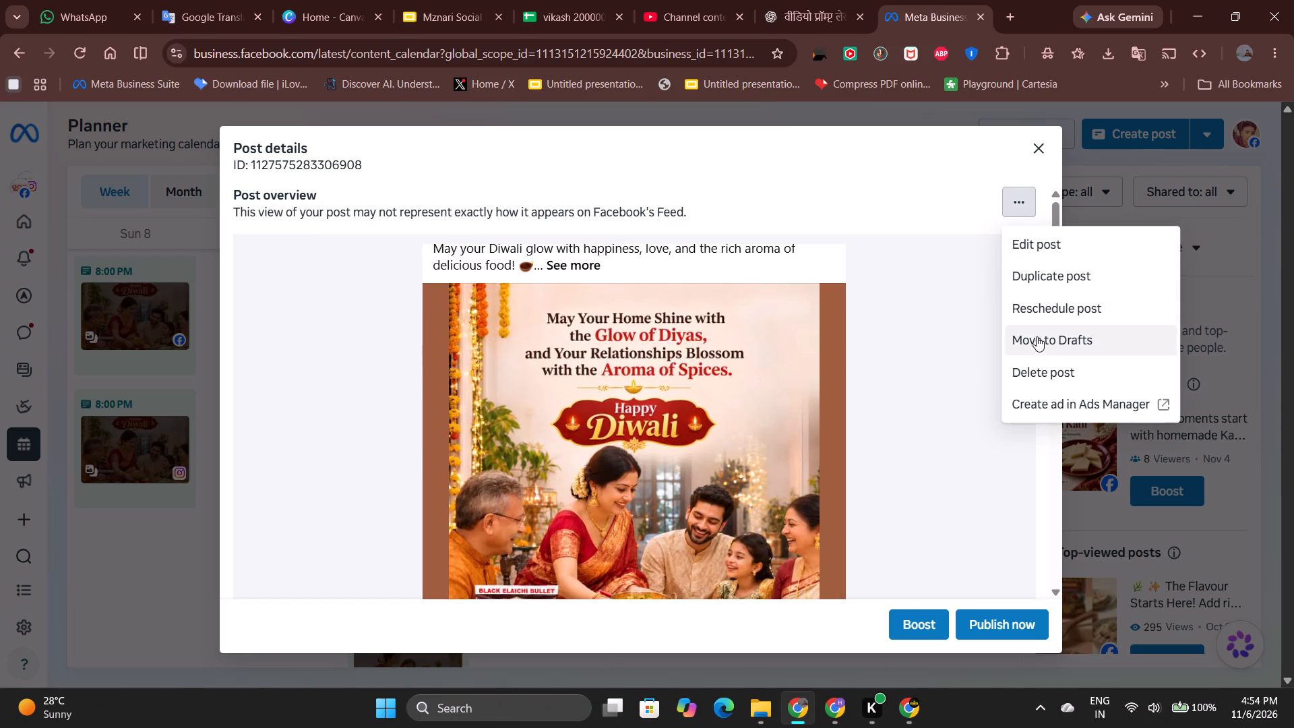
{"action": "left_click", "coordinate": [1028, 244]}
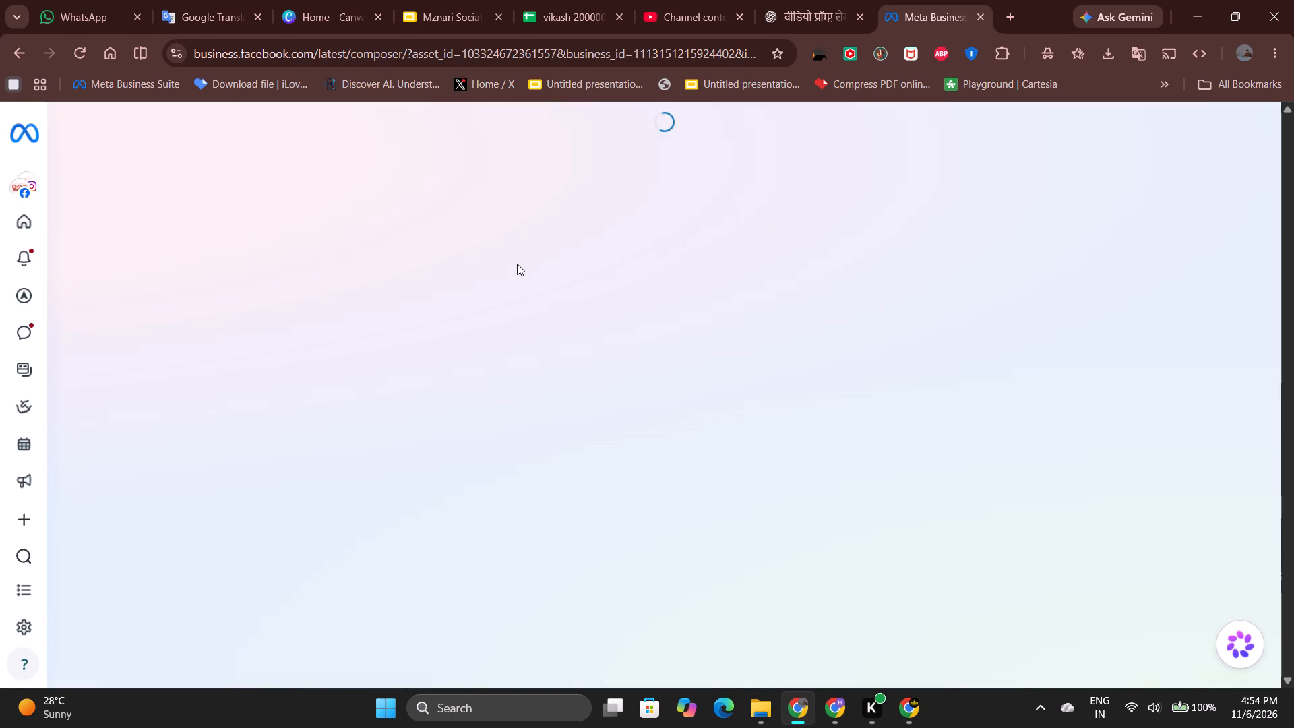
Review the Diwali post's caption and schedule settings, and copy its scheduled Facebook time, 08:00 PM.
{"action": "scroll", "coordinate": [463, 308], "scroll_direction": "up", "scroll_amount": 3}
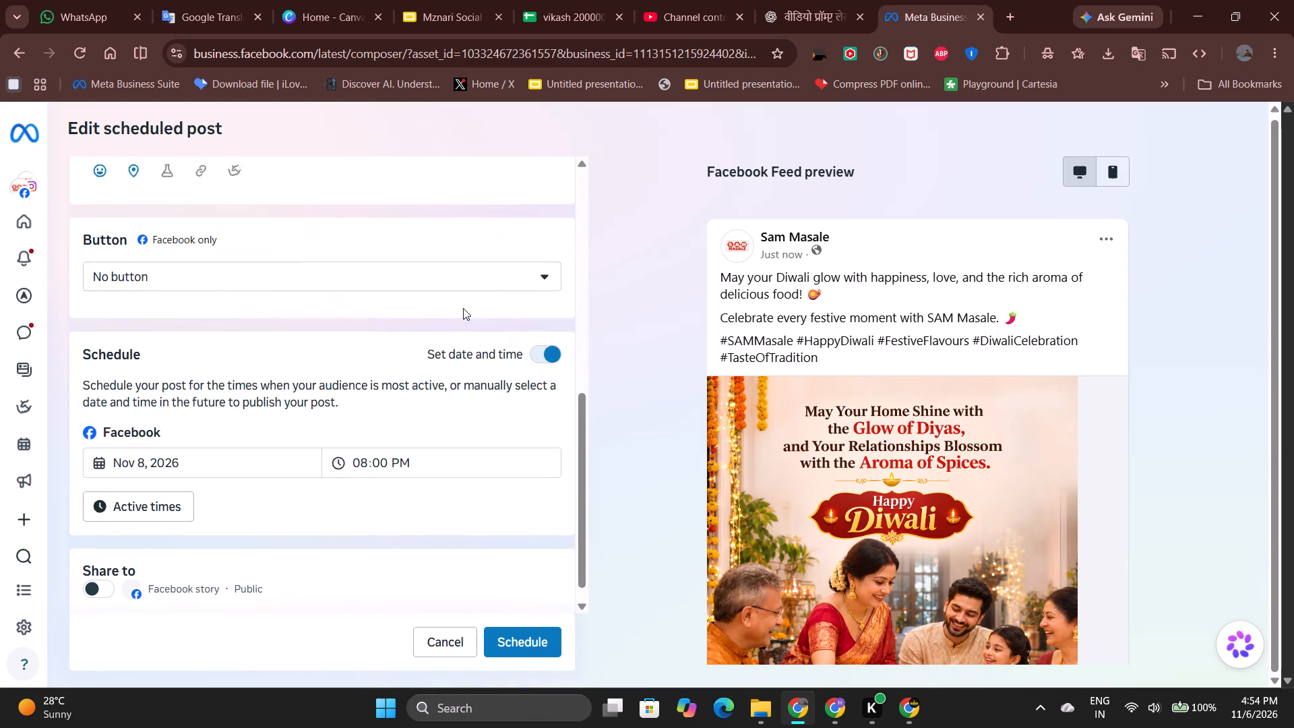
{"action": "scroll", "coordinate": [463, 308], "scroll_direction": "up", "scroll_amount": 3}
{"action": "scroll", "coordinate": [290, 379], "scroll_direction": "up", "scroll_amount": 3}
{"action": "scroll", "coordinate": [389, 274], "scroll_direction": "down", "scroll_amount": 5}
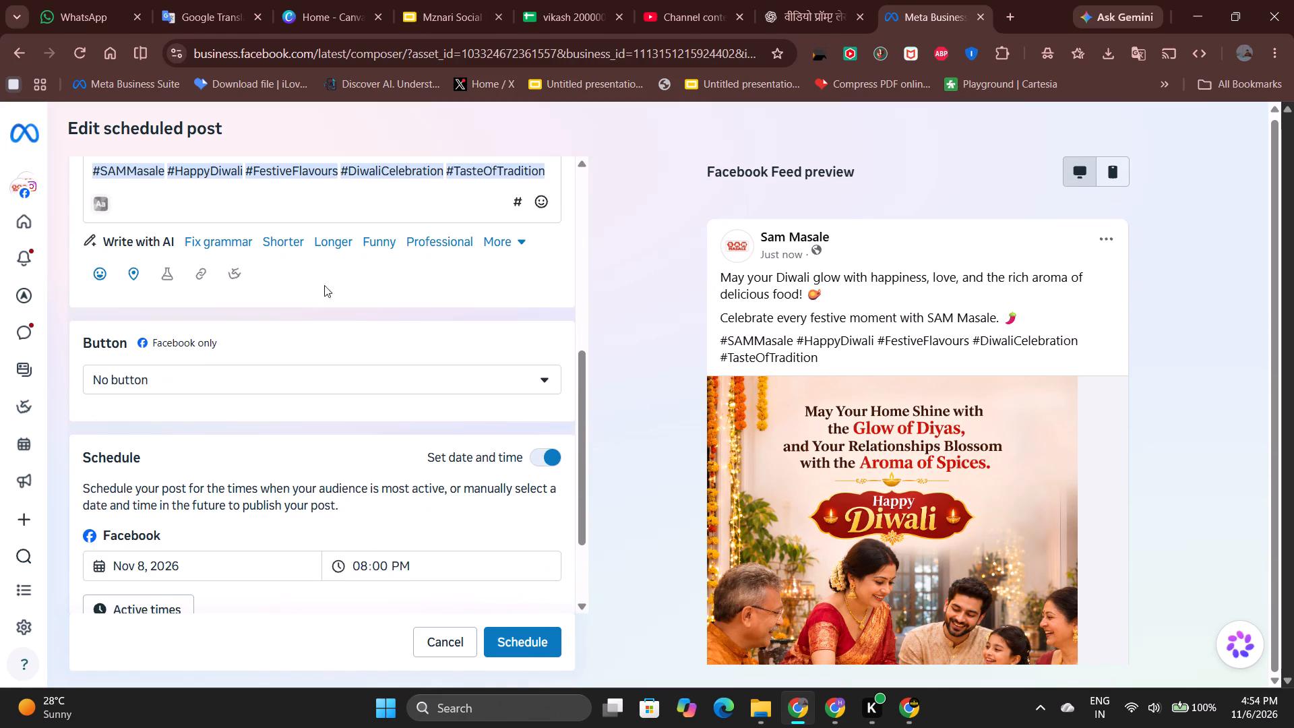
{"action": "scroll", "coordinate": [327, 351], "scroll_direction": "up", "scroll_amount": 2}
{"action": "scroll", "coordinate": [327, 351], "scroll_direction": "down", "scroll_amount": 4}
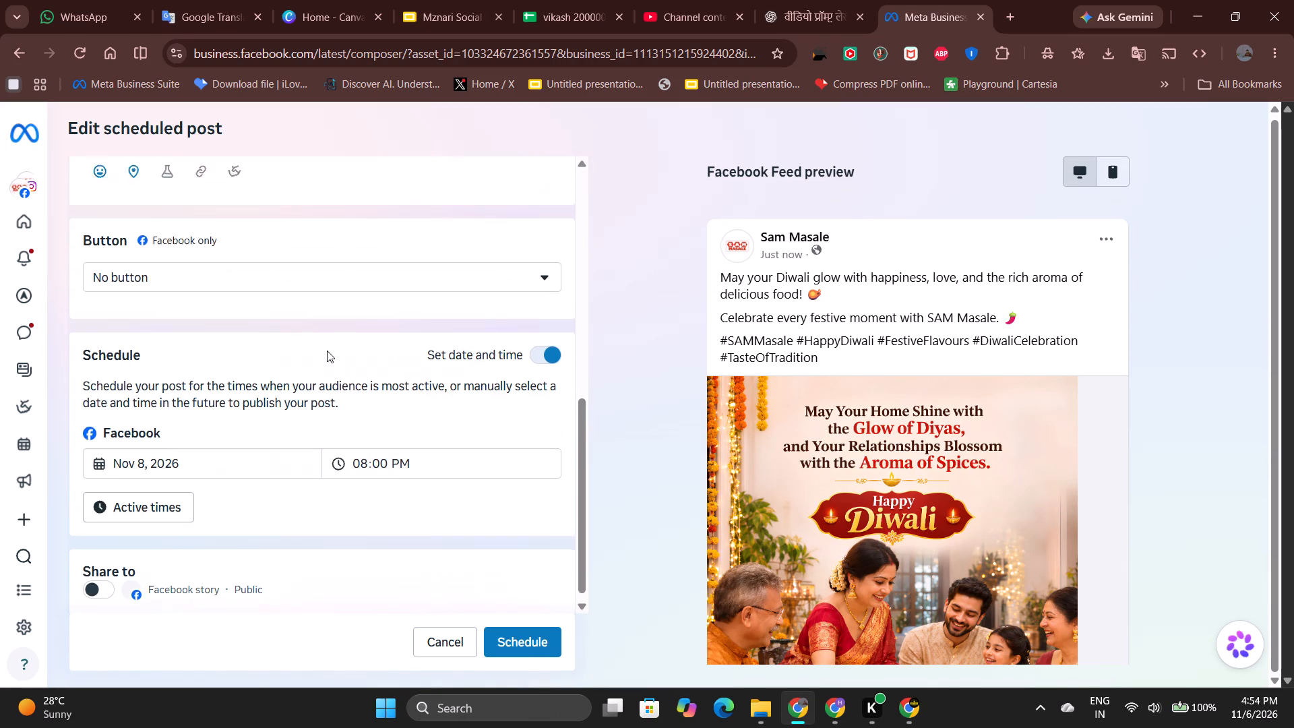
{"action": "left_click", "coordinate": [405, 435]}
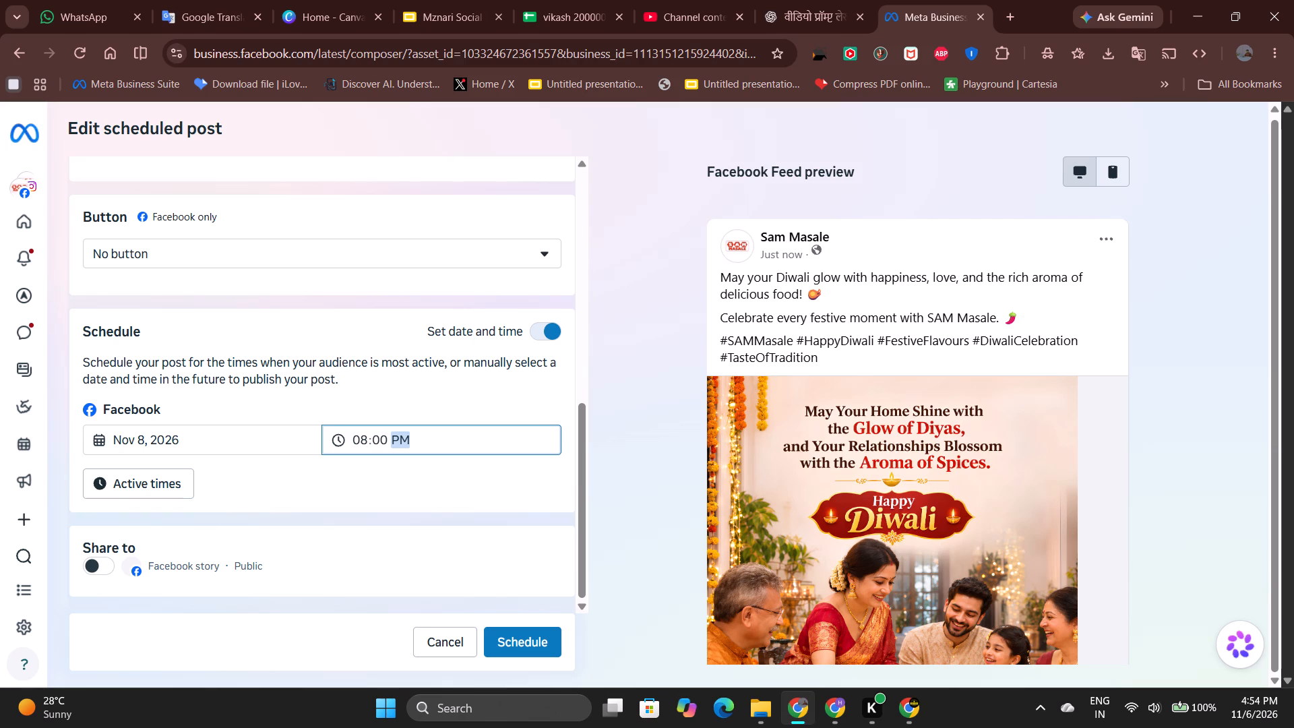
{"action": "left_click", "coordinate": [437, 436]}
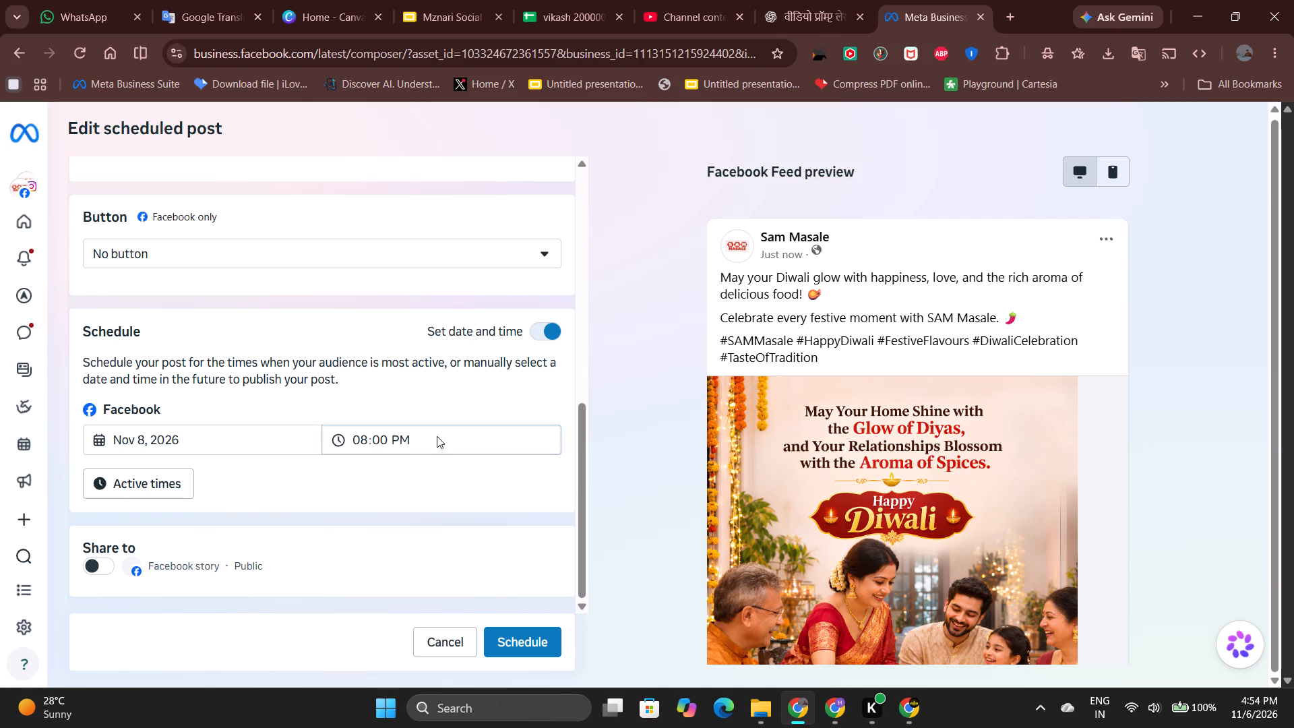
{"action": "left_click_drag", "start_coordinate": [437, 436], "coordinate": [333, 440]}
{"action": "key", "text": "ctrl+c"}
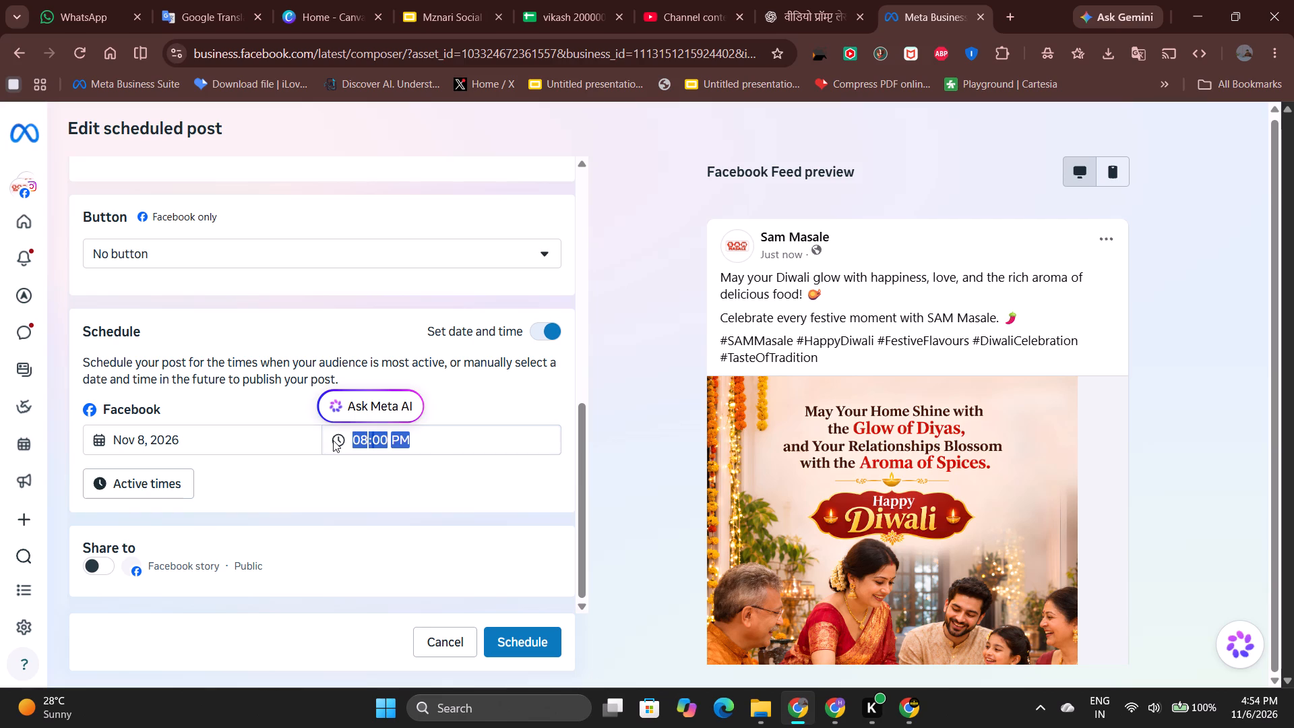
Search Google in a new tab for "08:00PM ?" and read the AI Overview's explanation of the time.
{"action": "left_click", "coordinate": [1018, 9]}
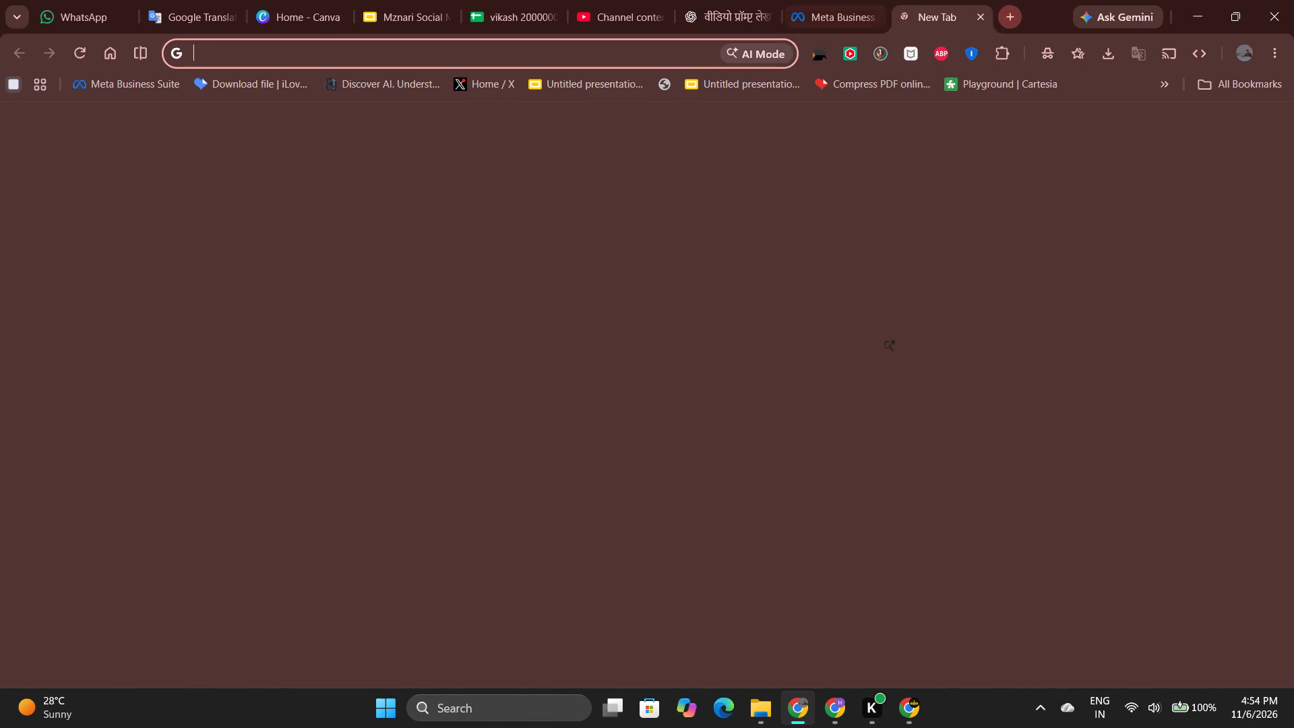
{"action": "left_click", "coordinate": [629, 59]}
{"action": "key", "text": "ctrl+v"}
{"action": "key", "text": "space"}
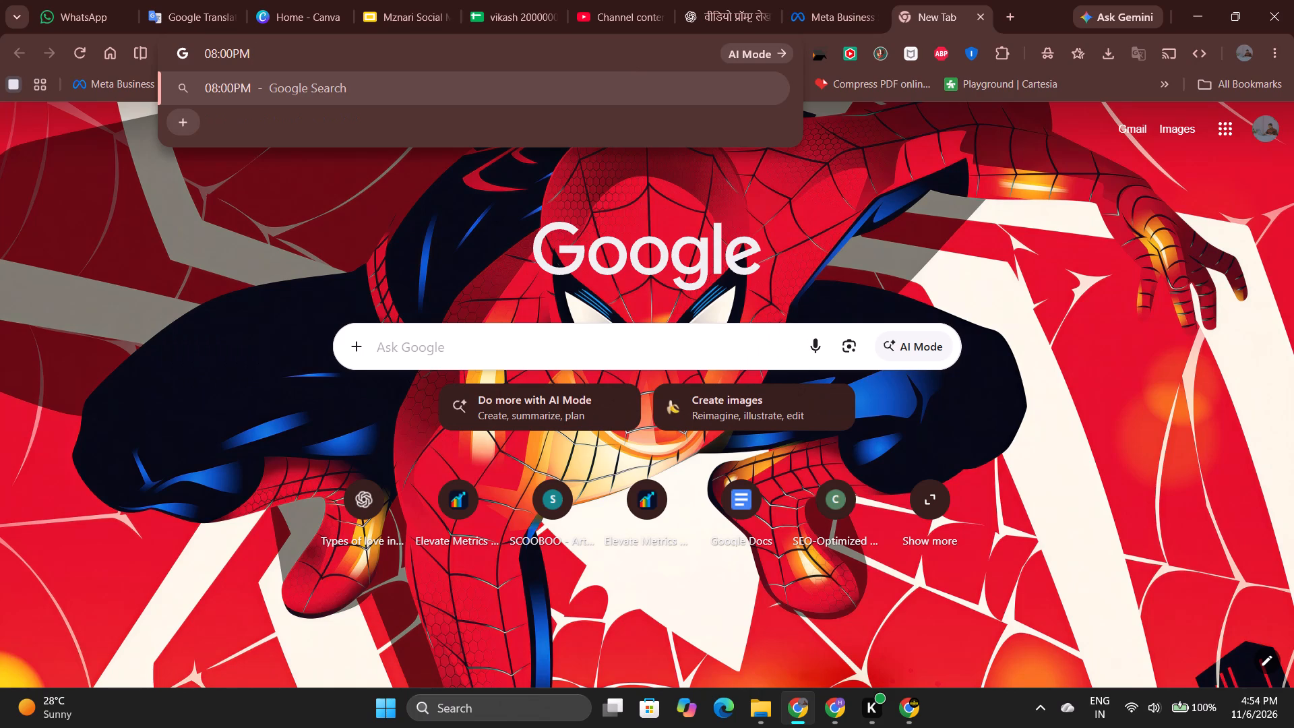
{"action": "key", "text": "shift+question"}
{"action": "key", "text": "Return"}
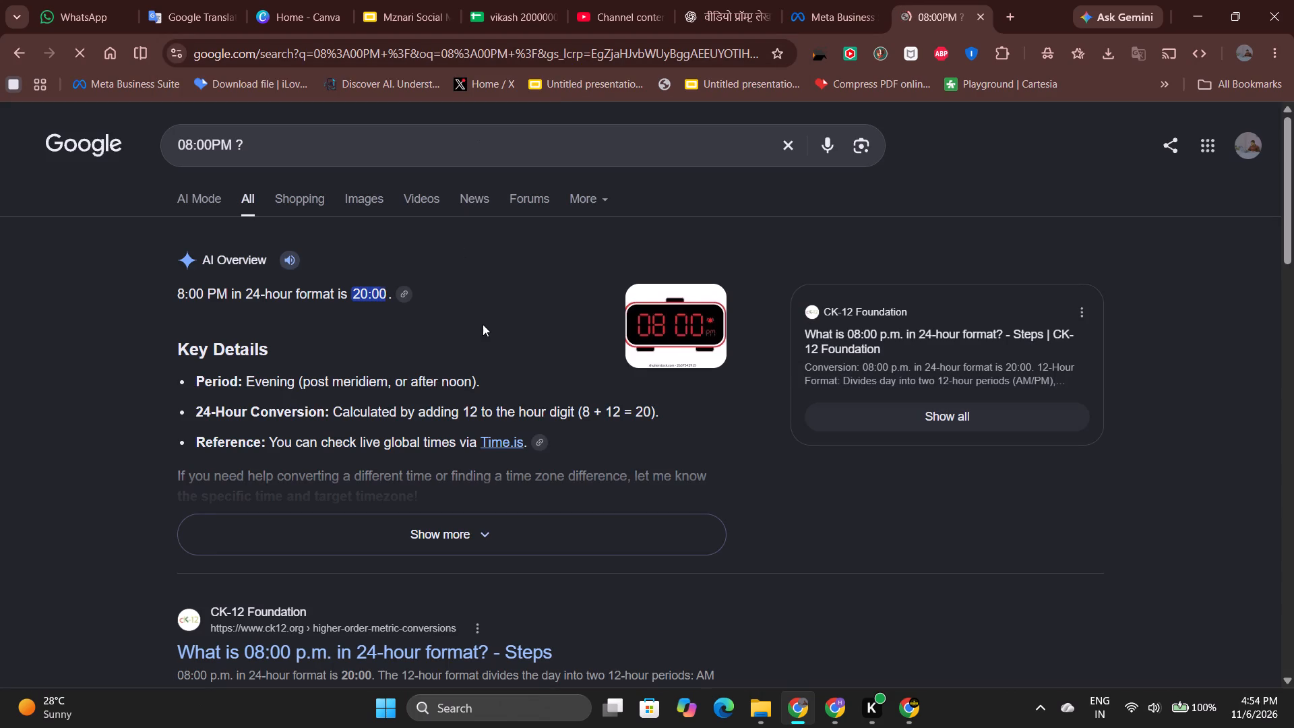
{"action": "left_click_drag", "start_coordinate": [172, 289], "coordinate": [218, 293]}
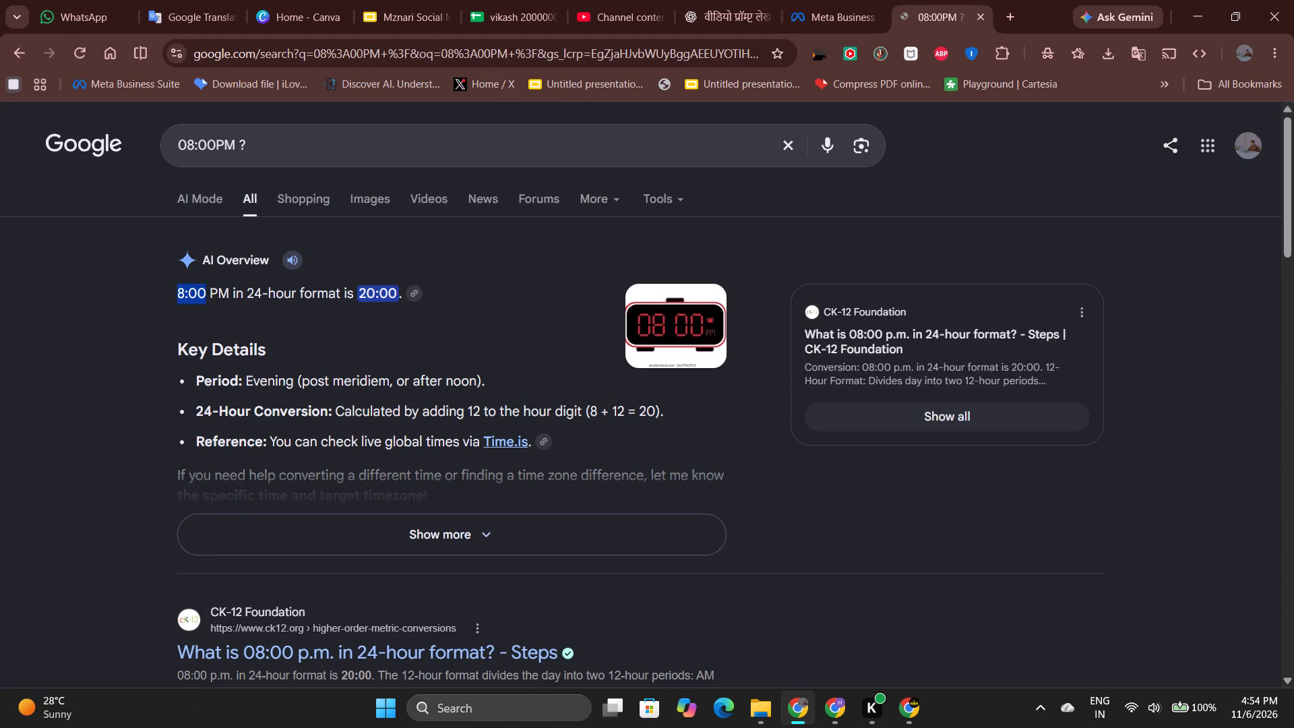
{"action": "left_click_drag", "start_coordinate": [218, 293], "coordinate": [410, 301]}
{"action": "left_click", "coordinate": [168, 336]}
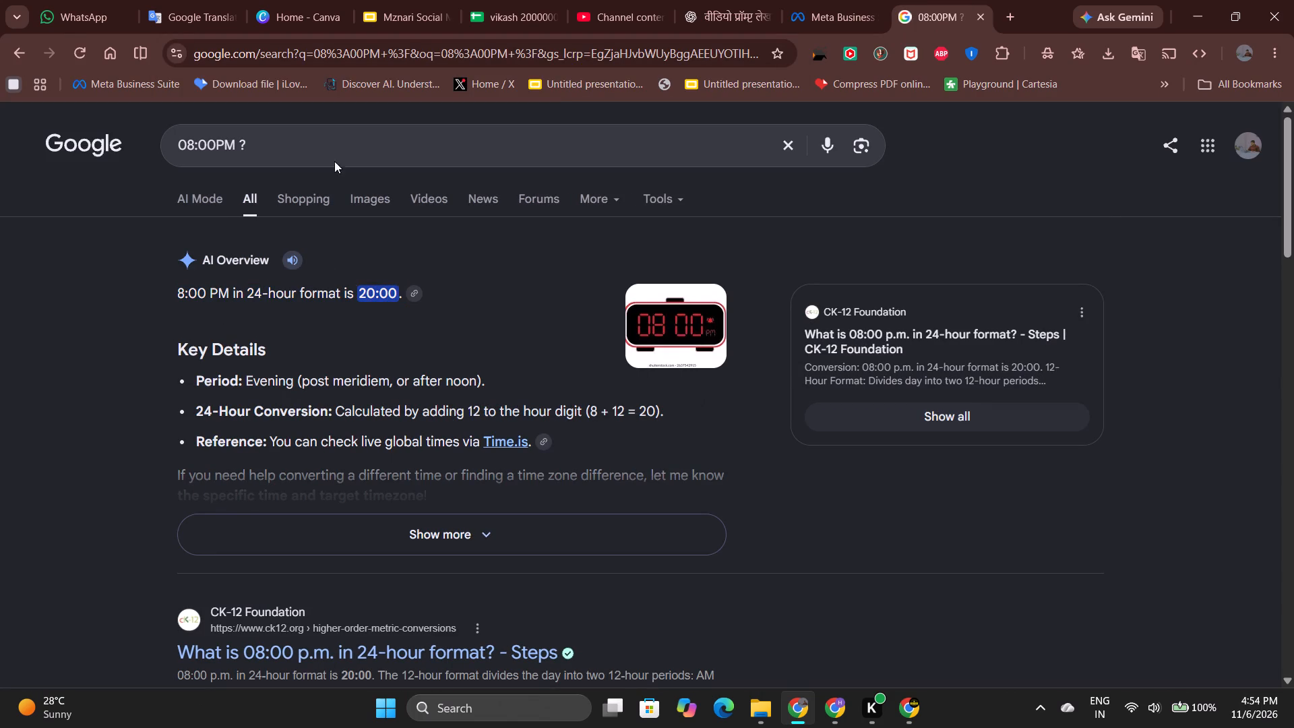
Search Google for the suggested query "8 pm morning or night" and read the overview answer.
{"action": "left_click", "coordinate": [326, 146]}
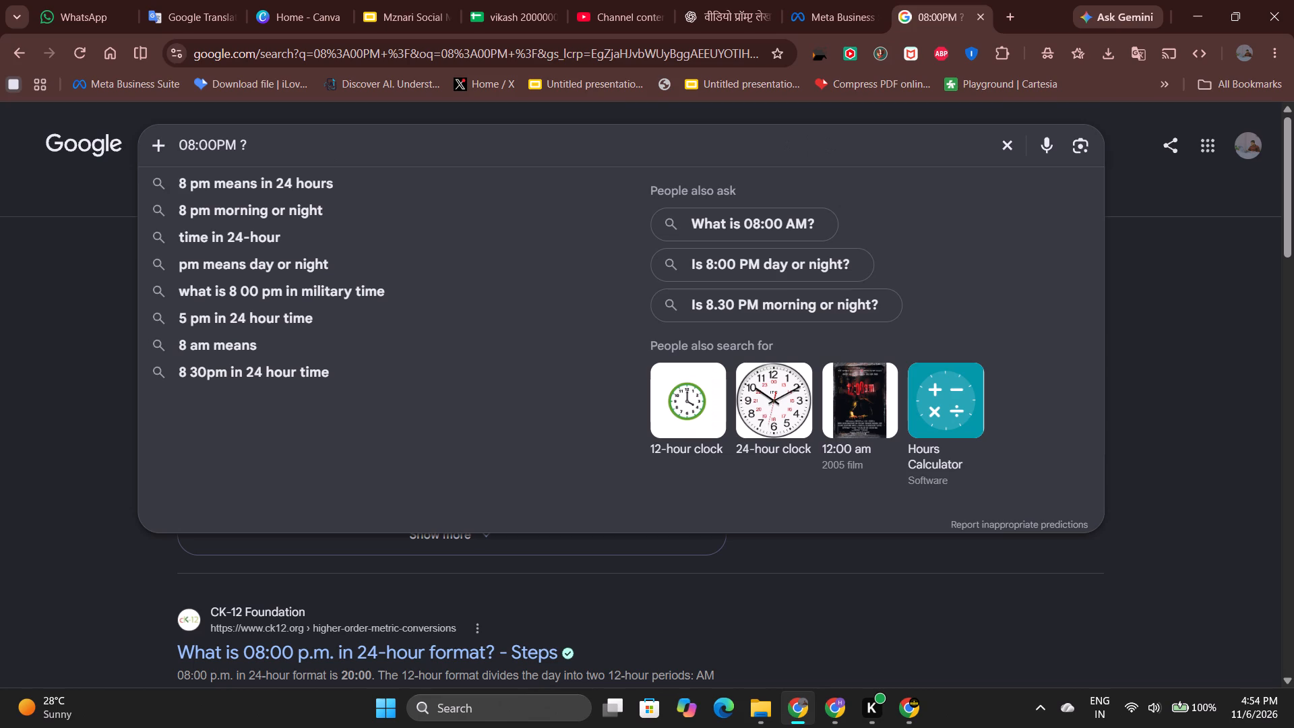
{"action": "left_click", "coordinate": [334, 212]}
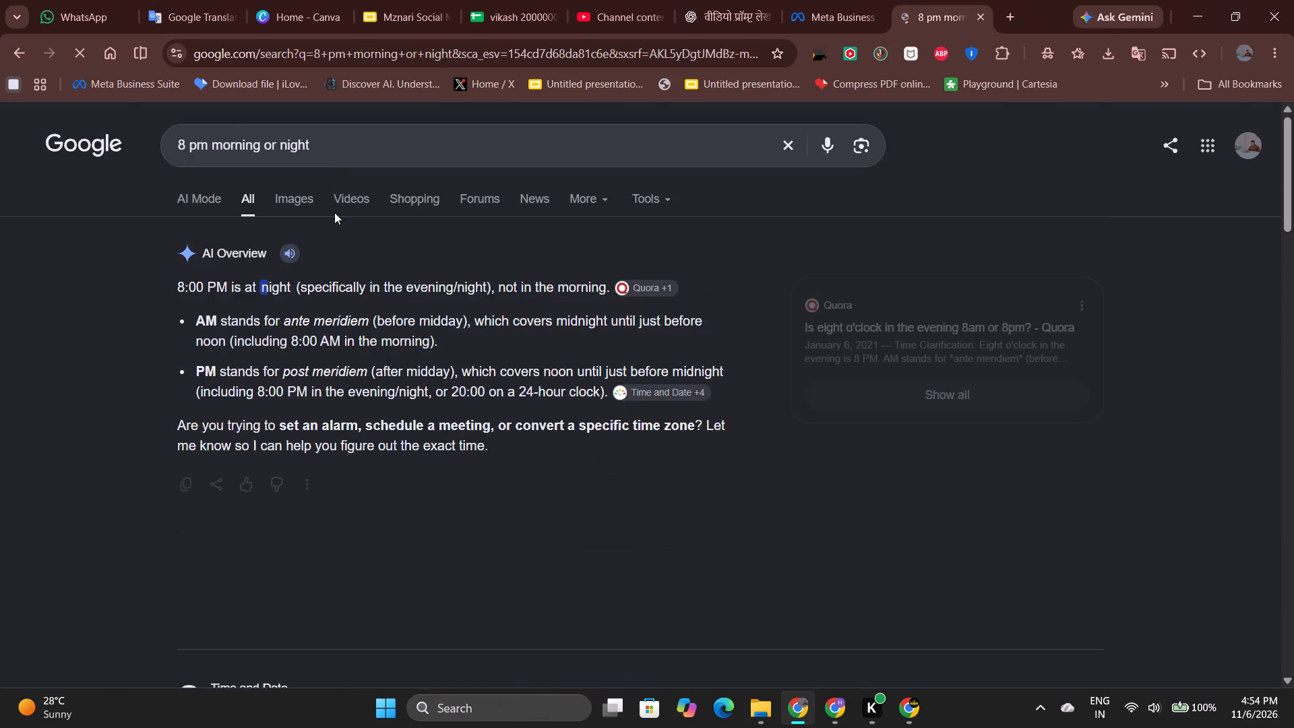
{"action": "left_click_drag", "start_coordinate": [131, 282], "coordinate": [241, 284]}
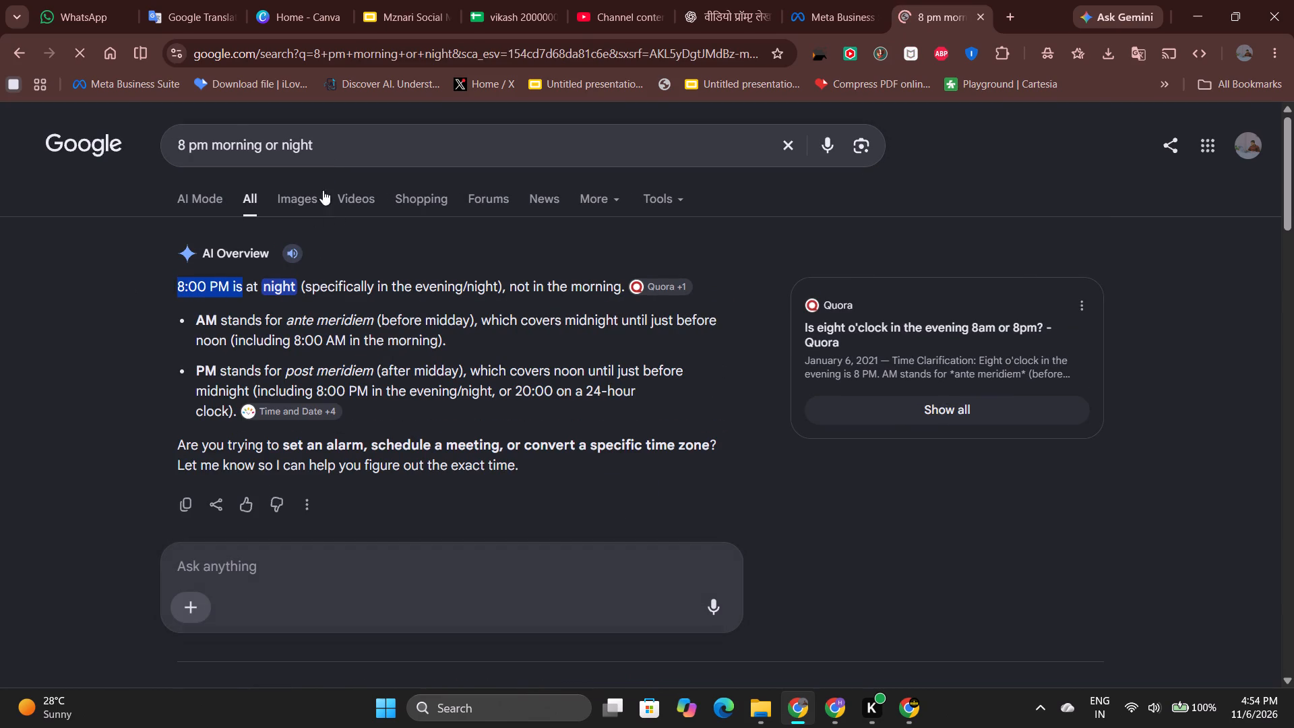
Extend the search to "8 pm morning or night in hindi" and read the Hindi explanation.
{"action": "left_click", "coordinate": [339, 154]}
{"action": "key", "text": "space"}
{"action": "type", "text": "in hi"}
{"action": "type", "text": "ndi"}
{"action": "key", "text": "space"}
{"action": "key", "text": "Return"}
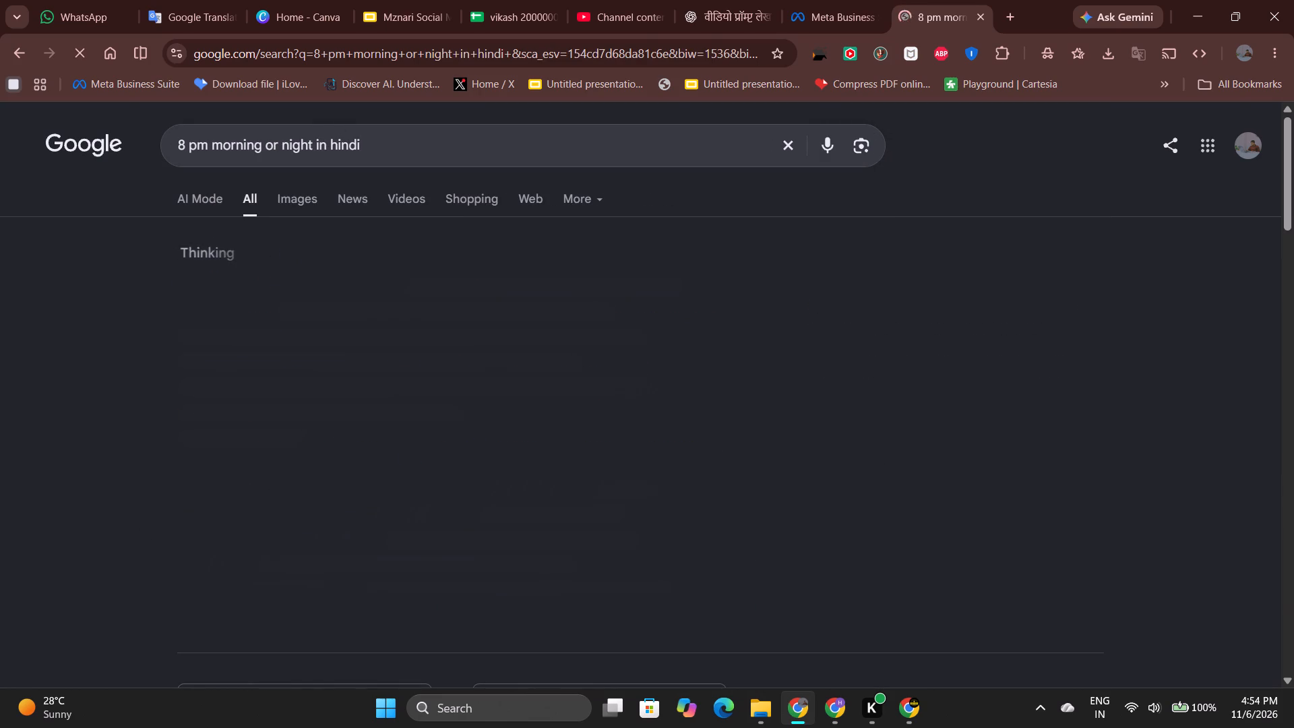
{"action": "left_click_drag", "start_coordinate": [98, 258], "coordinate": [213, 282]}
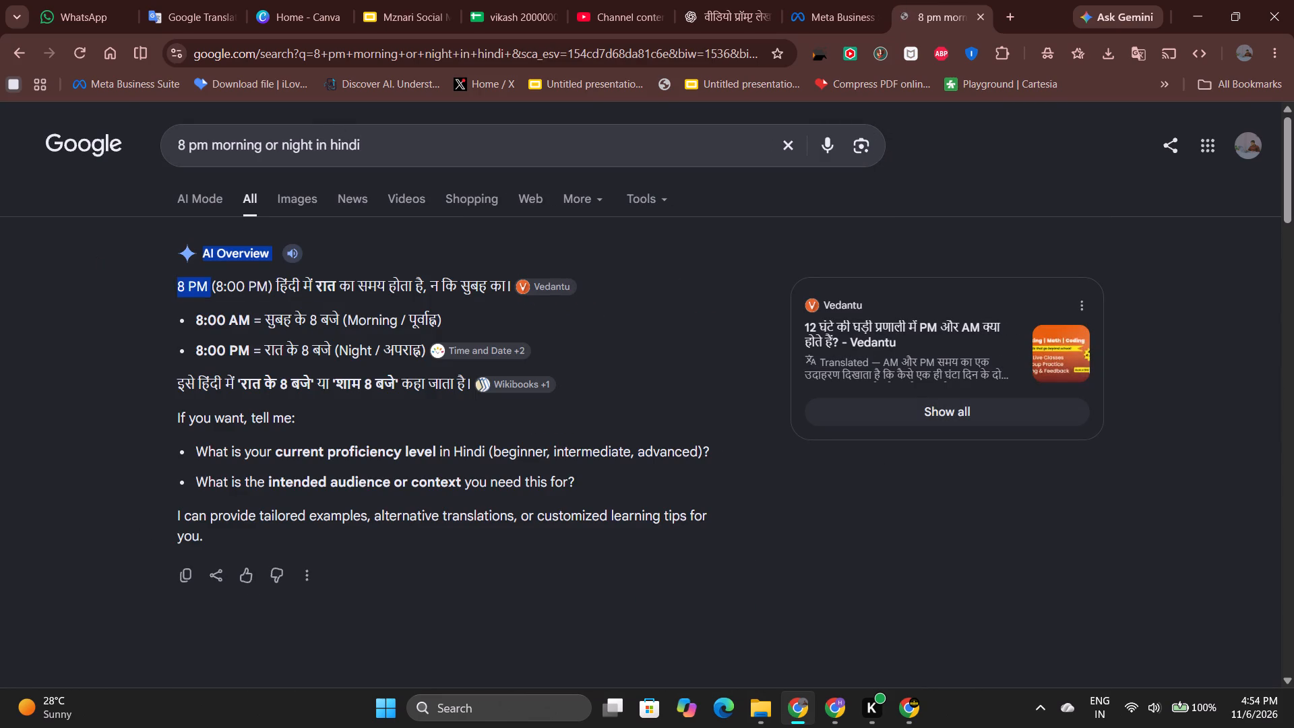
{"action": "left_click_drag", "start_coordinate": [213, 282], "coordinate": [304, 284]}
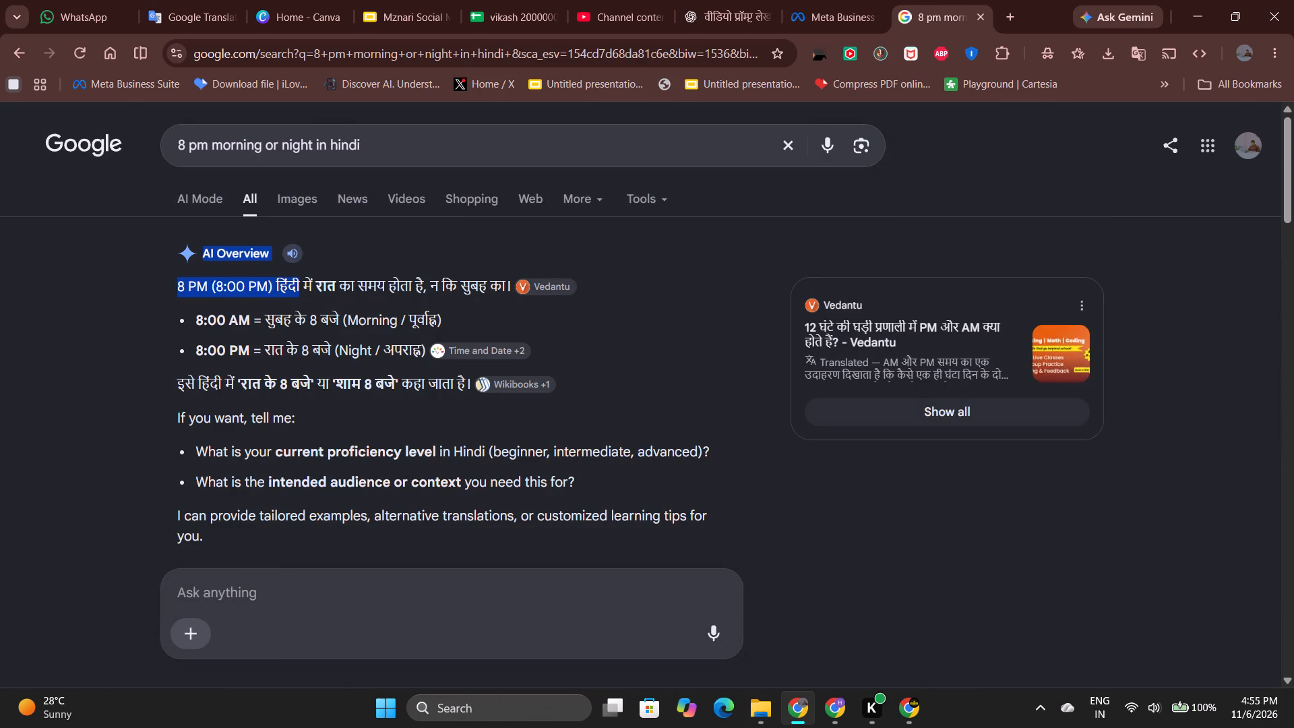
{"action": "left_click_drag", "start_coordinate": [304, 284], "coordinate": [342, 297]}
{"action": "left_click_drag", "start_coordinate": [386, 292], "coordinate": [433, 293]}
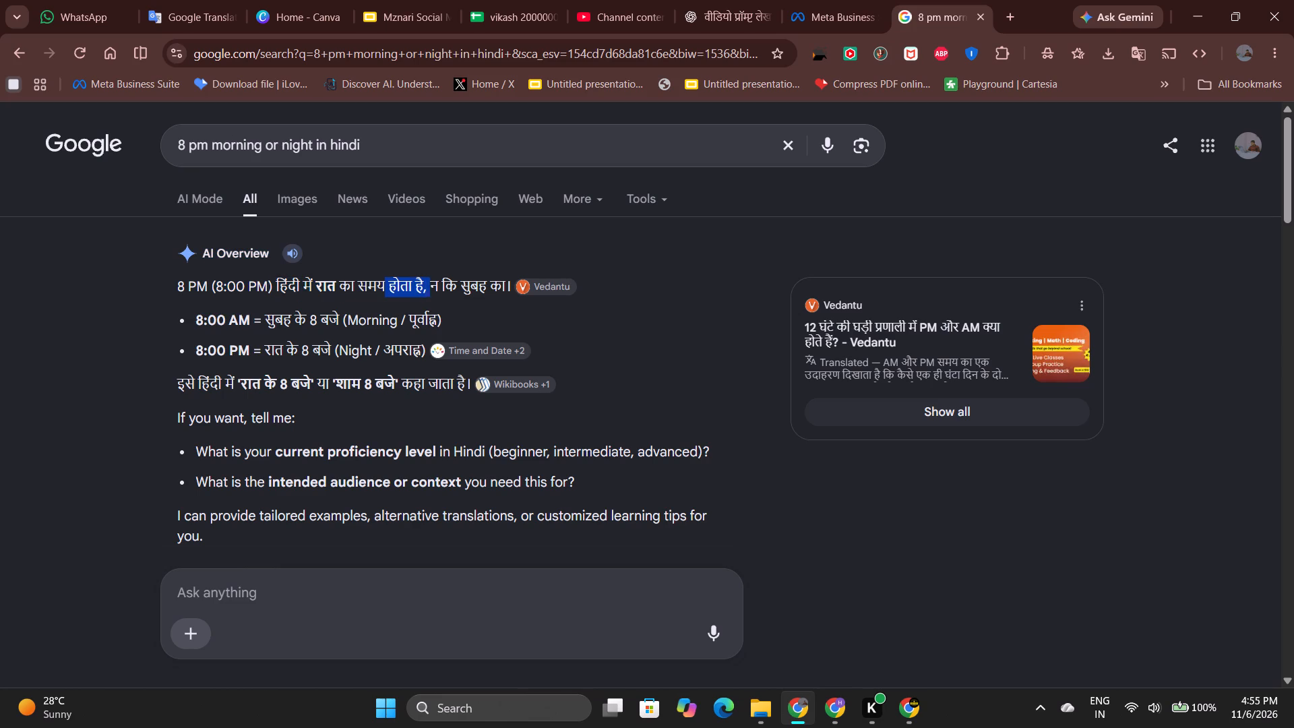
Read the Hindi AI Overview sentence explaining whether 8 PM means night or morning.
{"action": "left_click_drag", "start_coordinate": [433, 293], "coordinate": [478, 283]}
{"action": "left_click_drag", "start_coordinate": [478, 283], "coordinate": [462, 295]}
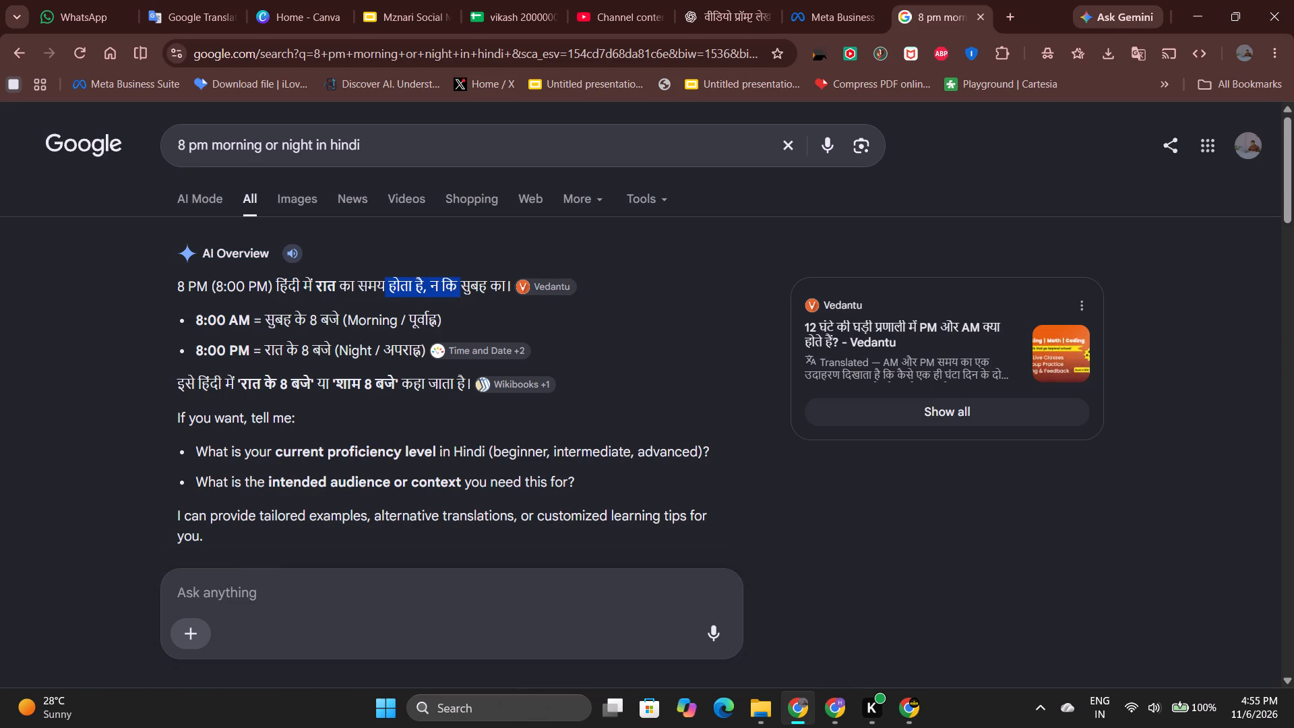
{"action": "left_click_drag", "start_coordinate": [462, 295], "coordinate": [470, 292]}
Return to the Nov 8 Diwali Facebook post in Meta Business Suite, set its time to 08:00 AM, and save the schedule.
{"action": "left_click", "coordinate": [856, 0]}
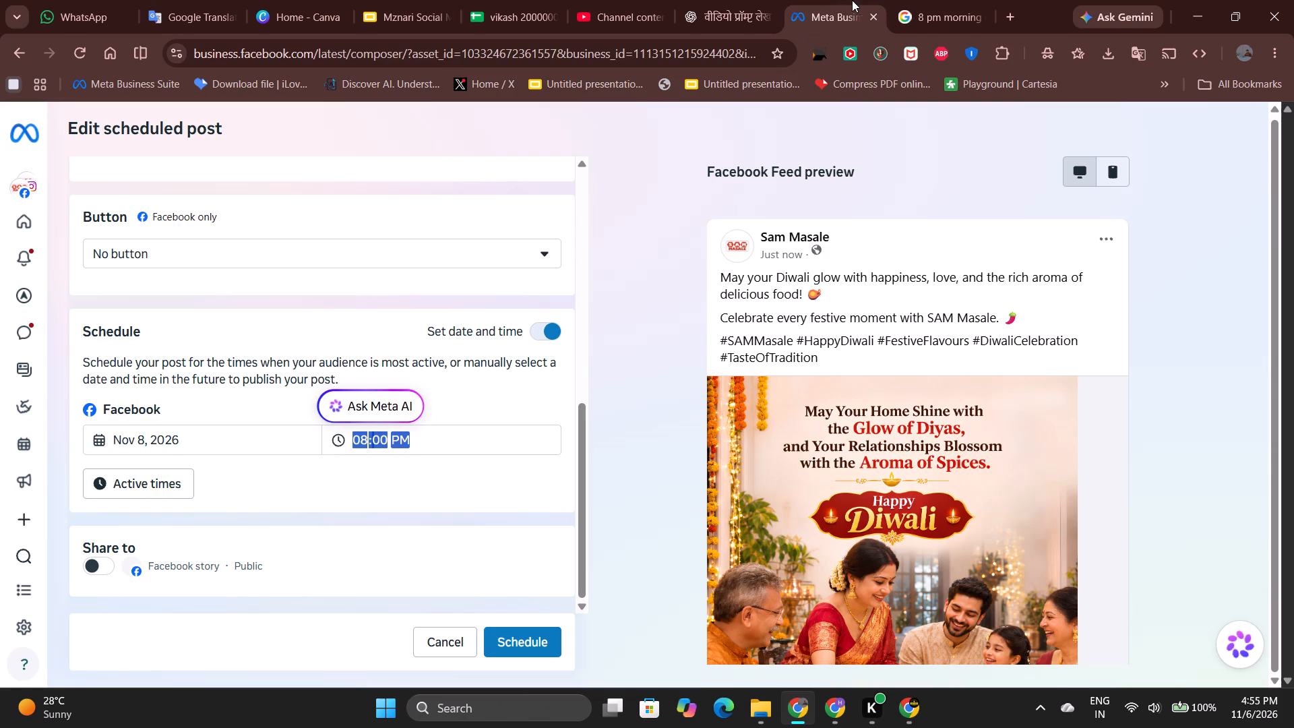
{"action": "left_click", "coordinate": [418, 427]}
{"action": "left_click", "coordinate": [410, 431]}
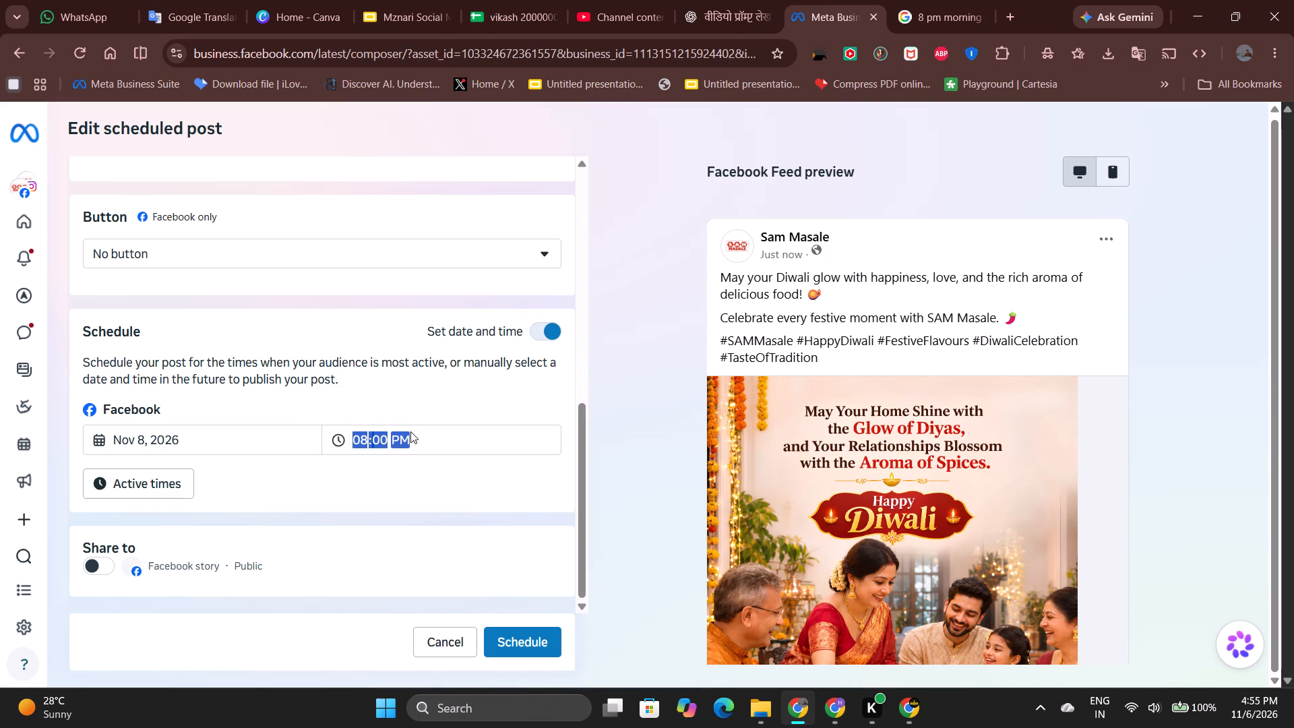
{"action": "left_click", "coordinate": [402, 427]}
{"action": "left_click", "coordinate": [404, 433]}
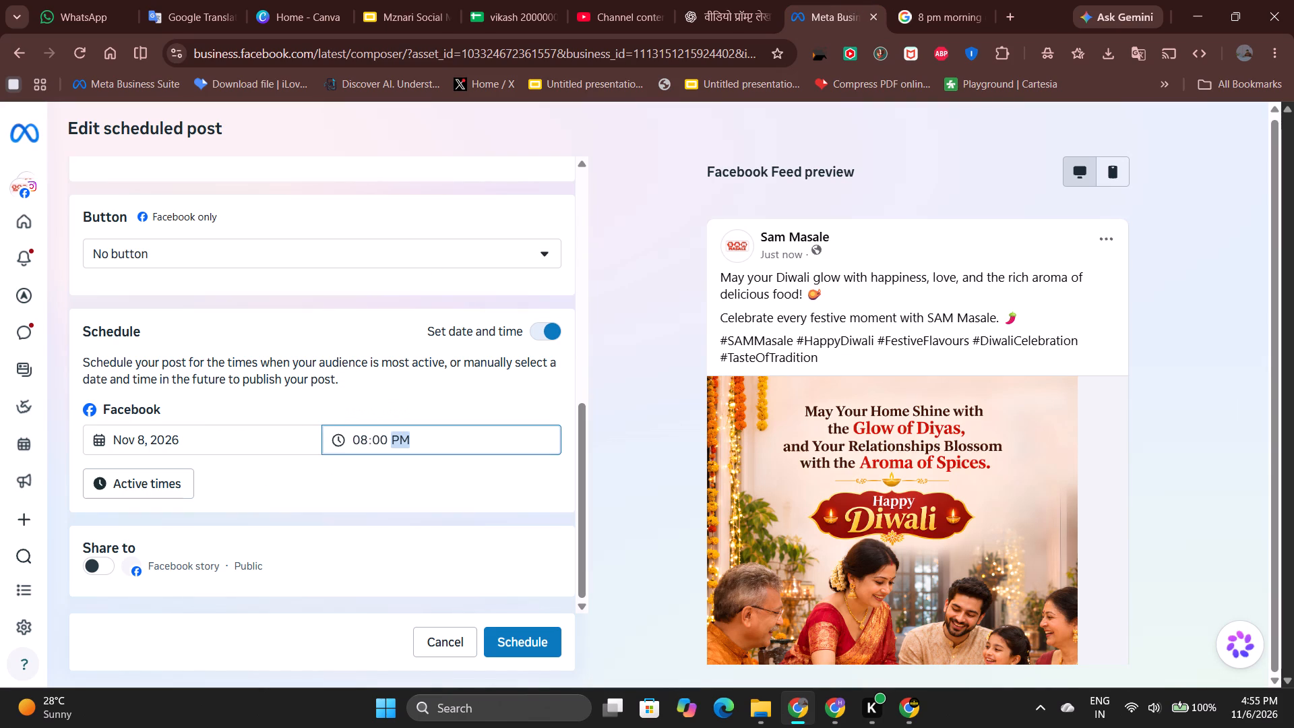
{"action": "key", "text": "BackSpace"}
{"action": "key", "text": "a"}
{"action": "left_click", "coordinate": [414, 515]}
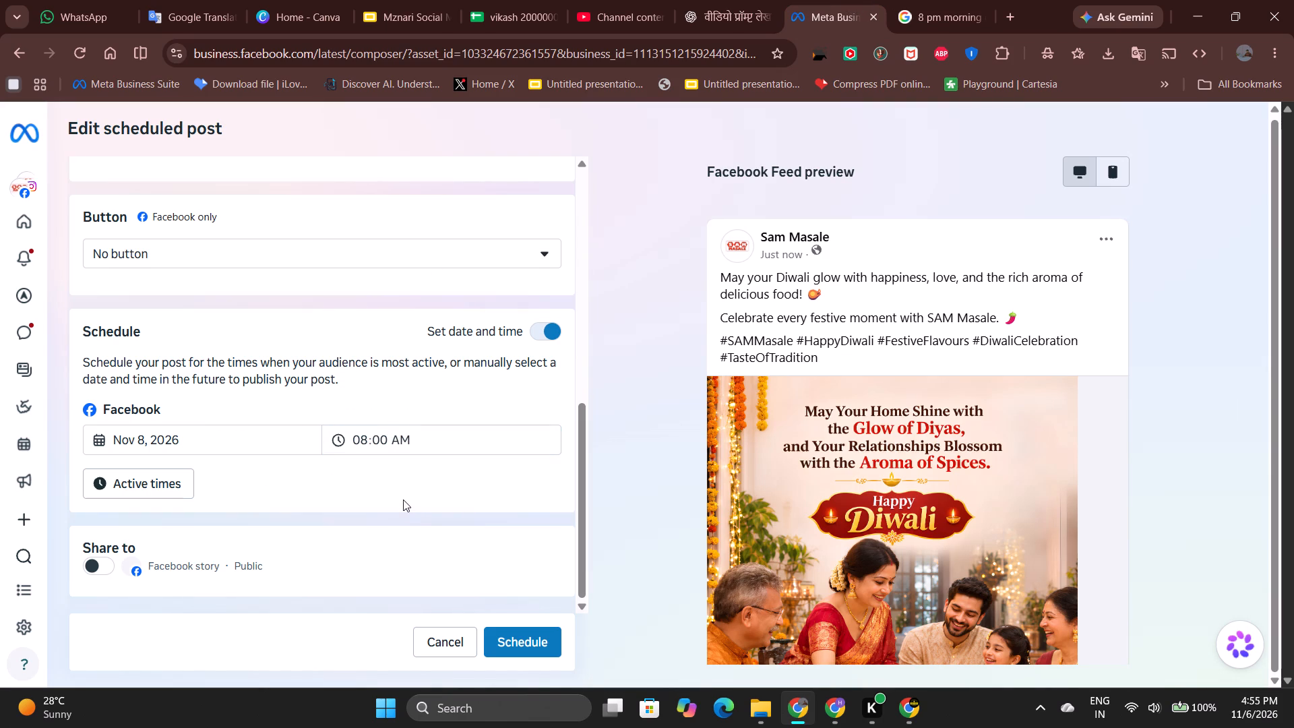
{"action": "scroll", "coordinate": [403, 499], "scroll_direction": "up", "scroll_amount": 2}
{"action": "left_click", "coordinate": [514, 649]}
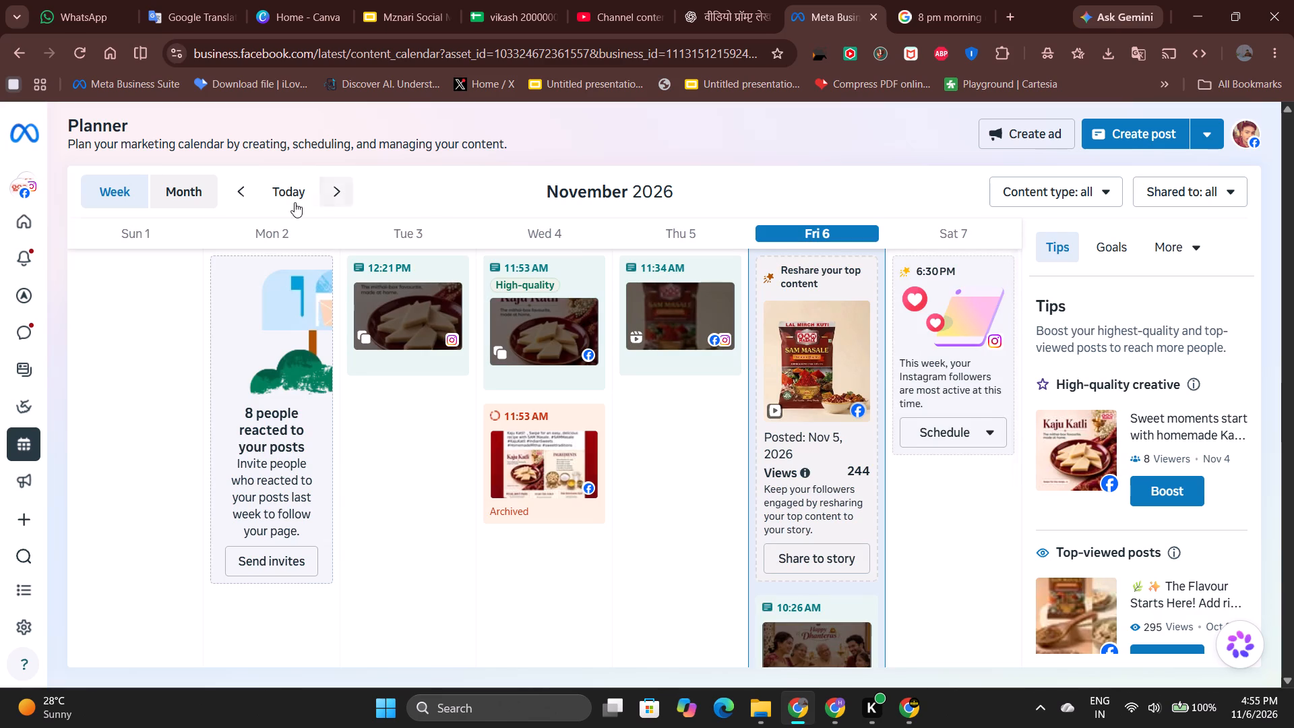
Edit the Nov 8 Diwali Instagram post in the Planner, set its time to 08:00 AM, and save the schedule.
{"action": "left_click", "coordinate": [333, 189]}
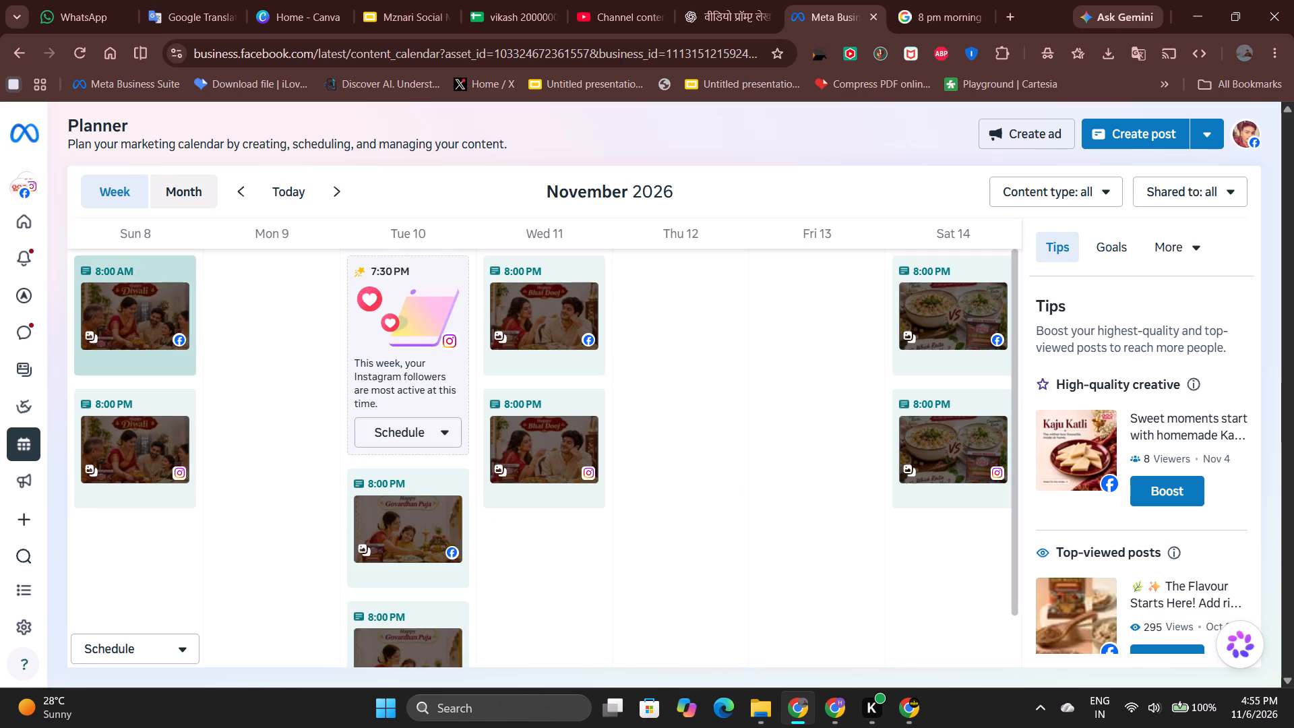
{"action": "scroll", "coordinate": [402, 471], "scroll_direction": "down", "scroll_amount": 1}
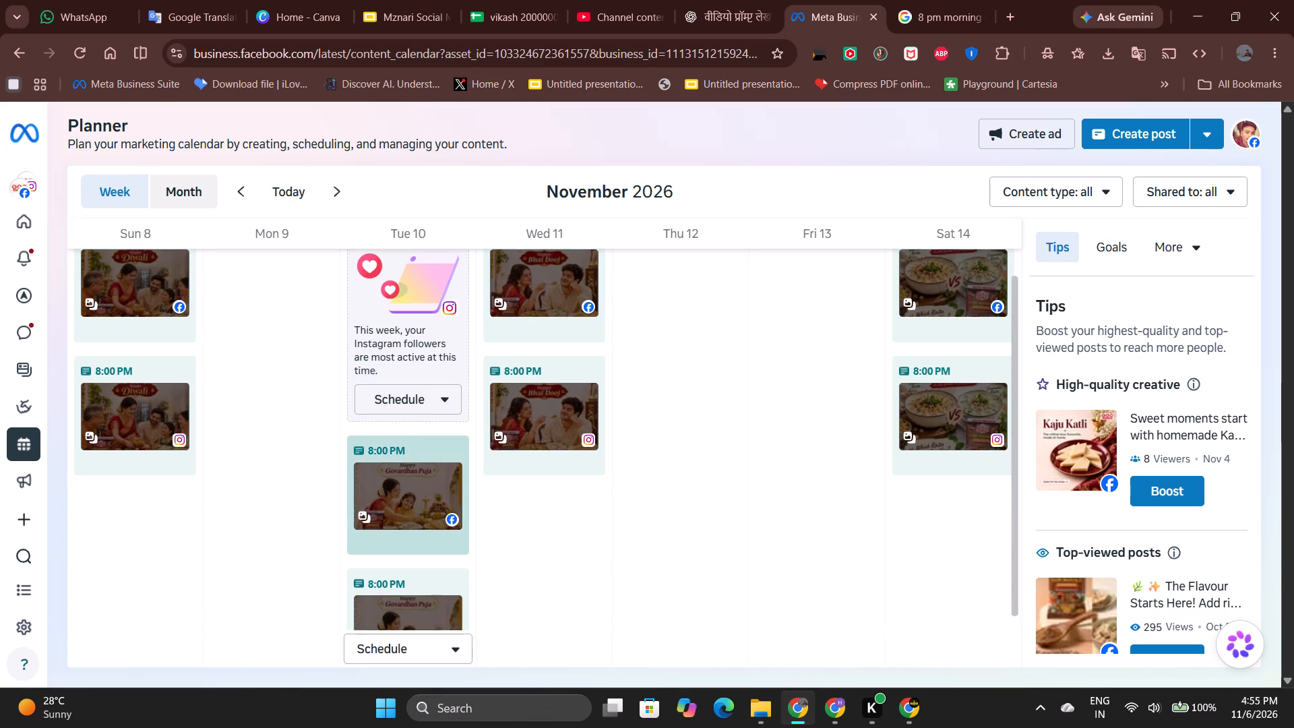
{"action": "left_click", "coordinate": [402, 471]}
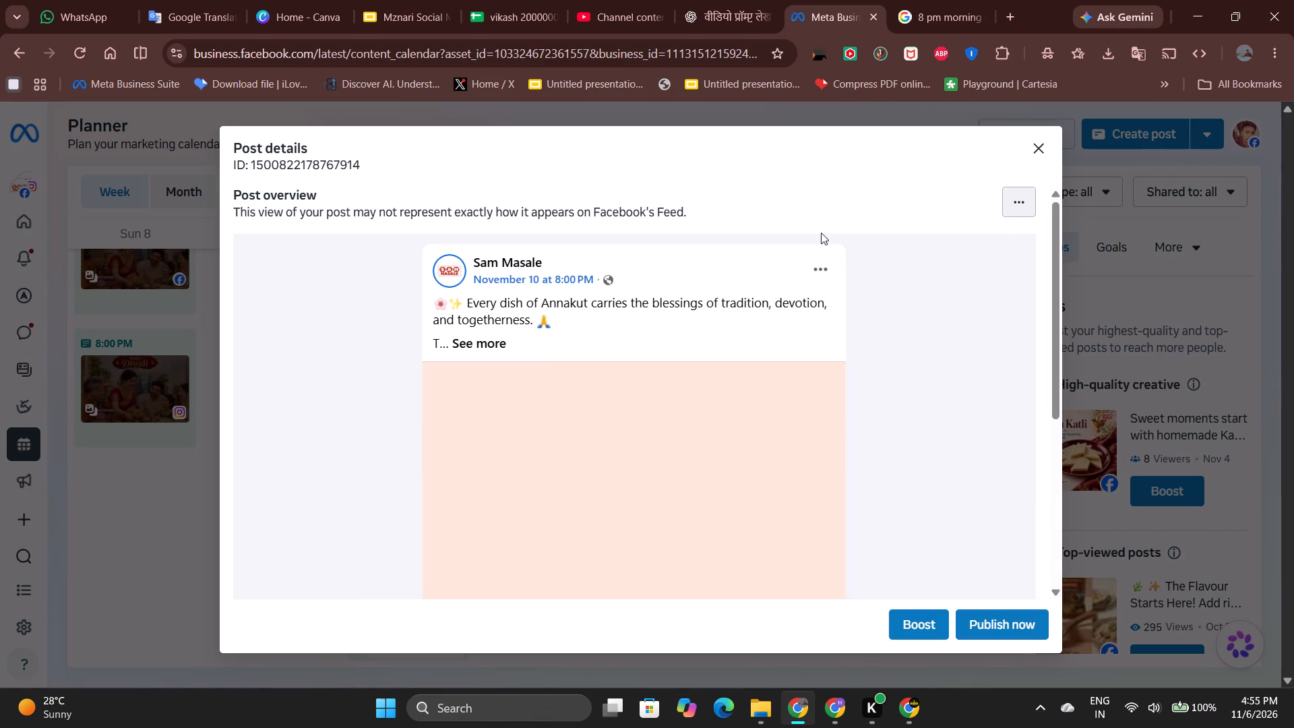
{"action": "left_click", "coordinate": [1045, 146]}
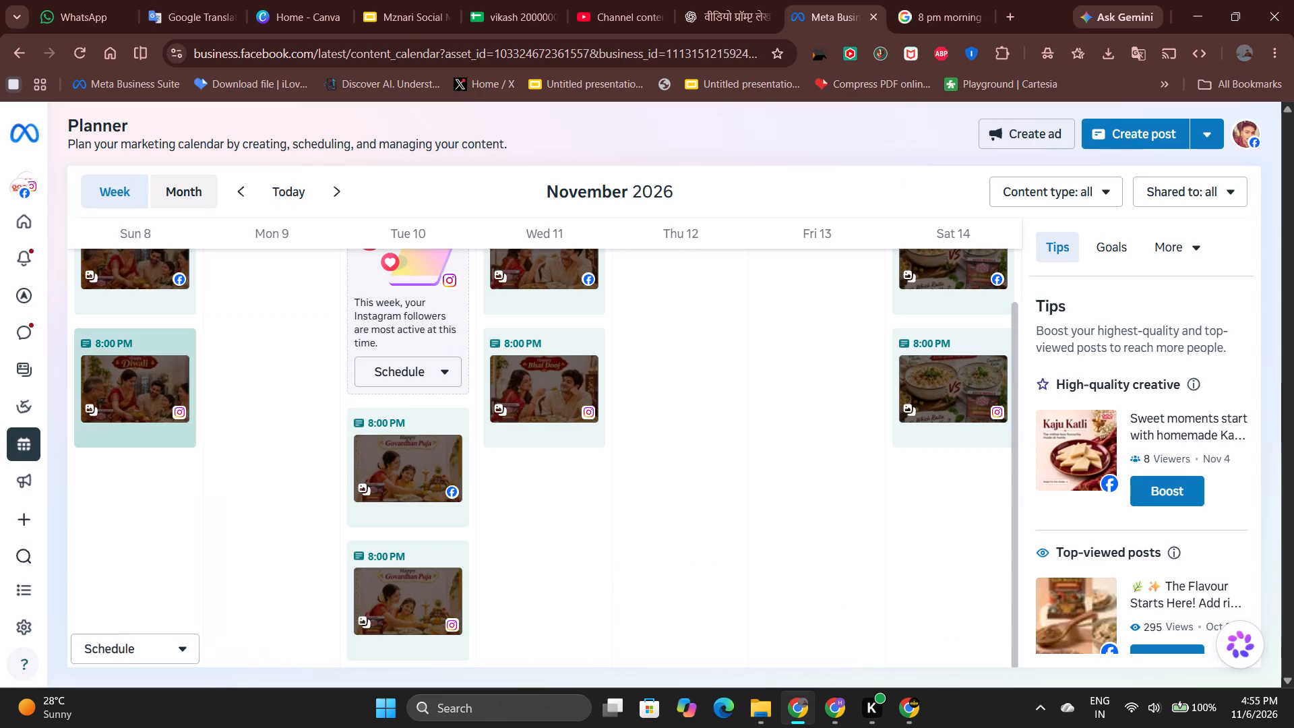
{"action": "left_click", "coordinate": [161, 381]}
{"action": "left_click", "coordinate": [1037, 200]}
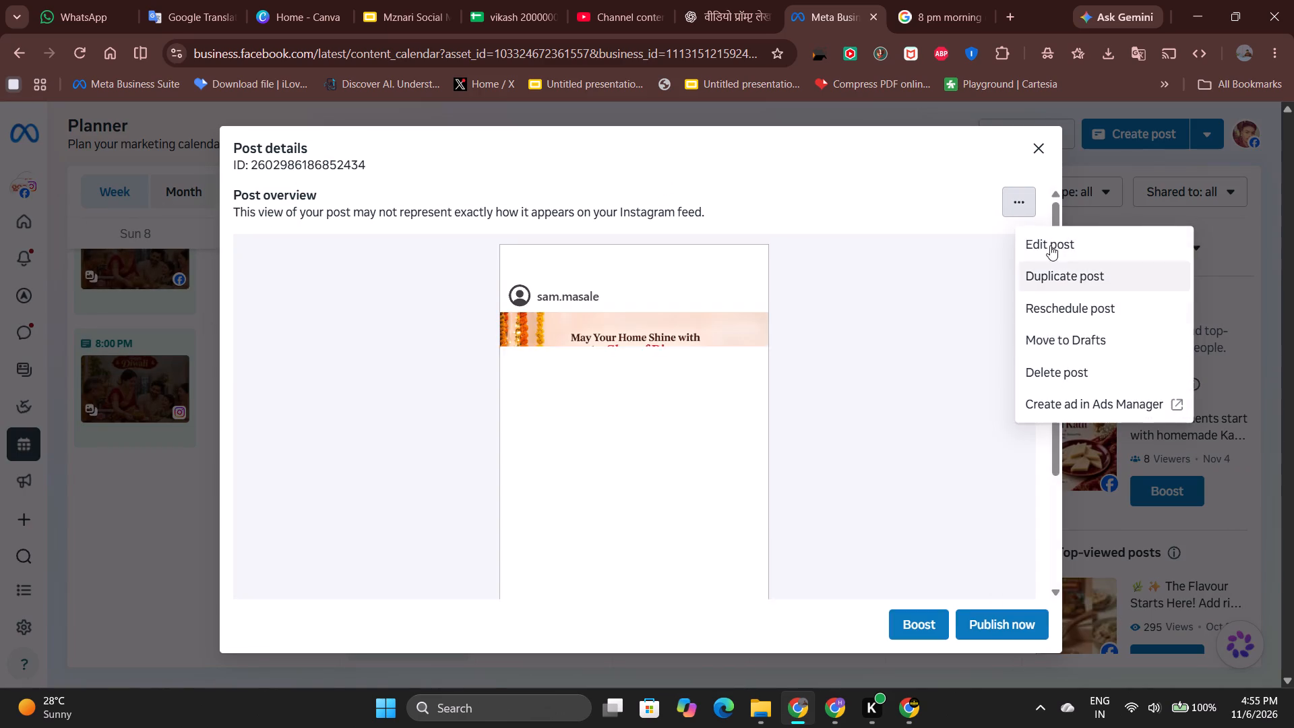
{"action": "left_click", "coordinate": [1049, 241]}
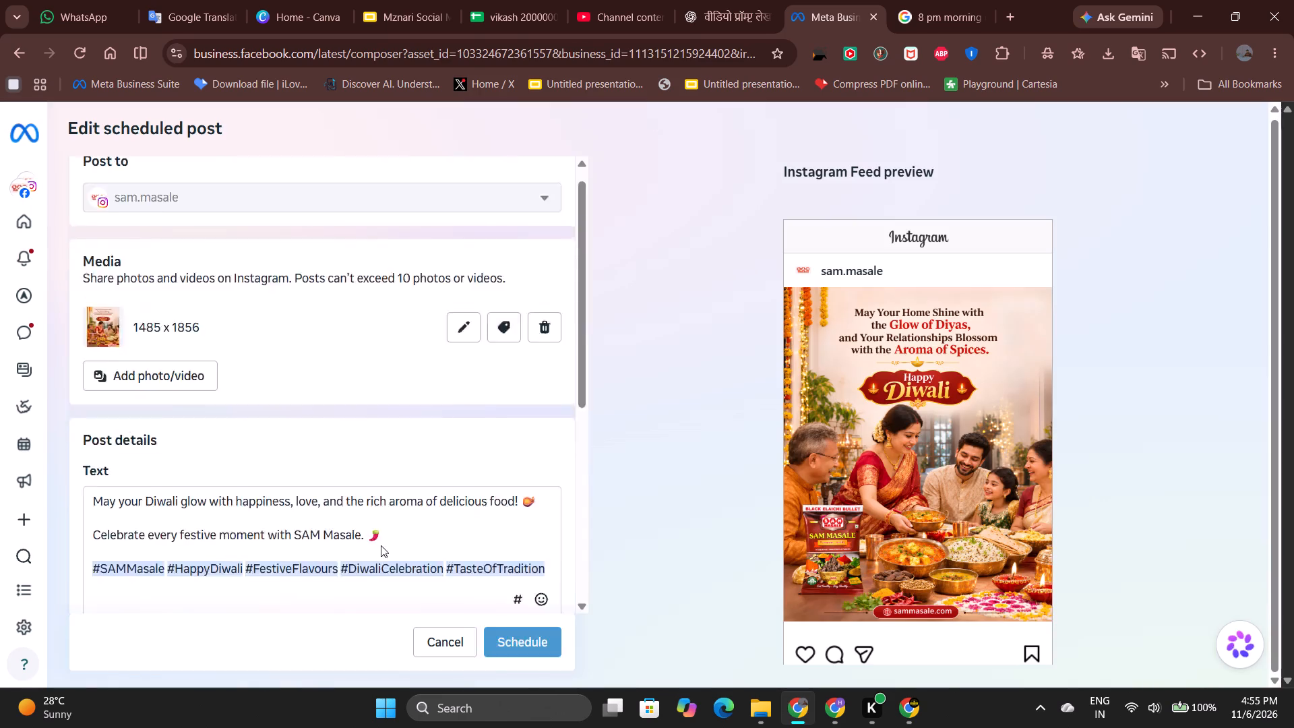
{"action": "left_click", "coordinate": [408, 465]}
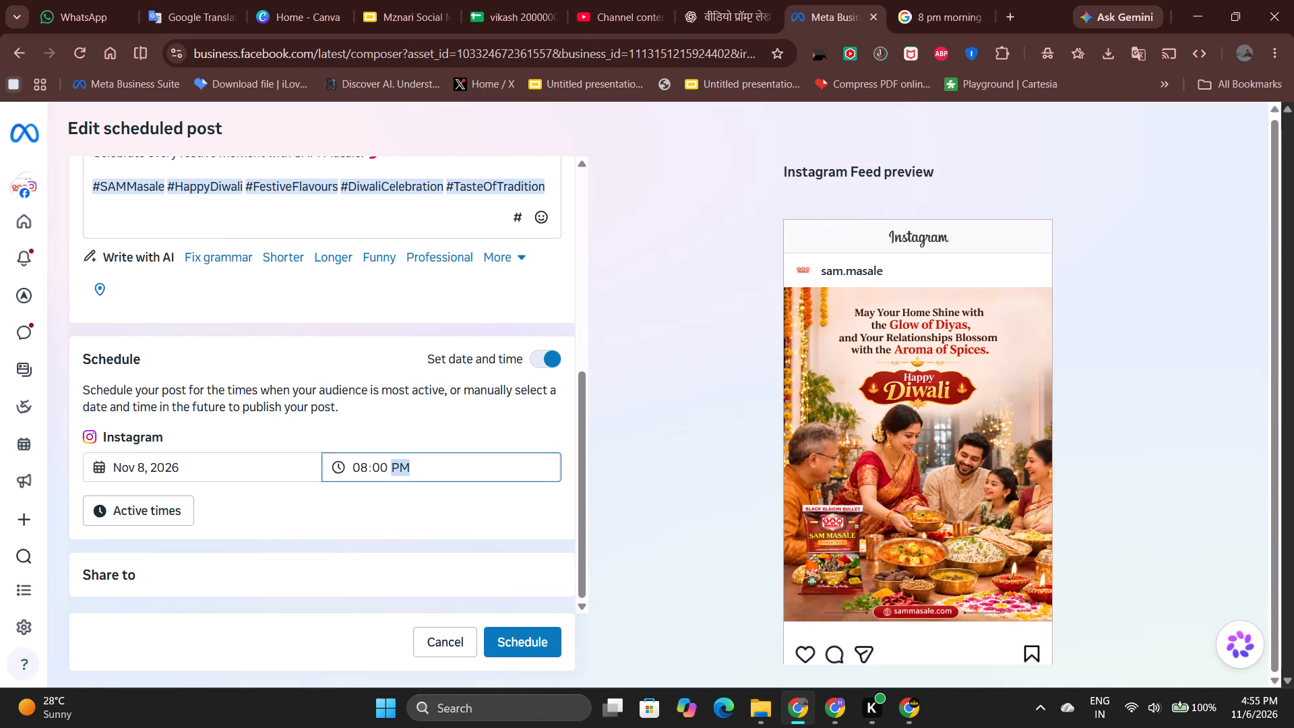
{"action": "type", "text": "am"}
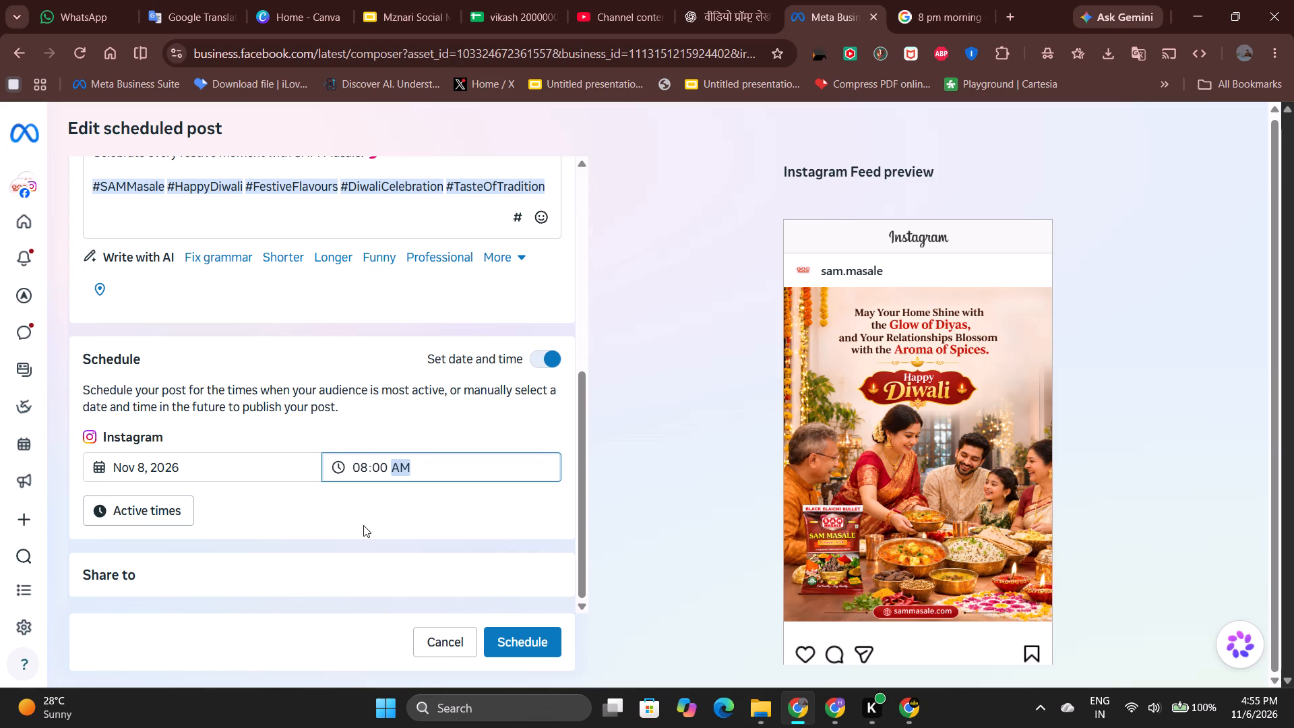
{"action": "left_click", "coordinate": [363, 525]}
{"action": "left_click", "coordinate": [534, 638]}
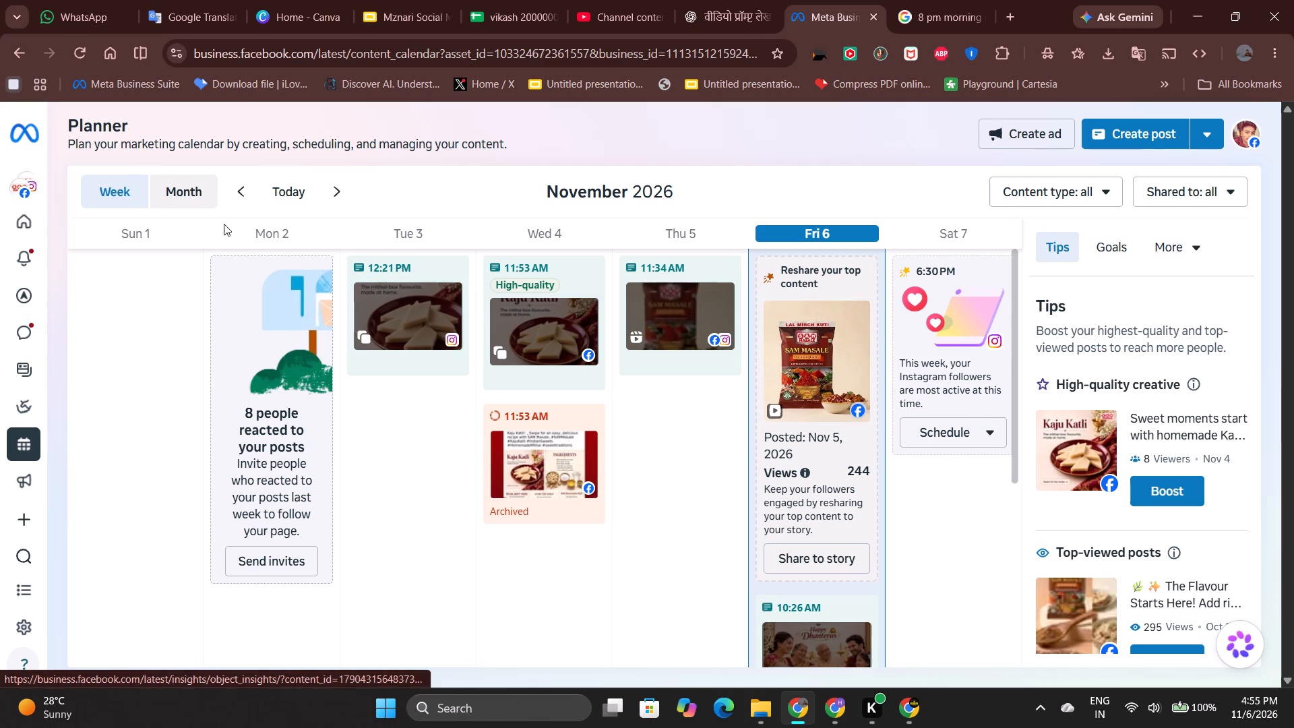
Edit the Nov 10 Govardhan Puja Facebook post, set its time to 08:00 AM, and save the schedule.
{"action": "left_click", "coordinate": [342, 194]}
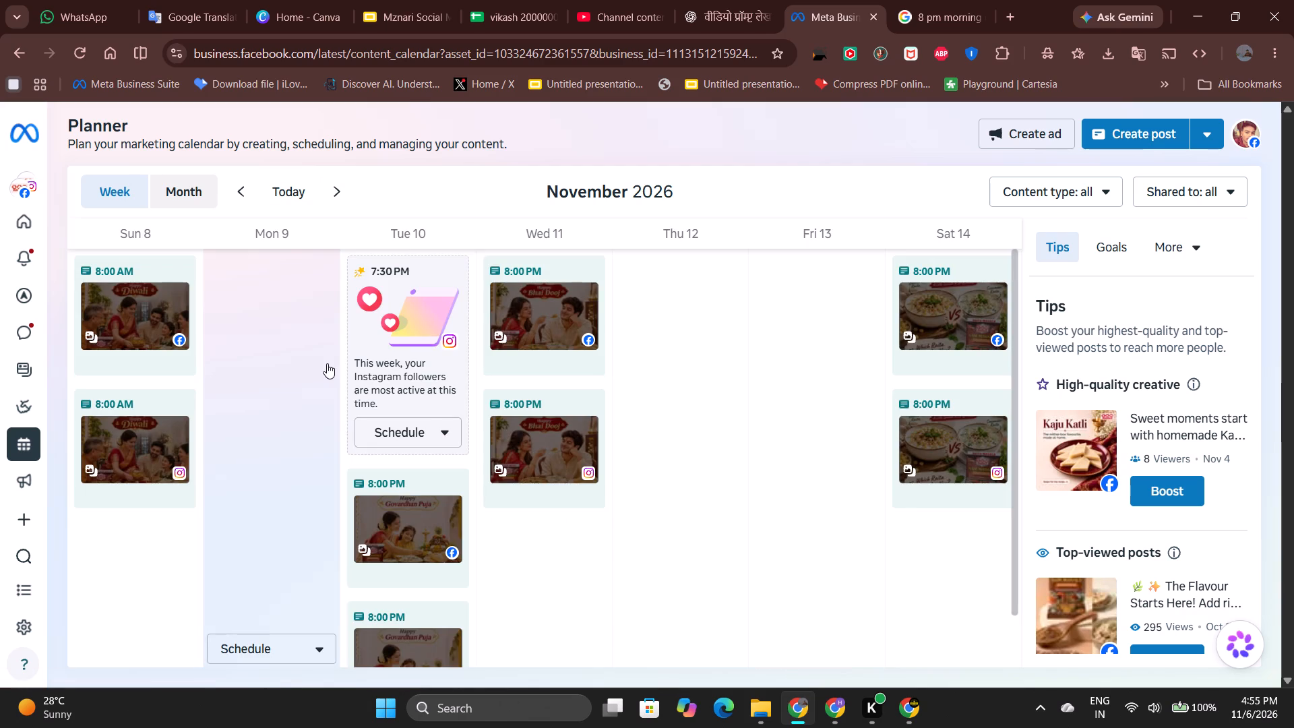
{"action": "scroll", "coordinate": [459, 429], "scroll_direction": "down", "scroll_amount": 3}
{"action": "left_click", "coordinate": [383, 453]}
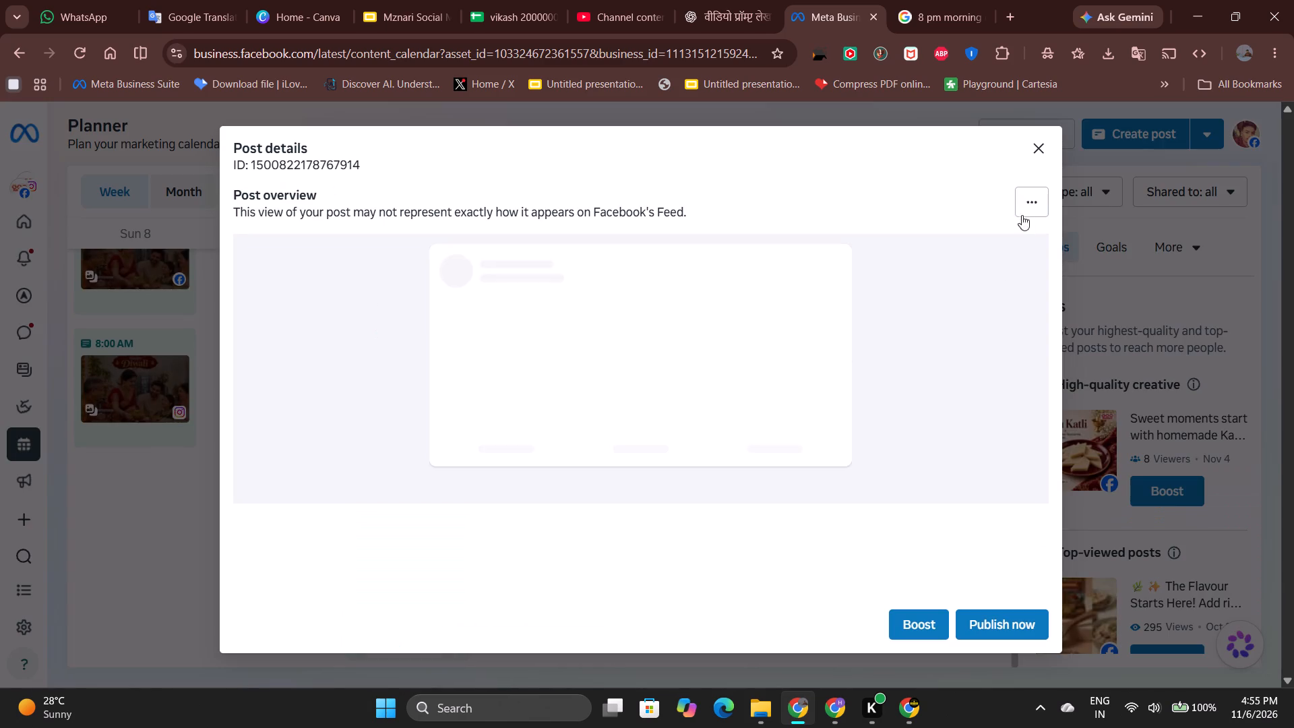
{"action": "left_click", "coordinate": [1026, 202]}
{"action": "left_click", "coordinate": [1039, 241]}
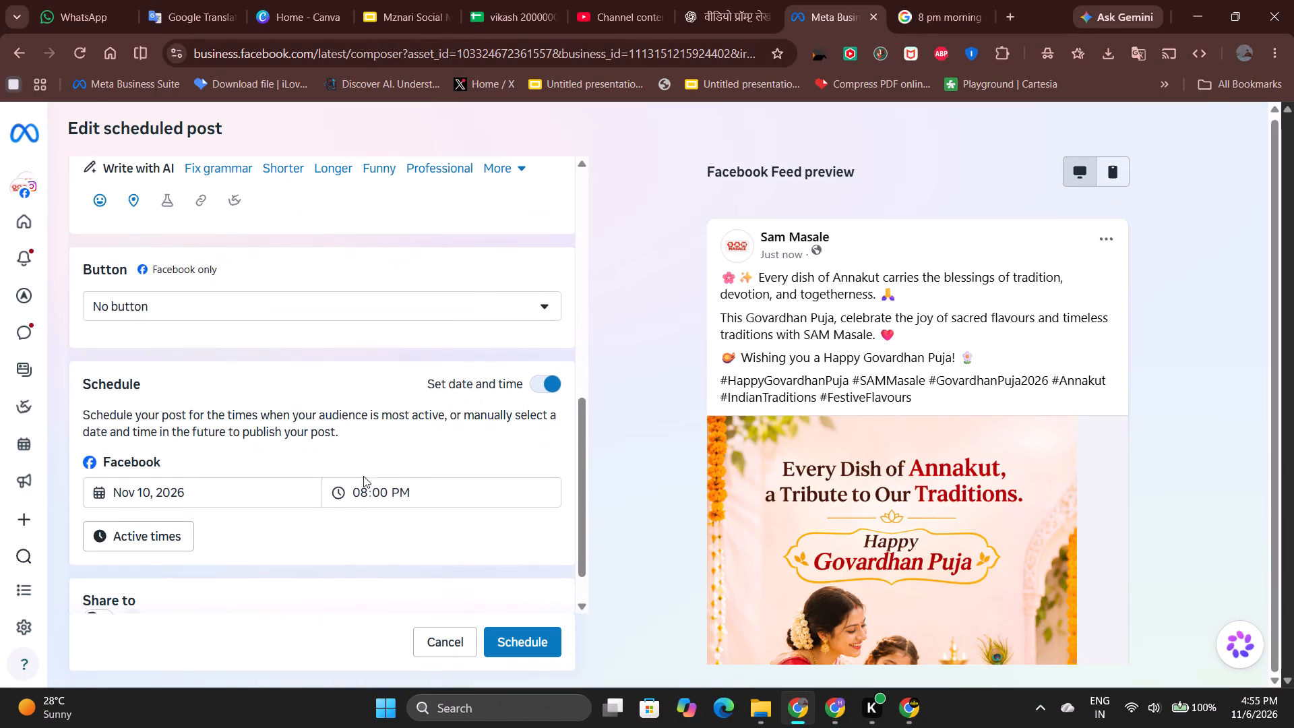
{"action": "left_click", "coordinate": [406, 494]}
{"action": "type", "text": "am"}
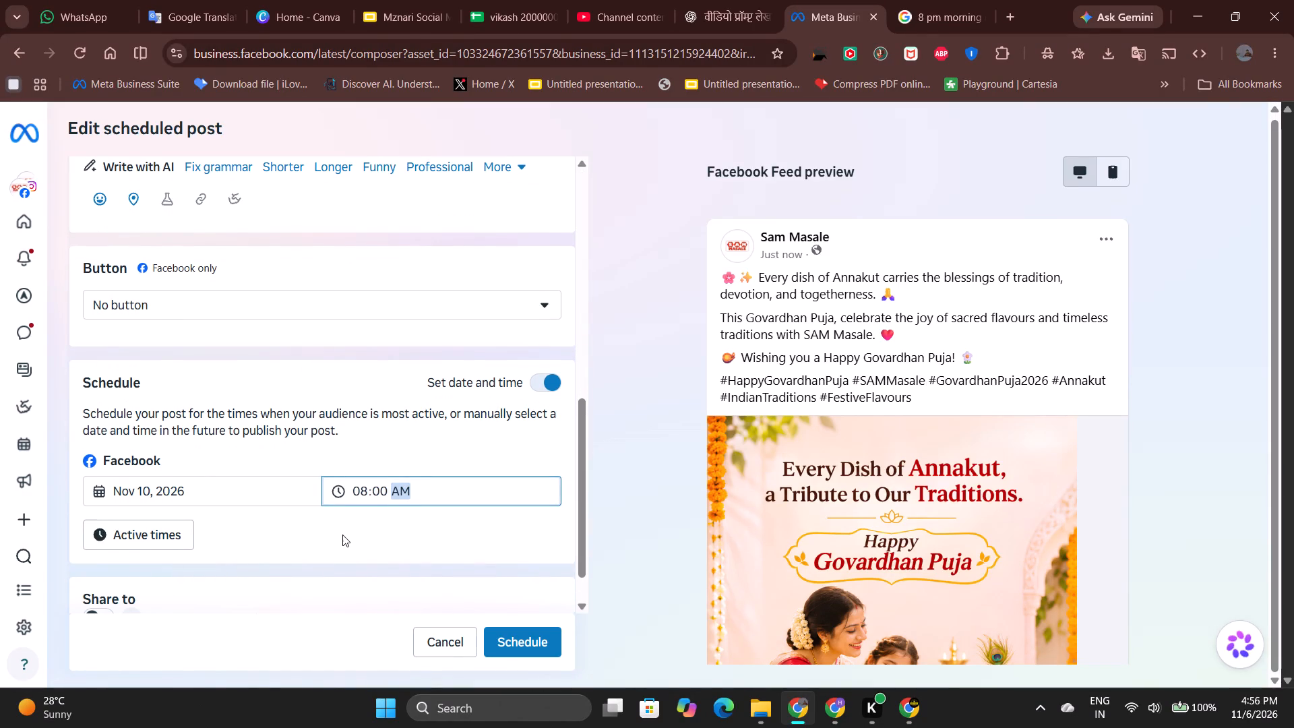
{"action": "left_click", "coordinate": [342, 535]}
{"action": "left_click", "coordinate": [548, 640]}
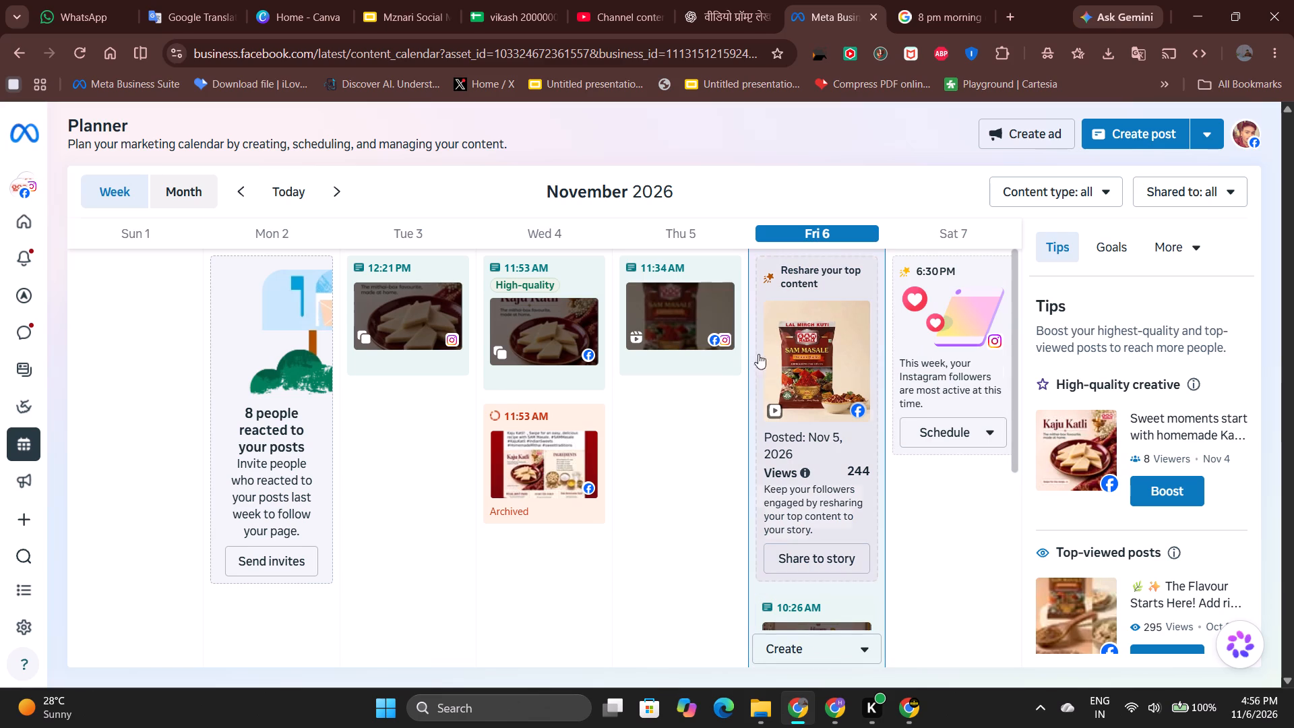
Edit the Nov 10 Govardhan Puja Instagram post, set its time to 08:00 AM, and save the schedule.
{"action": "scroll", "coordinate": [749, 354], "scroll_direction": "down", "scroll_amount": 2}
{"action": "scroll", "coordinate": [749, 354], "scroll_direction": "up", "scroll_amount": 2}
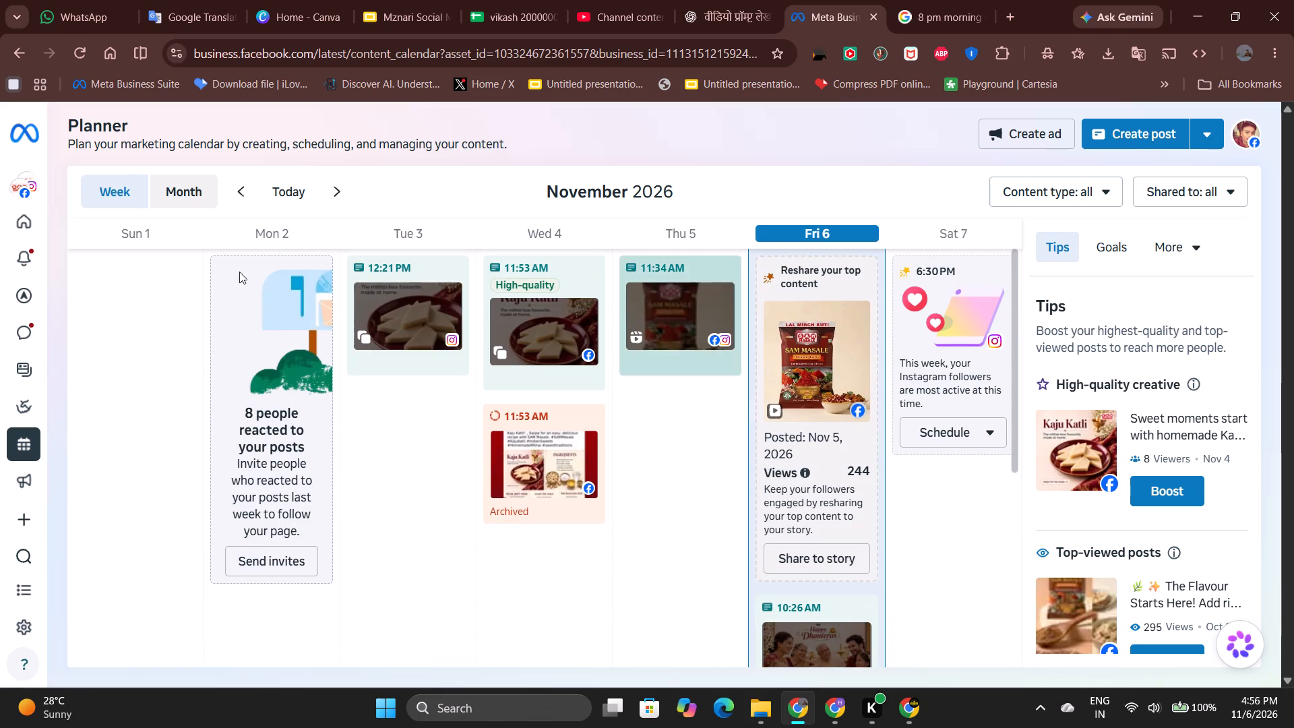
{"action": "left_click", "coordinate": [328, 185]}
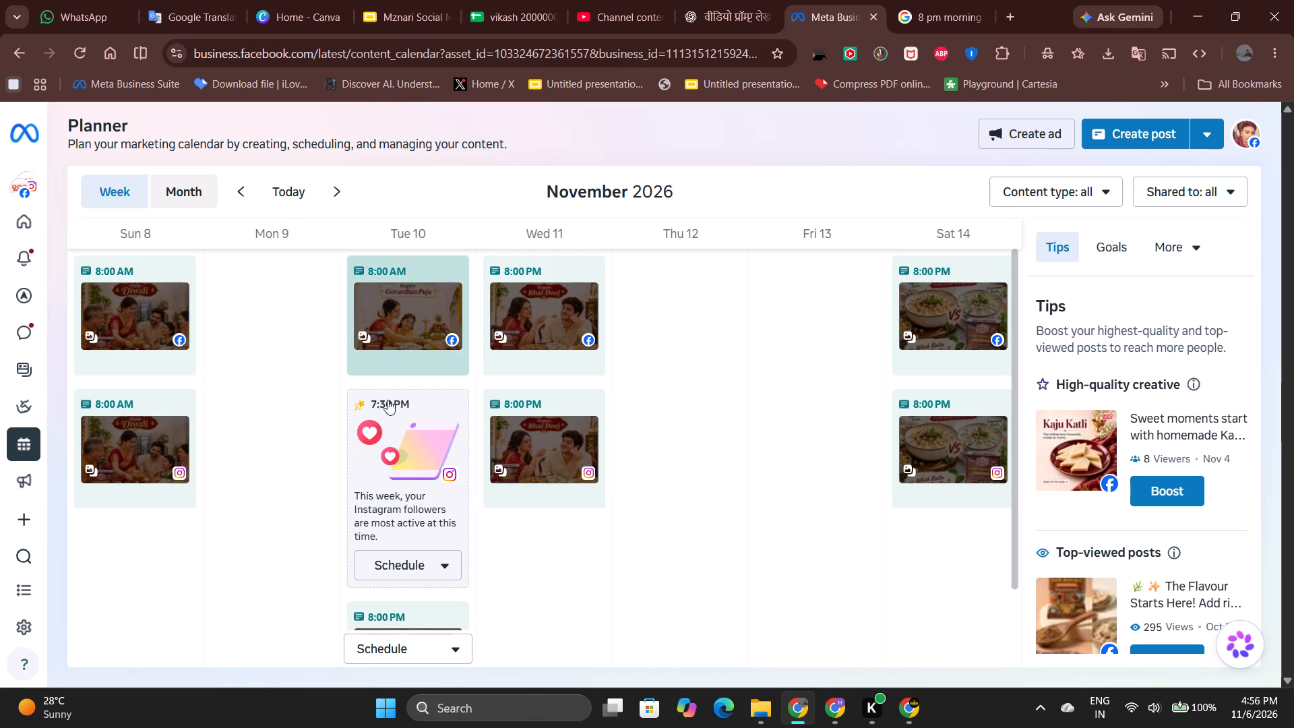
{"action": "scroll", "coordinate": [397, 415], "scroll_direction": "down", "scroll_amount": 4}
{"action": "left_click", "coordinate": [392, 559]}
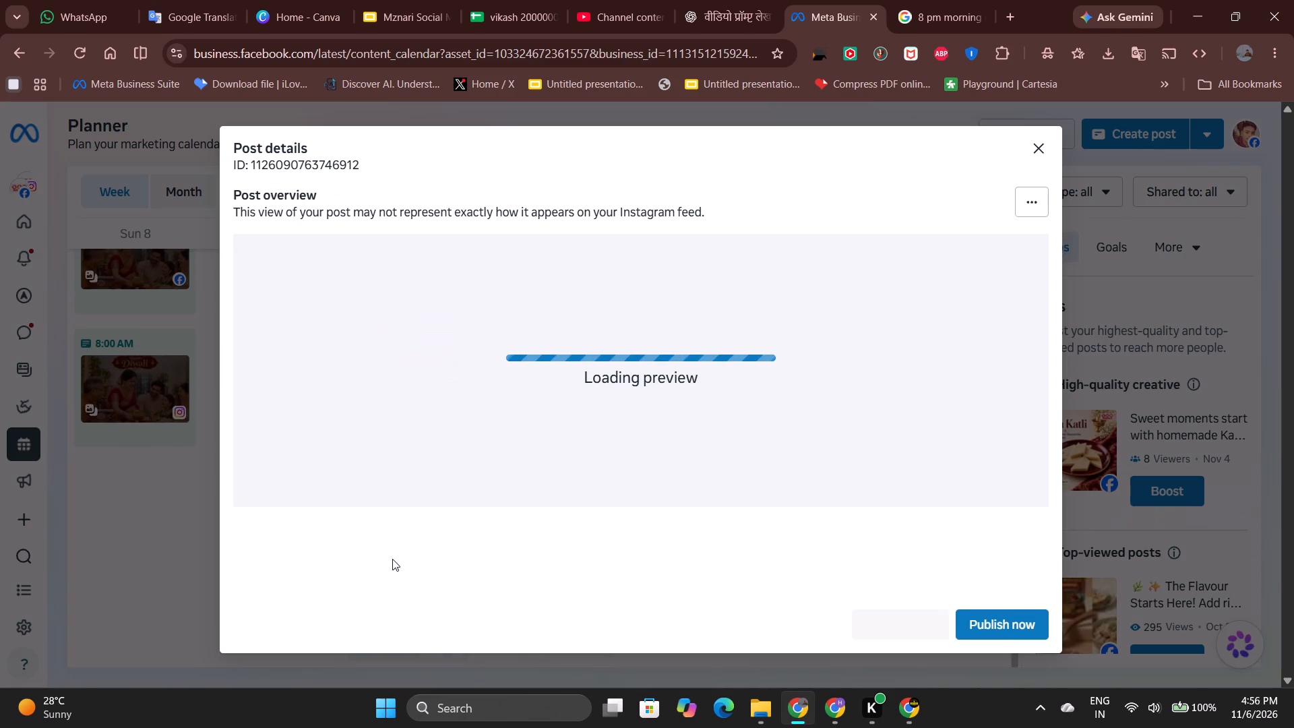
{"action": "left_click", "coordinate": [1023, 202]}
{"action": "left_click", "coordinate": [1018, 244]}
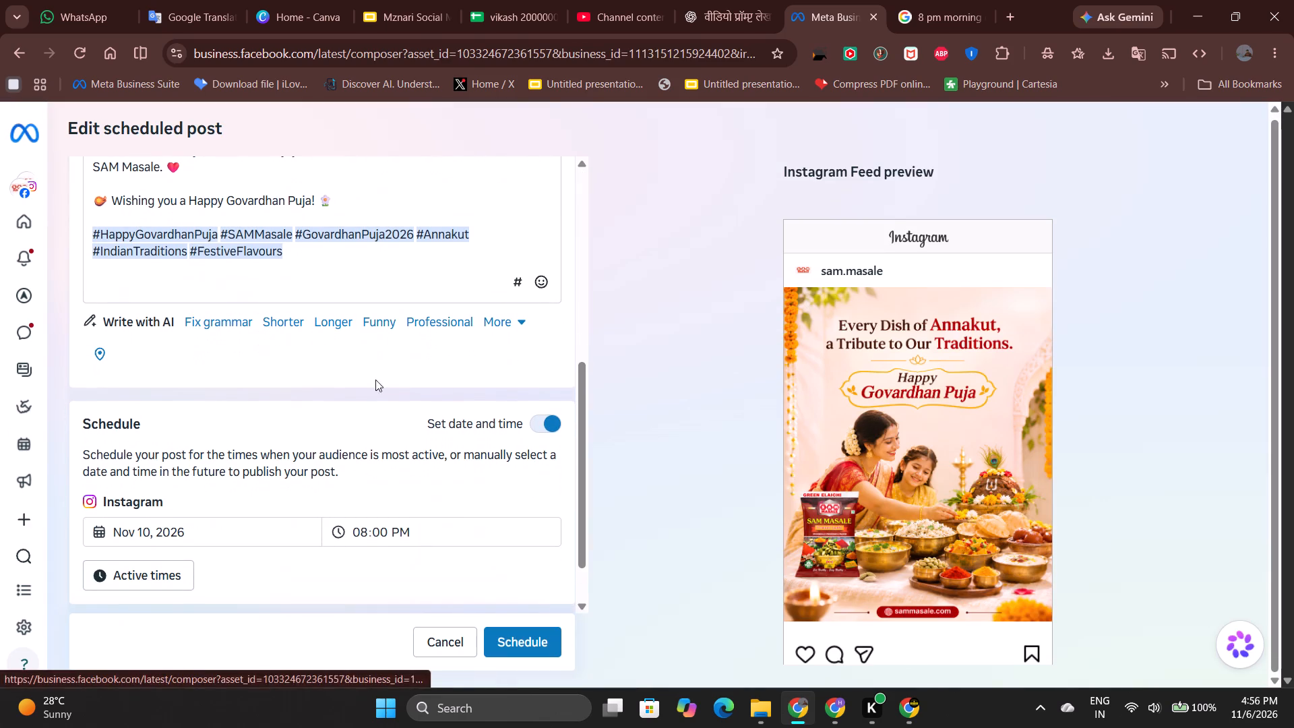
{"action": "left_click", "coordinate": [398, 529]}
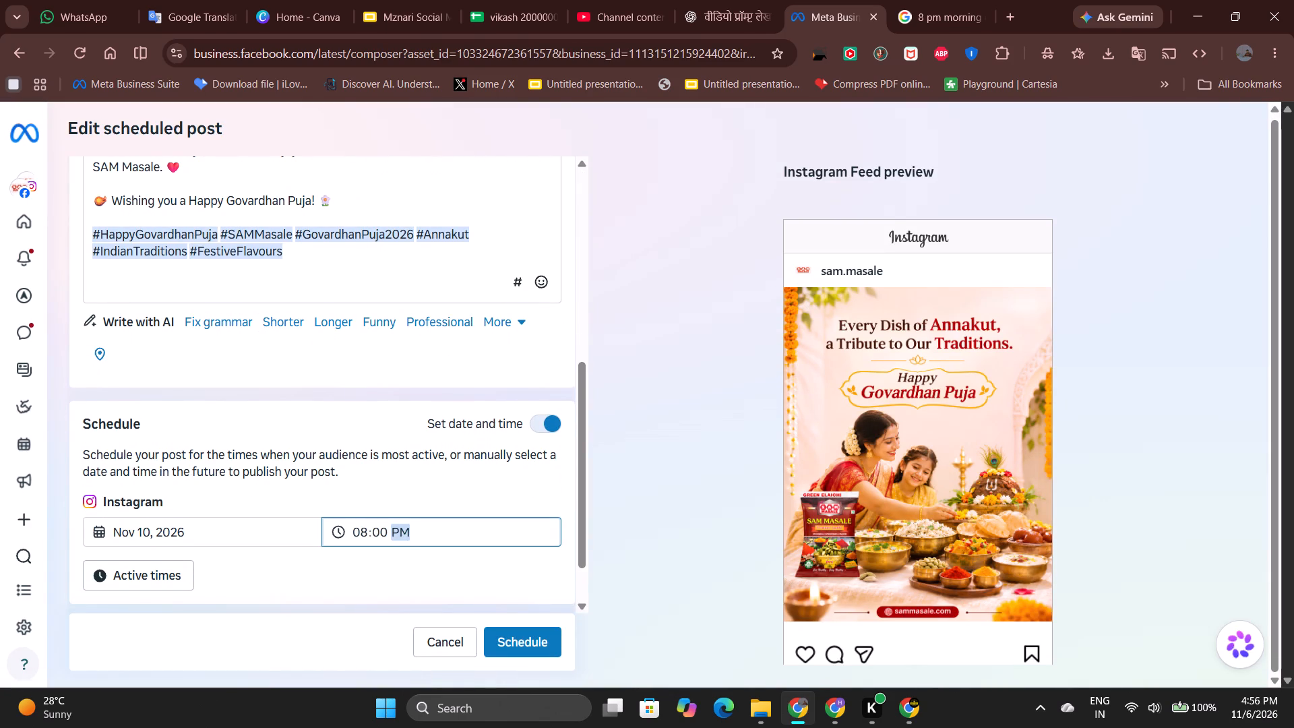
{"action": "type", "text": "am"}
{"action": "left_click", "coordinate": [666, 551]}
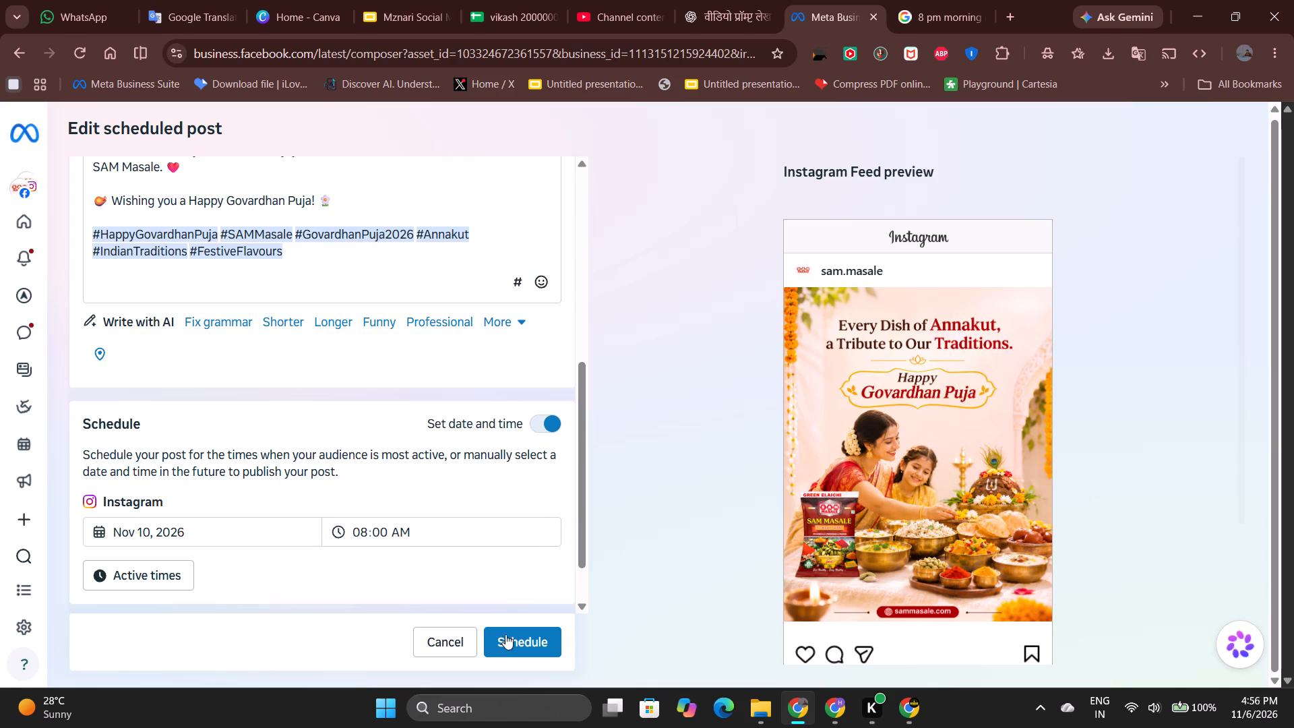
{"action": "left_click", "coordinate": [510, 642]}
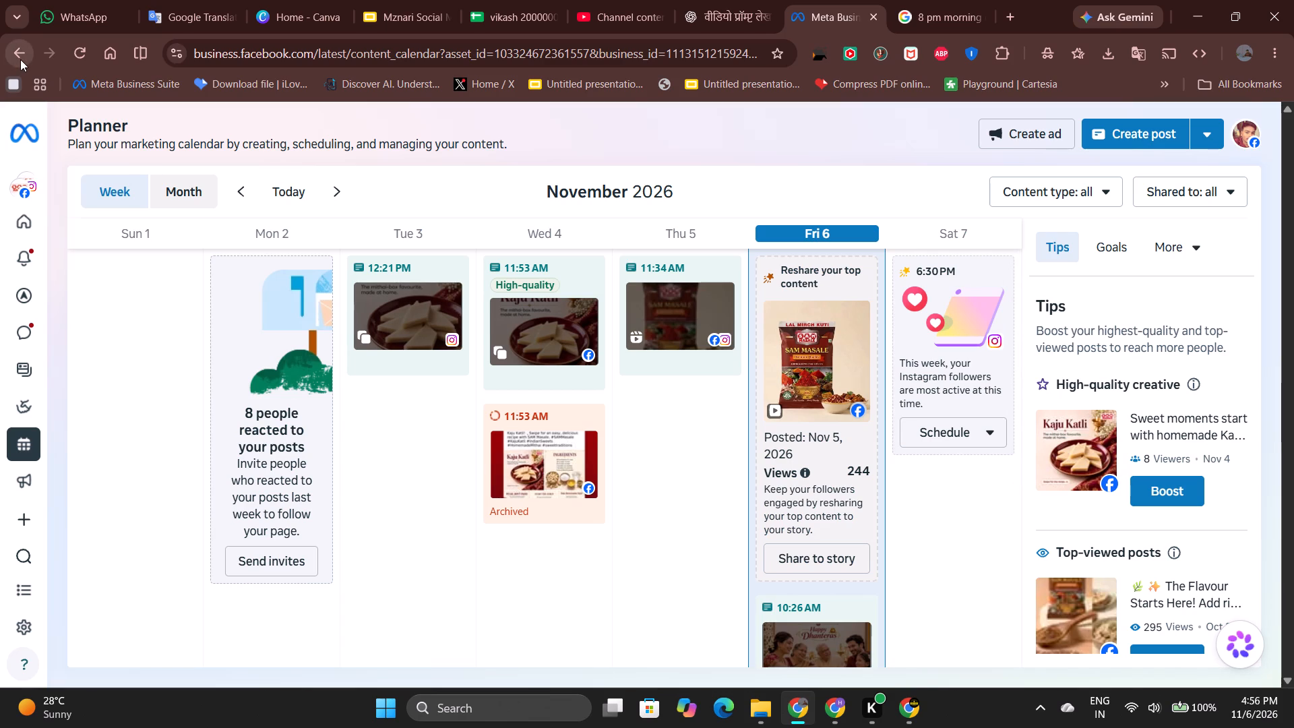
Edit the Nov 11 Bhai Dooj Facebook post, set its time to 08:00 AM, and save the schedule.
{"action": "left_click", "coordinate": [328, 189]}
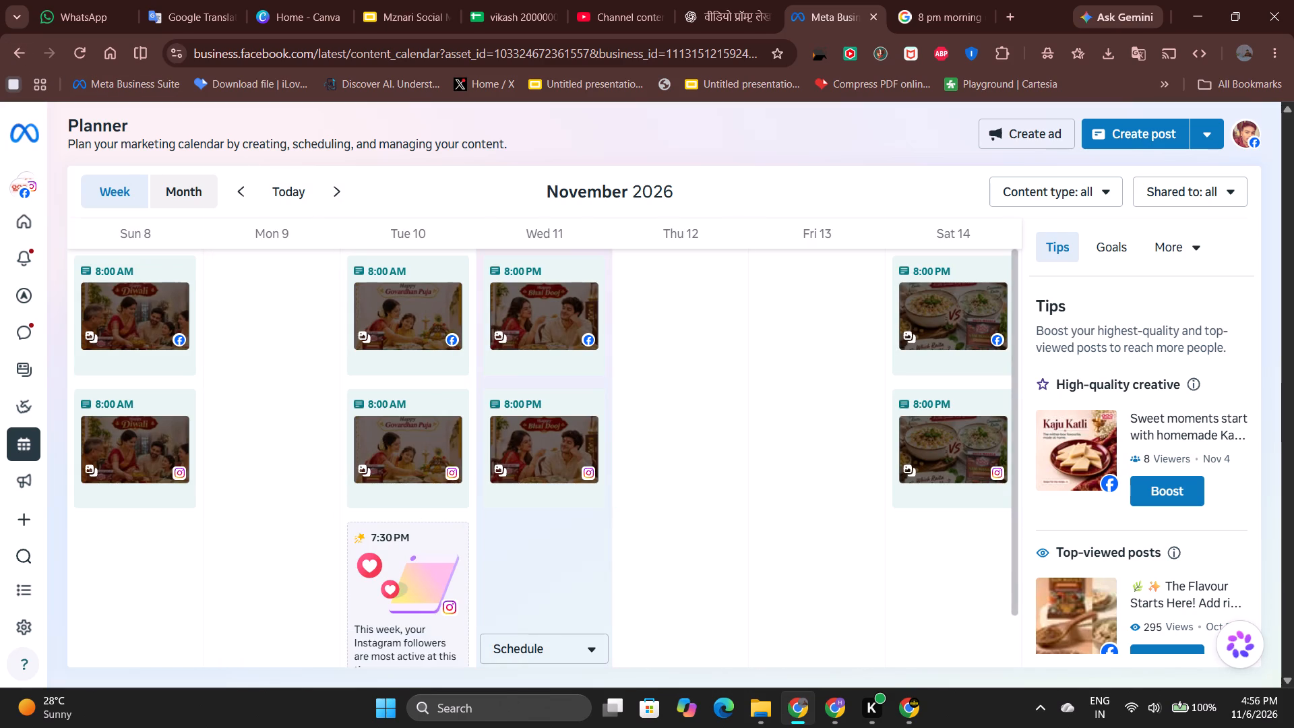
{"action": "left_click", "coordinate": [551, 310]}
{"action": "left_click", "coordinate": [1024, 202]}
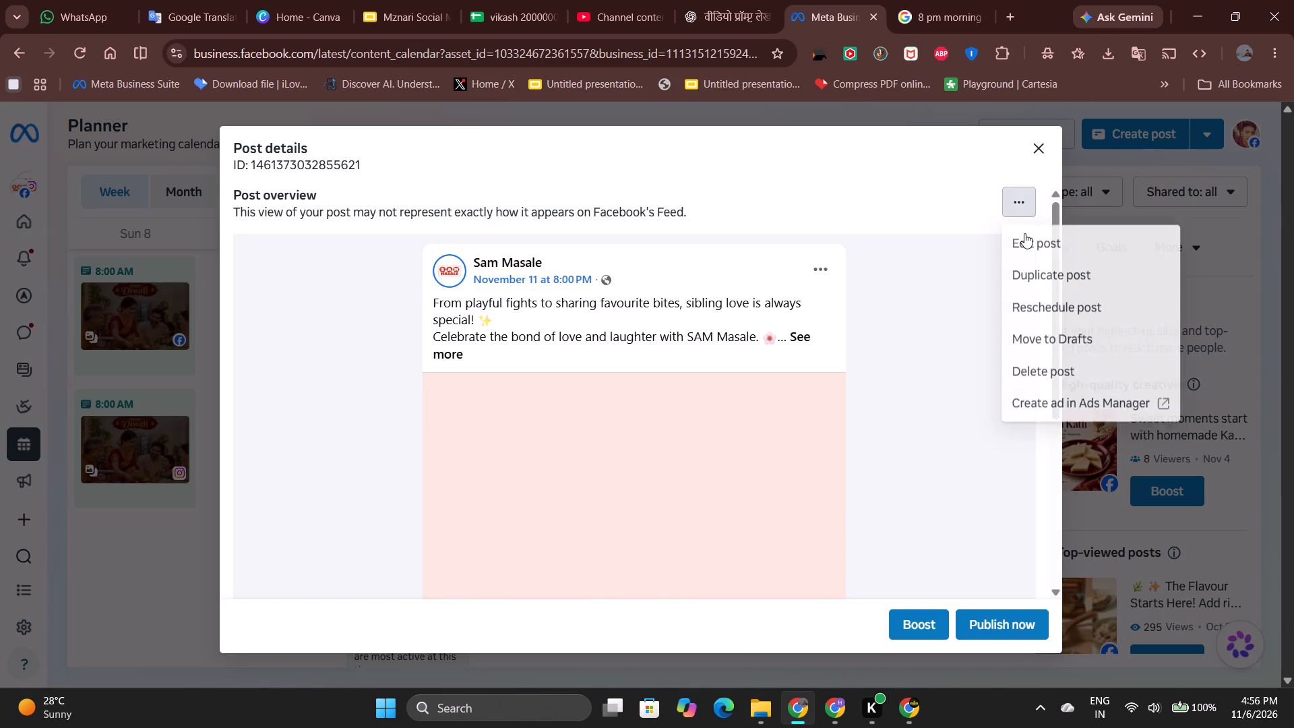
{"action": "left_click", "coordinate": [1028, 247]}
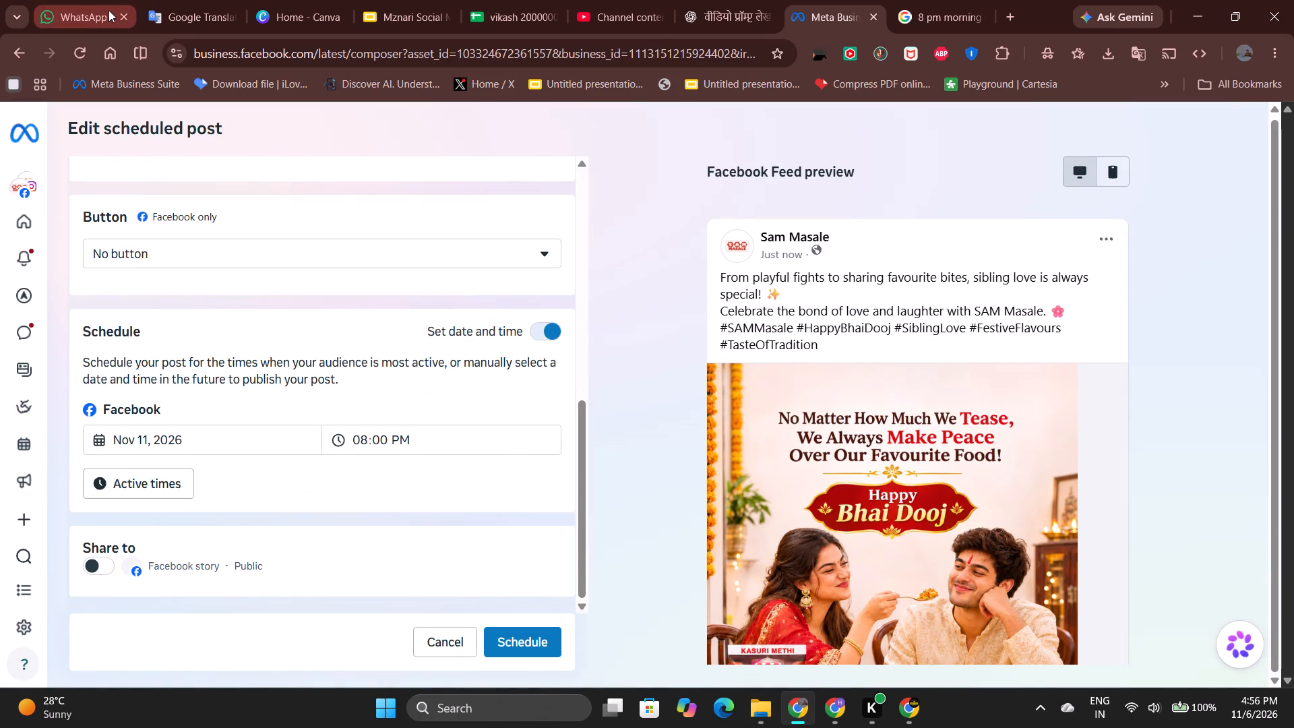
{"action": "left_click", "coordinate": [396, 434]}
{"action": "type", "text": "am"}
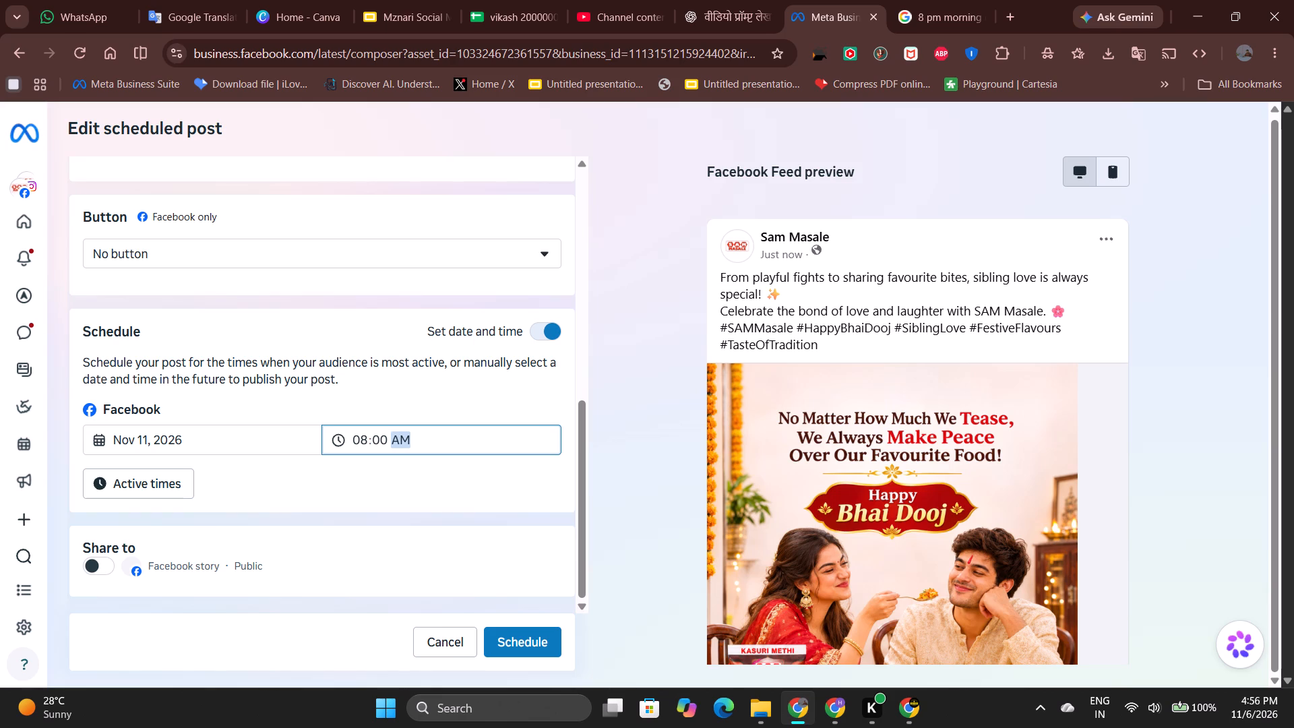
{"action": "left_click", "coordinate": [435, 540]}
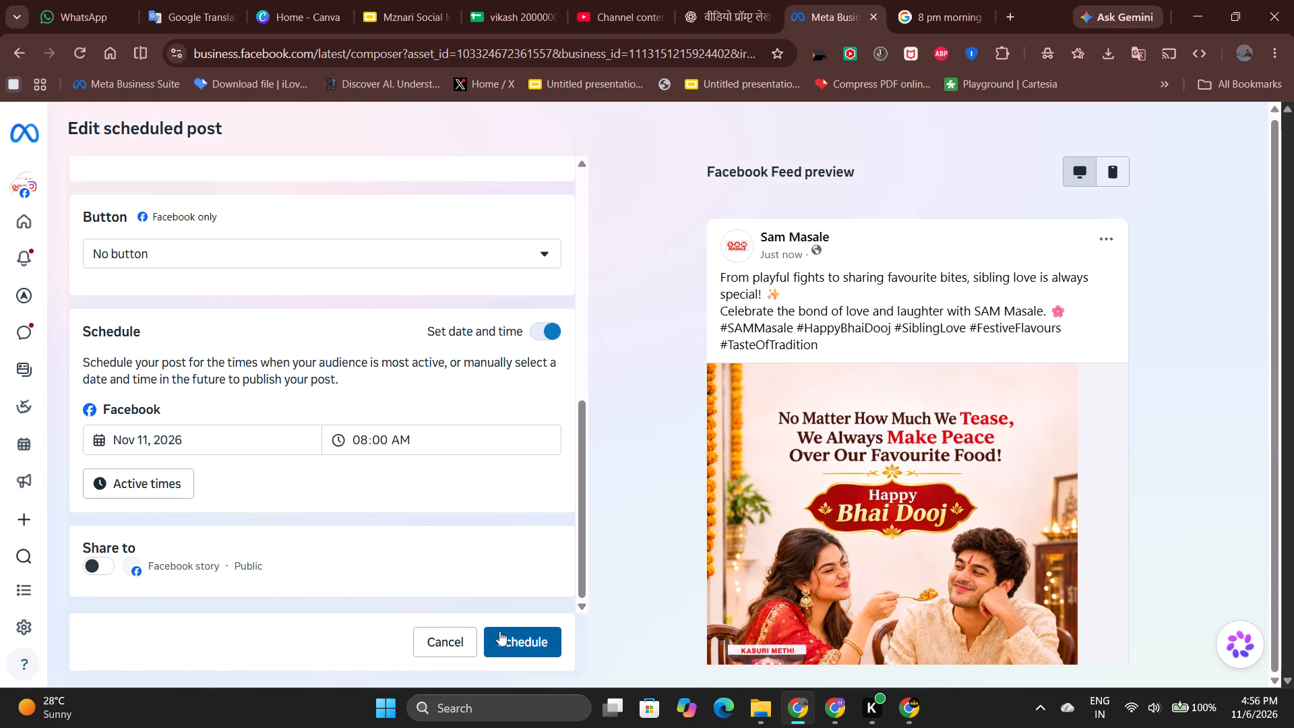
{"action": "left_click", "coordinate": [499, 631]}
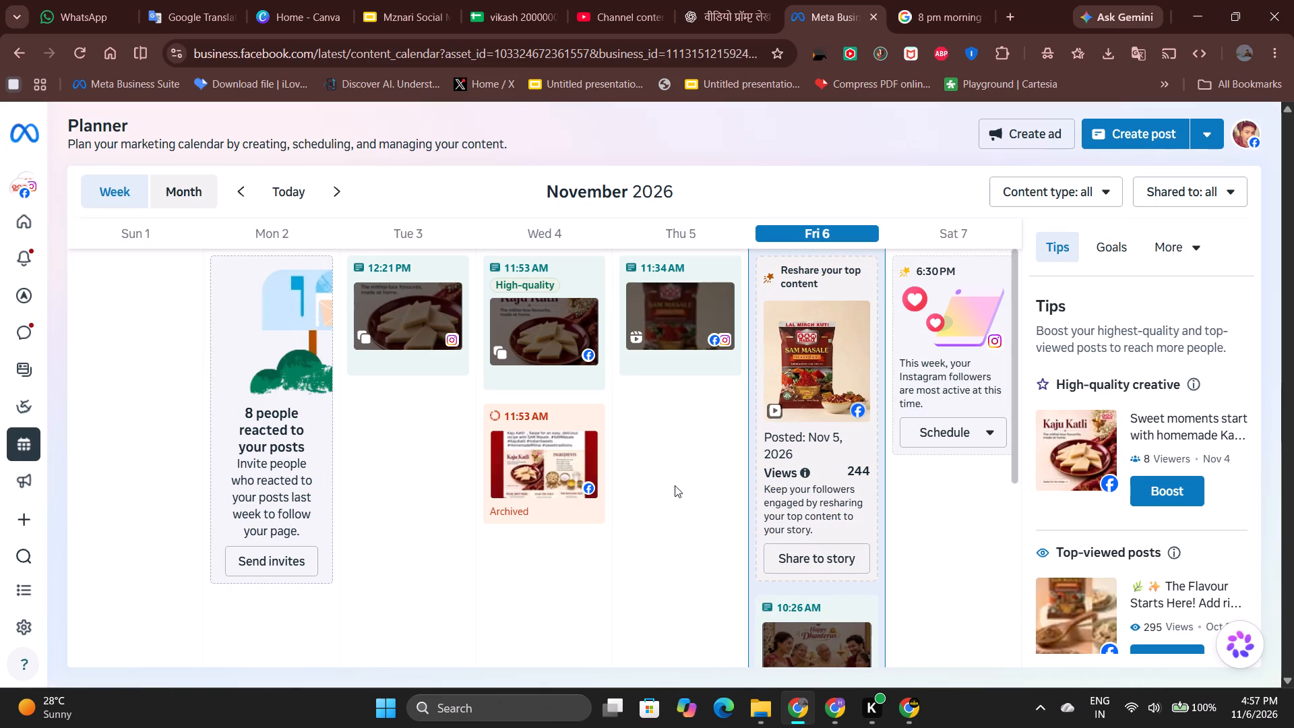
Edit the Nov 11 Bhai Dooj Instagram post, set its time to 08:00 AM, and save the schedule.
{"action": "left_click", "coordinate": [323, 193]}
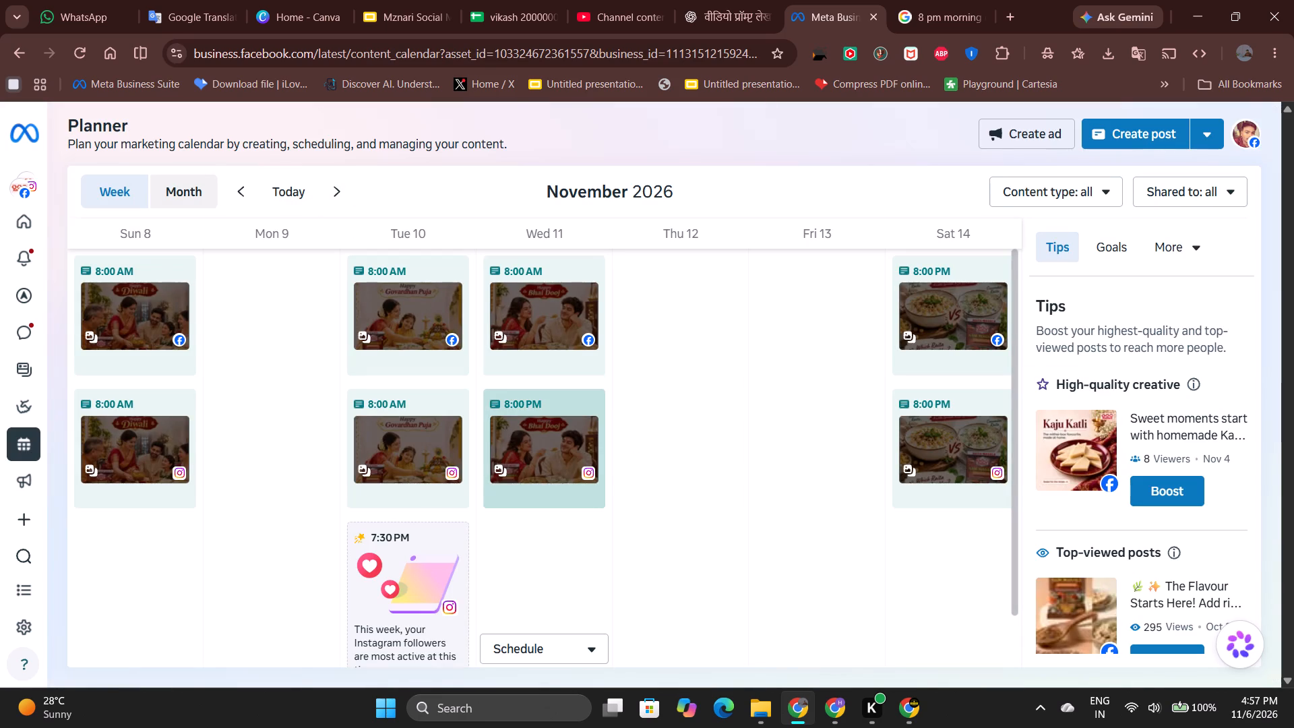
{"action": "left_click", "coordinate": [523, 442]}
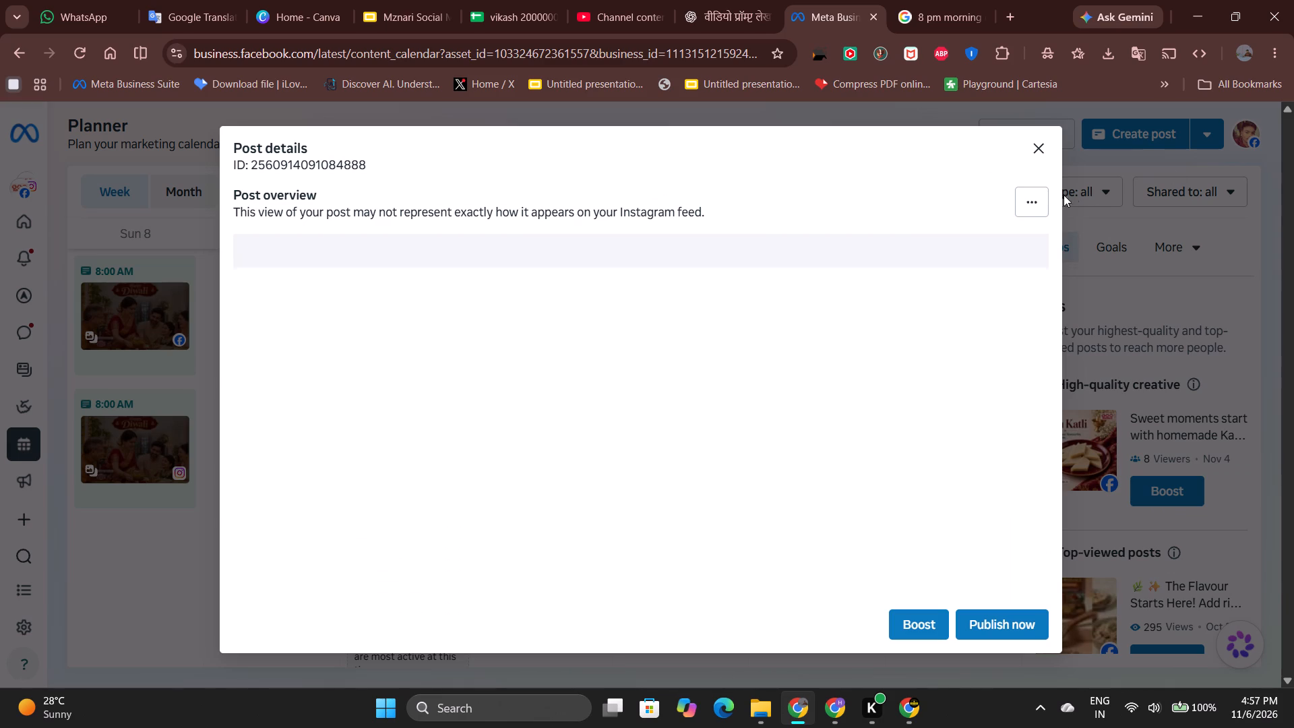
{"action": "left_click", "coordinate": [1016, 201]}
{"action": "left_click", "coordinate": [1031, 251]}
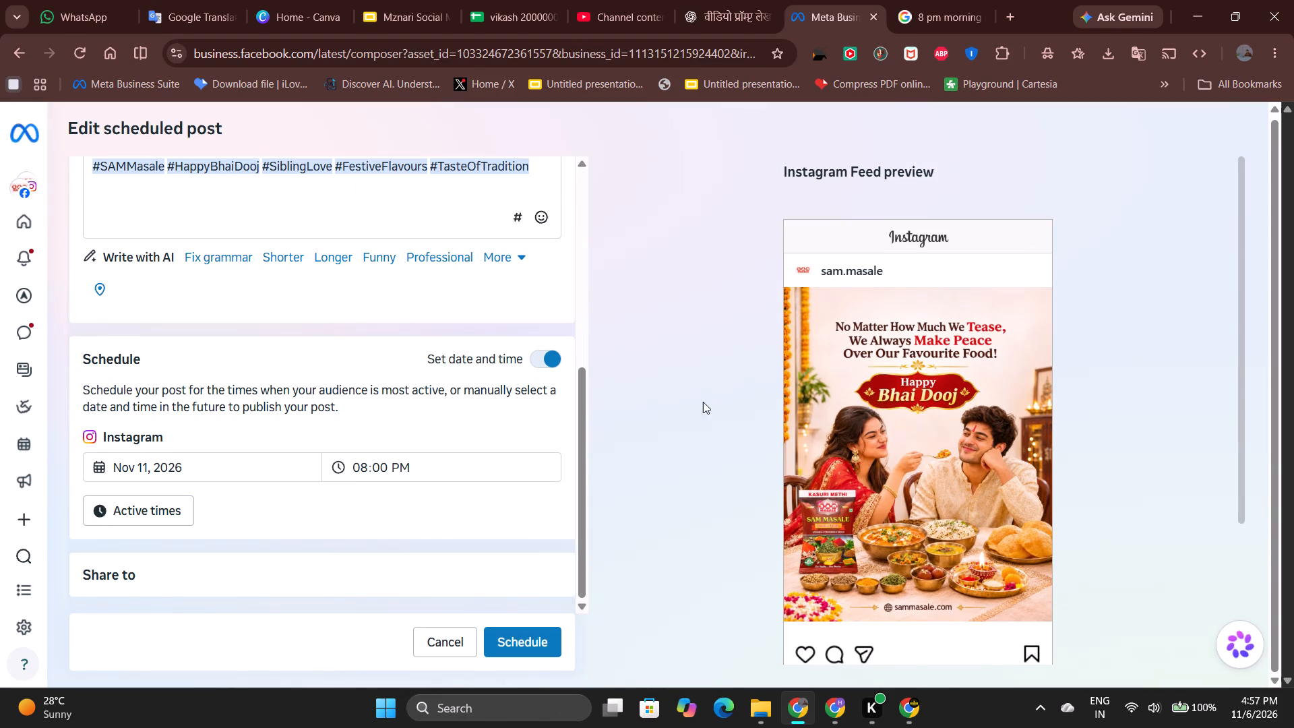
{"action": "left_click", "coordinate": [396, 466]}
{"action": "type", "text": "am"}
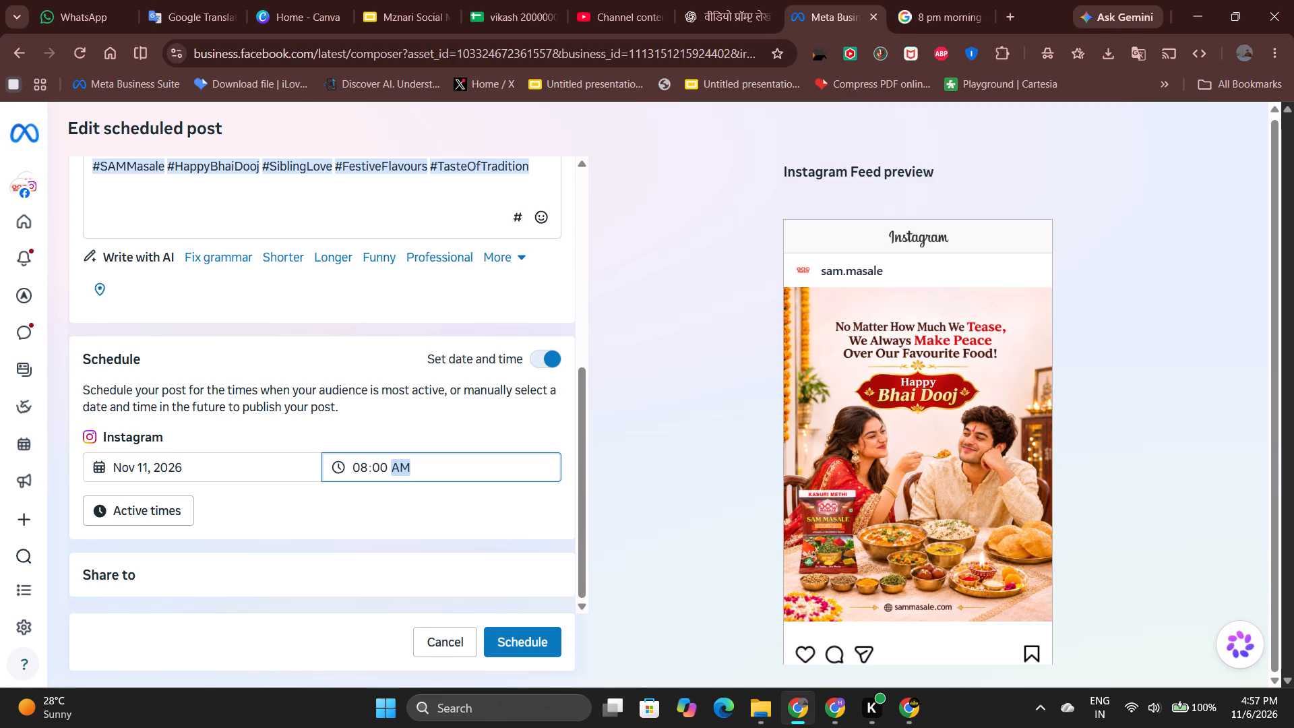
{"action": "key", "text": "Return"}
{"action": "left_click", "coordinate": [651, 462]}
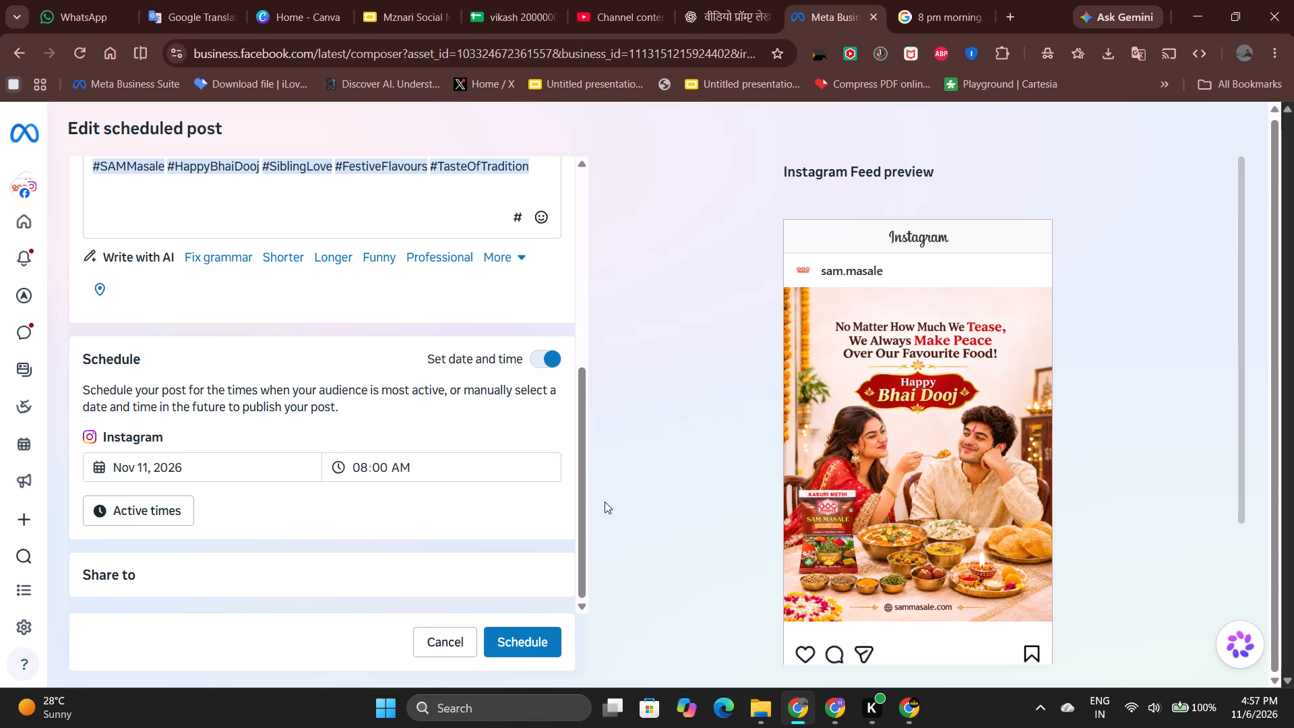
{"action": "left_click", "coordinate": [522, 643]}
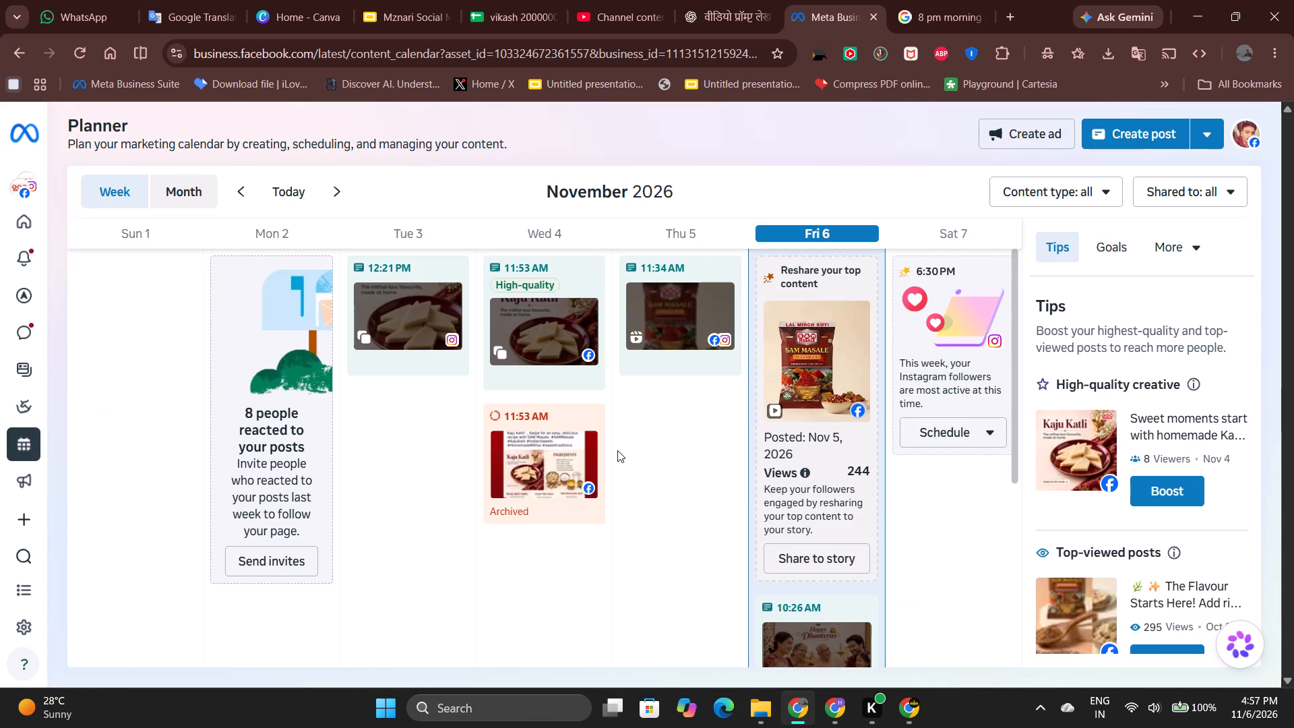
Edit the Nov 14 raita "Plot Twist" Facebook post, set its time to 08:00 AM, and save the schedule.
{"action": "left_click", "coordinate": [337, 188]}
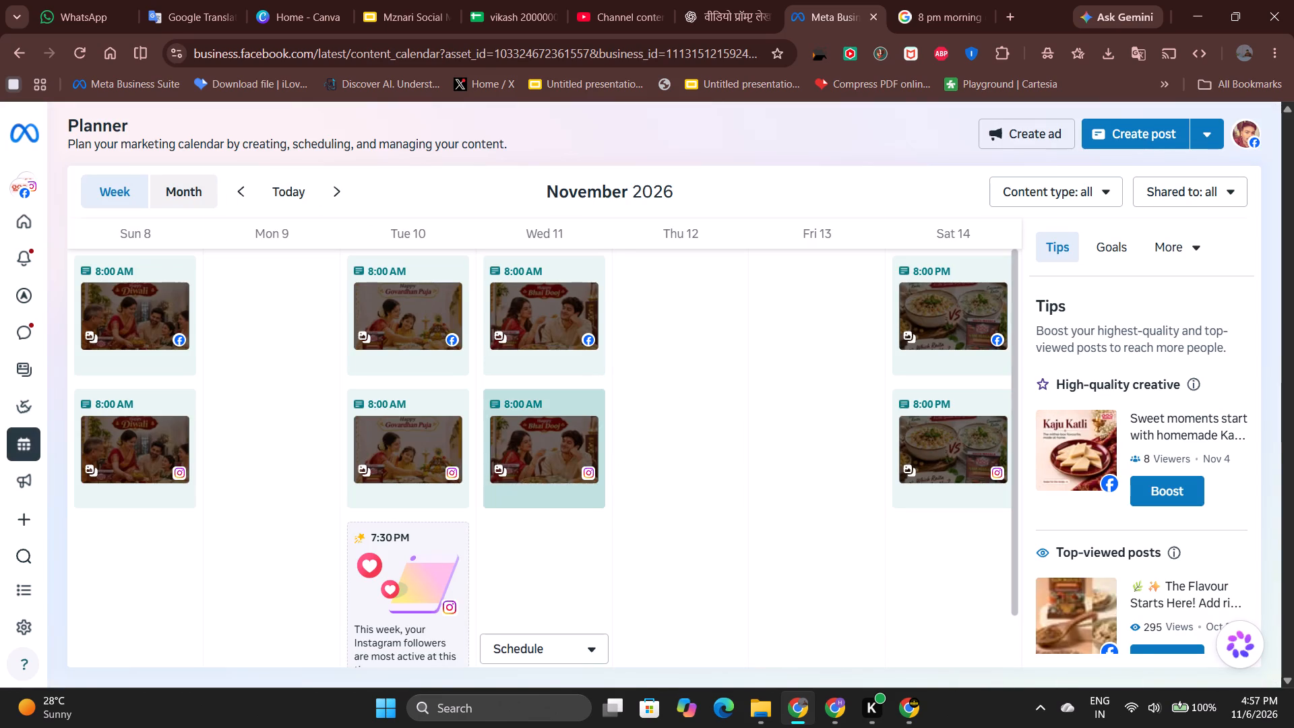
{"action": "left_click", "coordinate": [957, 318]}
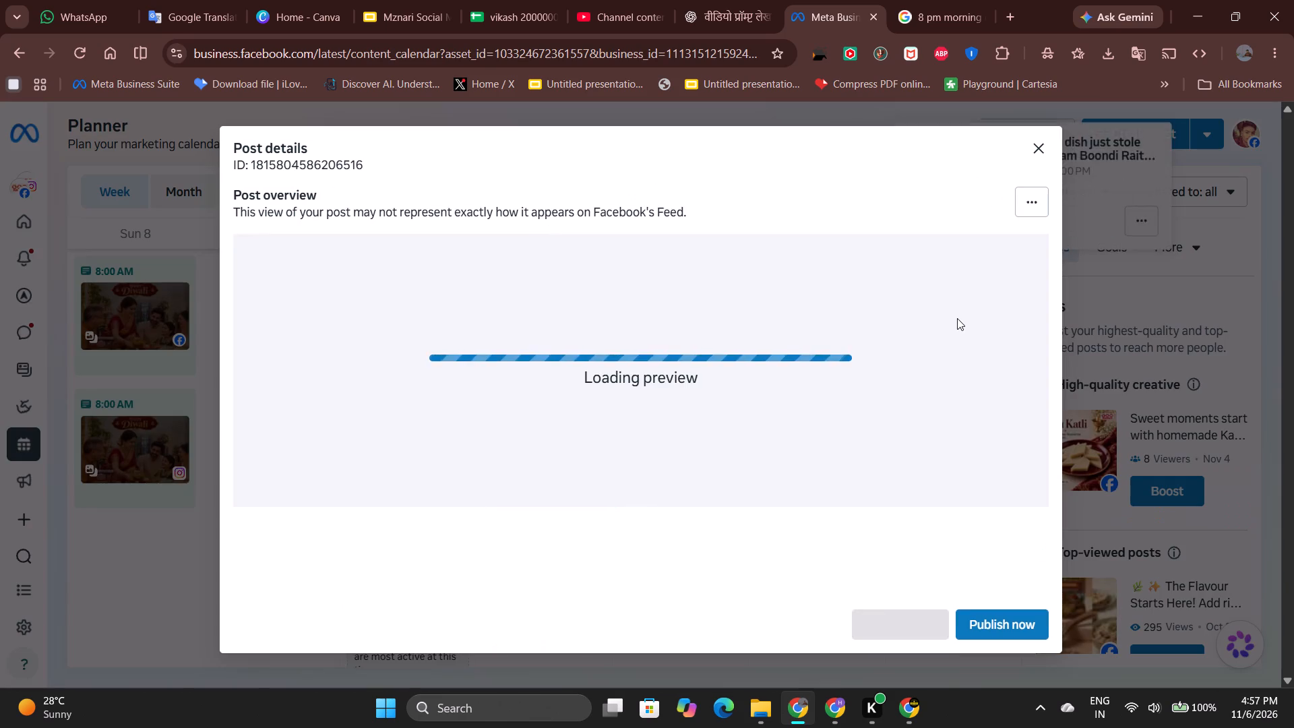
{"action": "left_click", "coordinate": [1029, 208]}
{"action": "left_click", "coordinate": [1027, 243]}
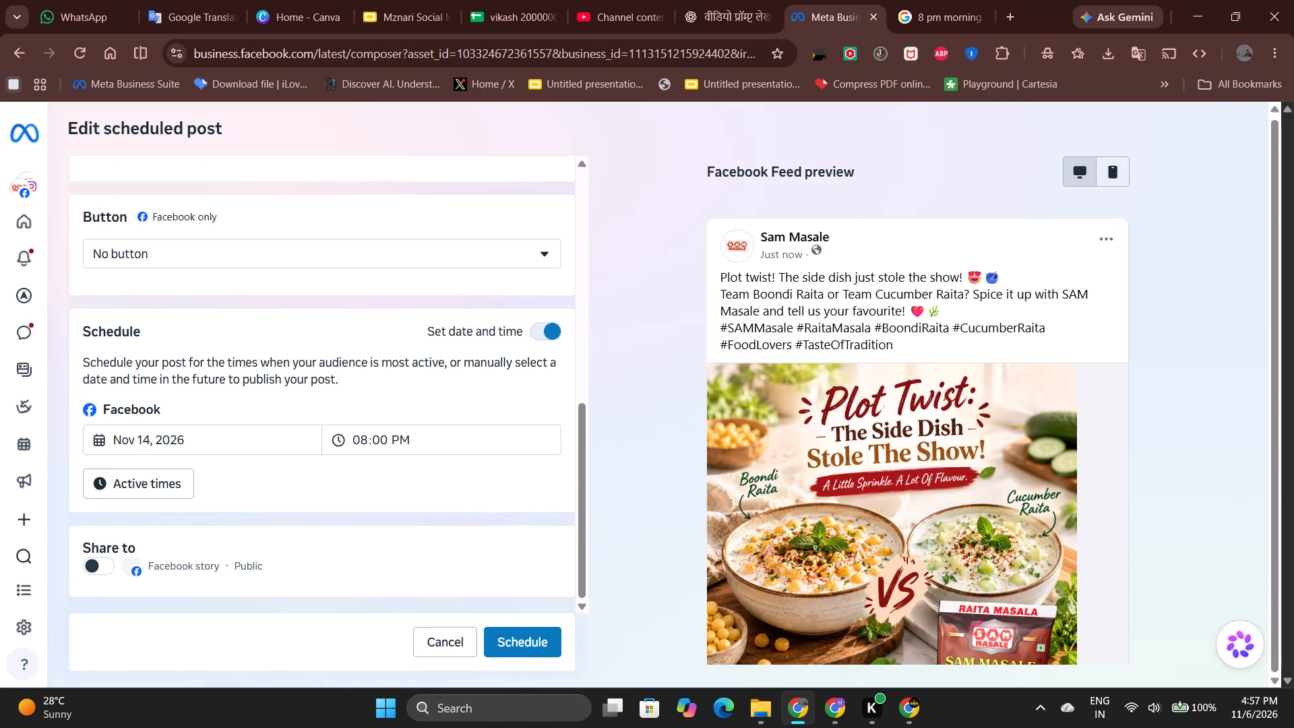
{"action": "left_click", "coordinate": [400, 434]}
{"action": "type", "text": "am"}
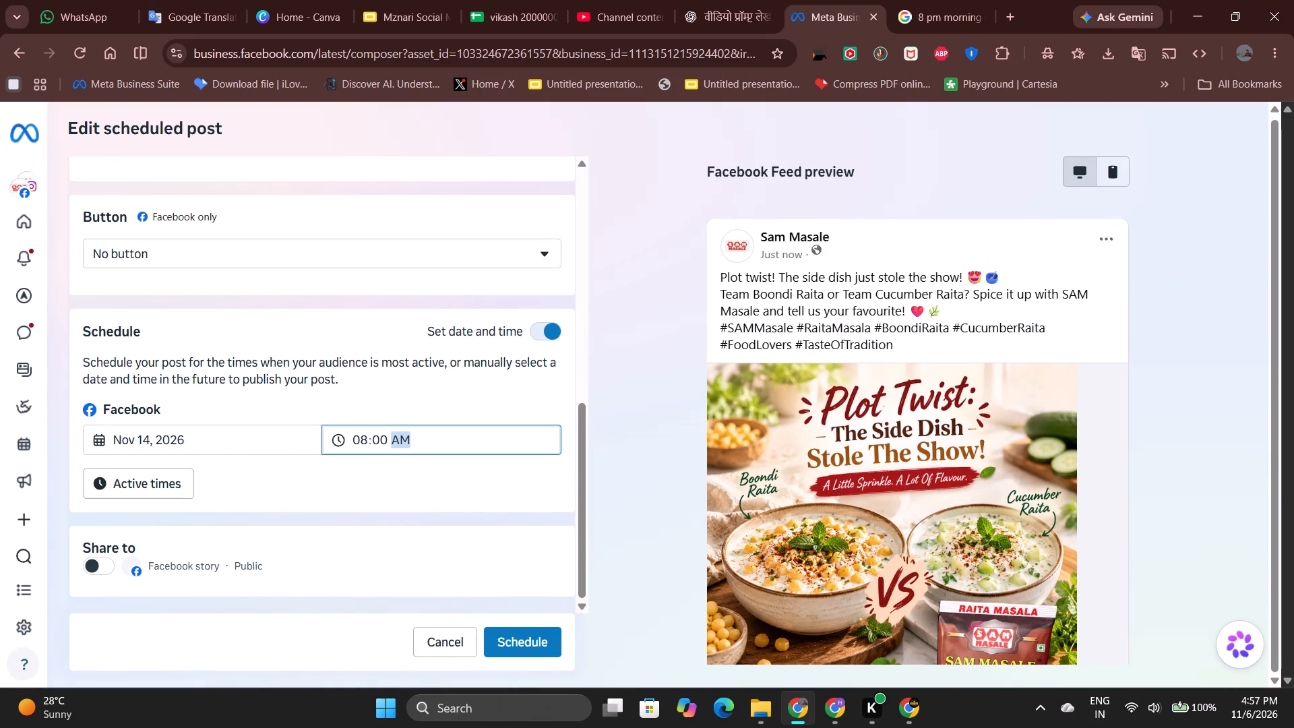
{"action": "left_click", "coordinate": [388, 512]}
{"action": "left_click", "coordinate": [524, 633]}
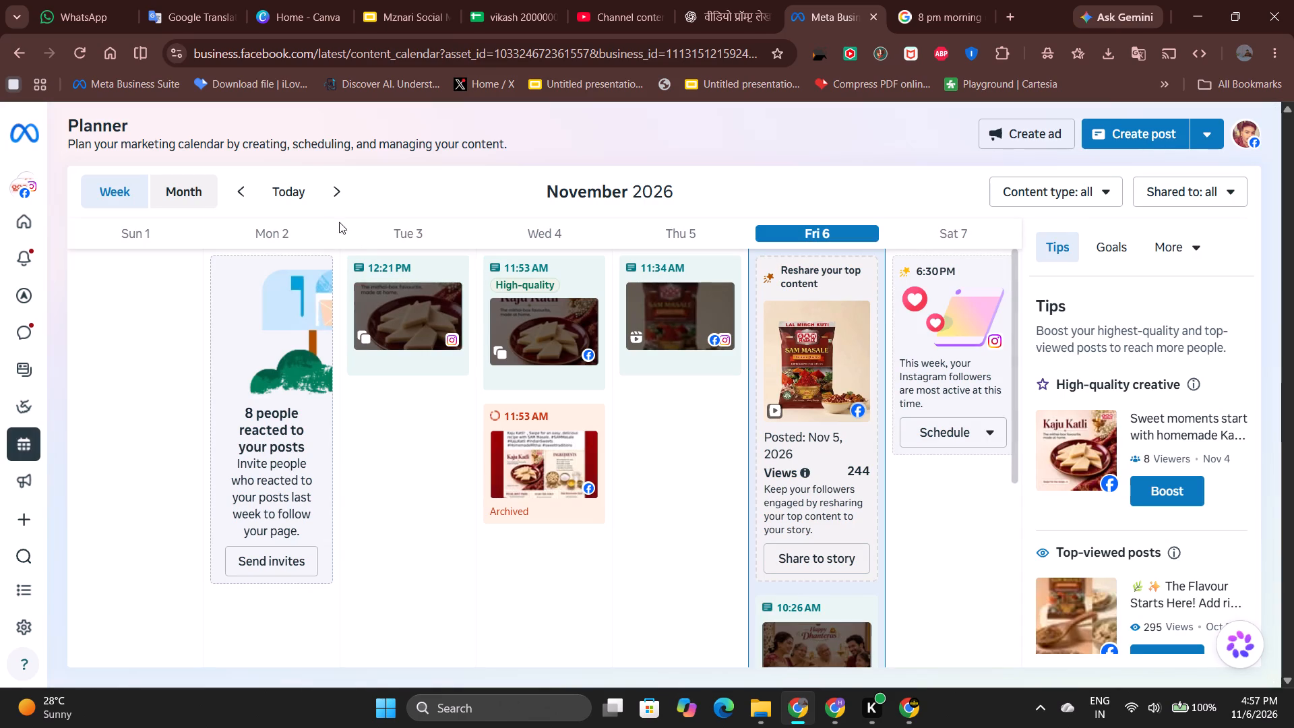
Edit the Nov 14 raita "Plot Twist" Instagram post, set its time to 08:00 AM, and save the schedule.
{"action": "left_click", "coordinate": [336, 185]}
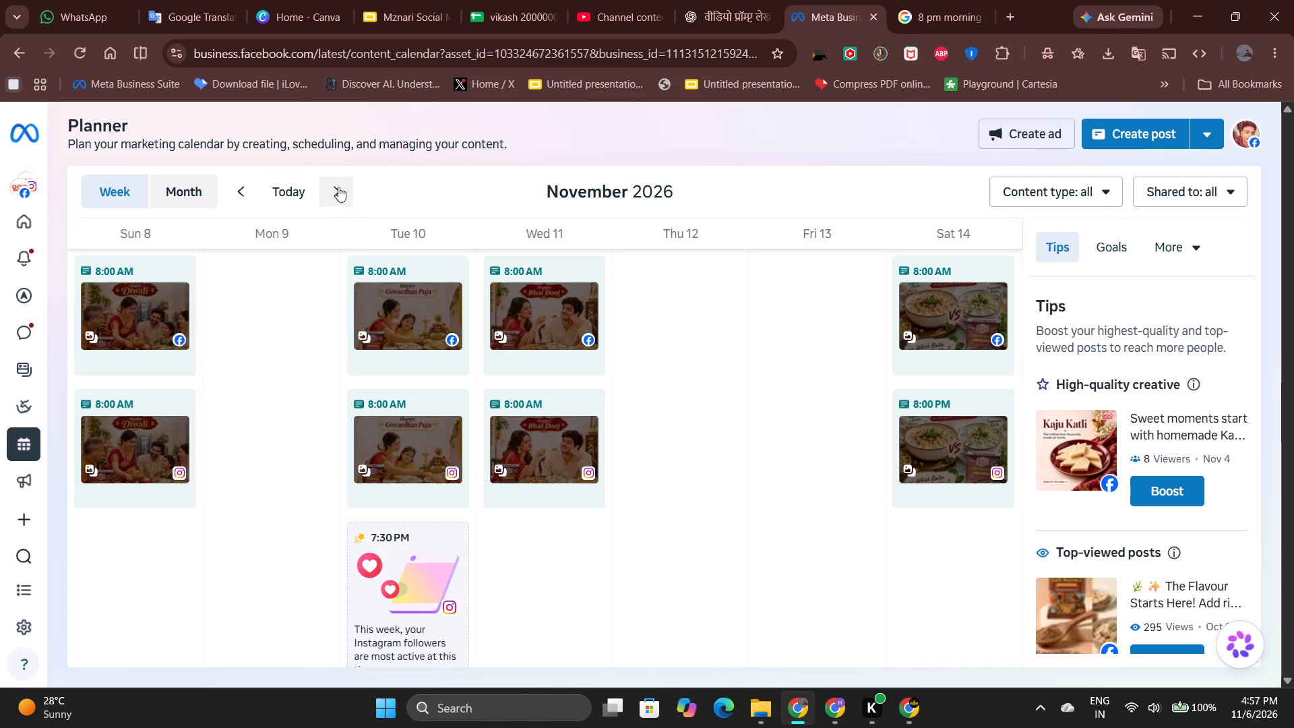
{"action": "left_click", "coordinate": [931, 448]}
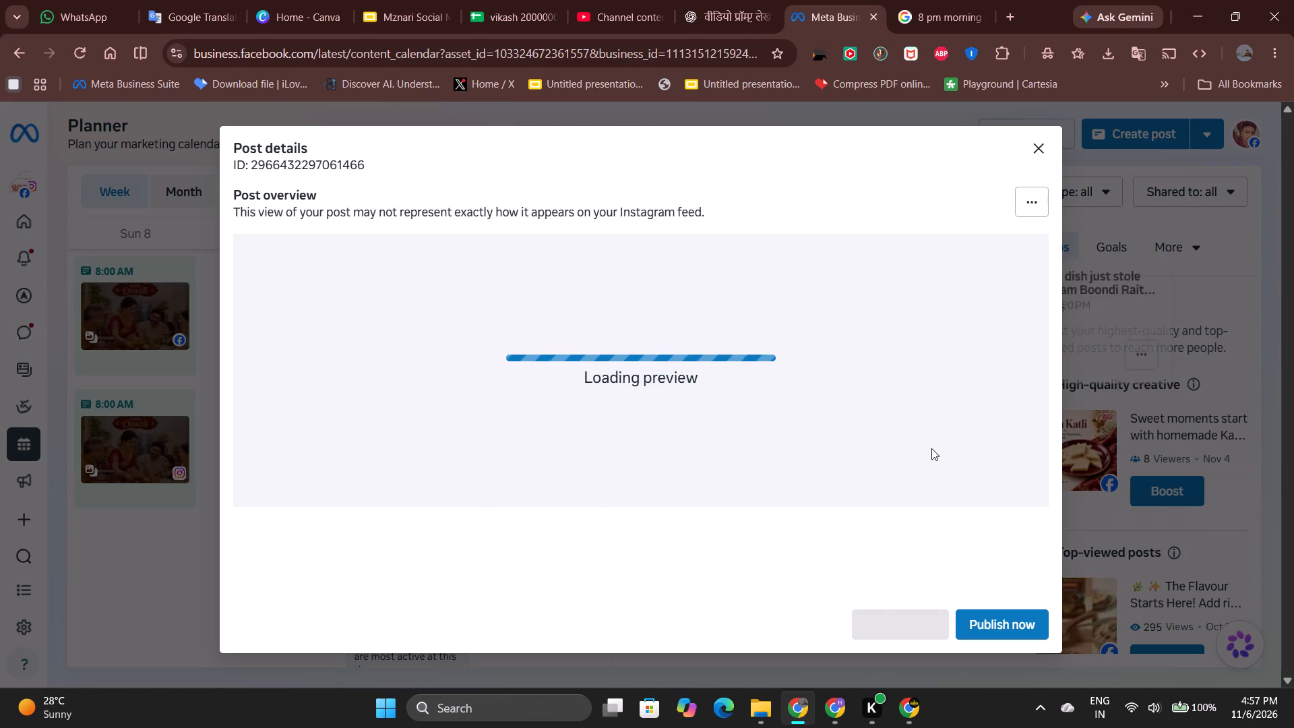
{"action": "left_click", "coordinate": [1030, 187]}
{"action": "left_click", "coordinate": [1039, 238]}
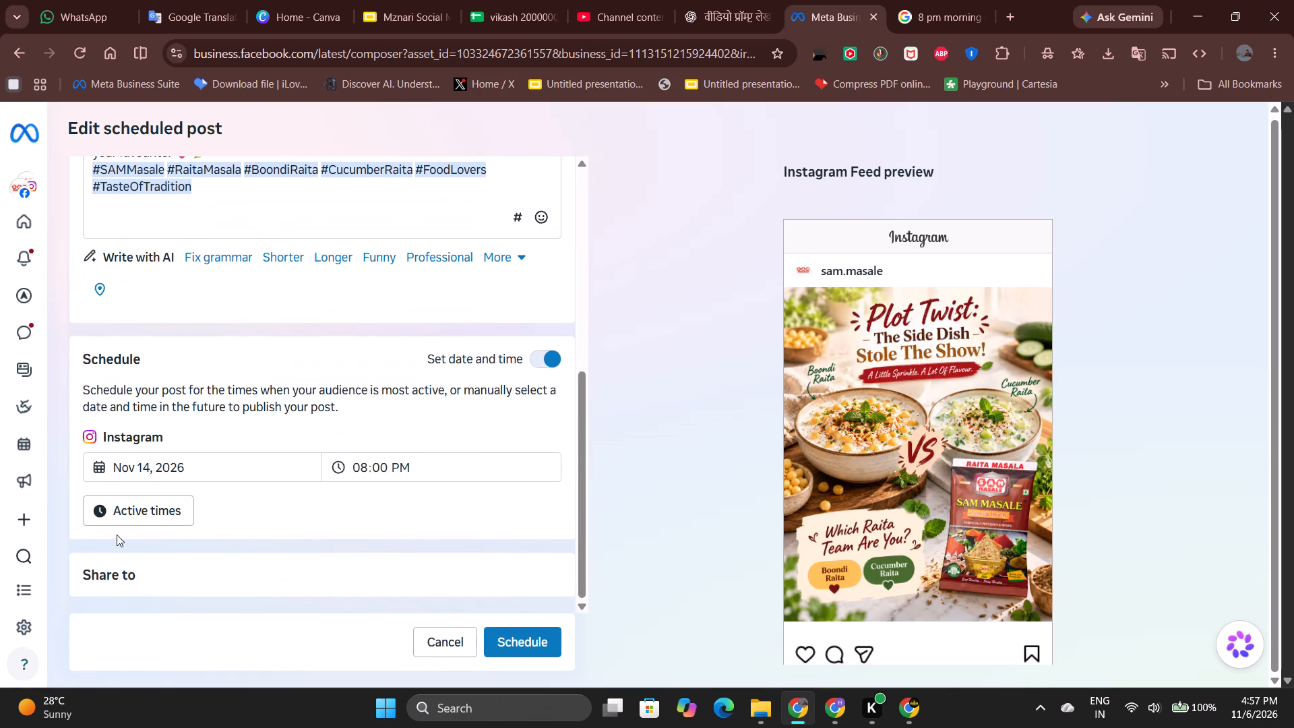
{"action": "left_click", "coordinate": [399, 467]}
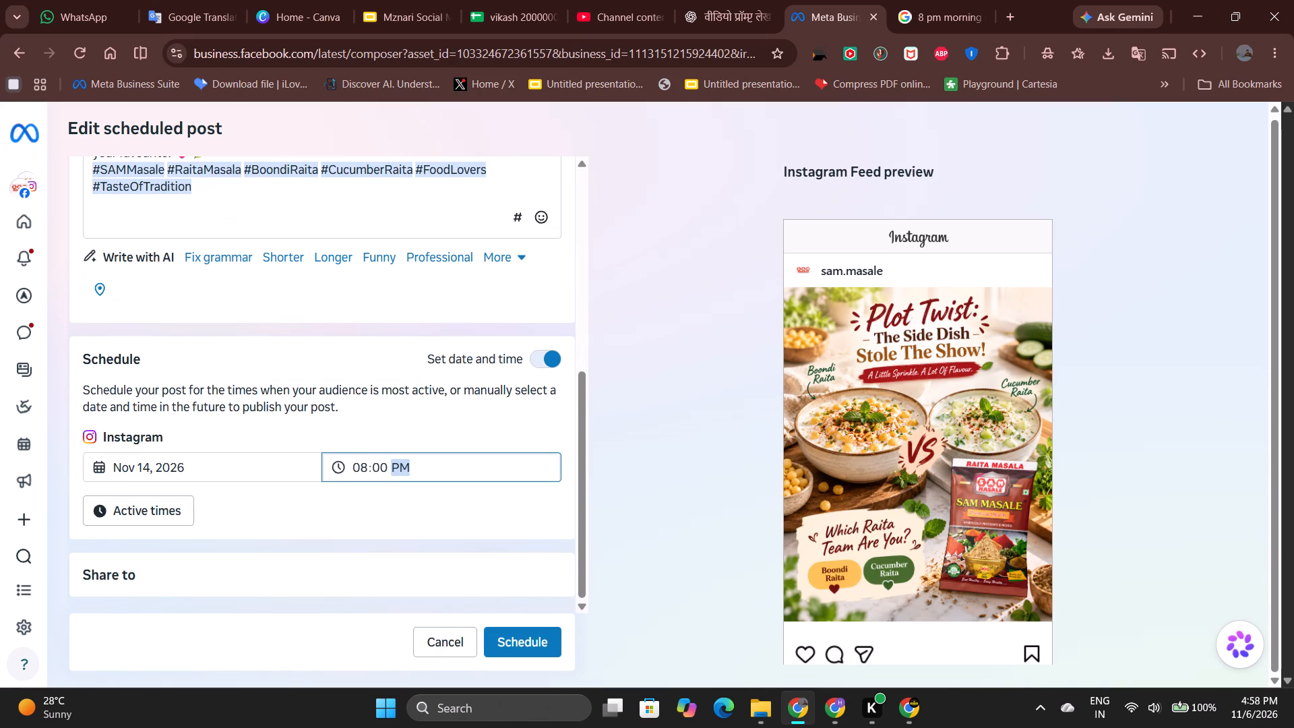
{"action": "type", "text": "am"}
{"action": "left_click", "coordinate": [403, 510]}
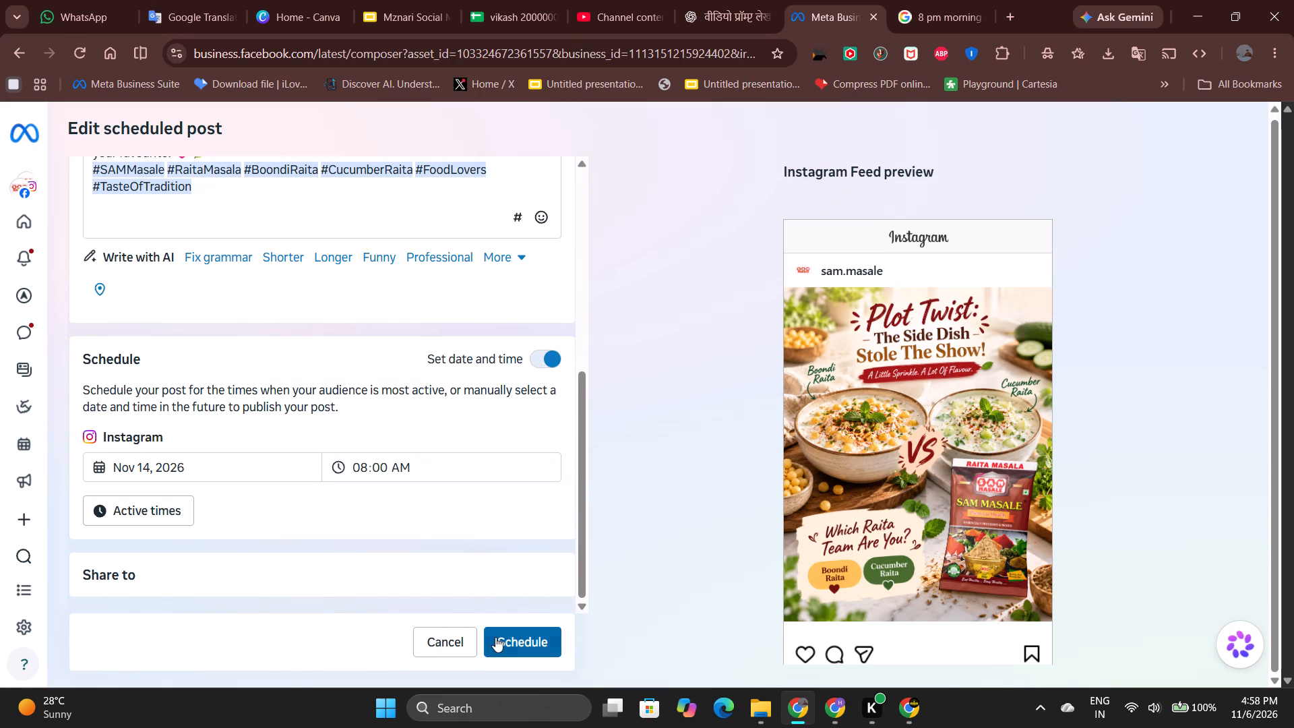
{"action": "left_click", "coordinate": [495, 637]}
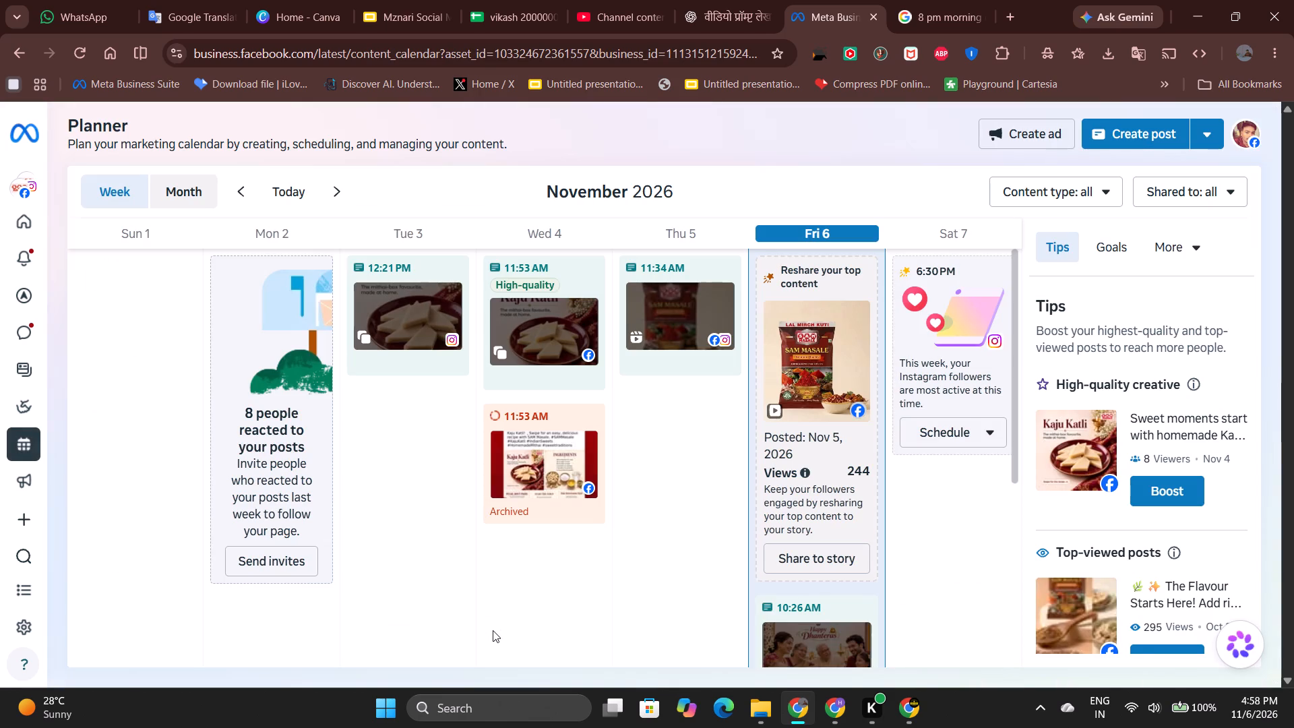
Edit the Nov 15 Kasuri Methi Facebook post, set its time to 08:00 AM, and save the schedule.
{"action": "left_click", "coordinate": [334, 178]}
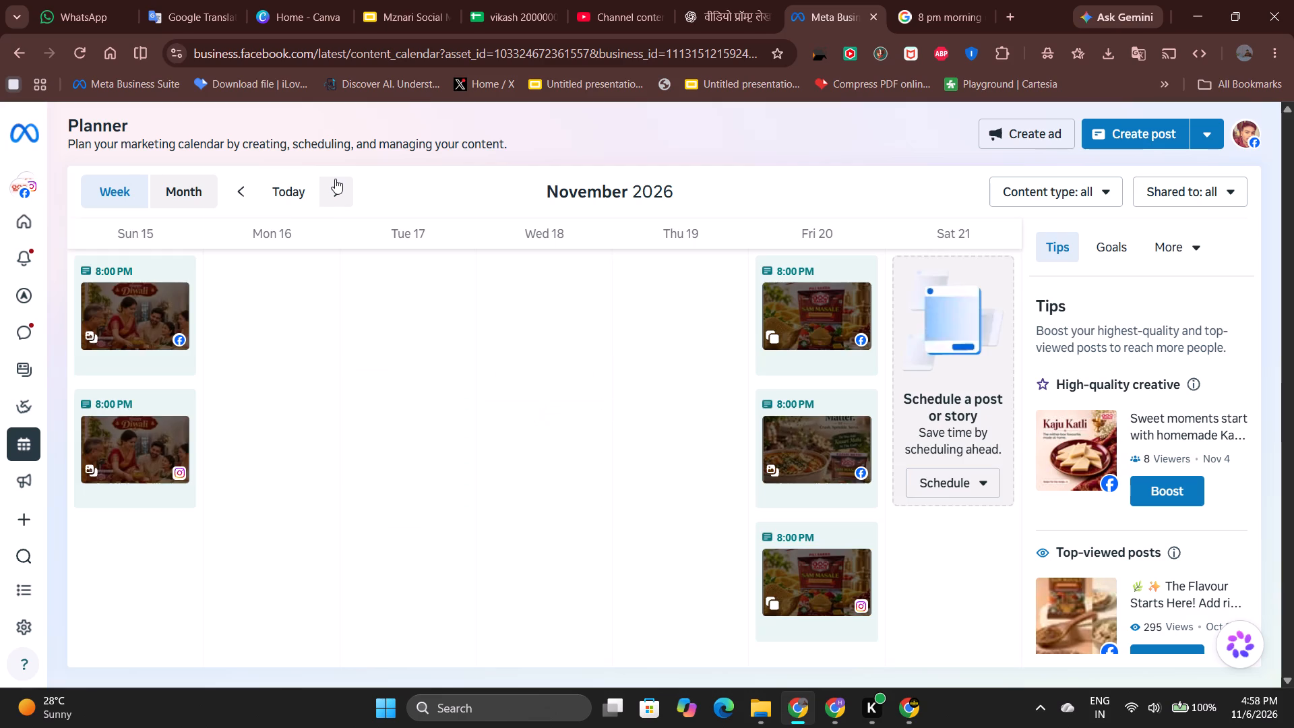
{"action": "left_click", "coordinate": [150, 275]}
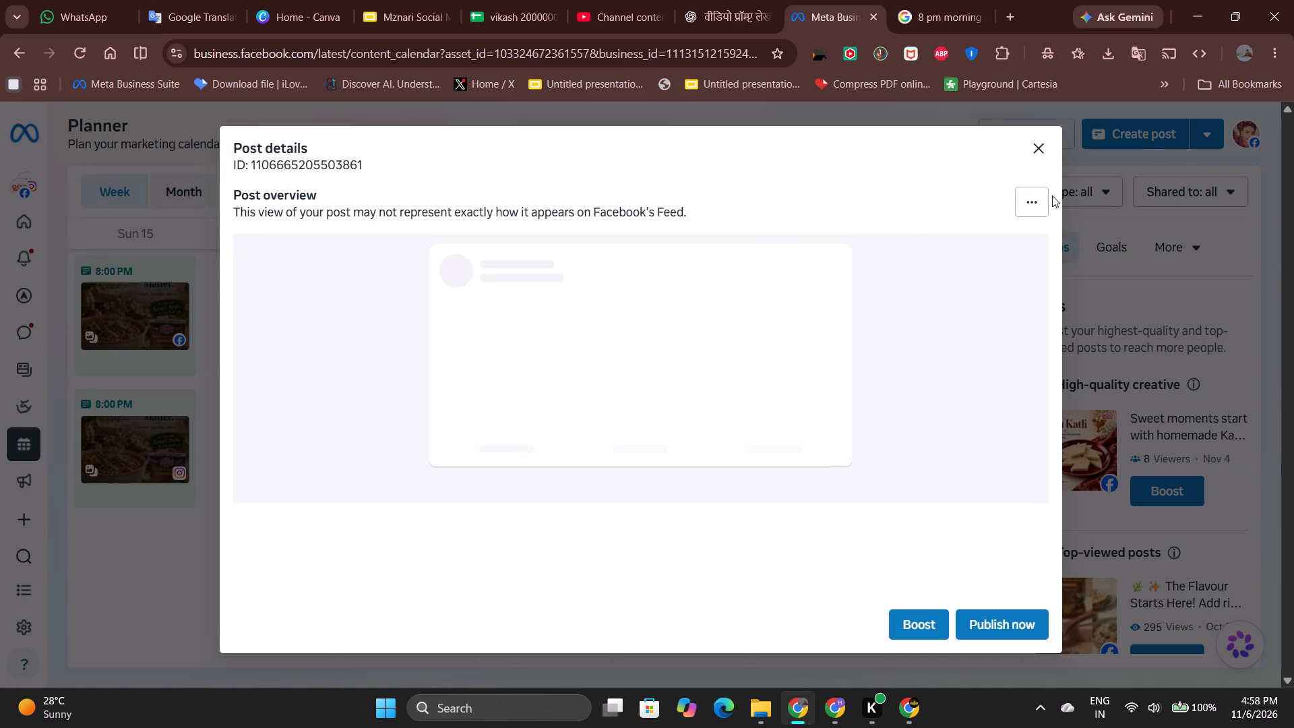
{"action": "left_click", "coordinate": [1023, 204]}
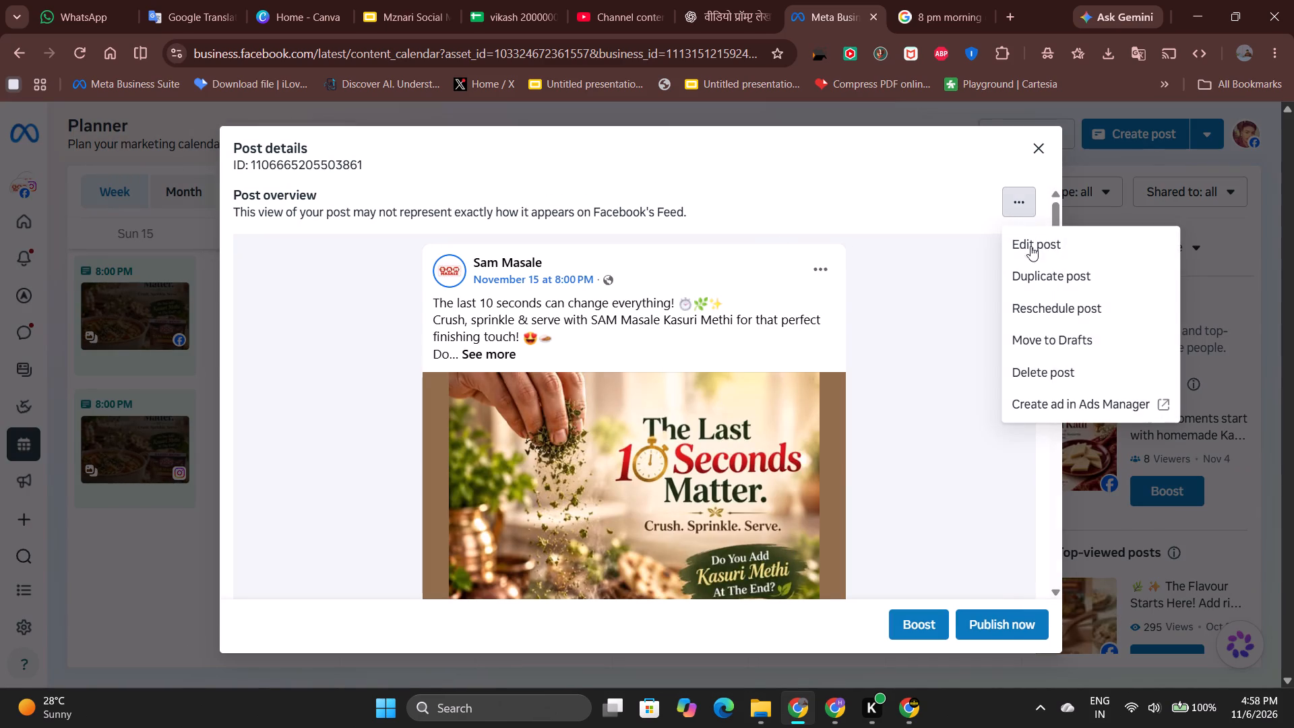
{"action": "left_click", "coordinate": [1032, 254]}
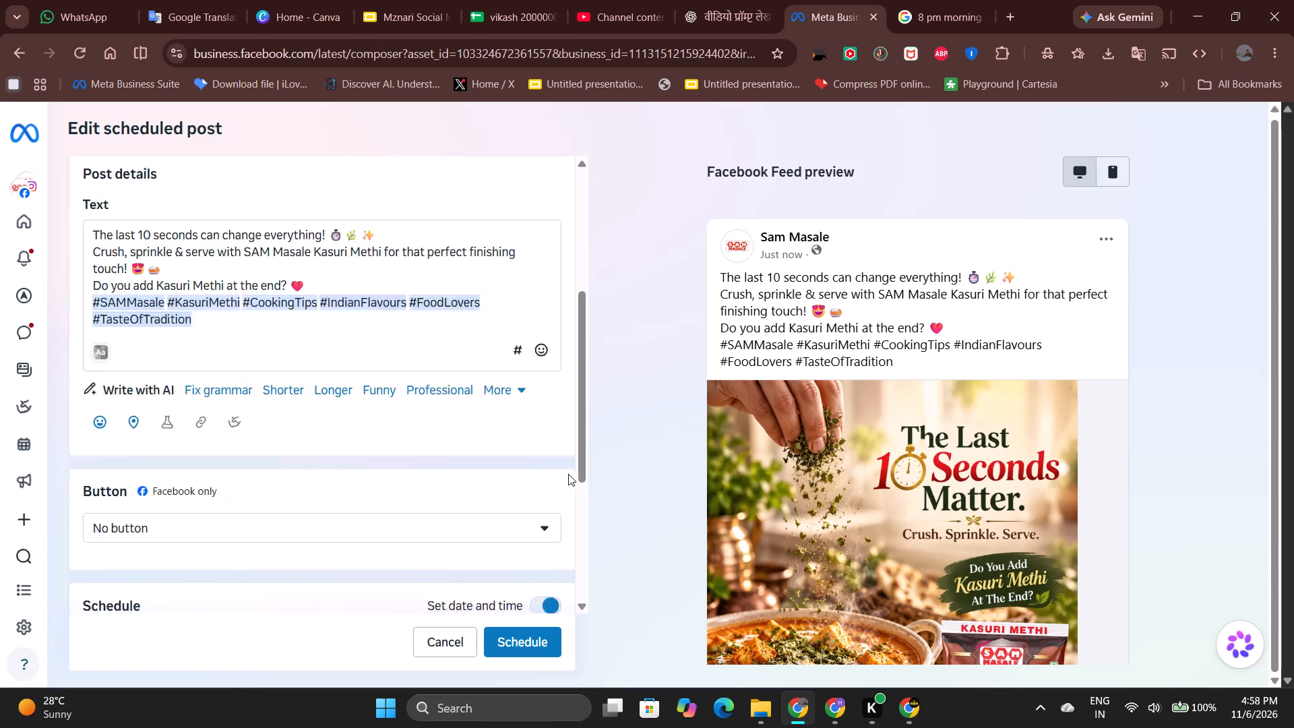
{"action": "left_click", "coordinate": [400, 438]}
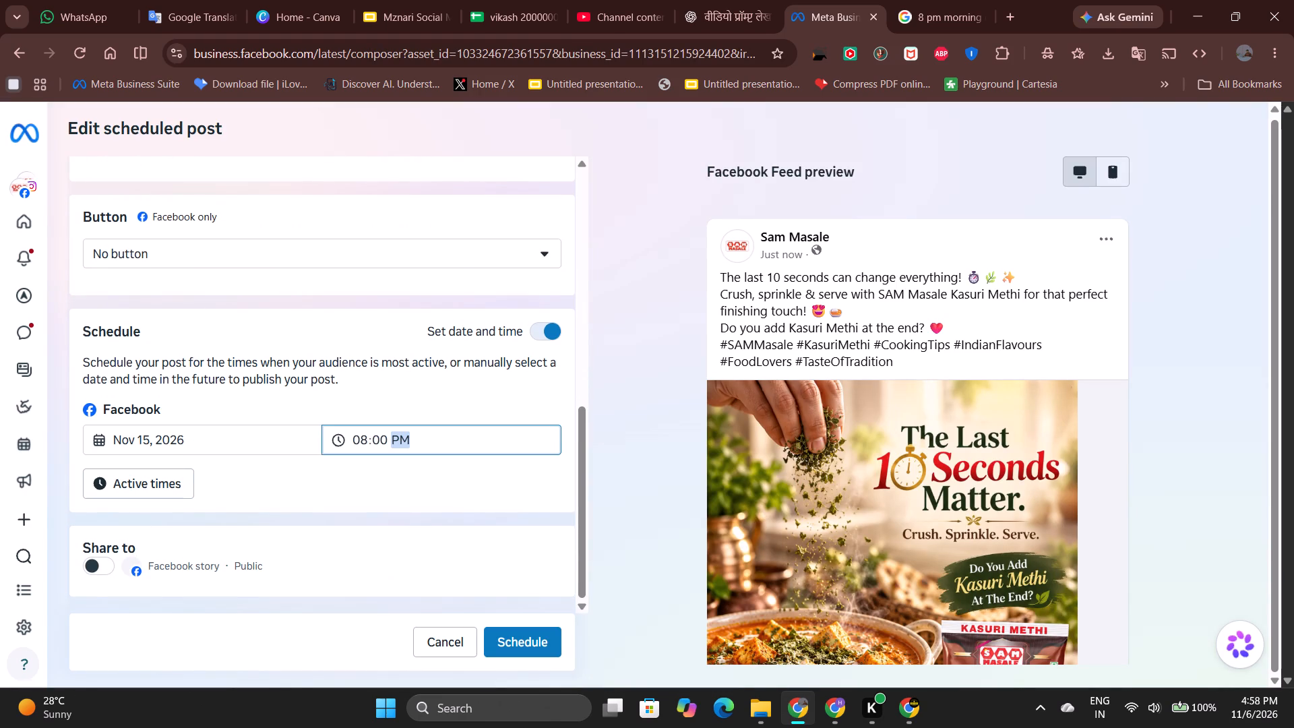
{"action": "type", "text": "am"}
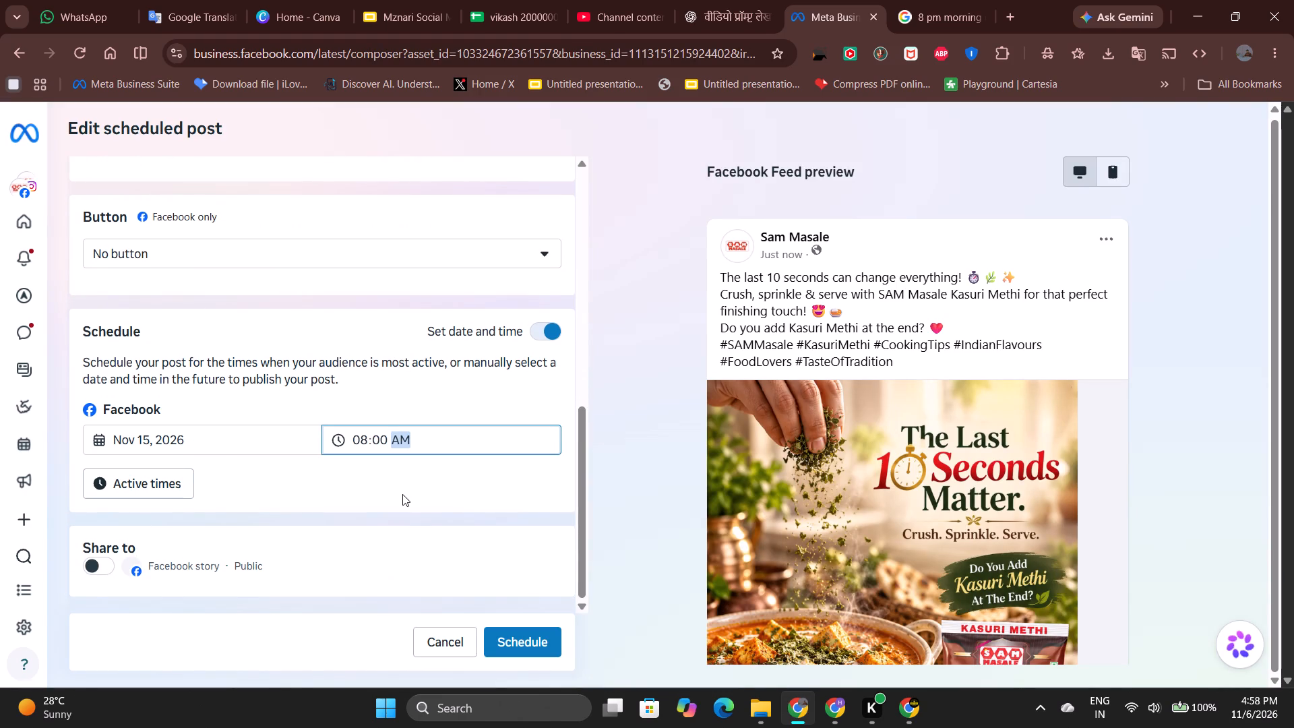
{"action": "left_click", "coordinate": [402, 494]}
{"action": "left_click", "coordinate": [538, 629]}
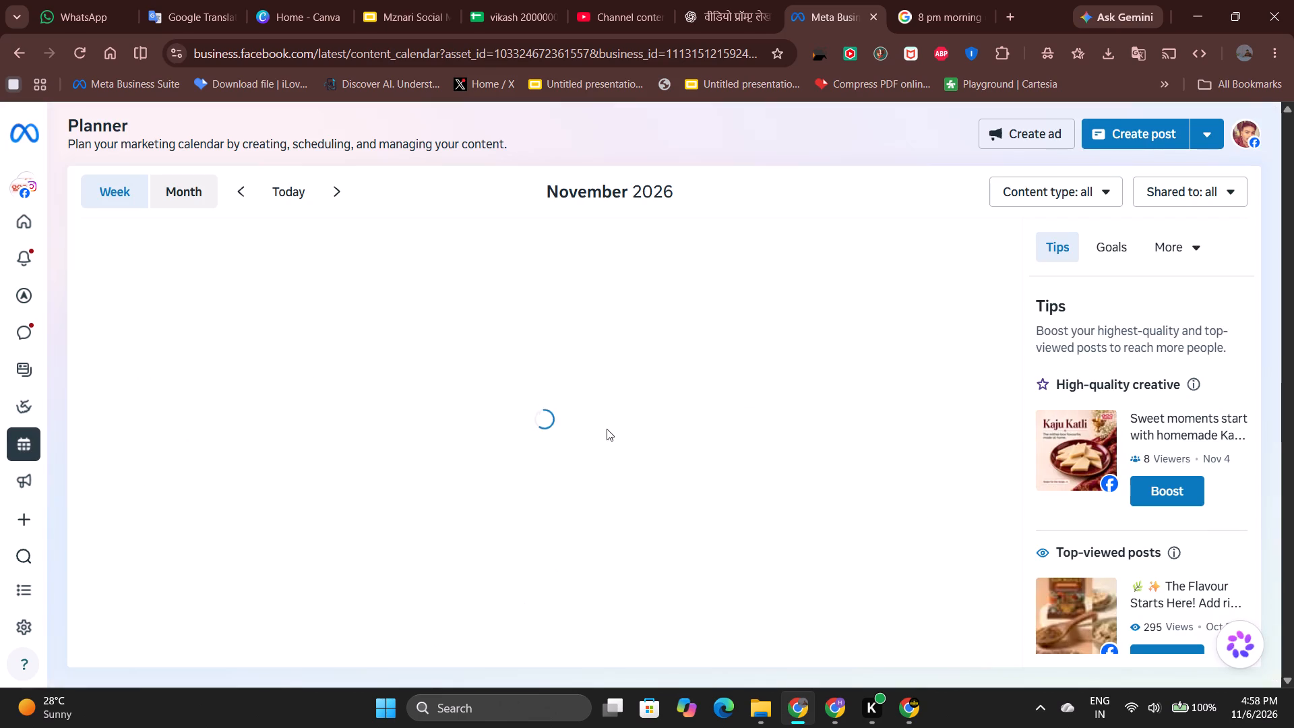
Edit the Nov 15 Kasuri Methi Instagram post, set its time to 08:00 AM, and save the schedule.
{"action": "left_click", "coordinate": [341, 200]}
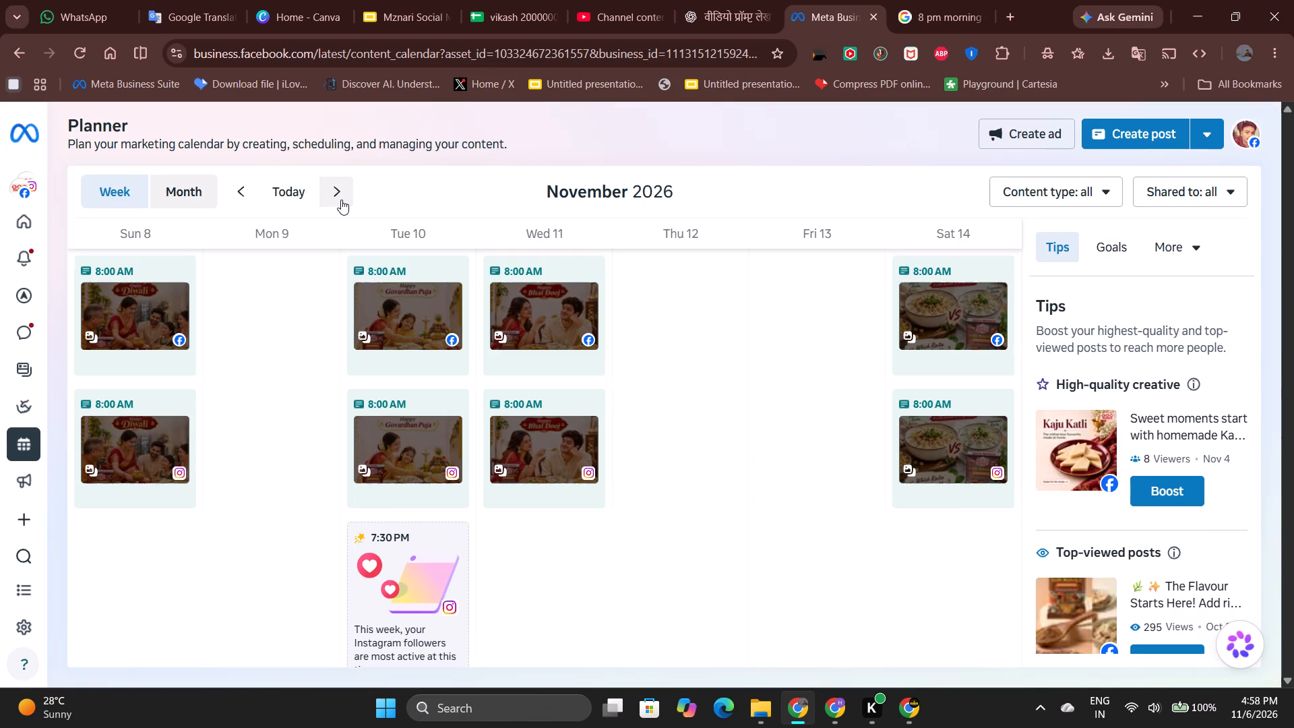
{"action": "left_click", "coordinate": [341, 200]}
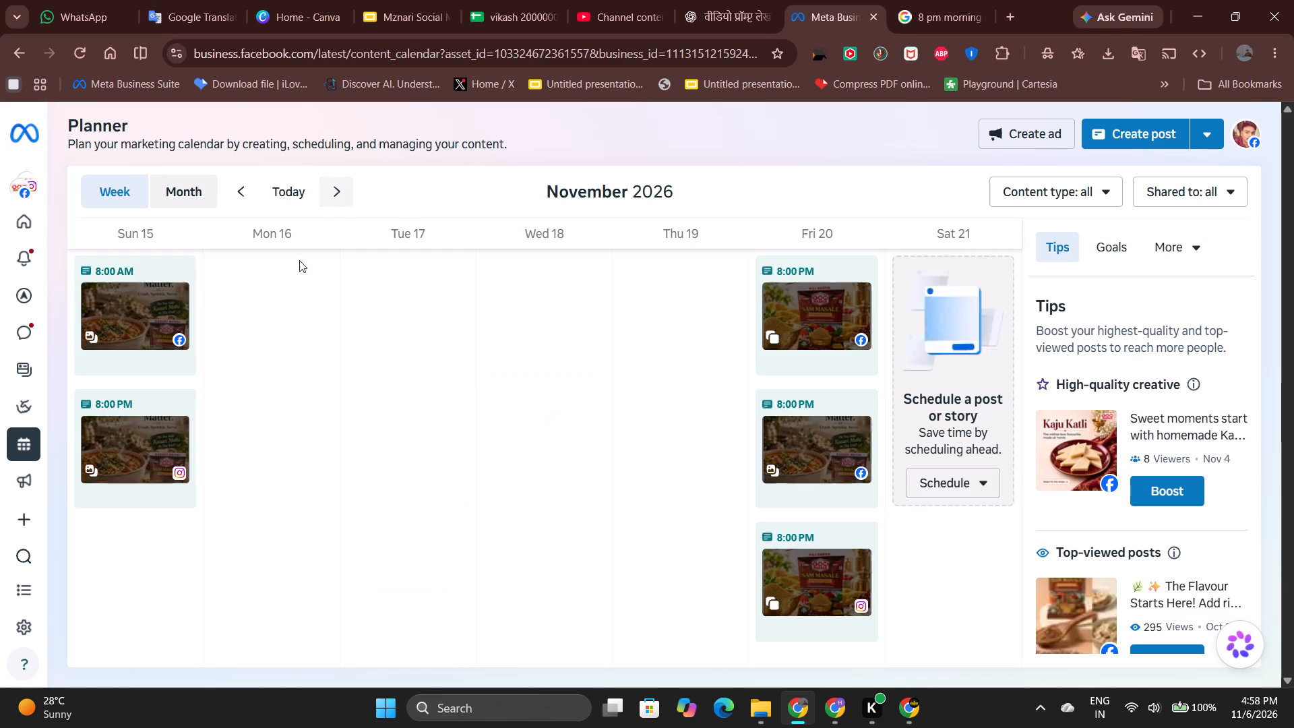
{"action": "left_click", "coordinate": [142, 435]}
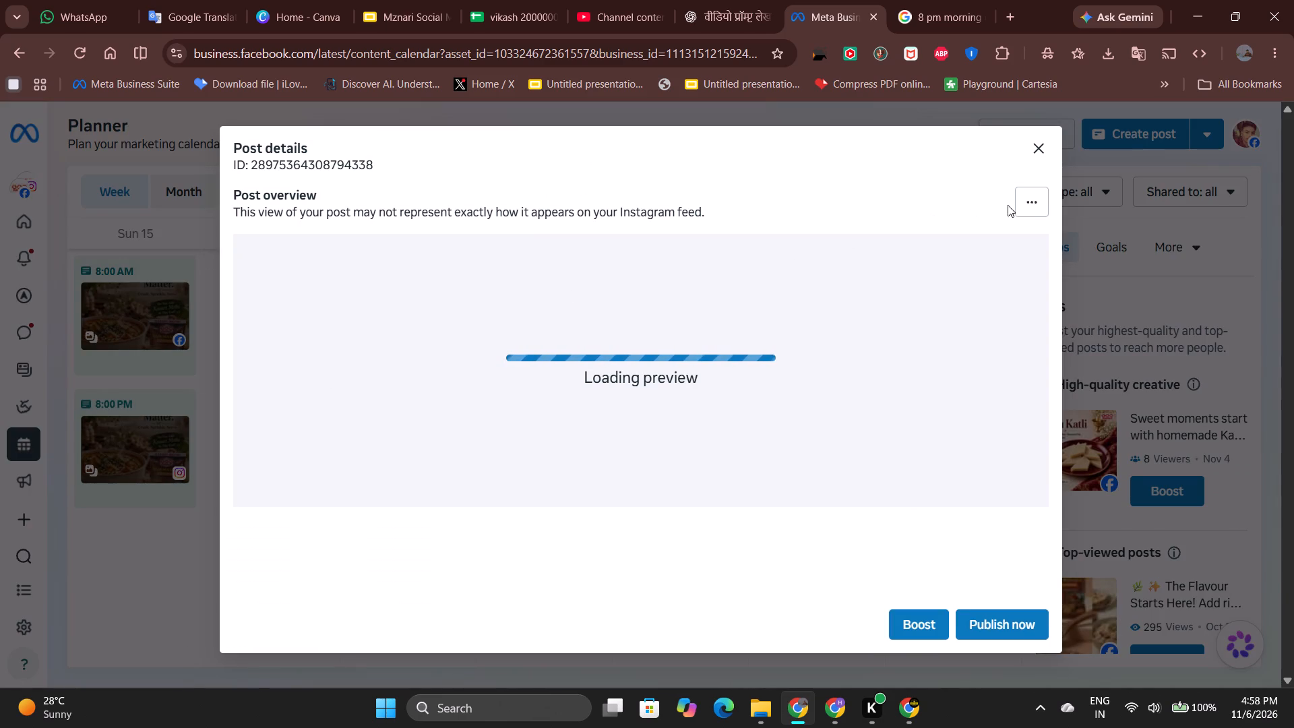
{"action": "left_click", "coordinate": [1040, 200]}
{"action": "left_click", "coordinate": [1012, 199]}
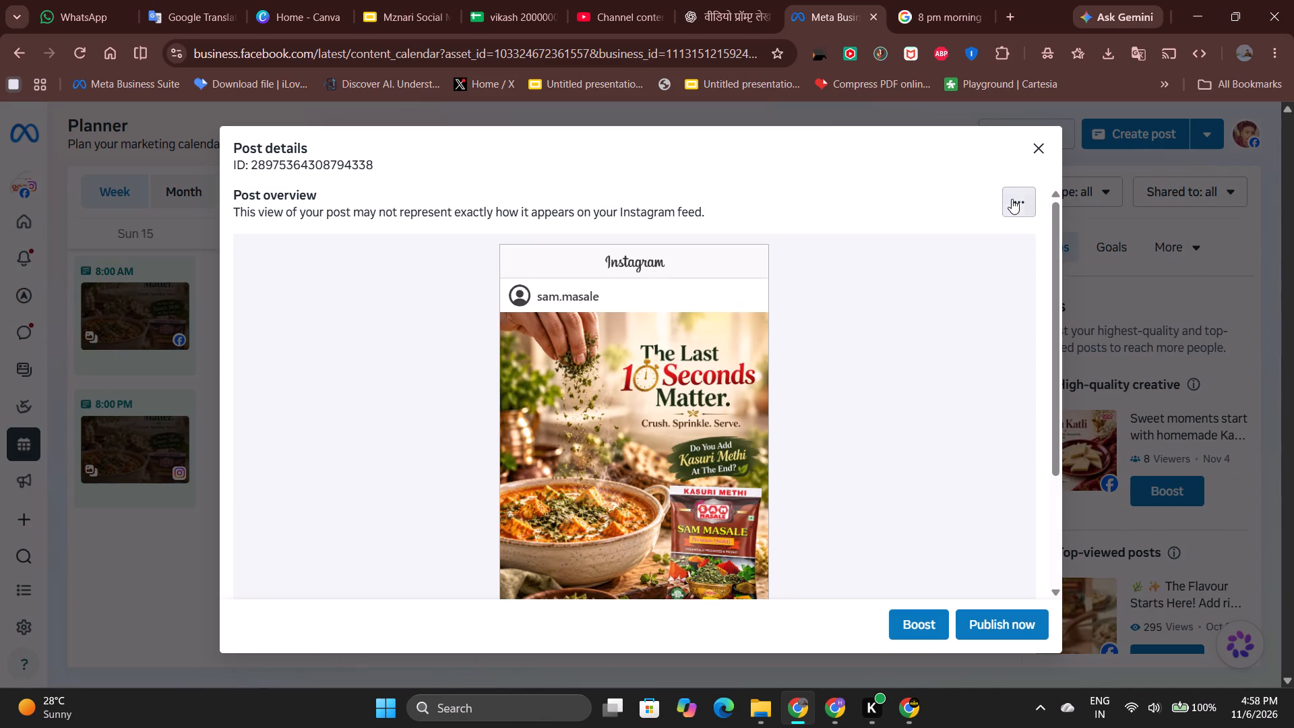
{"action": "left_click", "coordinate": [1027, 245]}
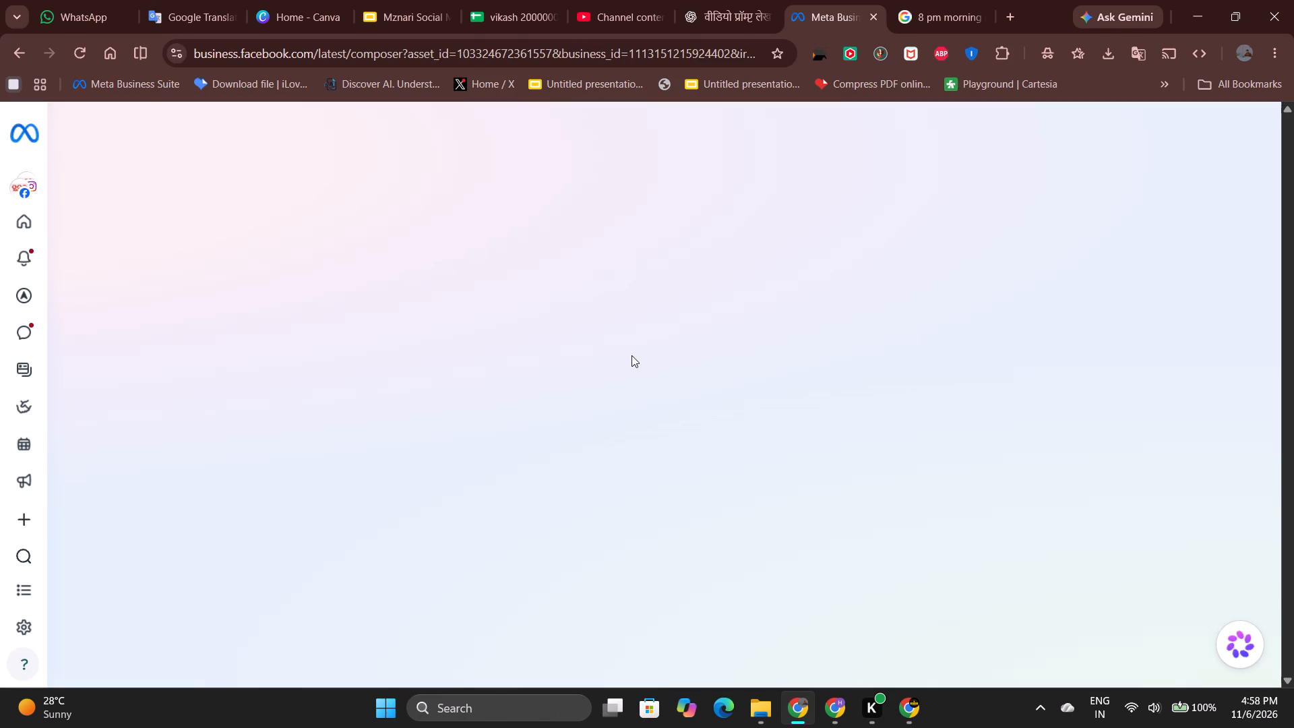
{"action": "left_click", "coordinate": [403, 465]}
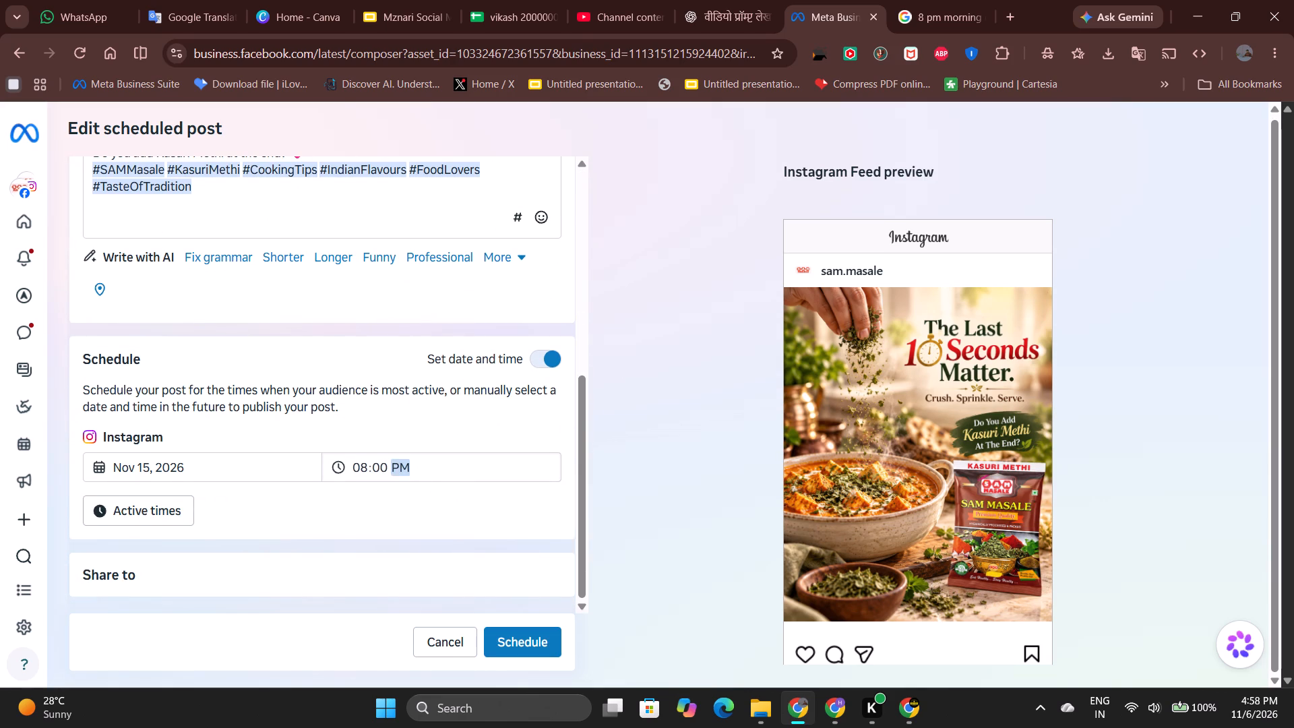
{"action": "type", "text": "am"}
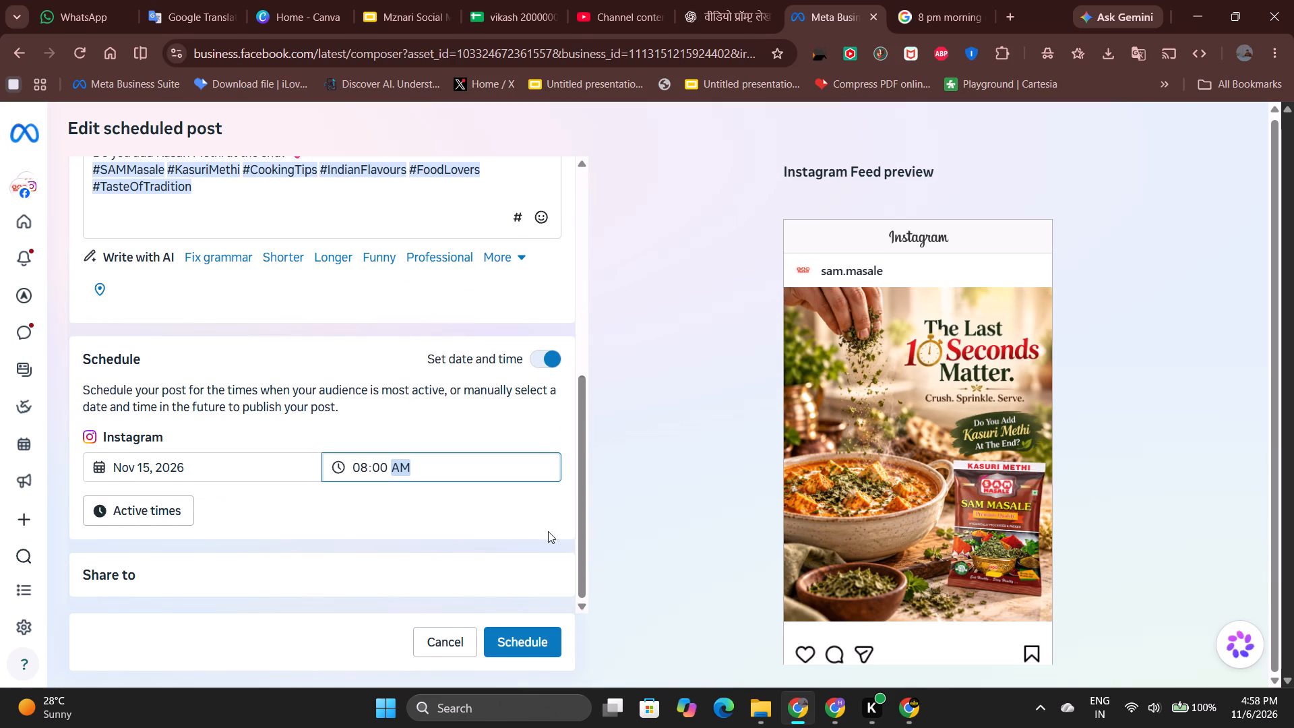
{"action": "left_click", "coordinate": [712, 545]}
{"action": "left_click", "coordinate": [547, 651]}
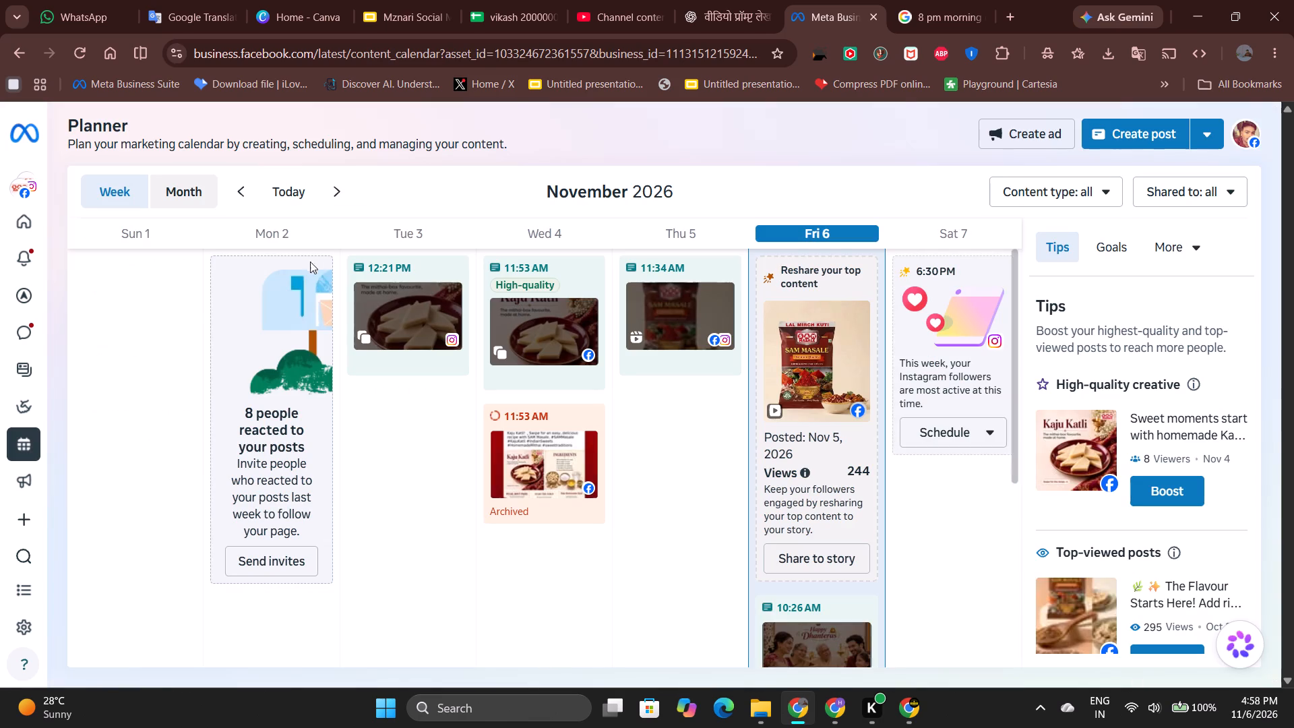
Edit the Nov 20 Pili Sarson Facebook post, set its time to 08:00 AM, and save the schedule.
{"action": "left_click", "coordinate": [334, 195]}
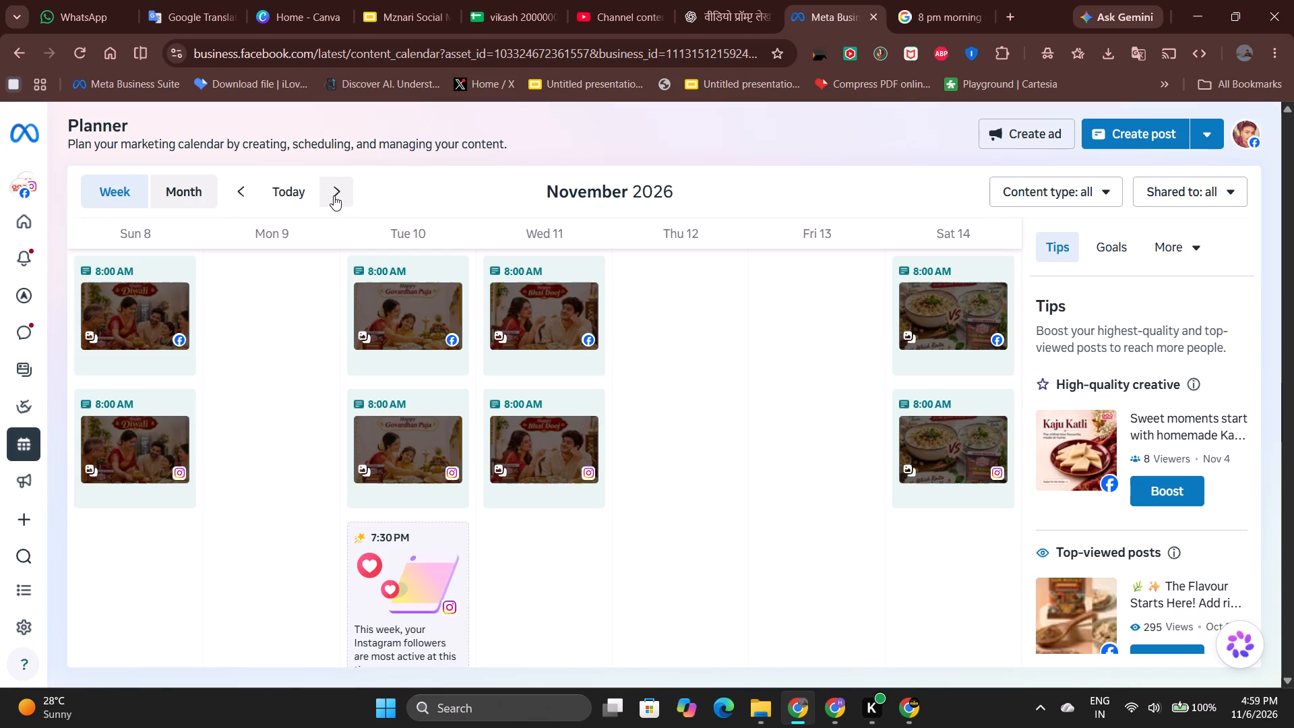
{"action": "left_click", "coordinate": [334, 195]}
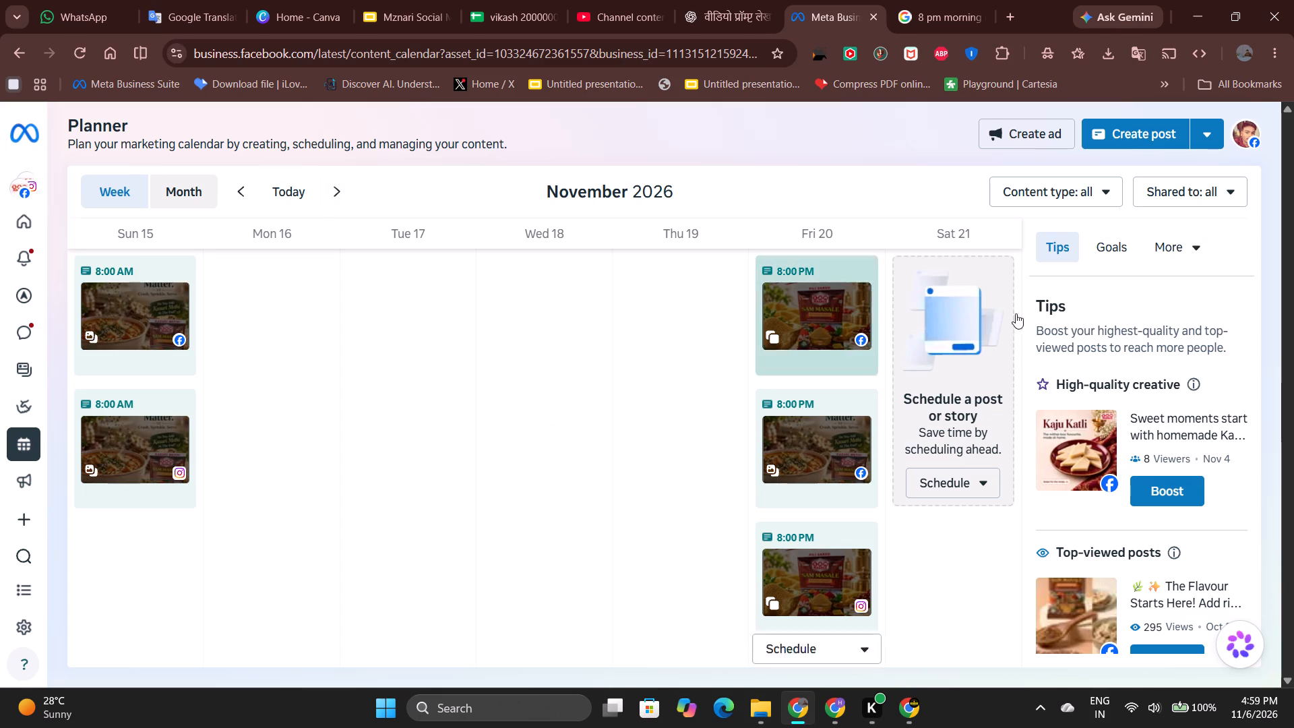
{"action": "left_click", "coordinate": [810, 341]}
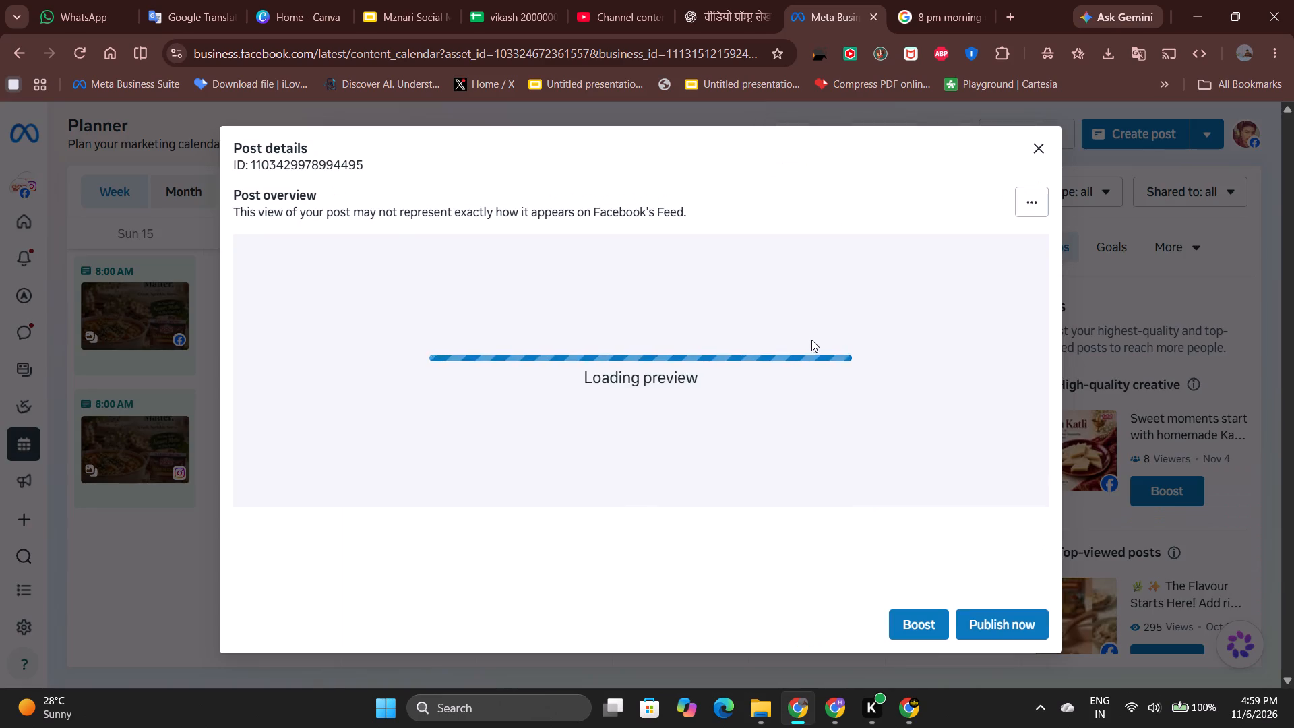
{"action": "left_click", "coordinate": [1024, 204]}
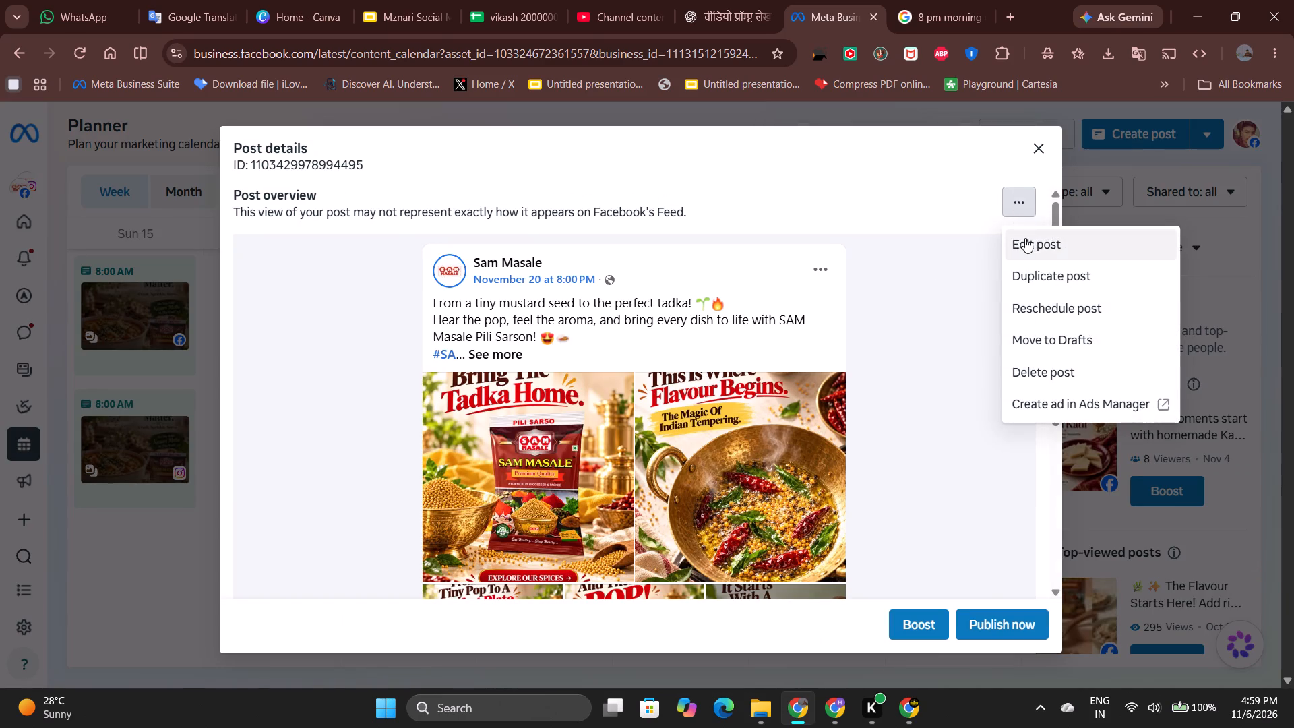
{"action": "left_click", "coordinate": [1025, 238]}
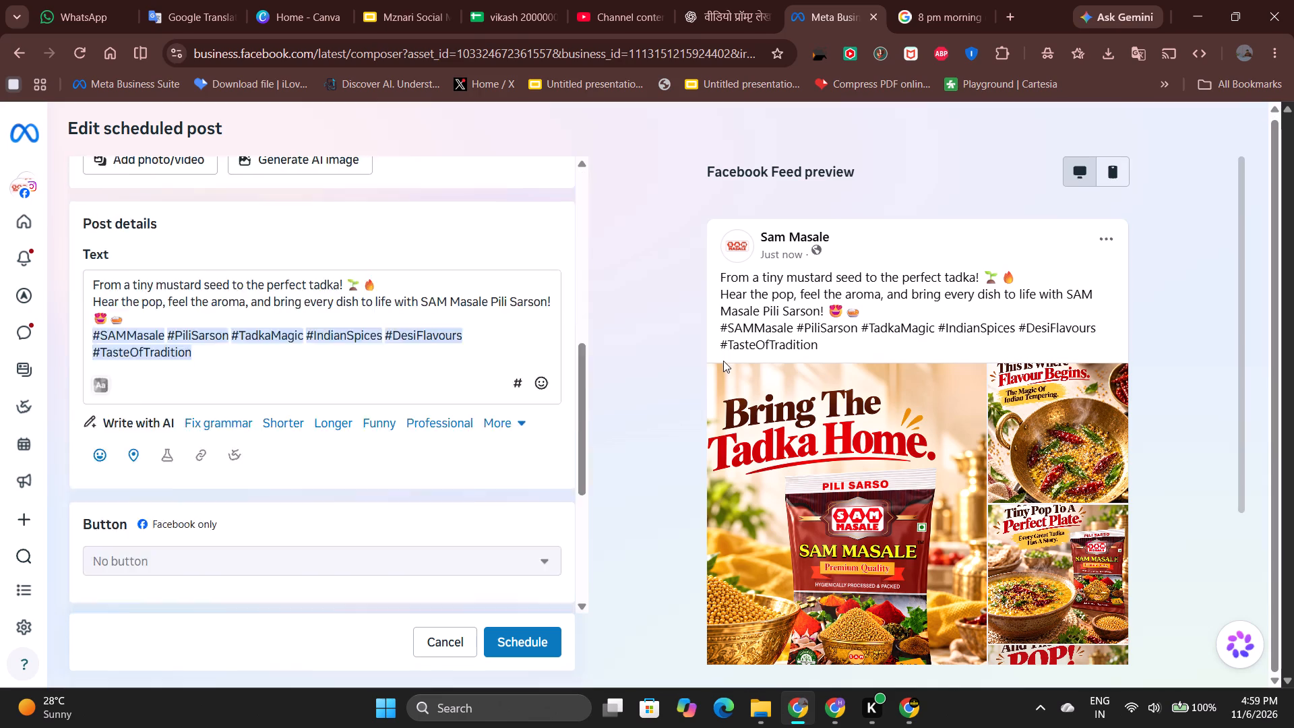
{"action": "left_click", "coordinate": [402, 437]}
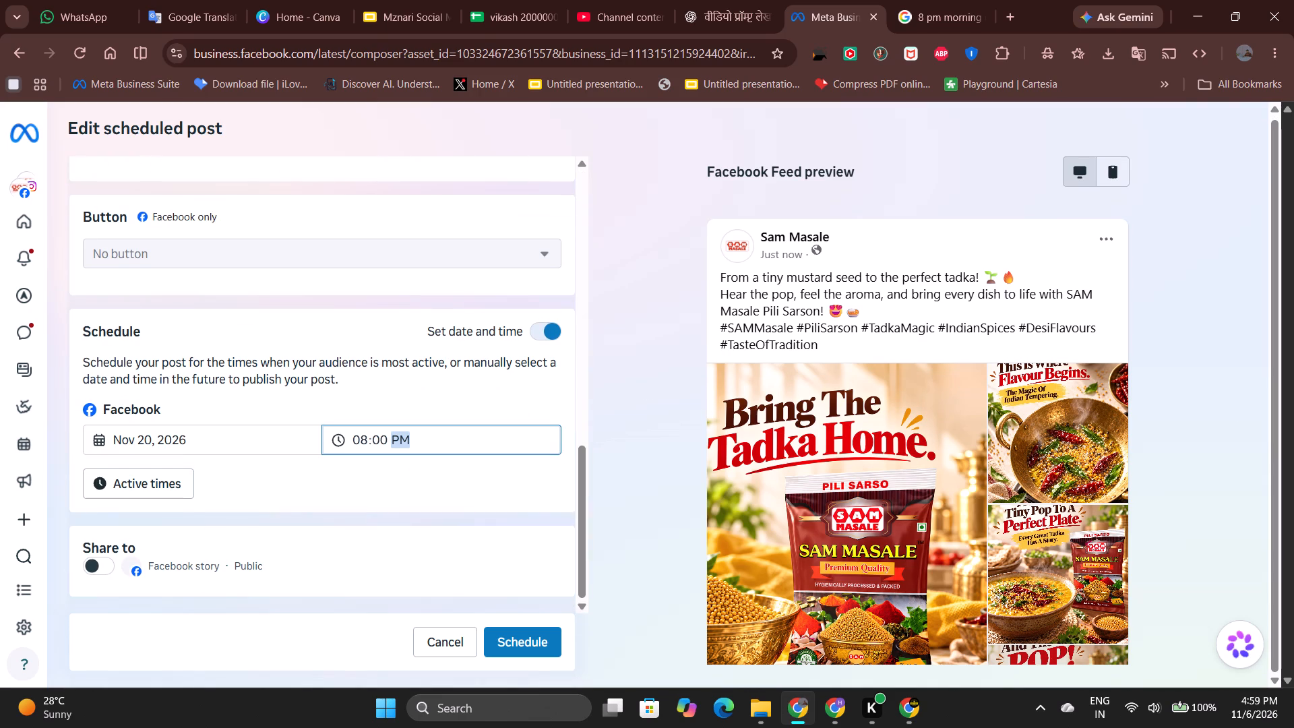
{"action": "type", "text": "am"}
{"action": "left_click", "coordinate": [510, 644]}
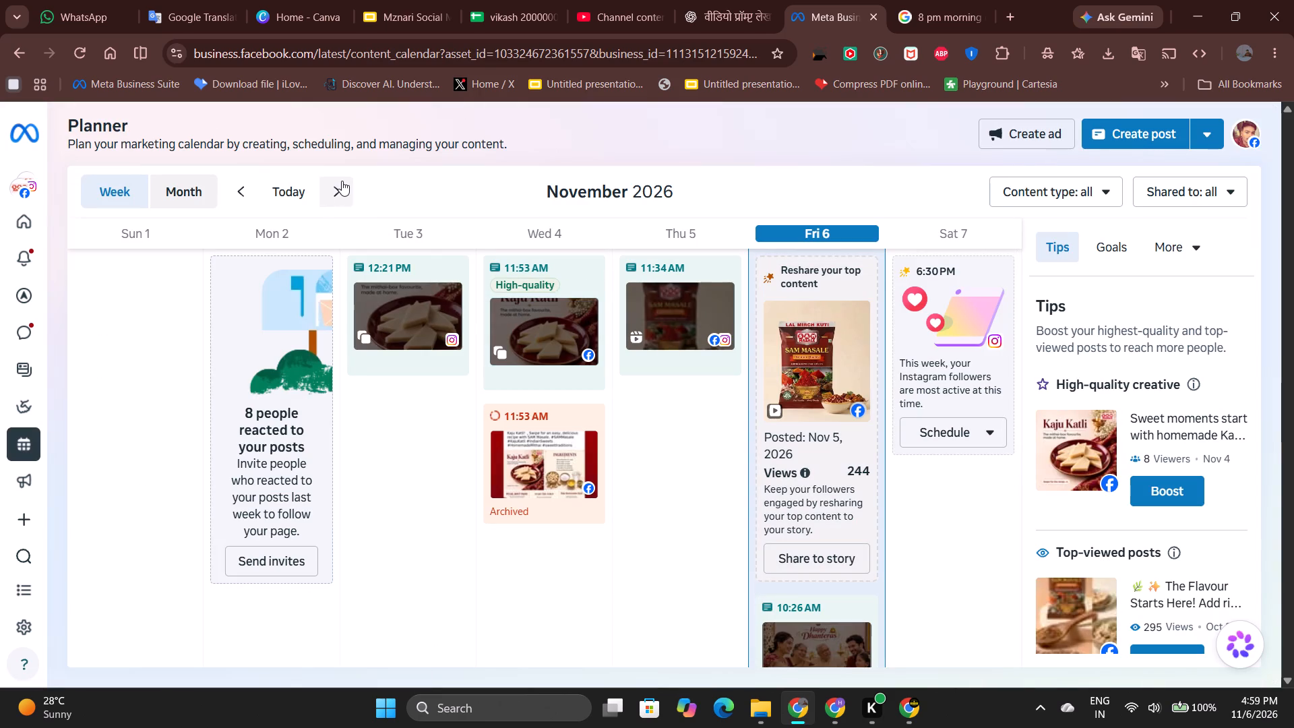
Edit the Nov 20 Kasuri Methi "The Last 10 Seconds Matter" Facebook post, set its time to 08:00 AM, and save the schedule.
{"action": "left_click", "coordinate": [342, 180]}
{"action": "left_click", "coordinate": [335, 185]}
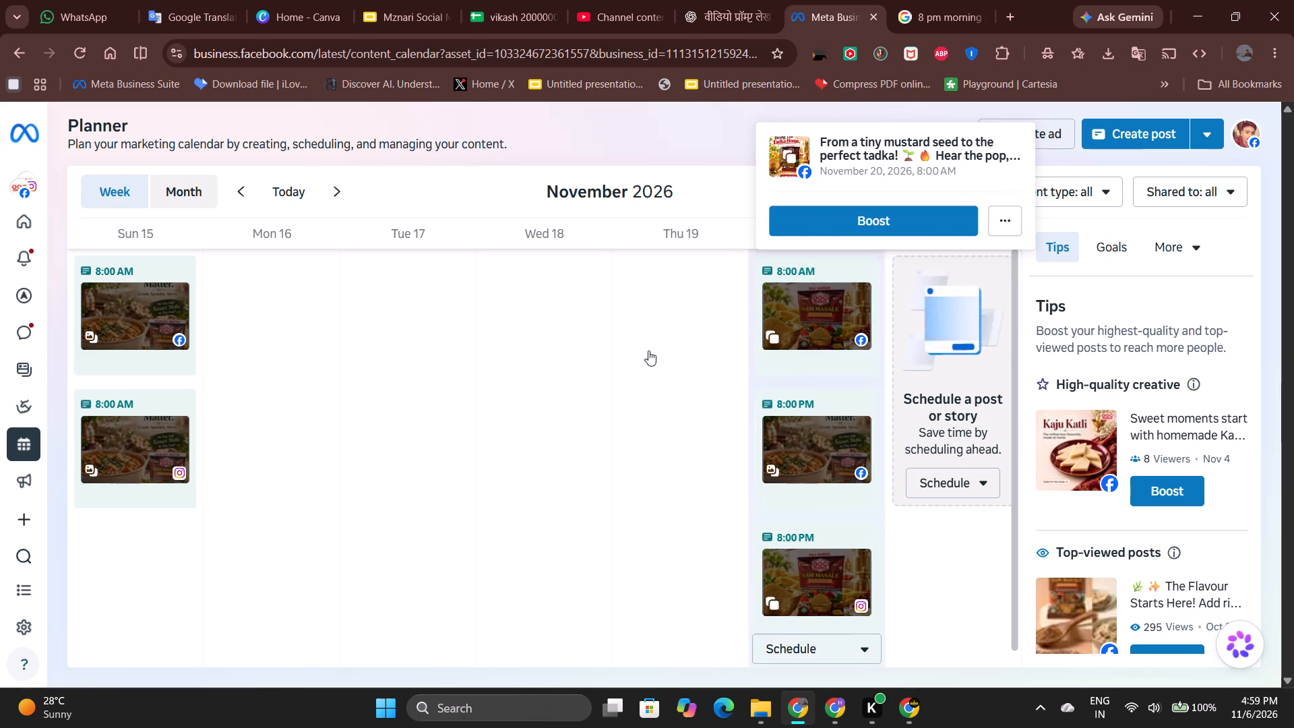
{"action": "scroll", "coordinate": [800, 448], "scroll_direction": "down", "scroll_amount": 1}
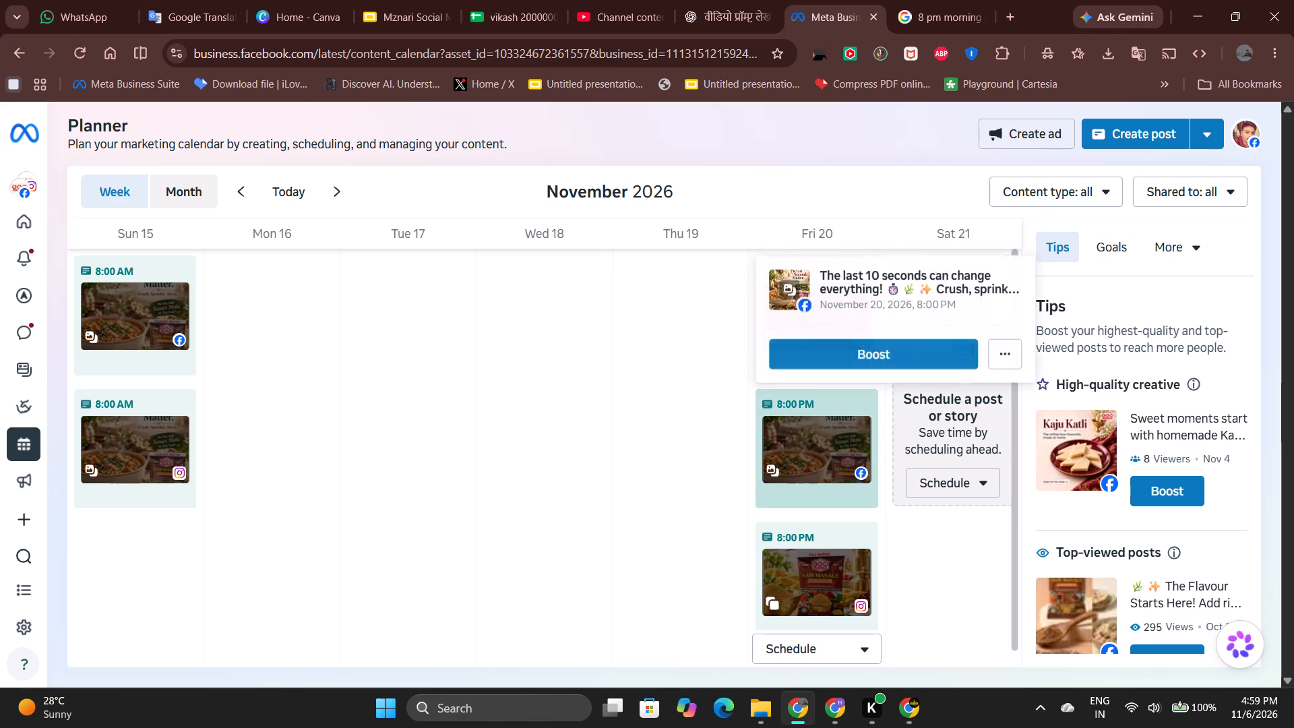
{"action": "scroll", "coordinate": [800, 448], "scroll_direction": "down", "scroll_amount": 4}
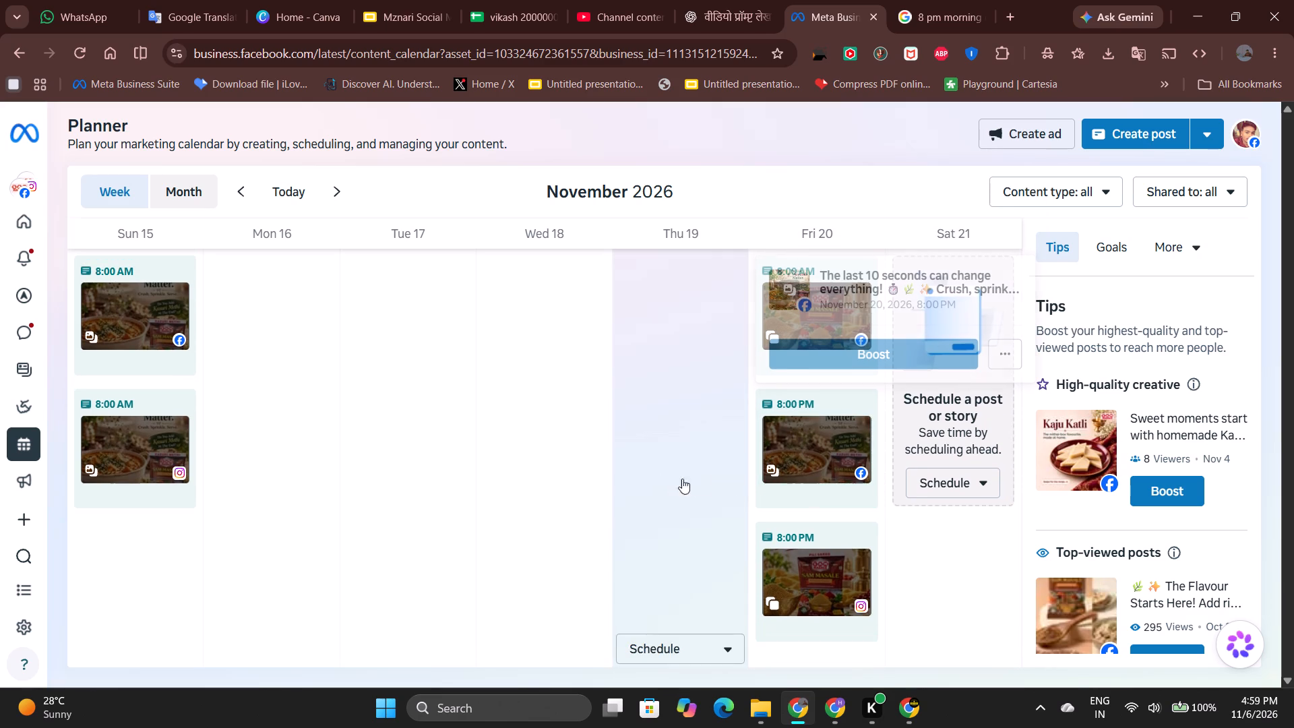
{"action": "left_click", "coordinate": [791, 475]}
{"action": "left_click", "coordinate": [1038, 206]}
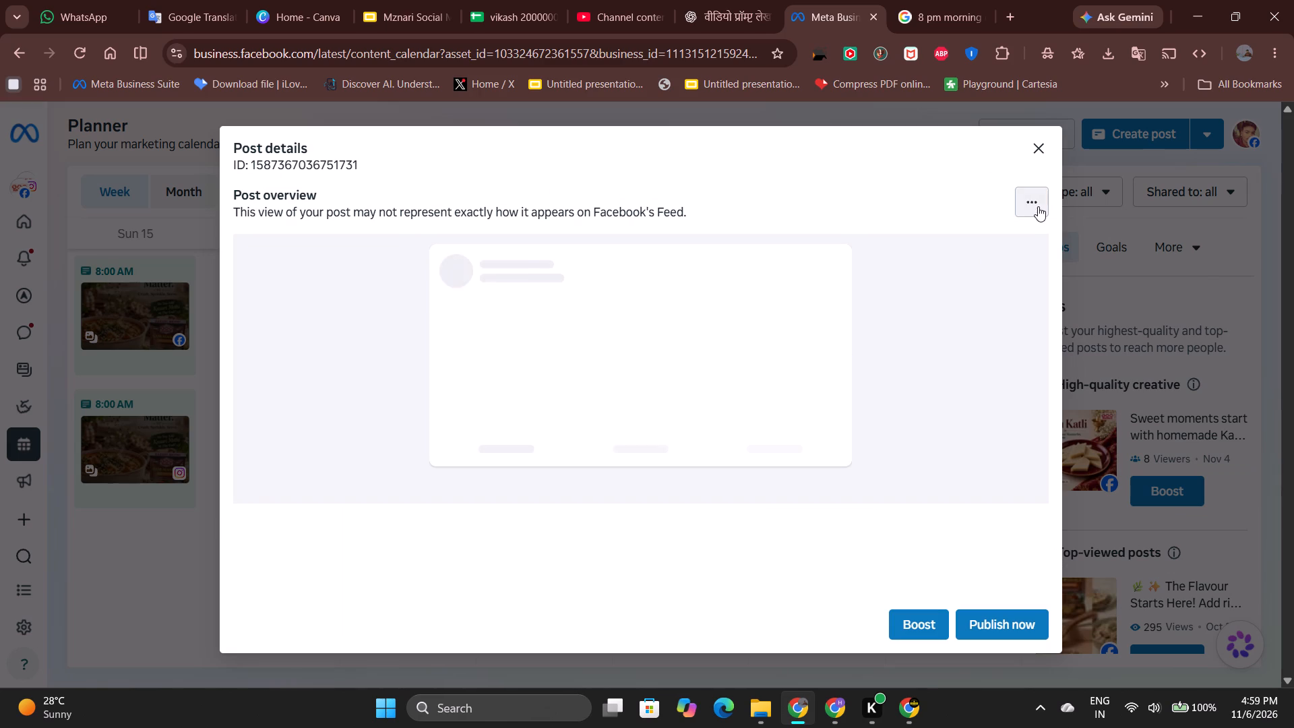
{"action": "left_click", "coordinate": [1049, 241]}
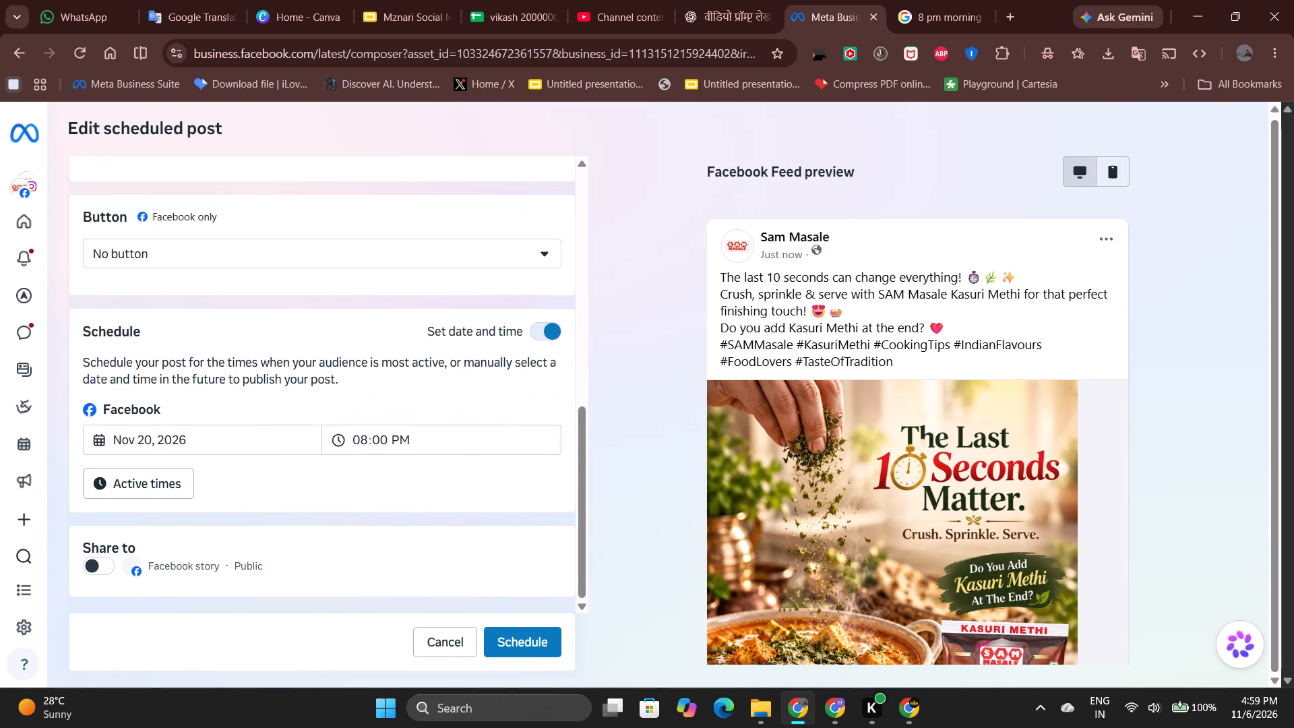
{"action": "left_click", "coordinate": [404, 440]}
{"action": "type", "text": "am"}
{"action": "left_click", "coordinate": [452, 495]}
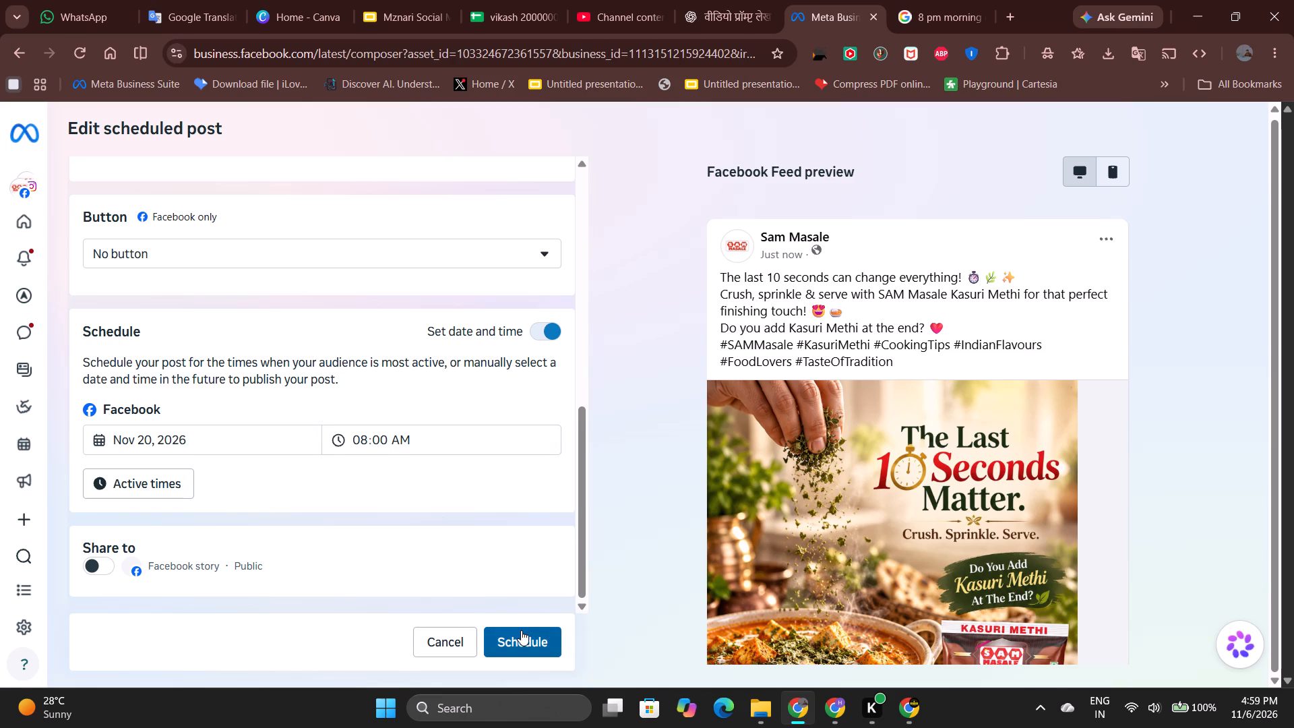
{"action": "left_click", "coordinate": [521, 630]}
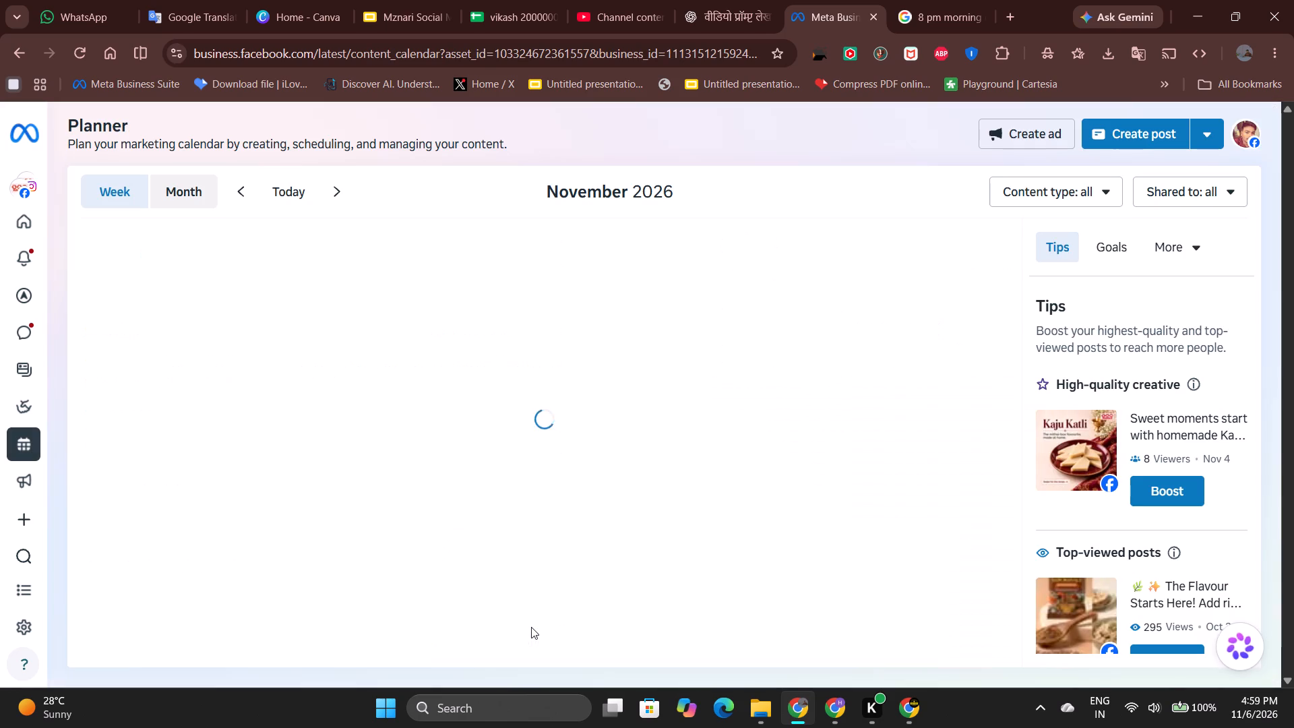
Edit the Nov 20 Pili Sarson Instagram post, set its time to 08:00 AM, and save the schedule.
{"action": "left_click", "coordinate": [345, 198]}
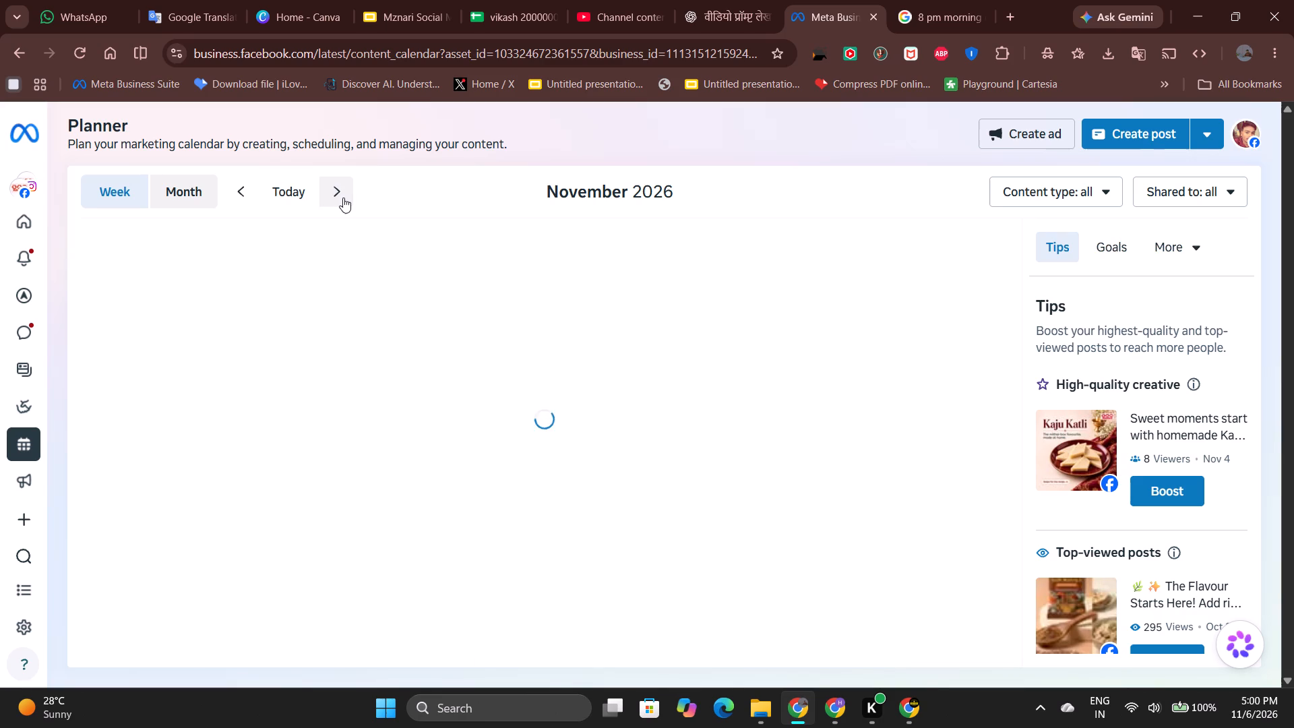
{"action": "left_click", "coordinate": [343, 198]}
{"action": "scroll", "coordinate": [810, 554], "scroll_direction": "down", "scroll_amount": 1}
{"action": "left_click", "coordinate": [811, 559]}
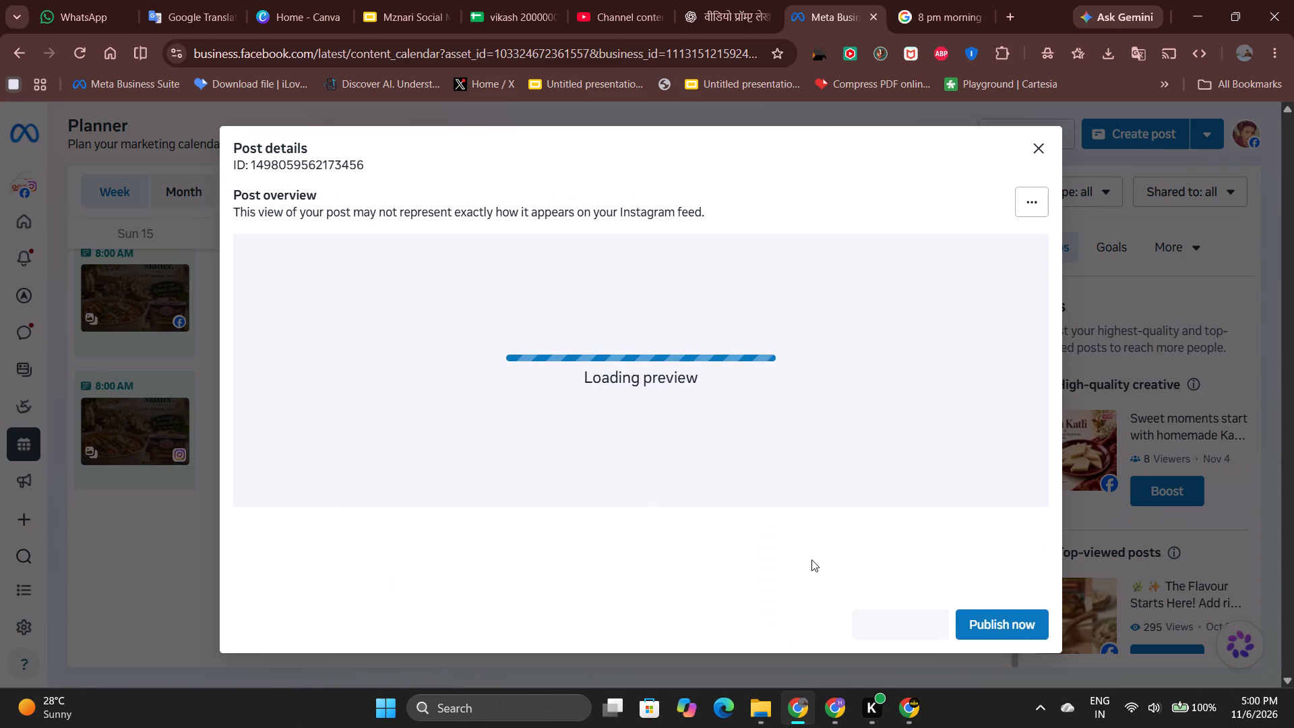
{"action": "left_click", "coordinate": [1033, 202]}
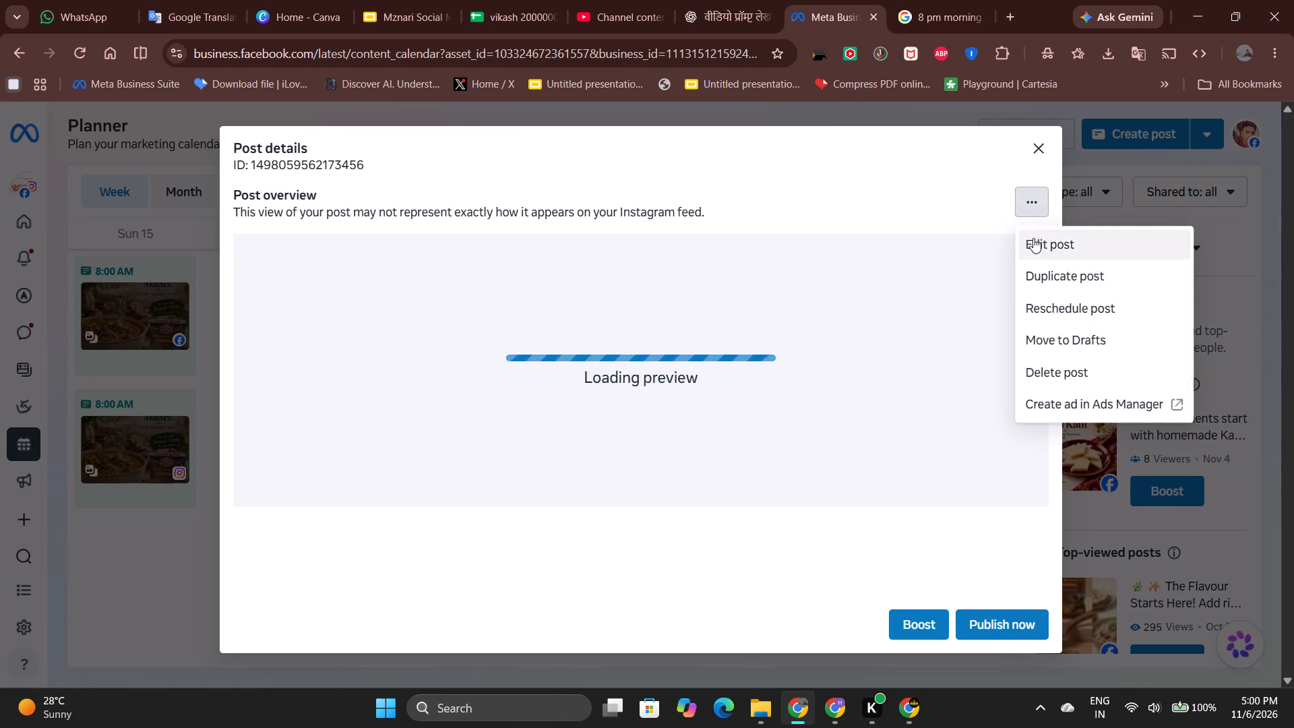
{"action": "left_click", "coordinate": [1033, 238]}
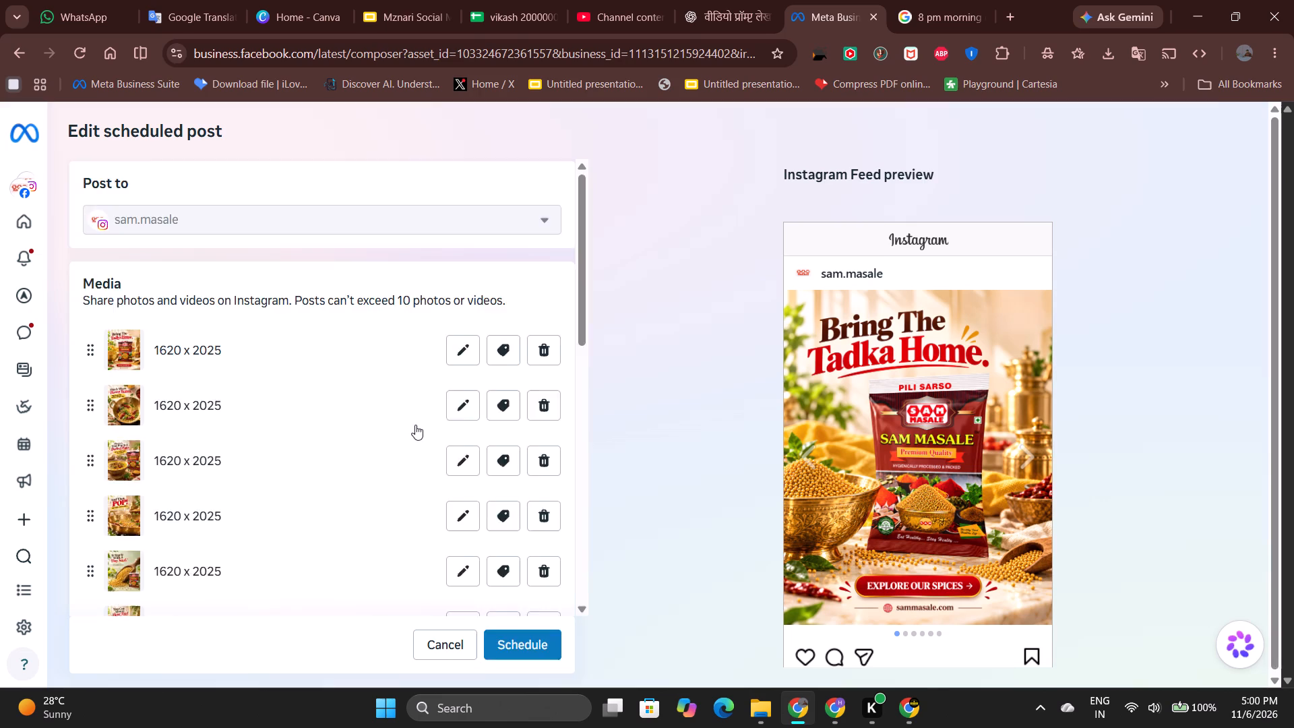
{"action": "left_click", "coordinate": [401, 466]}
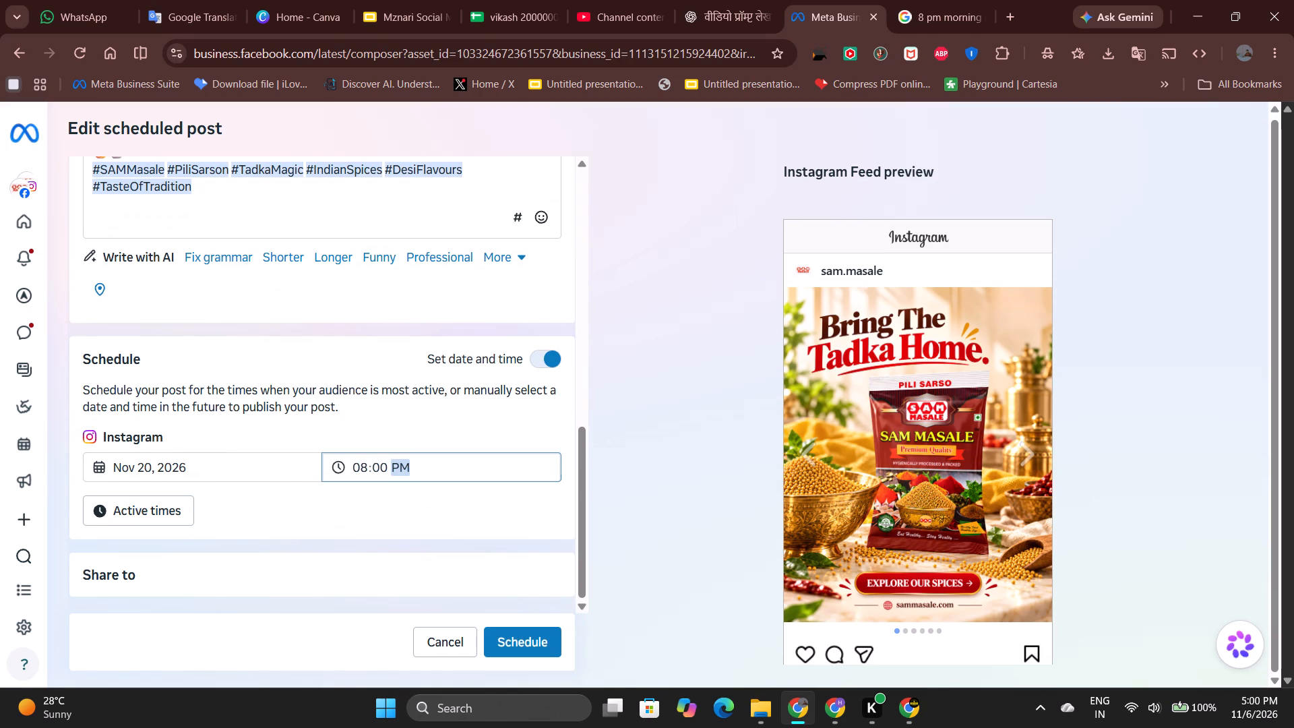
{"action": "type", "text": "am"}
{"action": "left_click", "coordinate": [671, 423]}
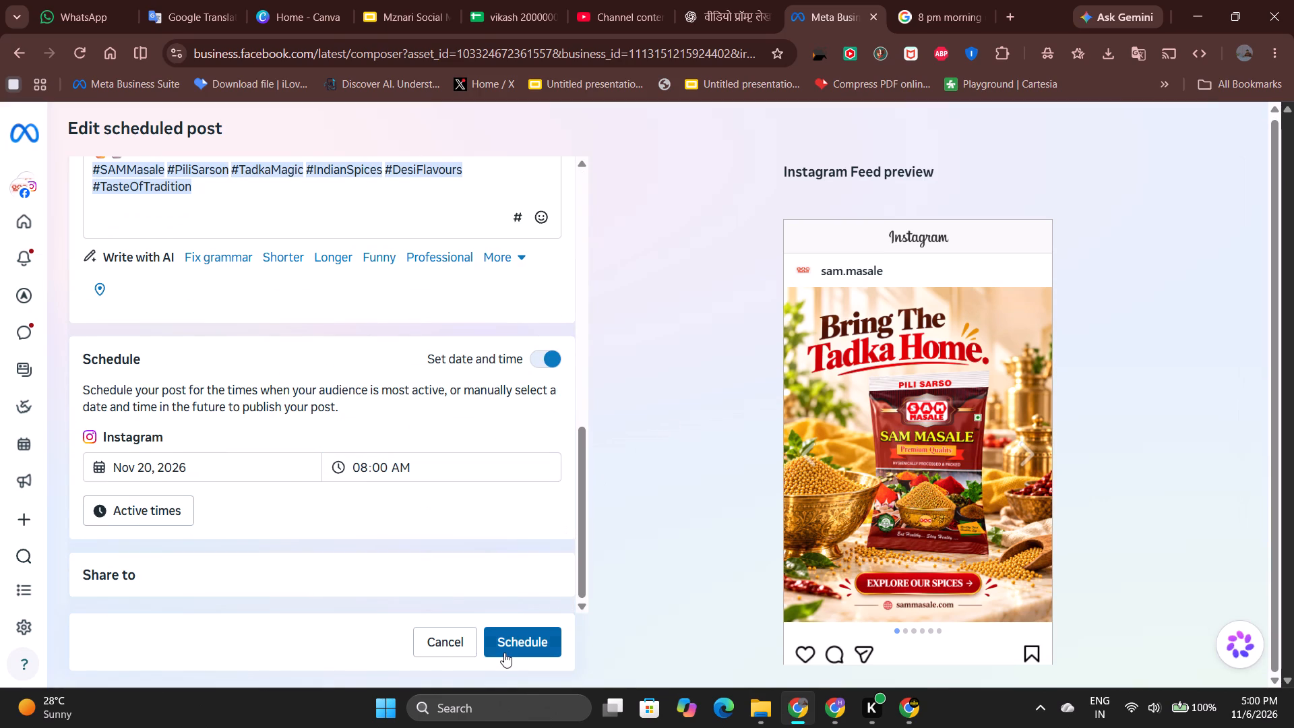
{"action": "left_click", "coordinate": [504, 650]}
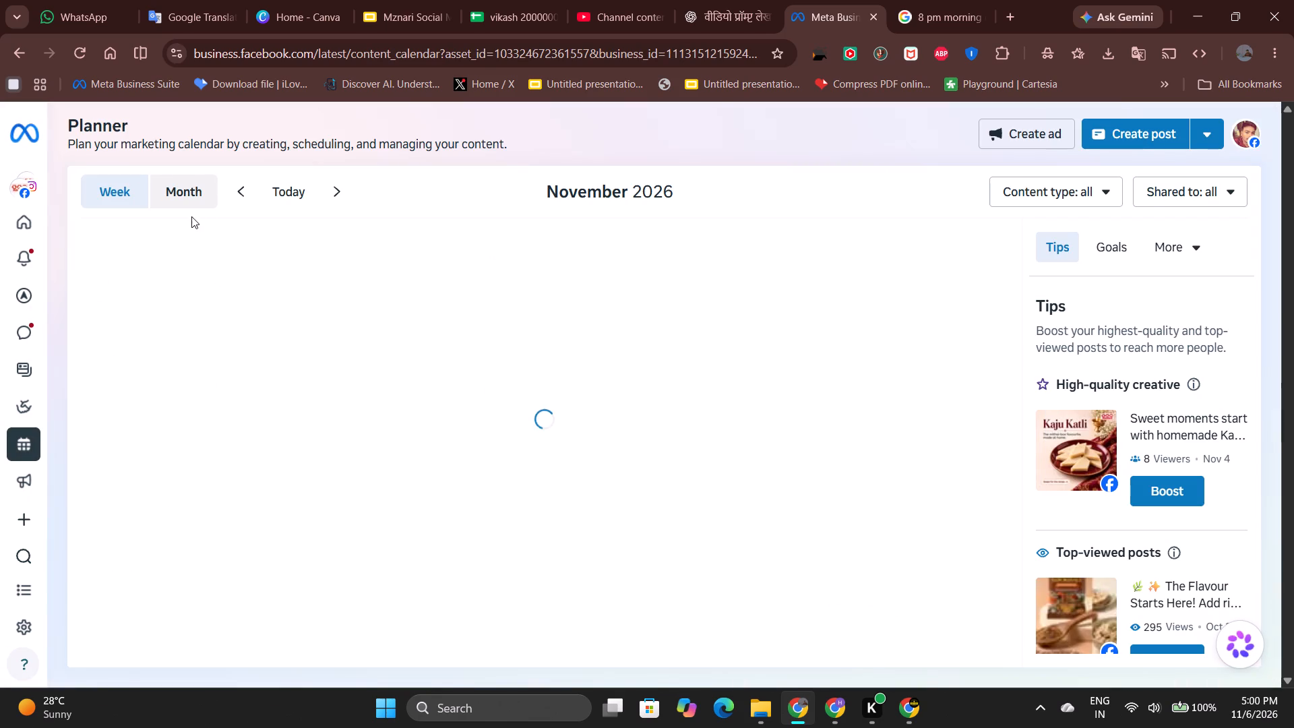
Edit the Nov 24 Dev Deepawali Facebook post, set its time to 08:00 AM, and save the schedule.
{"action": "left_click", "coordinate": [324, 196]}
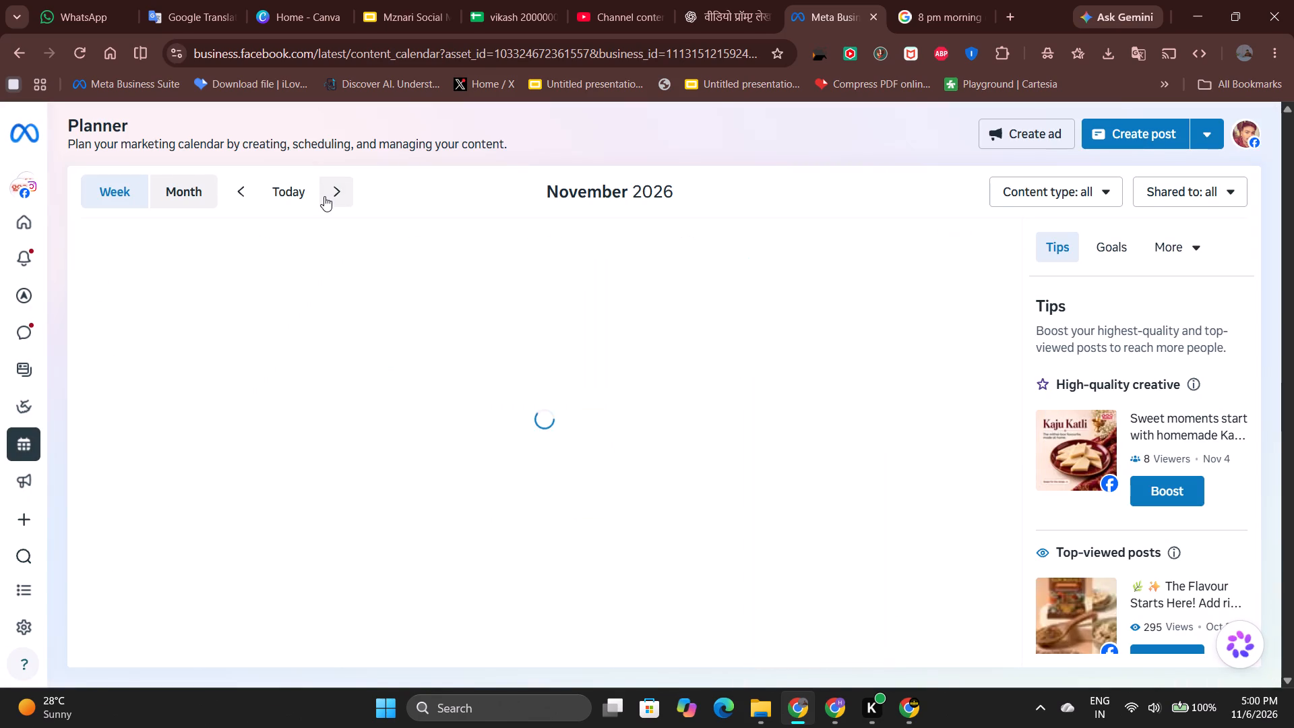
{"action": "left_click", "coordinate": [326, 196]}
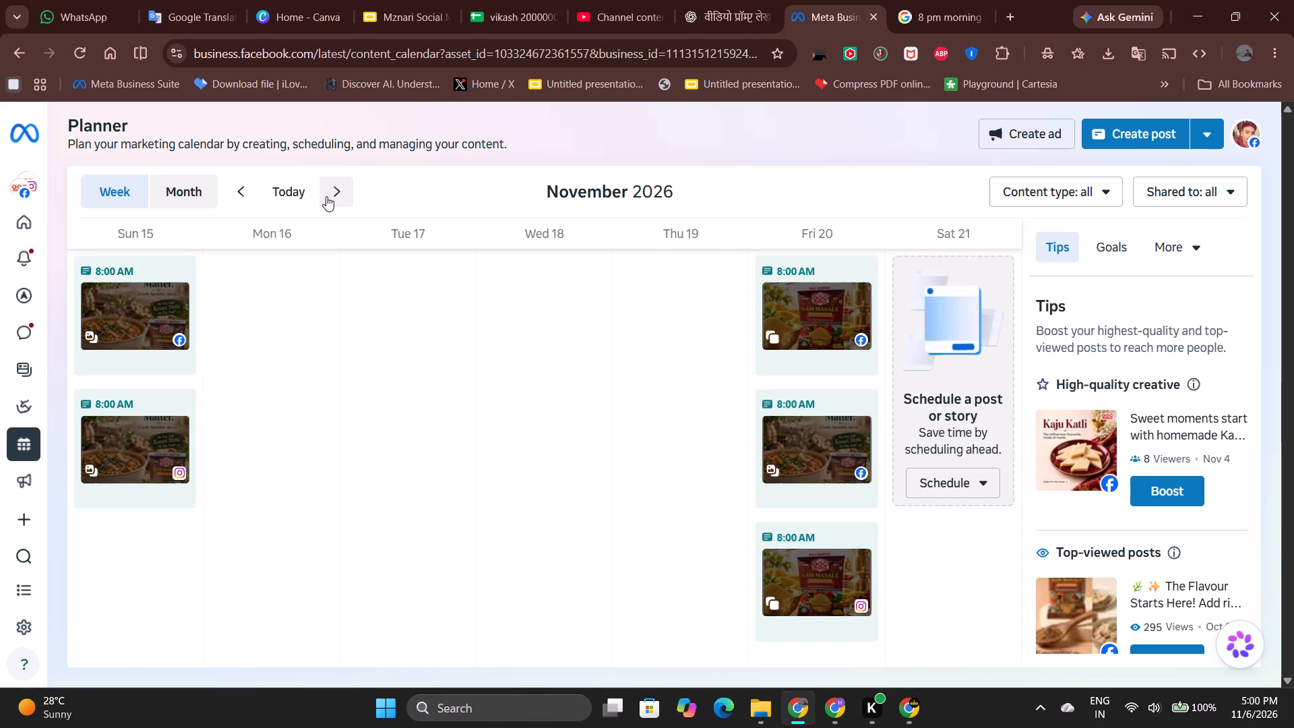
{"action": "left_click", "coordinate": [326, 196]}
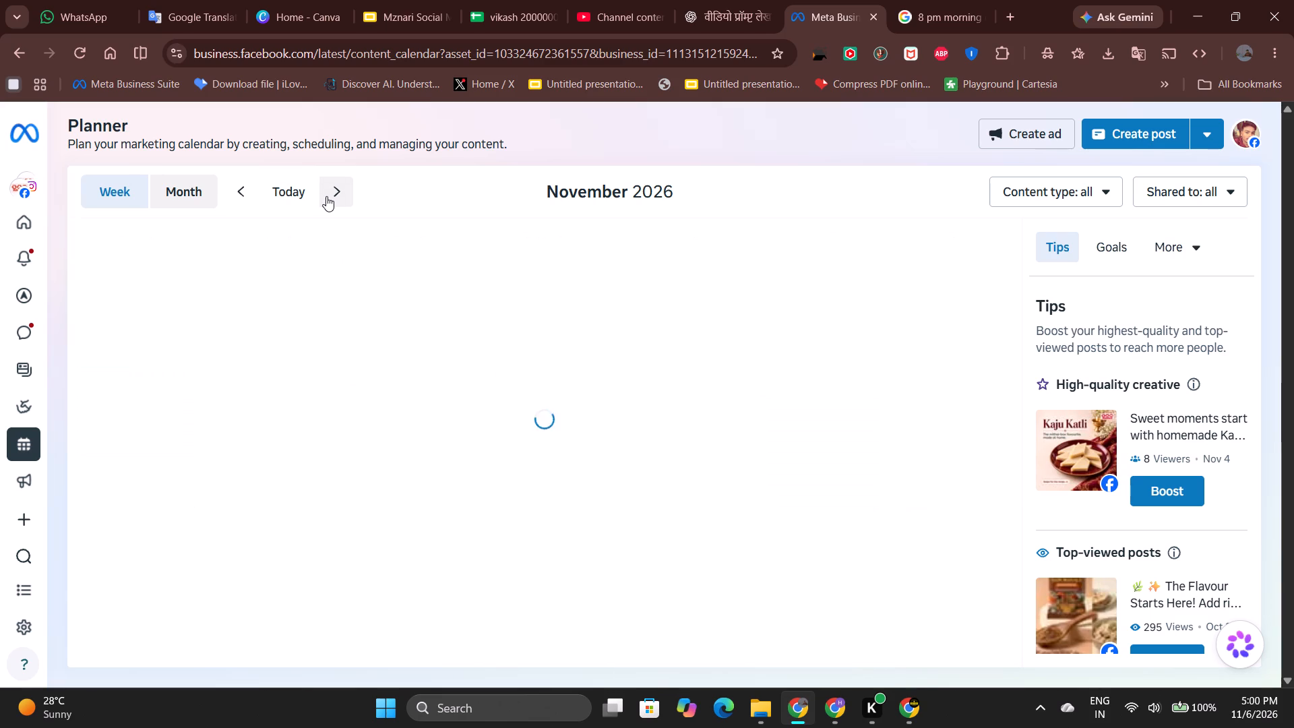
{"action": "left_click", "coordinate": [397, 313]}
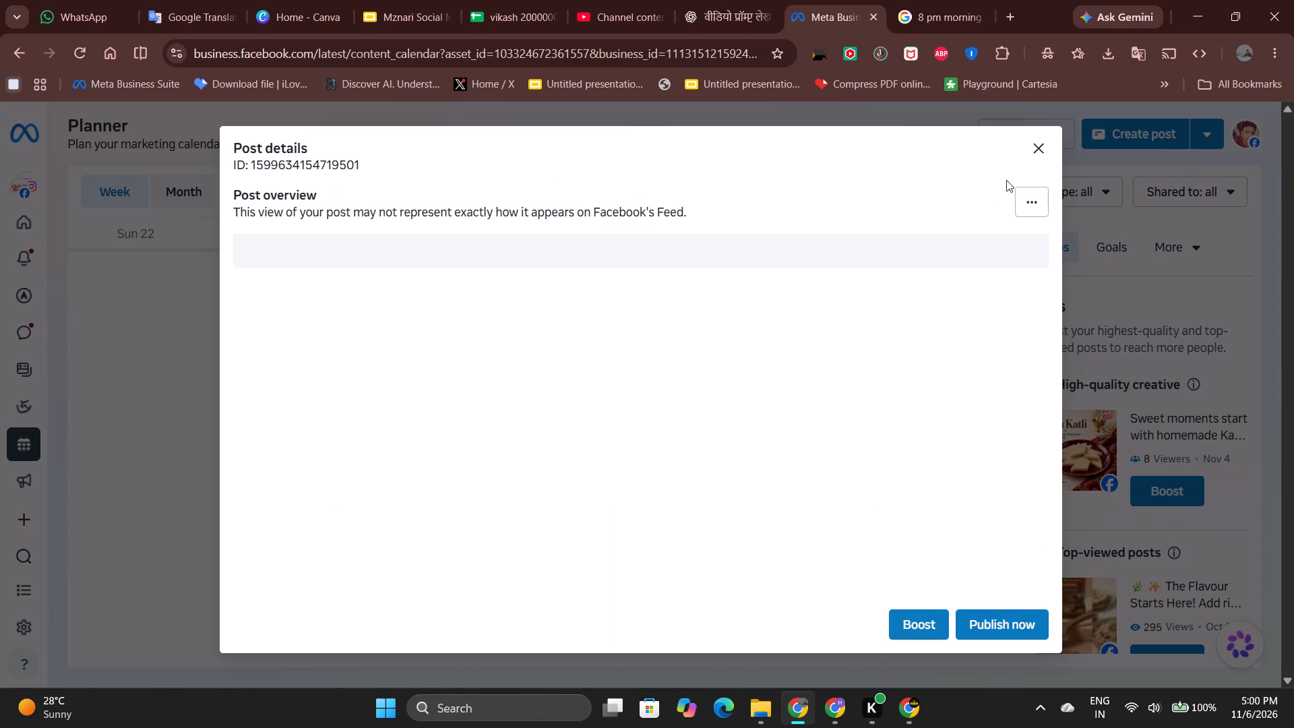
{"action": "left_click", "coordinate": [1038, 201]}
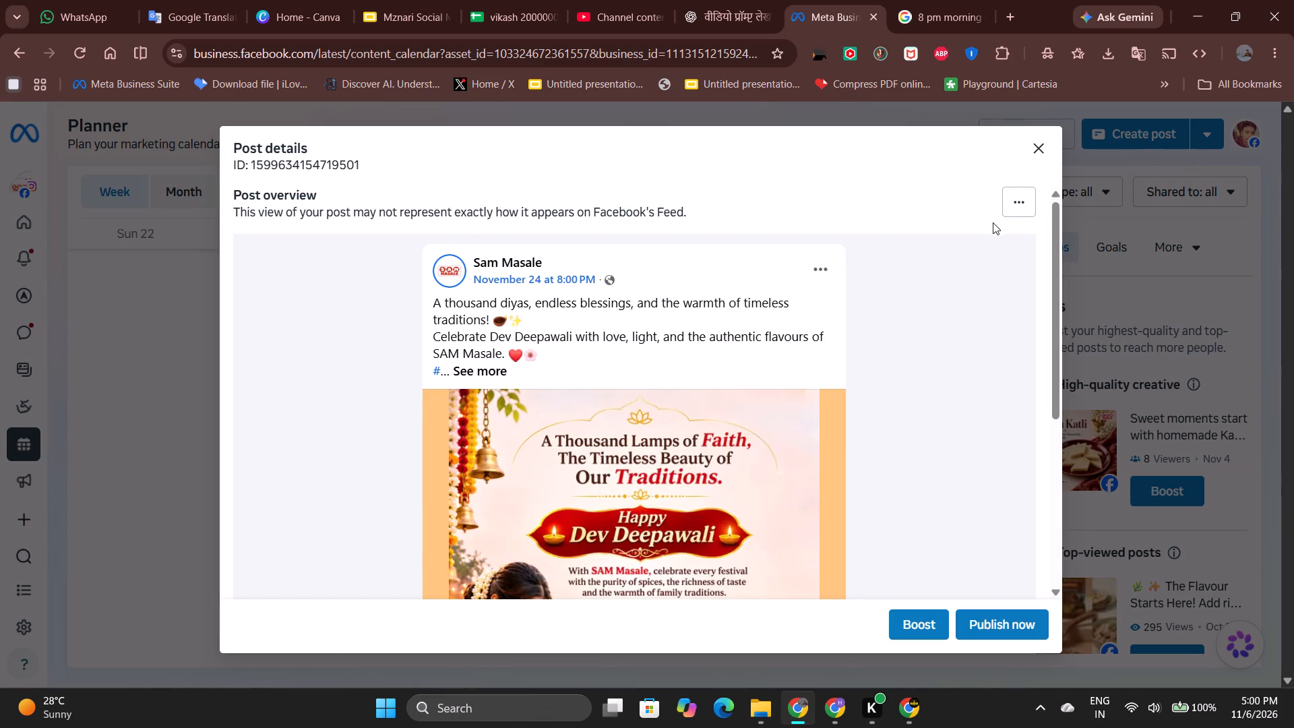
{"action": "left_click", "coordinate": [1014, 201]}
{"action": "left_click", "coordinate": [1012, 254]}
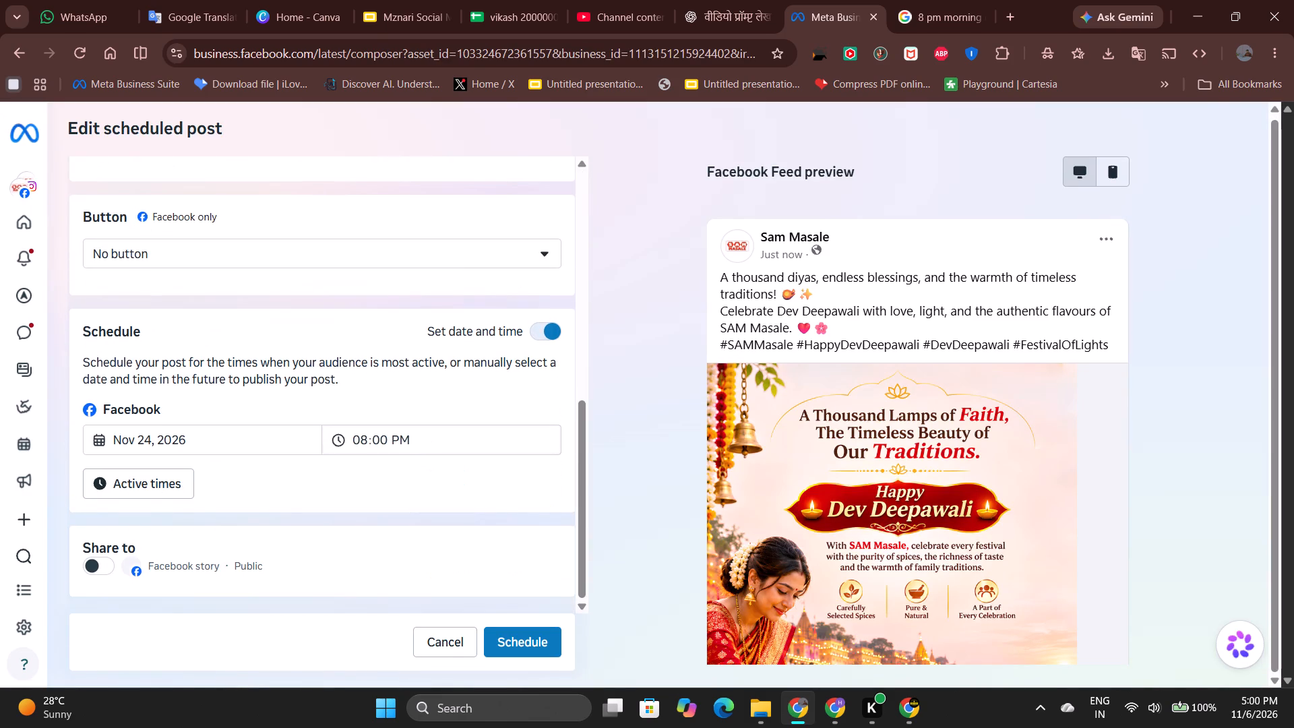
{"action": "left_click", "coordinate": [404, 440]}
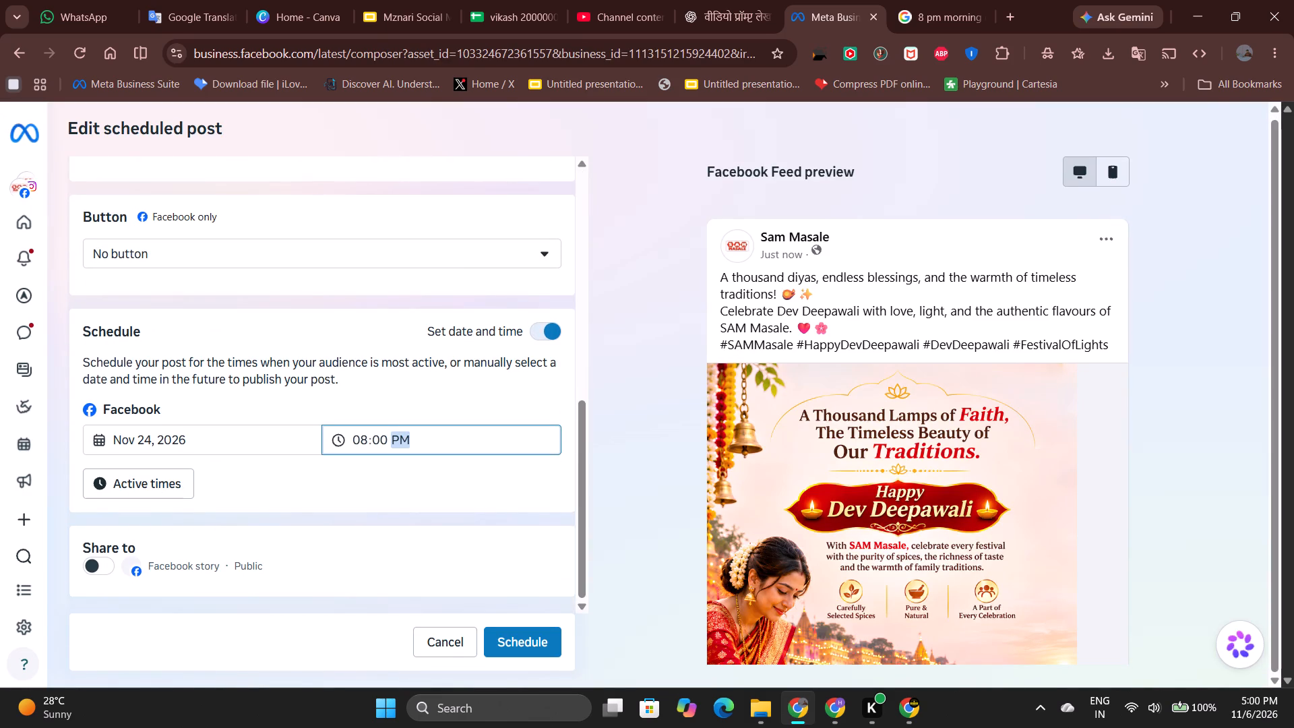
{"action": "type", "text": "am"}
{"action": "left_click", "coordinate": [429, 549]}
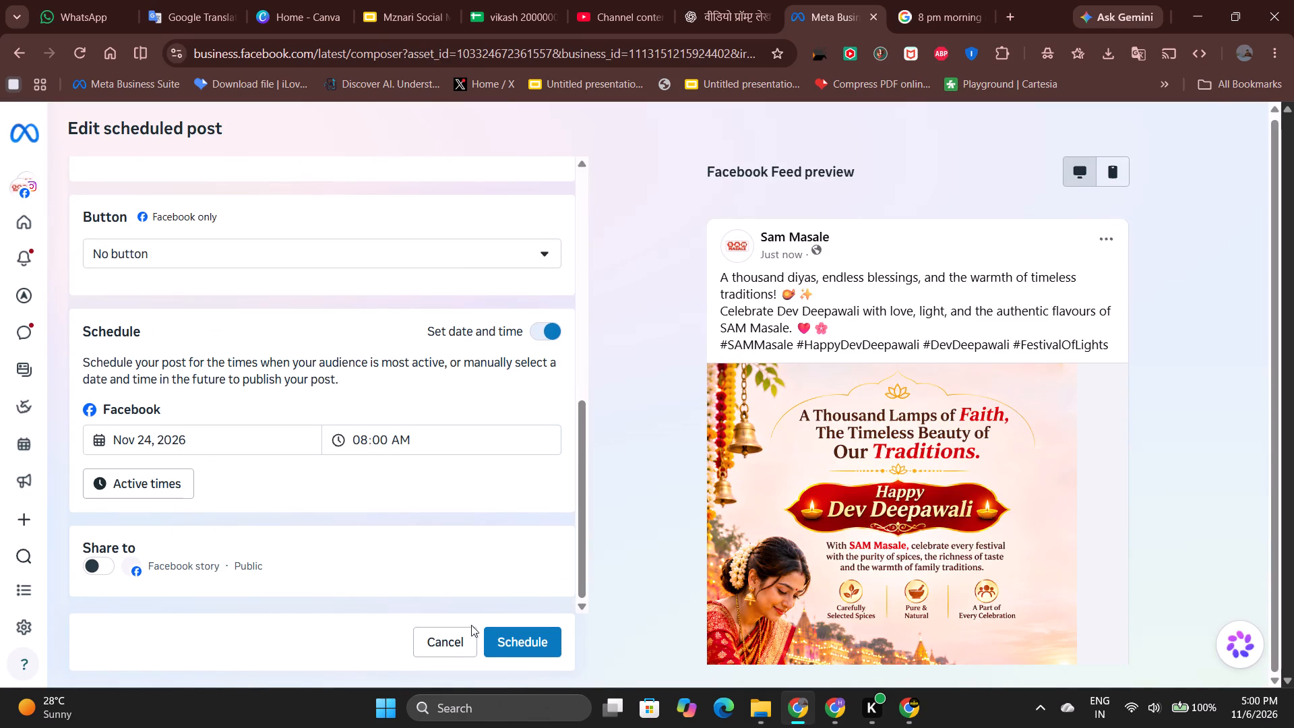
{"action": "left_click", "coordinate": [497, 645]}
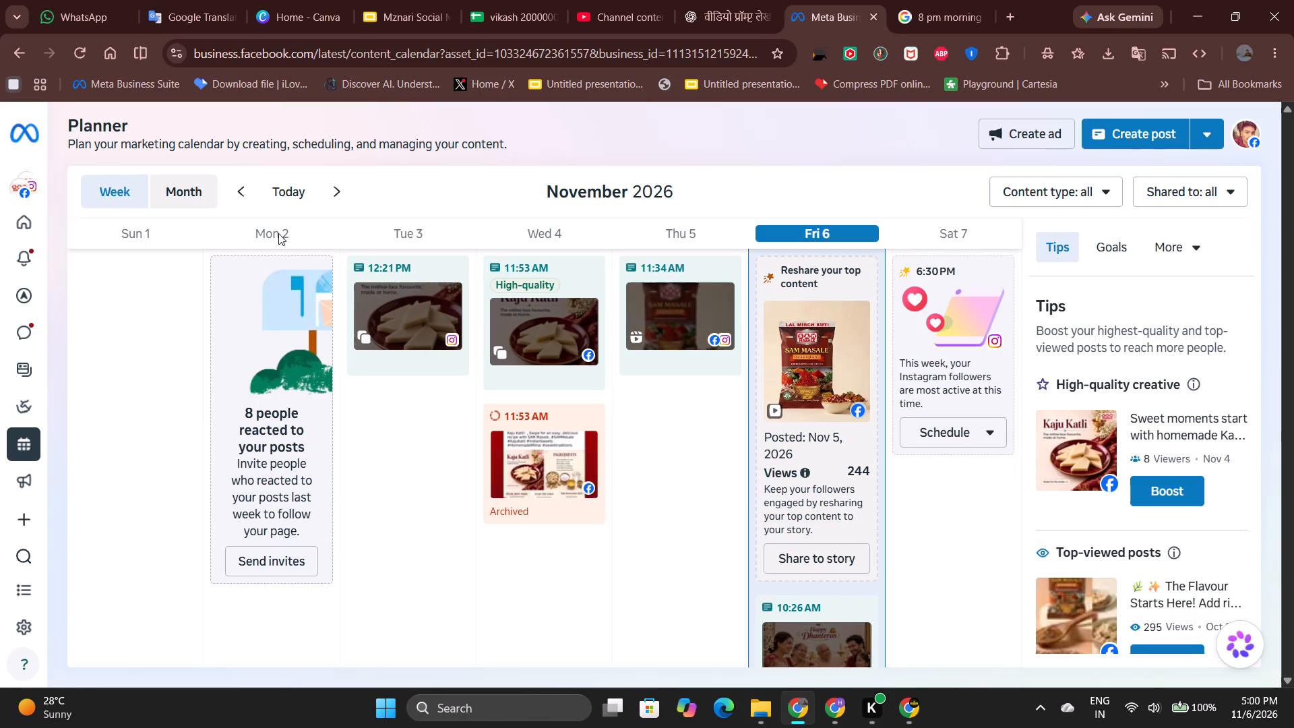
Edit the Nov 24 Dev Deepawali Instagram post, set its time to 08:00 AM, and save the schedule.
{"action": "left_click", "coordinate": [330, 185]}
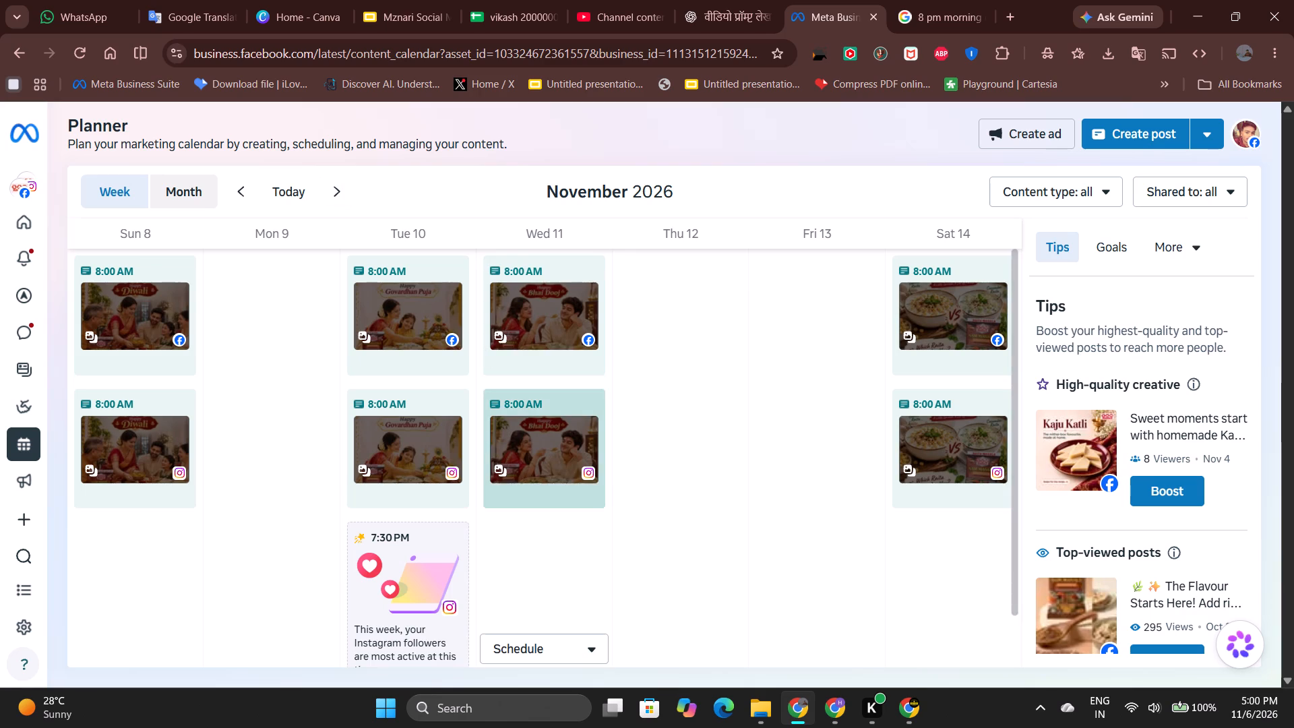
{"action": "left_click", "coordinate": [341, 198]}
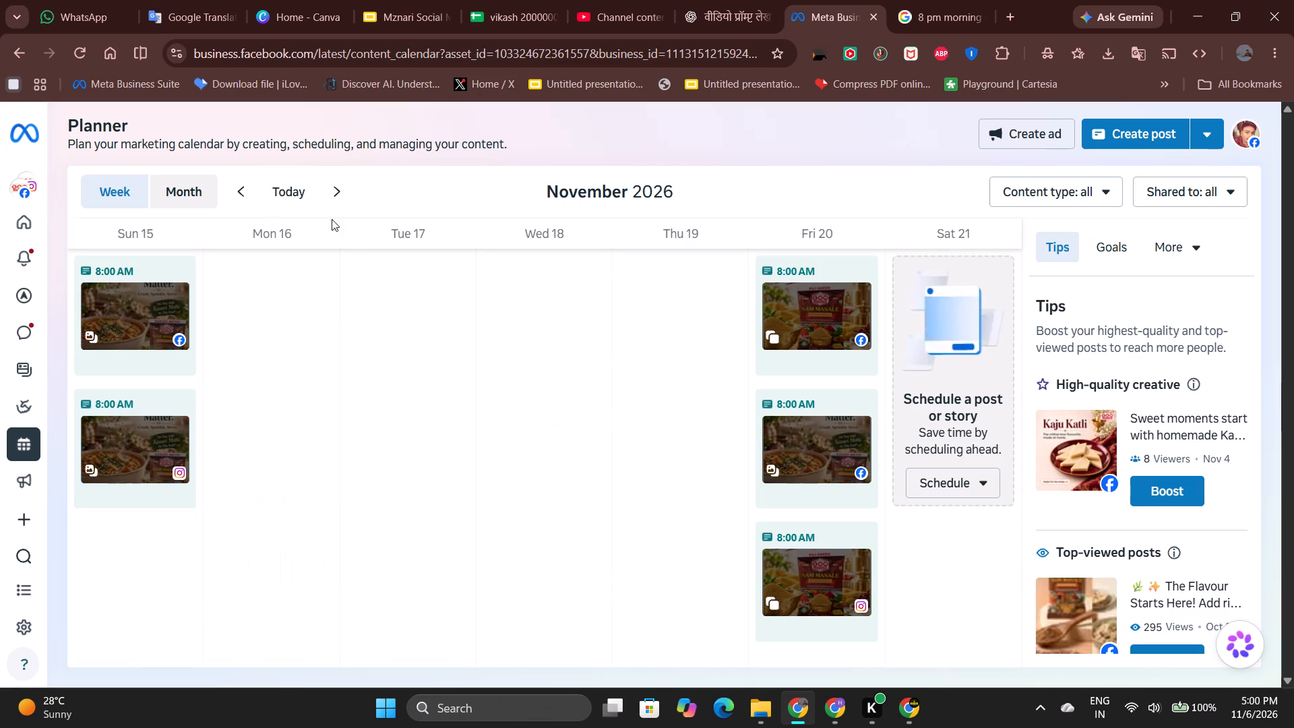
{"action": "left_click", "coordinate": [337, 199]}
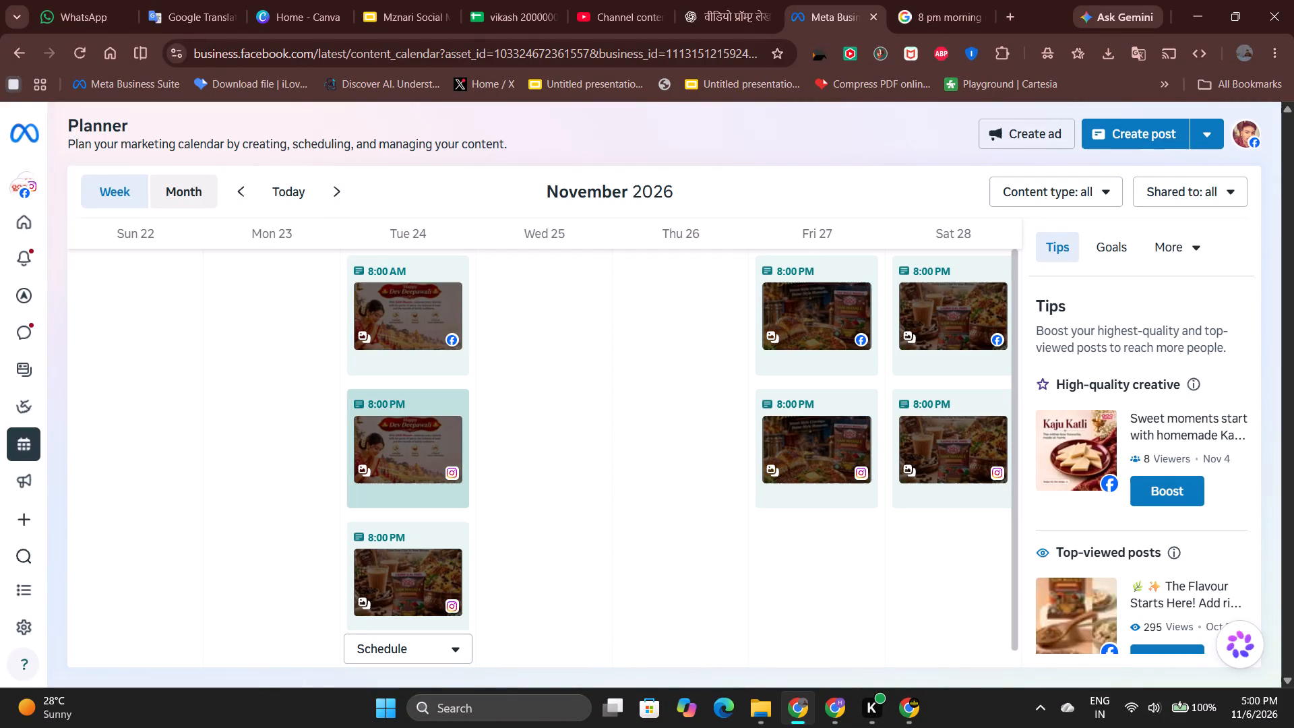
{"action": "left_click", "coordinate": [421, 446]}
{"action": "left_click", "coordinate": [1022, 206]}
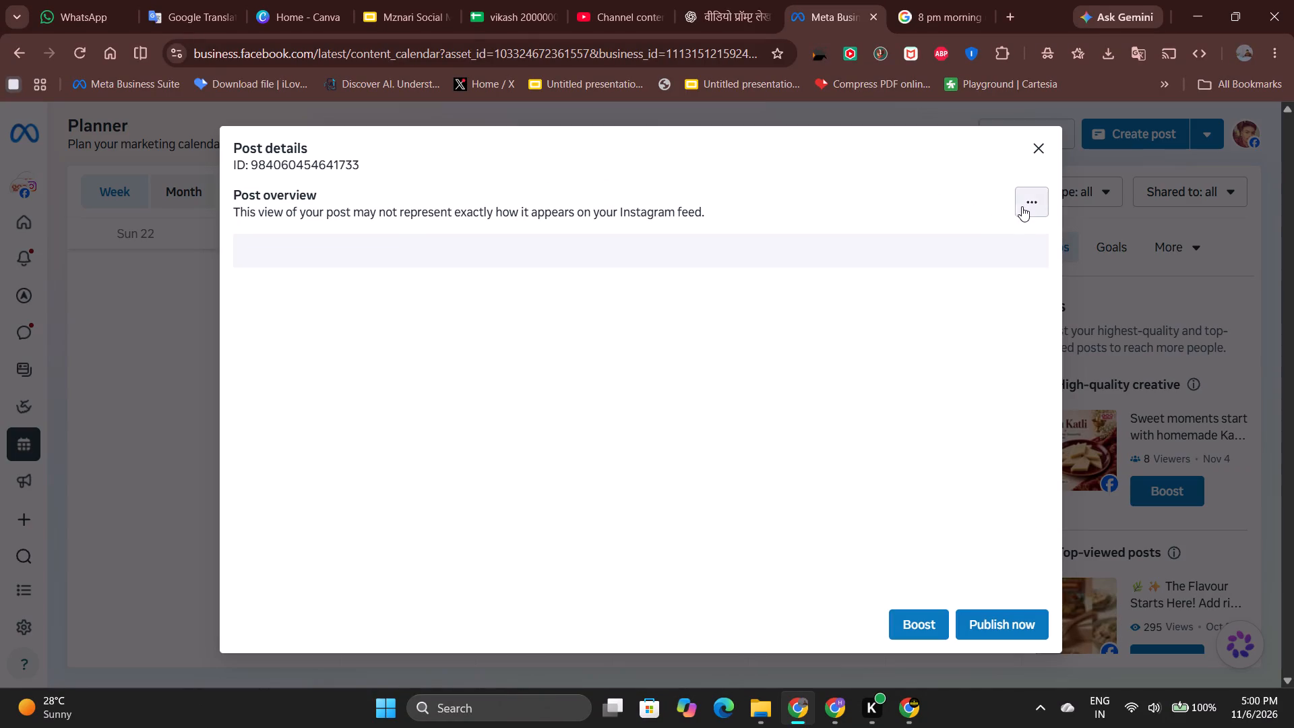
{"action": "left_click", "coordinate": [1043, 245]}
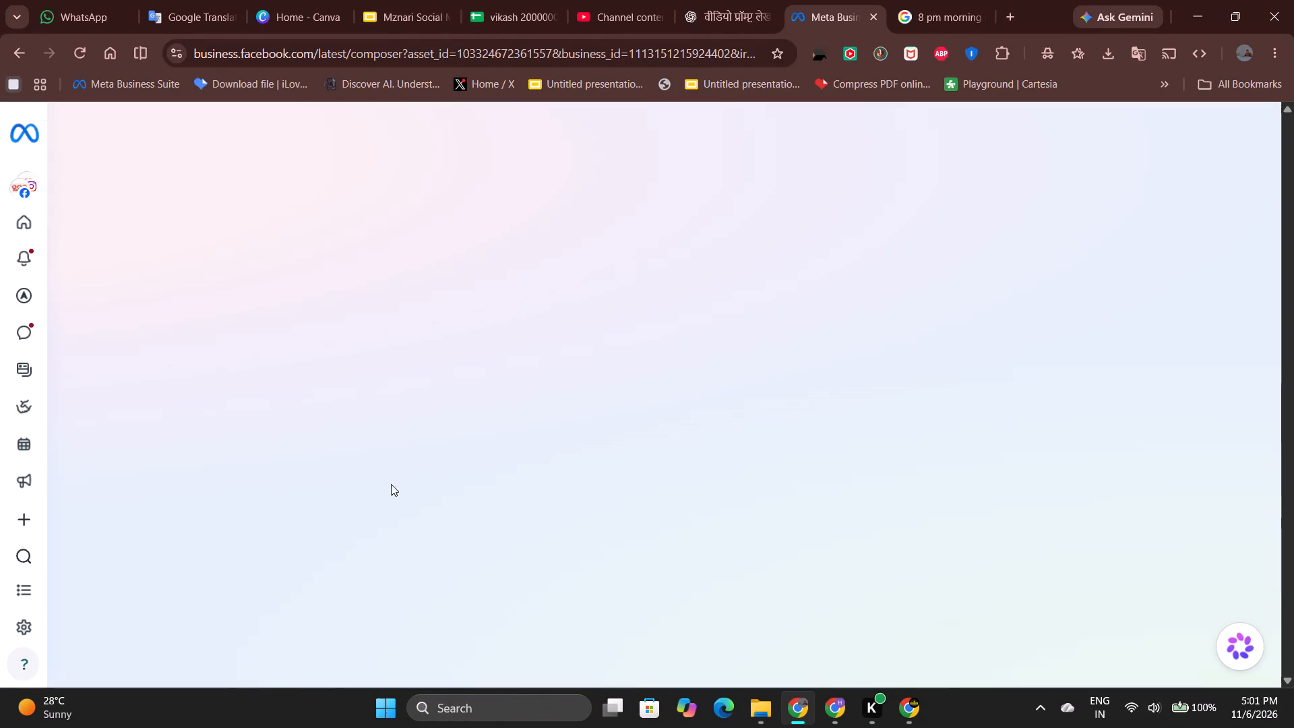
{"action": "left_click", "coordinate": [403, 458]}
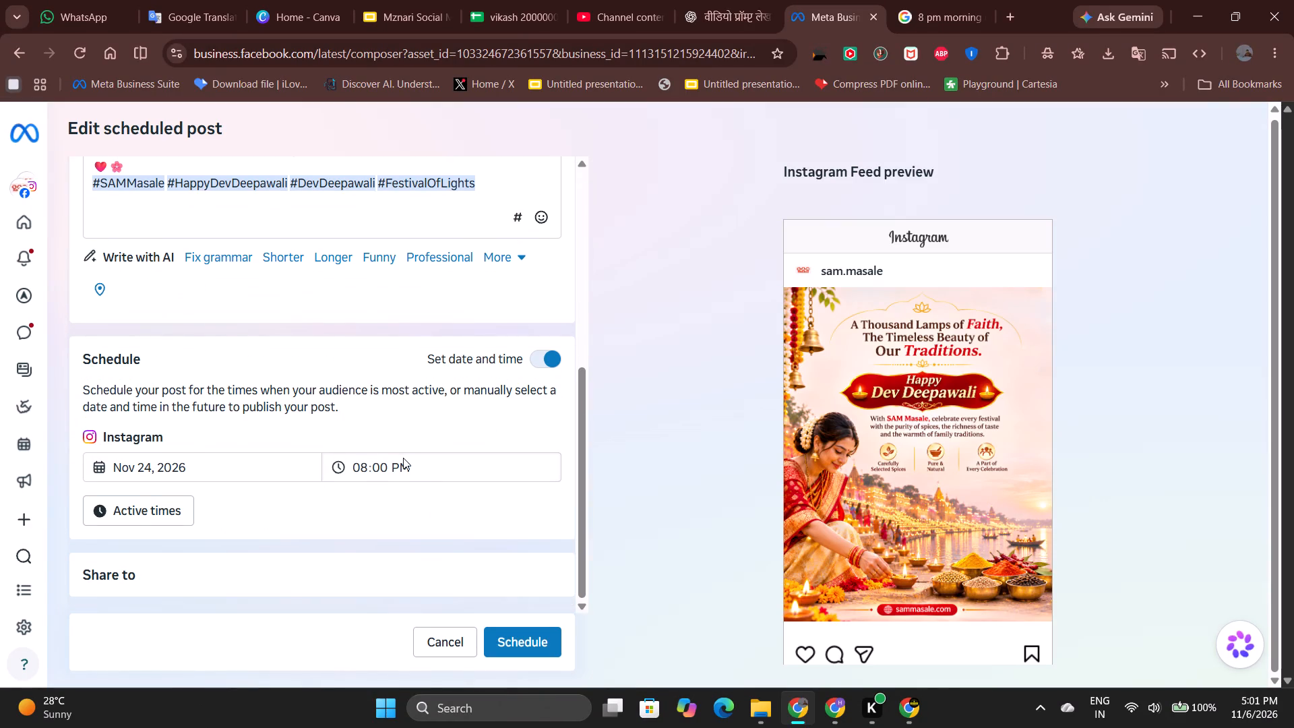
{"action": "left_click", "coordinate": [404, 462]}
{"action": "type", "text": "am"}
{"action": "left_click", "coordinate": [418, 524]}
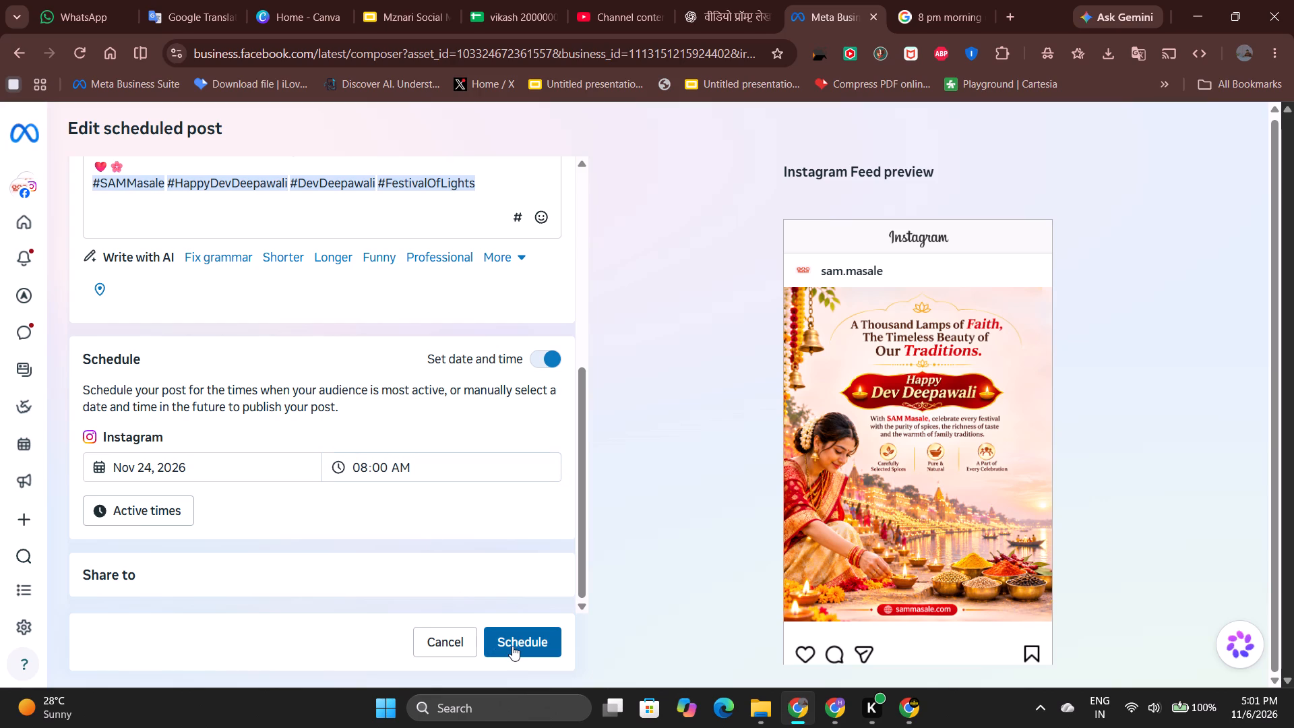
{"action": "left_click", "coordinate": [512, 646]}
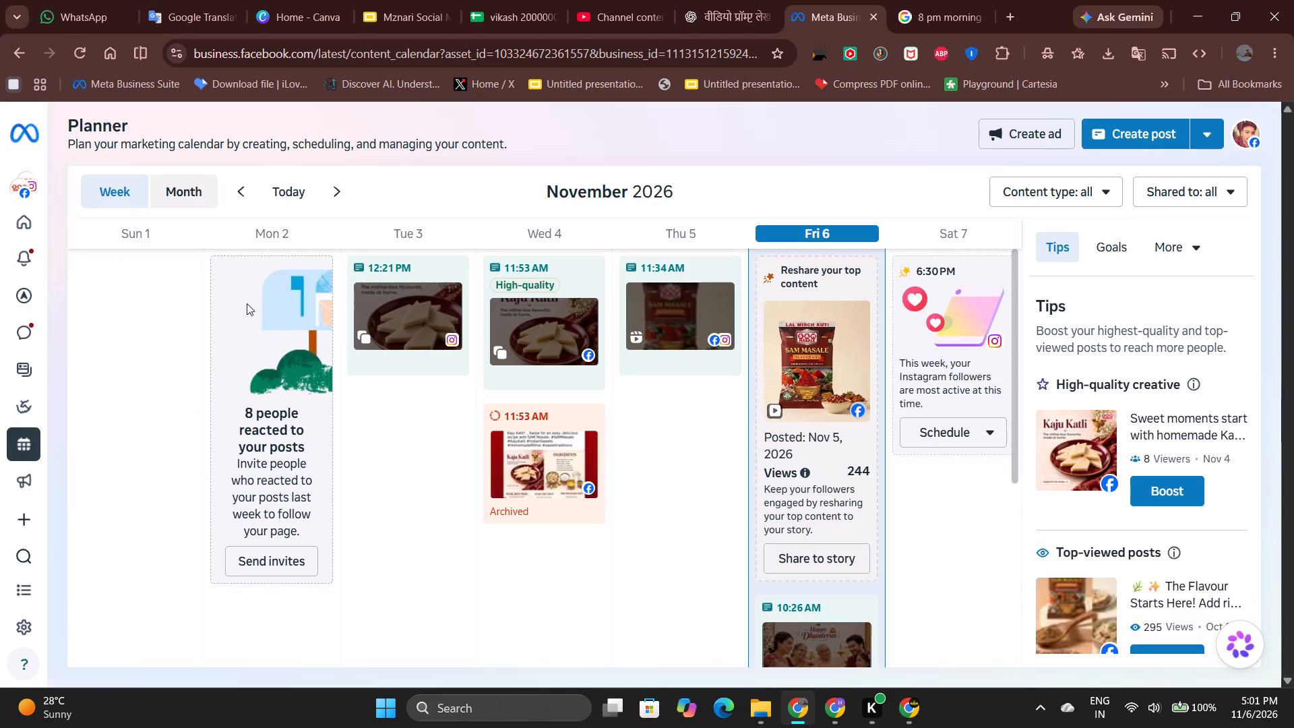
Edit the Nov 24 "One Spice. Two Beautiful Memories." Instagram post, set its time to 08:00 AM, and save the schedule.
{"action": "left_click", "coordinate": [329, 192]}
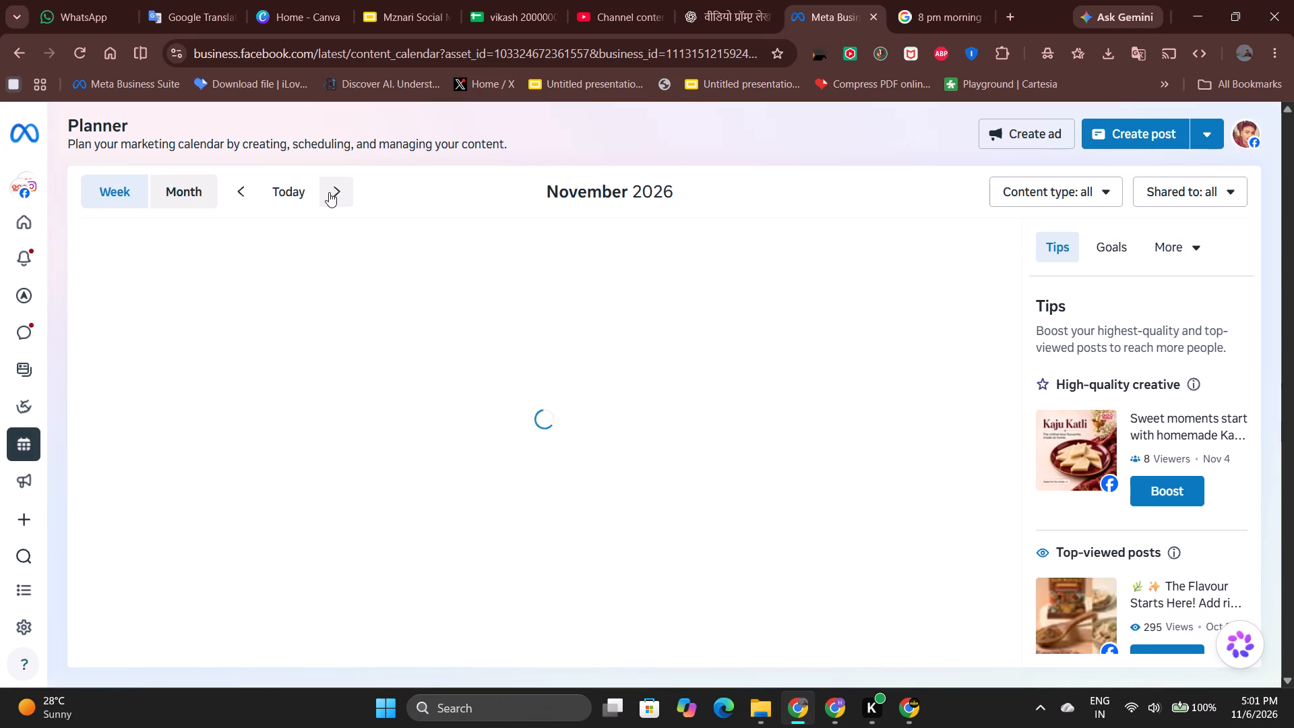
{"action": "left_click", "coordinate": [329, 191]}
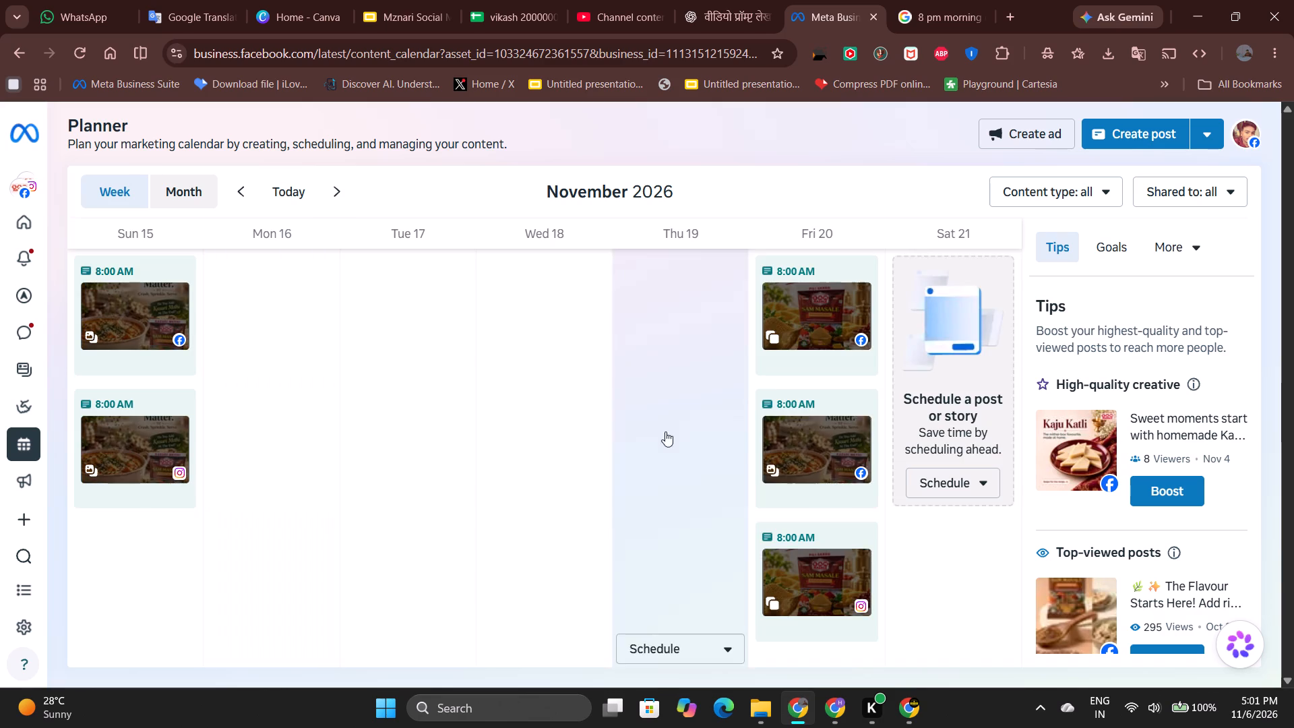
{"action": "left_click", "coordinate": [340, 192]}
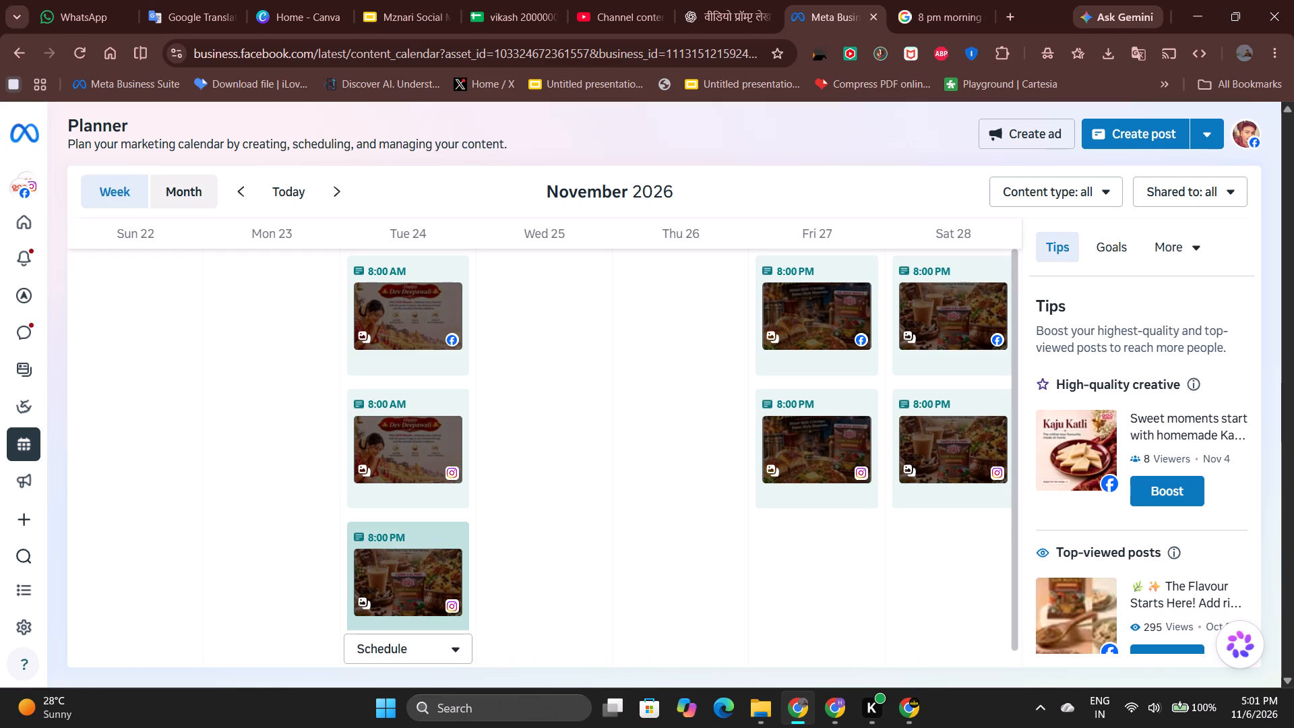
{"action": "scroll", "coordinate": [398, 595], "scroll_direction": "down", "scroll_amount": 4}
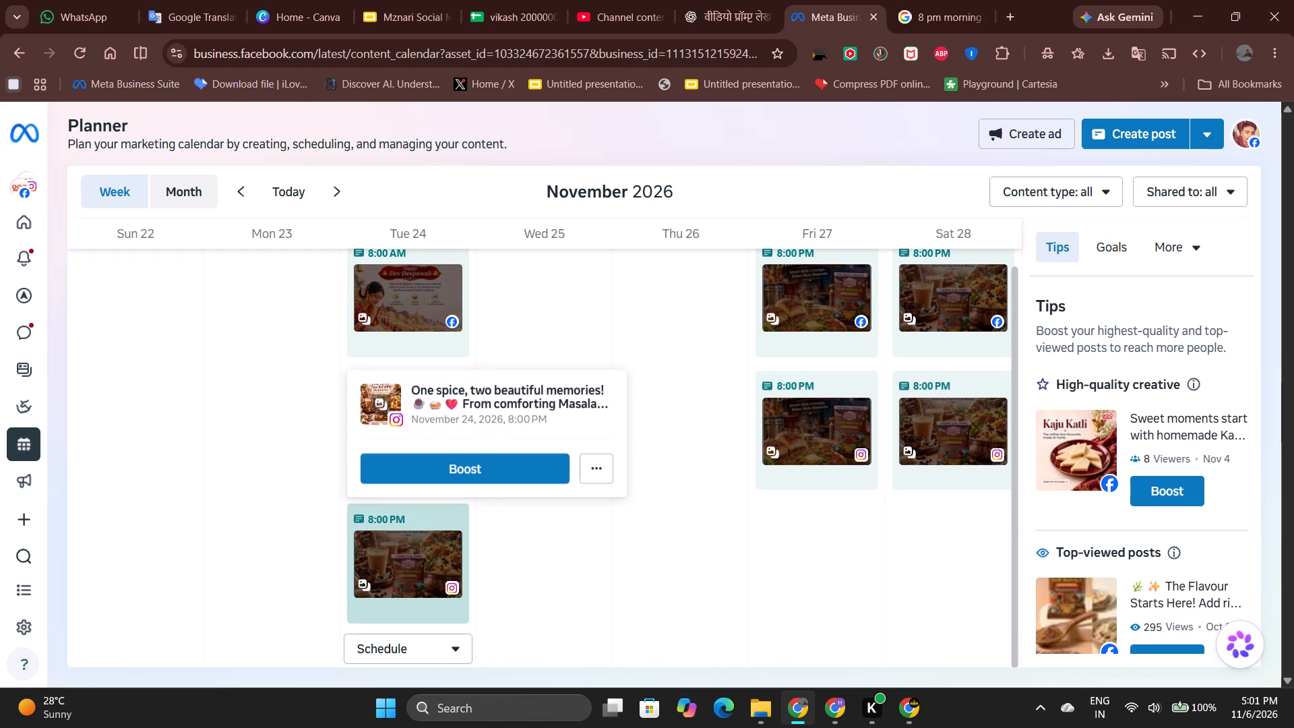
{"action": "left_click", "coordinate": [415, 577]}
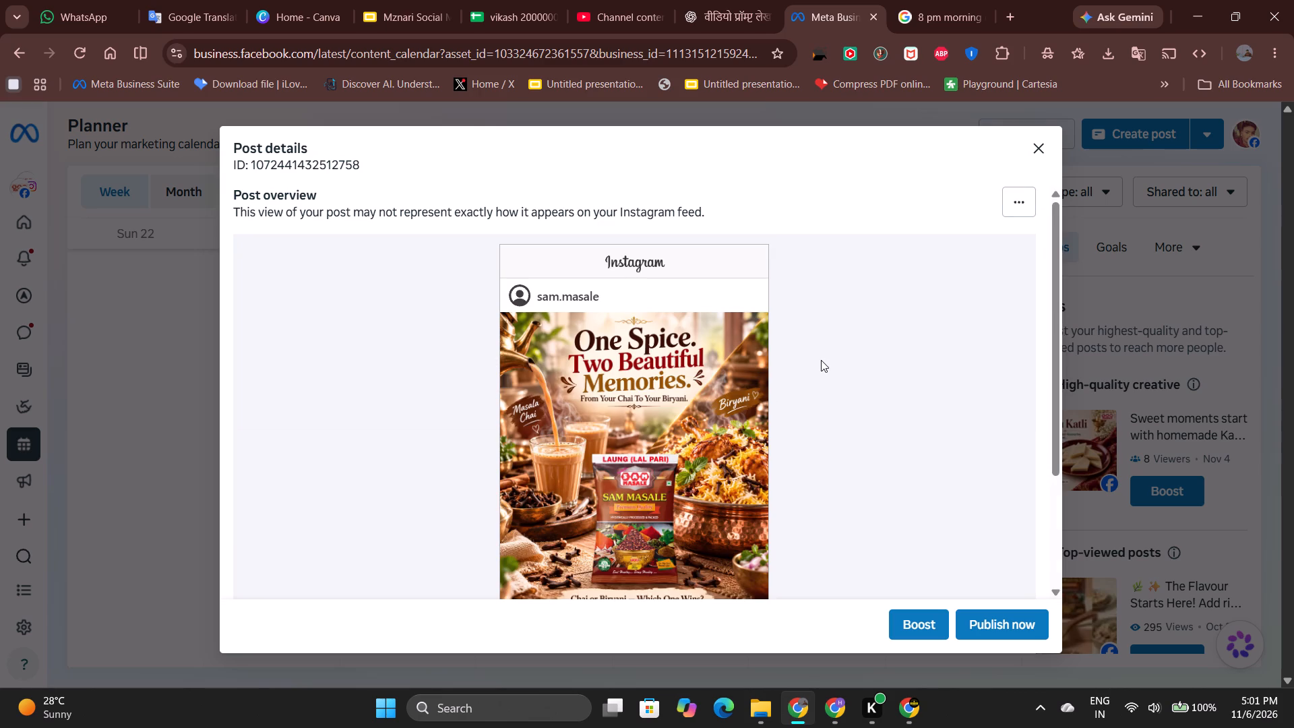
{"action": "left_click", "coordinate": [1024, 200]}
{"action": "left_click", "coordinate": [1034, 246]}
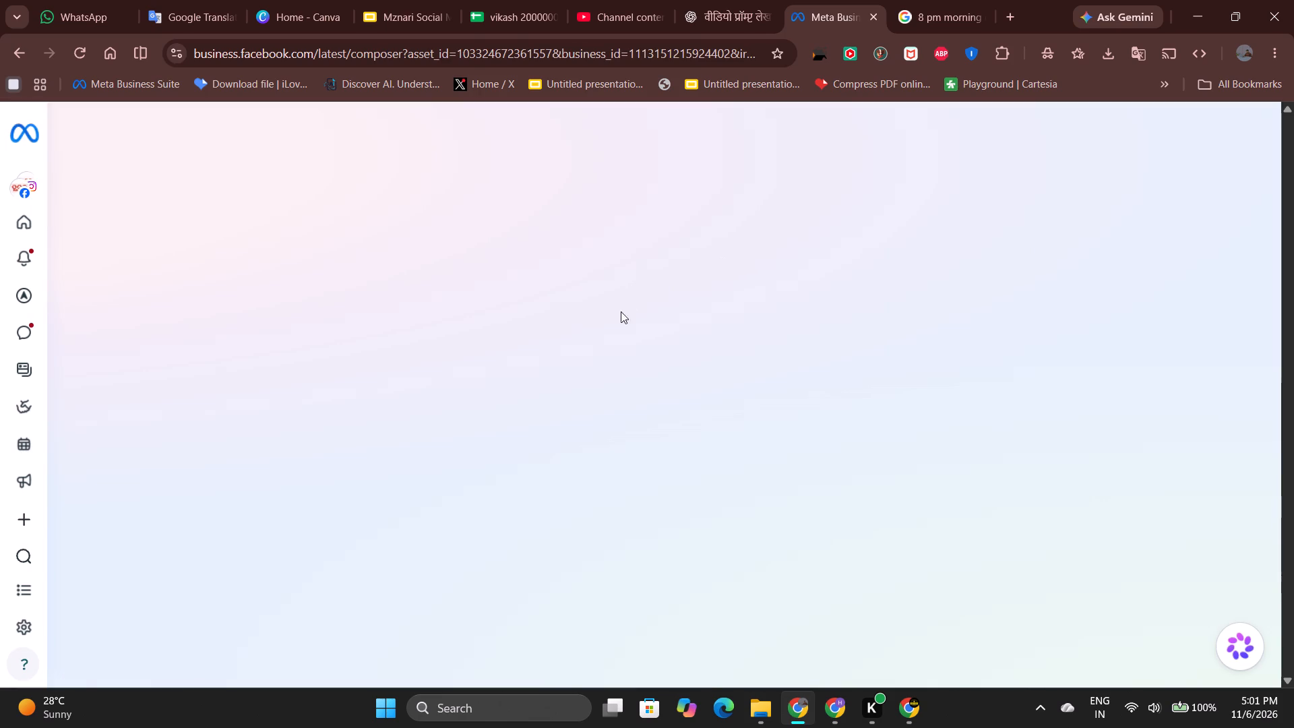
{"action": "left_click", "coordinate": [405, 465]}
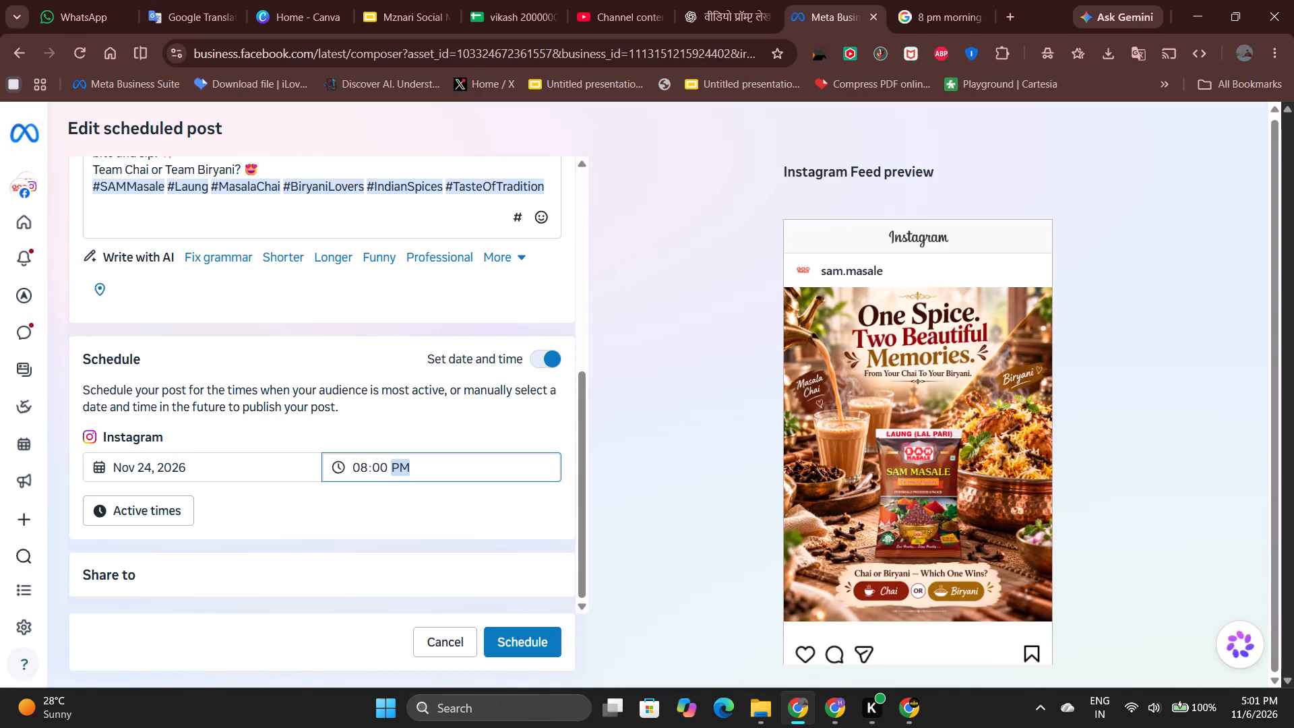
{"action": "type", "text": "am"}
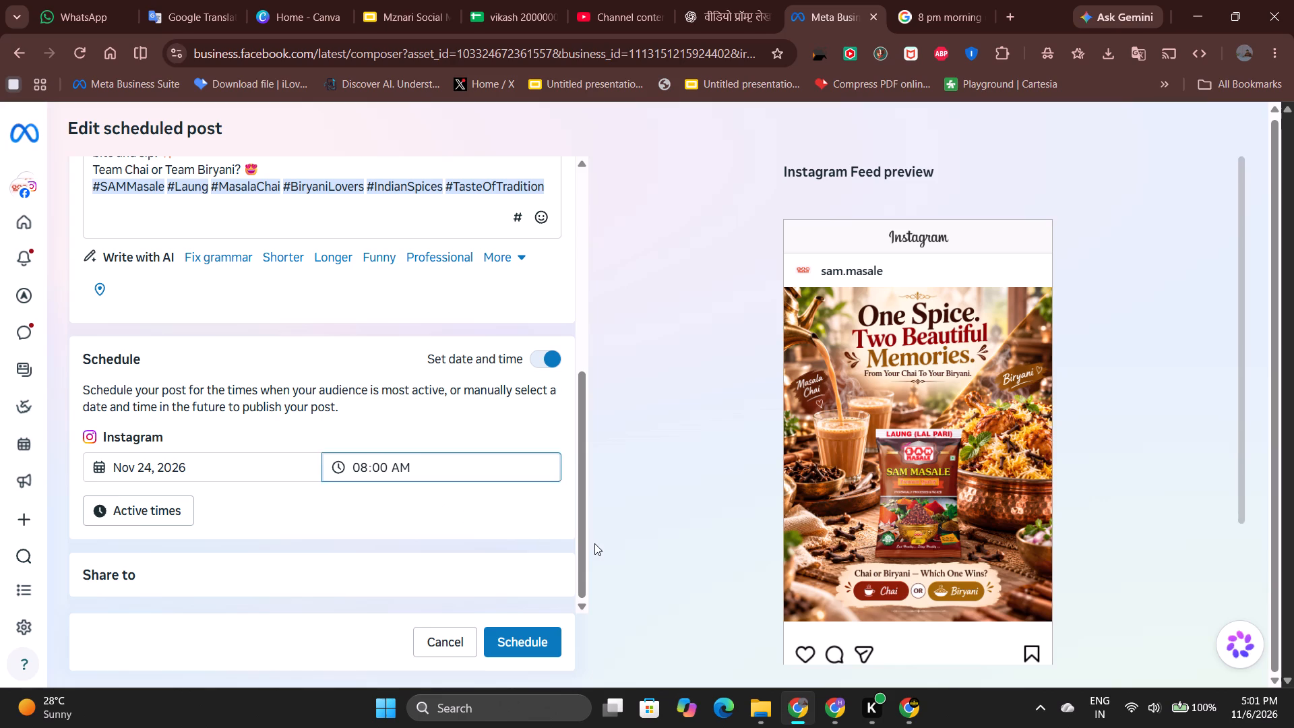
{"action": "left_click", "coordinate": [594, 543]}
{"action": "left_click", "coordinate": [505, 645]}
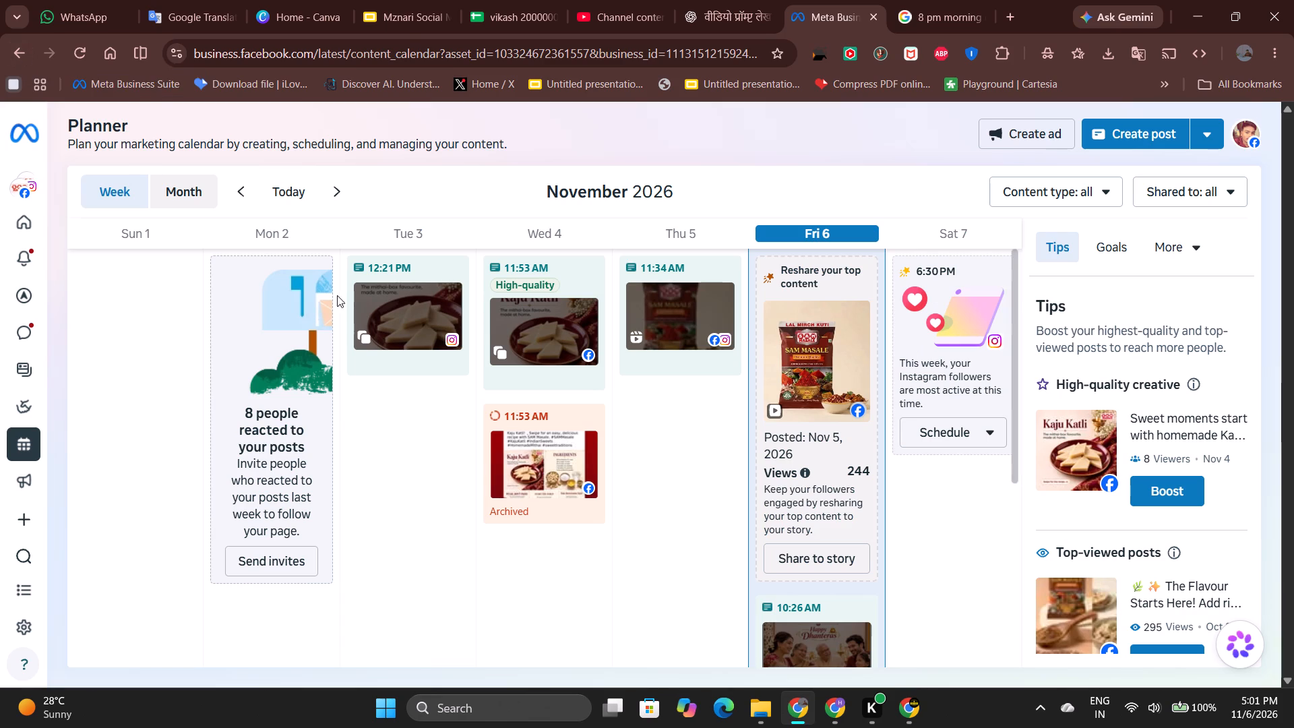
Delete the Nov 24 "One Spice. Two Beautiful Memories." Instagram post from the Planner.
{"action": "left_click", "coordinate": [342, 193]}
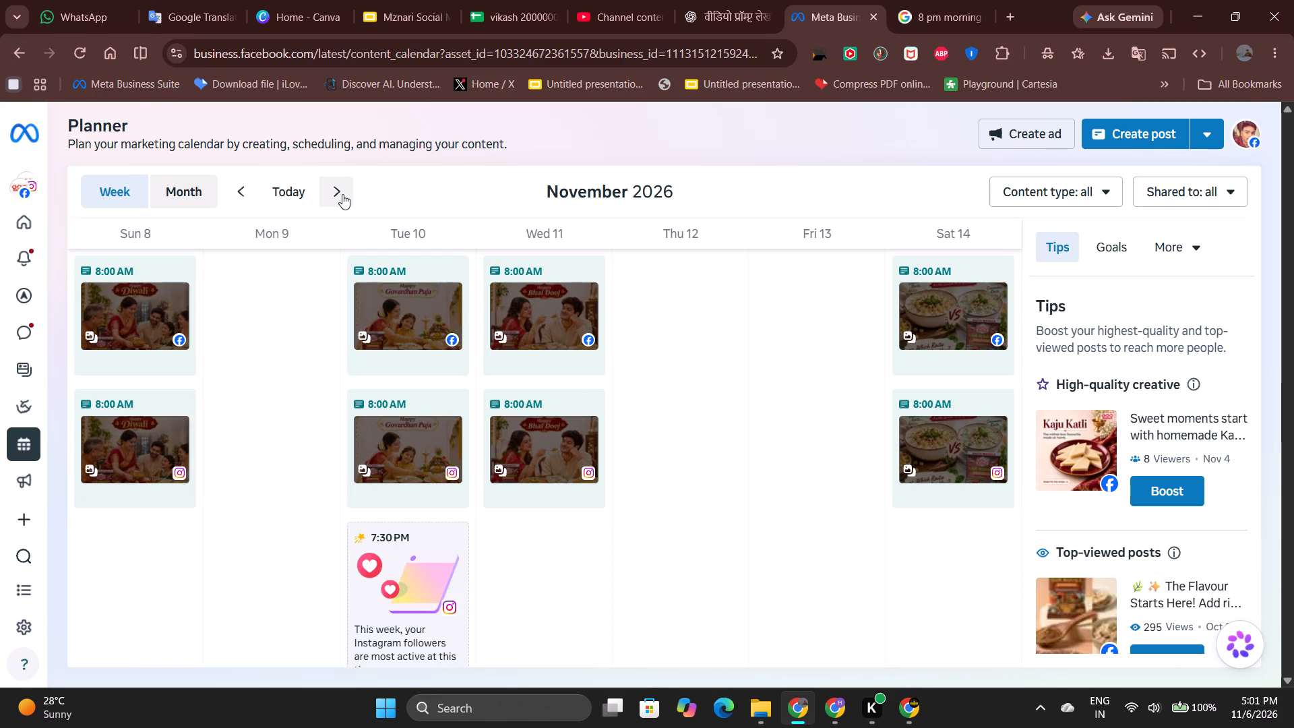
{"action": "left_click", "coordinate": [342, 194]}
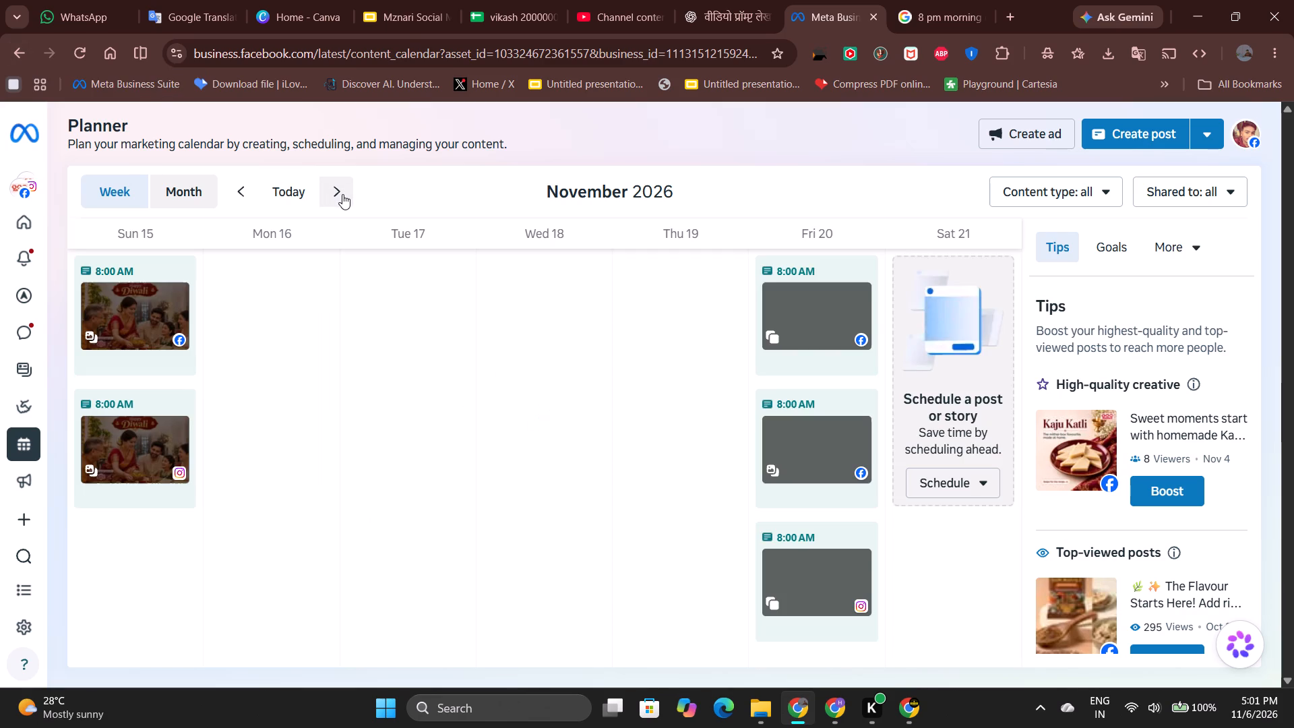
{"action": "left_click", "coordinate": [342, 194]}
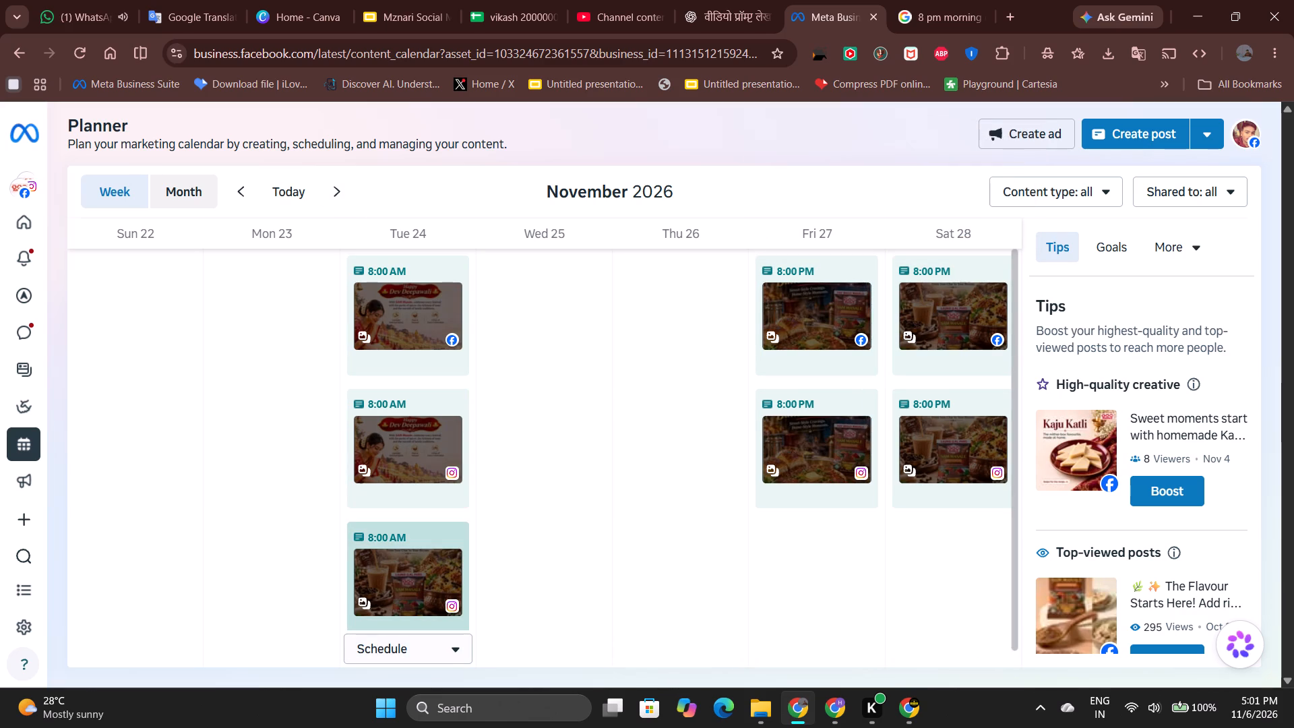
{"action": "left_click", "coordinate": [425, 590]}
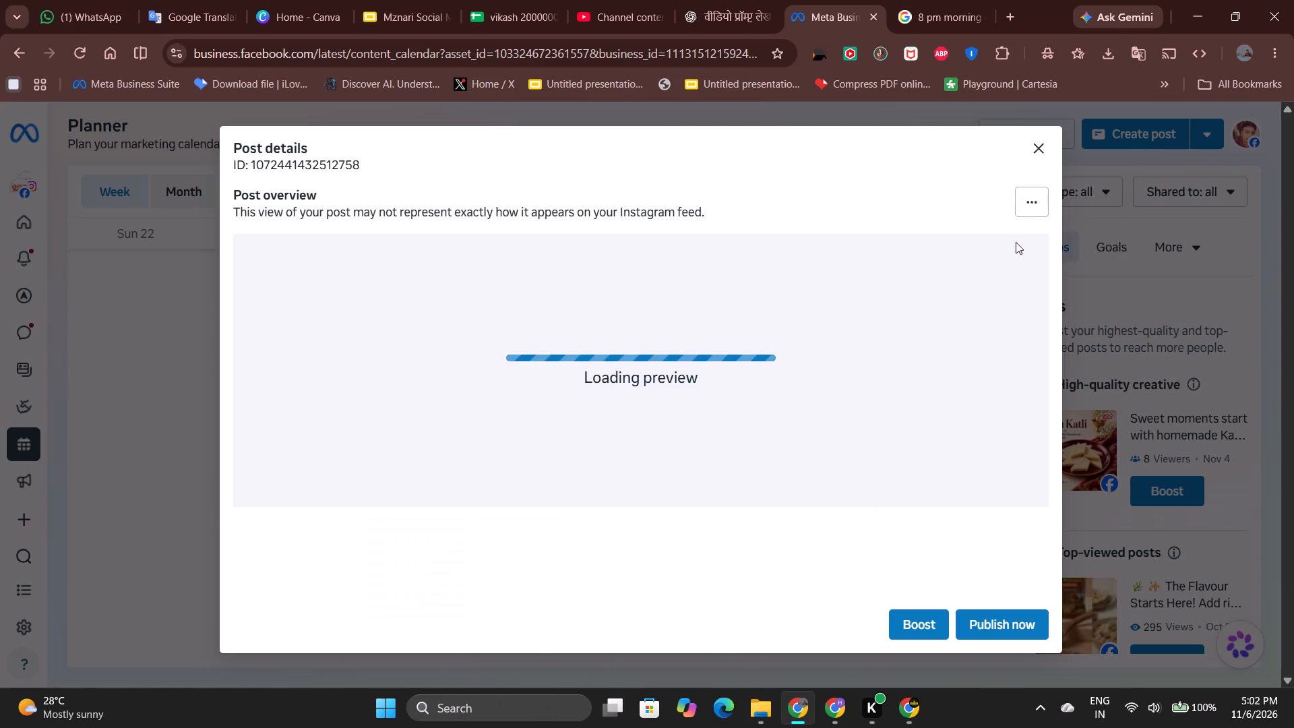
{"action": "left_click", "coordinate": [1031, 195]}
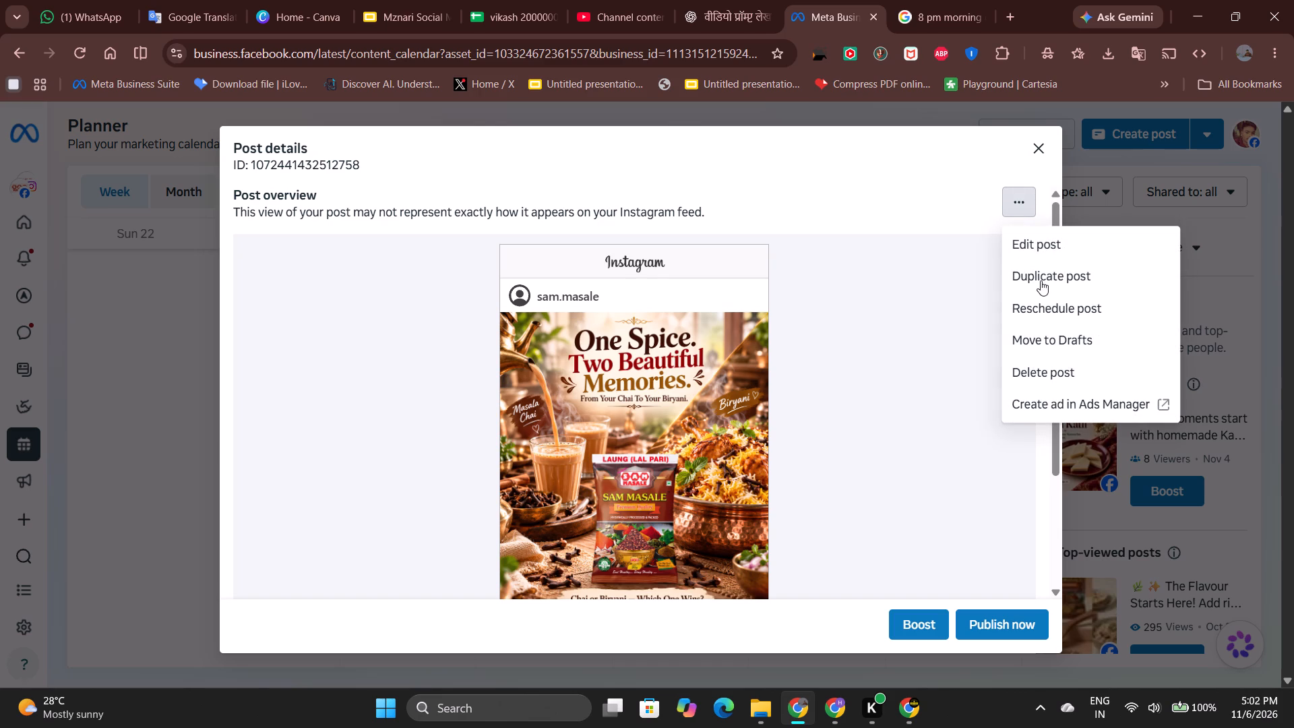
{"action": "left_click", "coordinate": [1074, 367]}
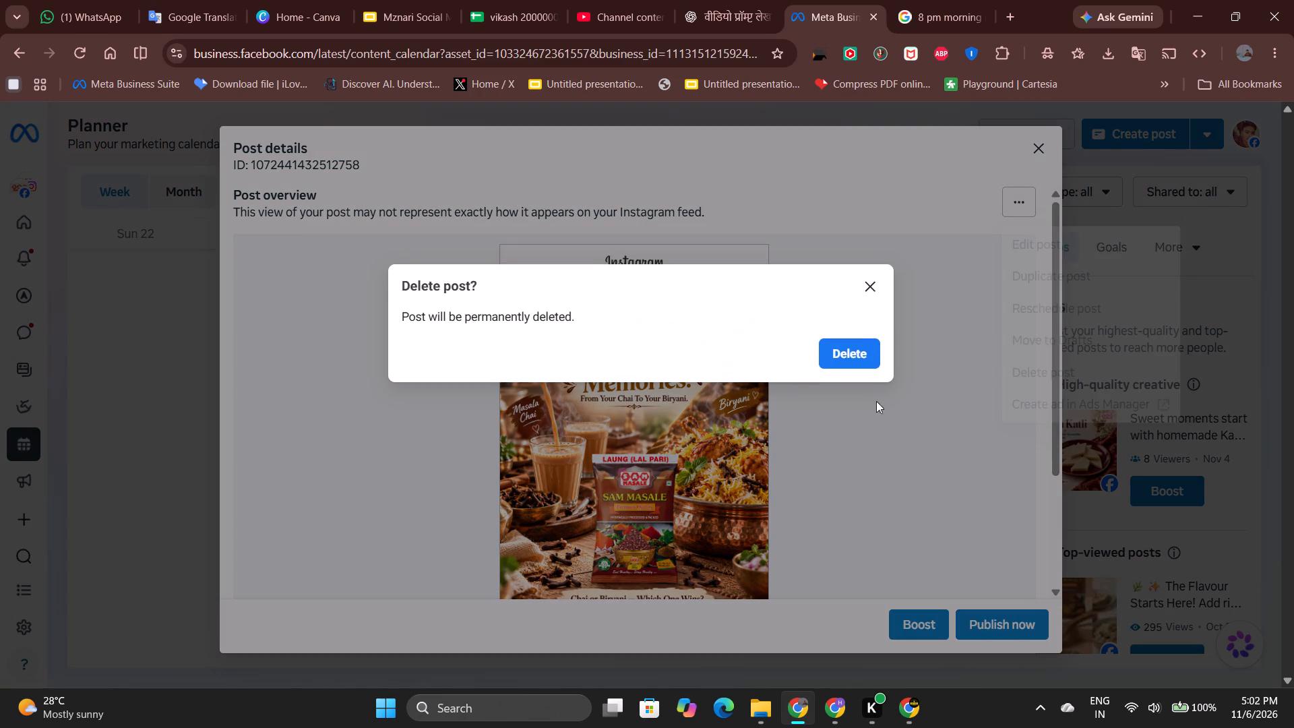
{"action": "left_click", "coordinate": [861, 351]}
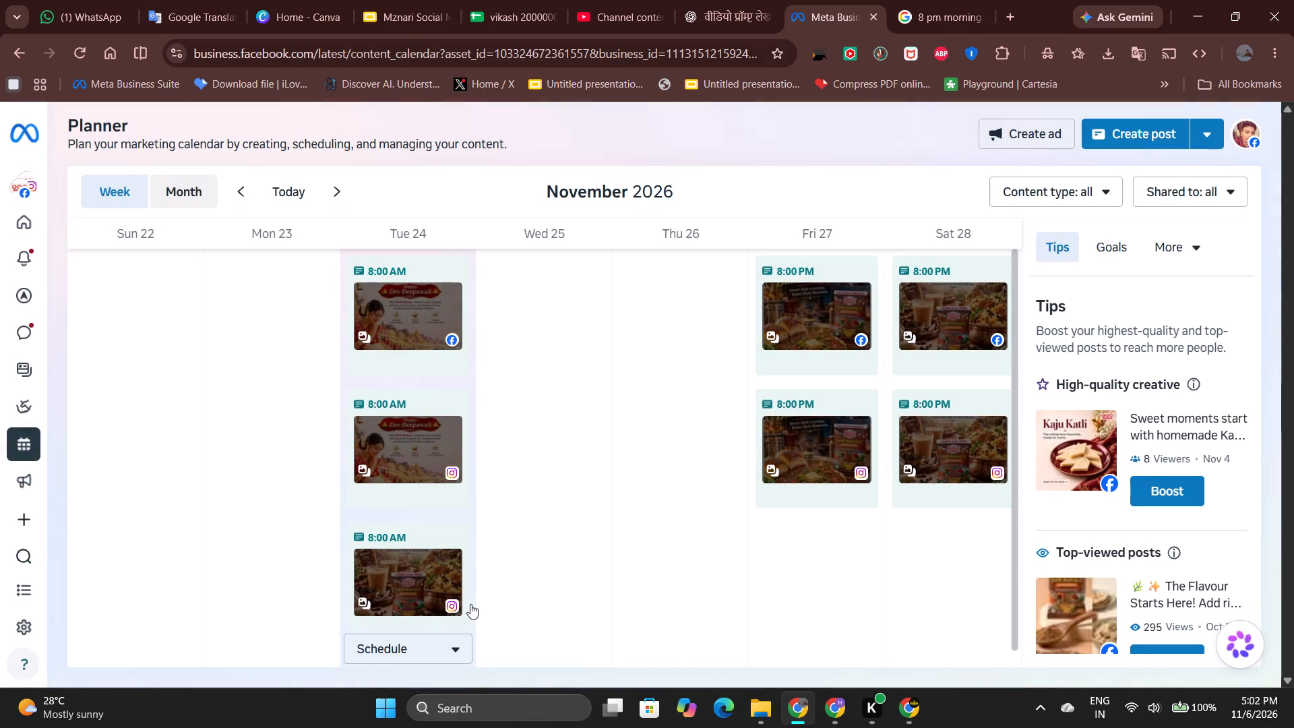
Edit the Nov 27 Pav Bhaji "Mumbai Nights. Buttered Bites." Facebook post, set its time to 08:00 AM, and save the schedule.
{"action": "left_click", "coordinate": [811, 330]}
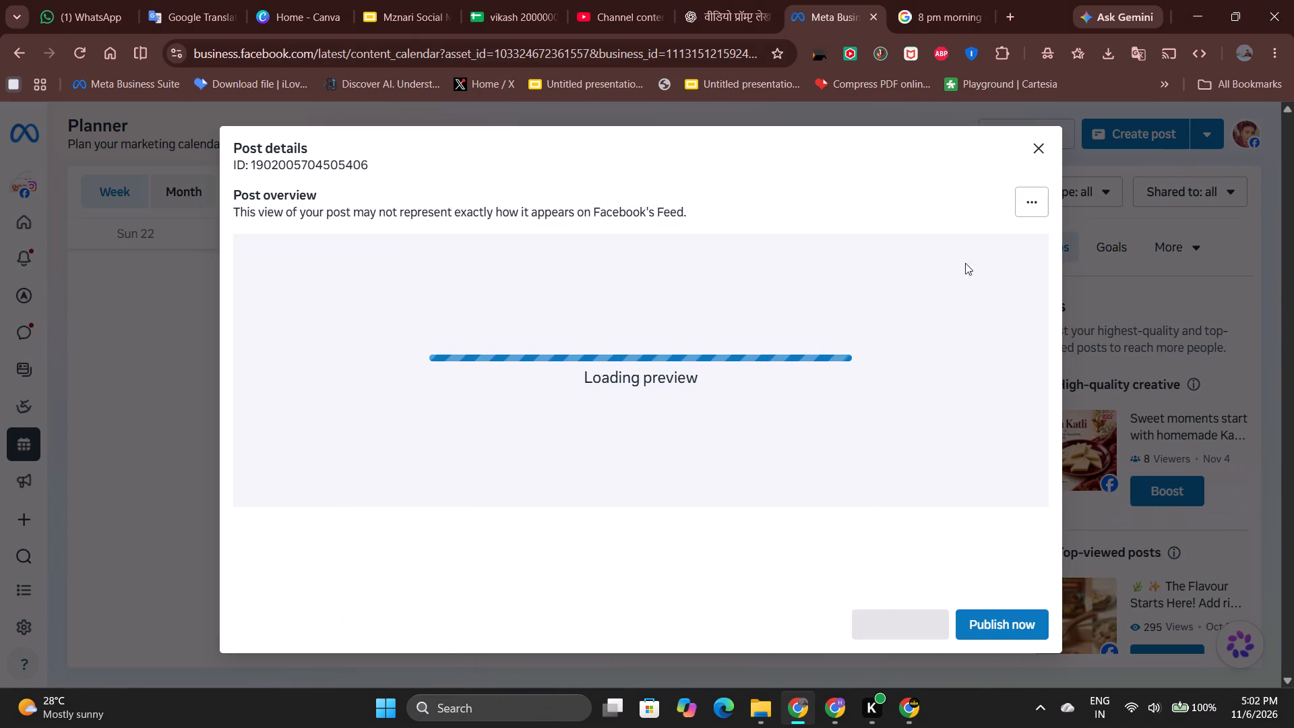
{"action": "left_click", "coordinate": [1035, 204]}
{"action": "left_click", "coordinate": [1039, 243]}
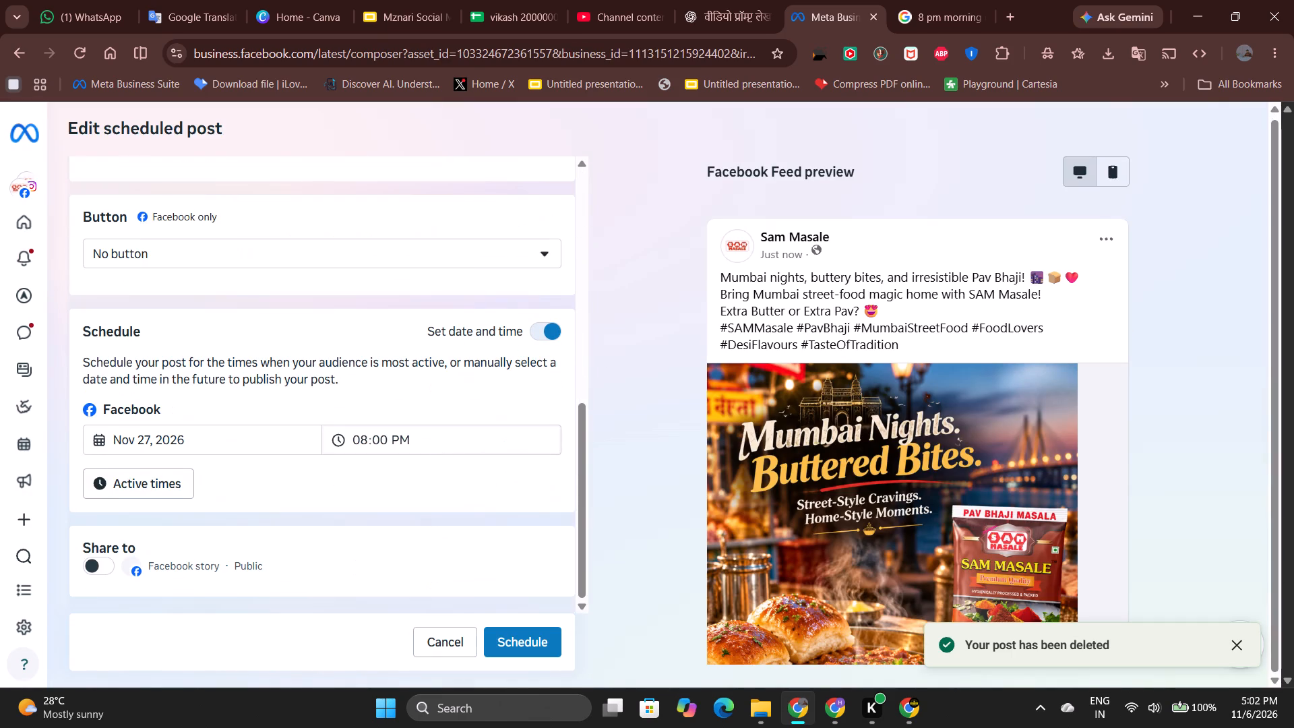
{"action": "left_click", "coordinate": [398, 439]}
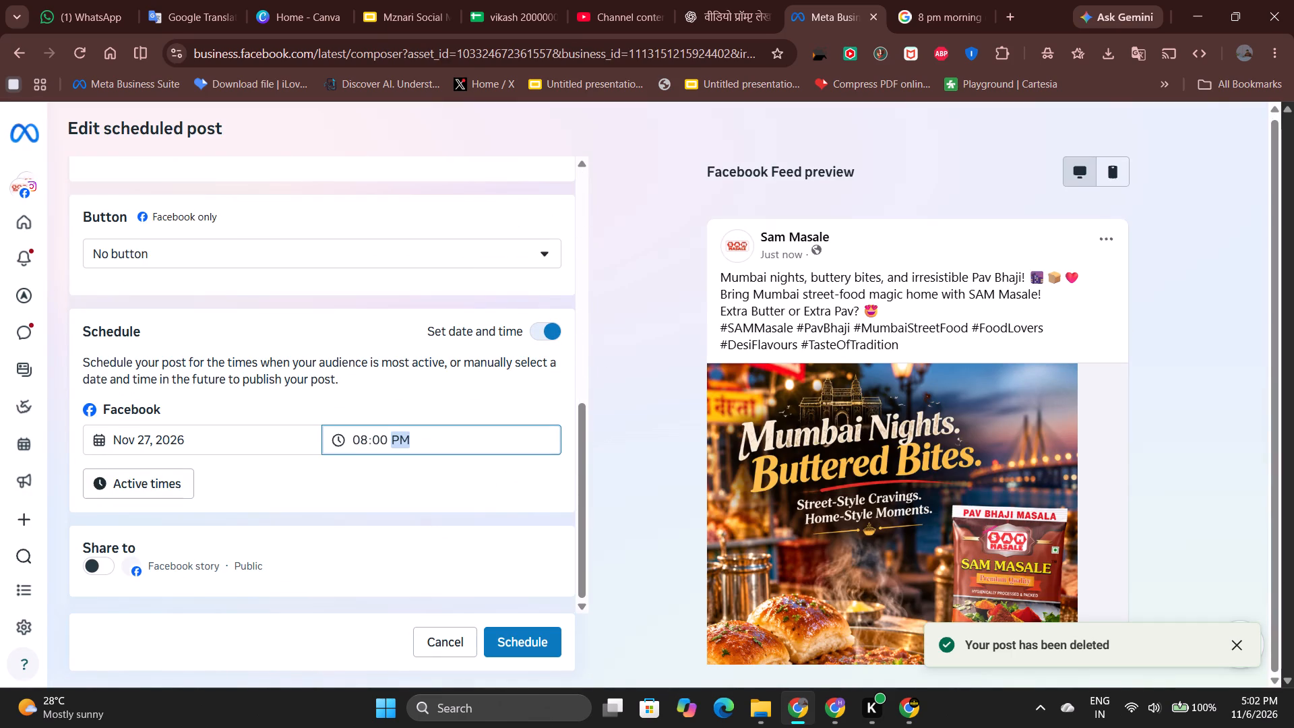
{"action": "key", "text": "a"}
{"action": "key", "text": "Return"}
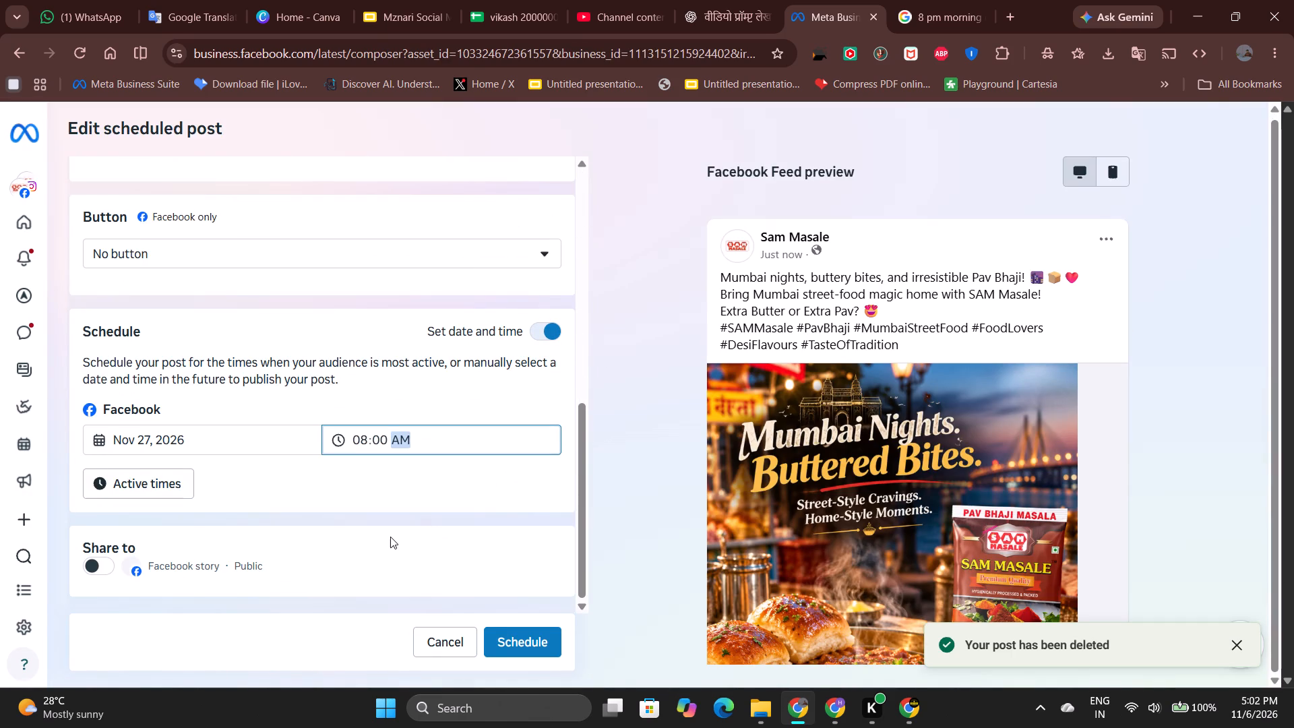
{"action": "left_click", "coordinate": [390, 537]}
{"action": "left_click", "coordinate": [510, 633]}
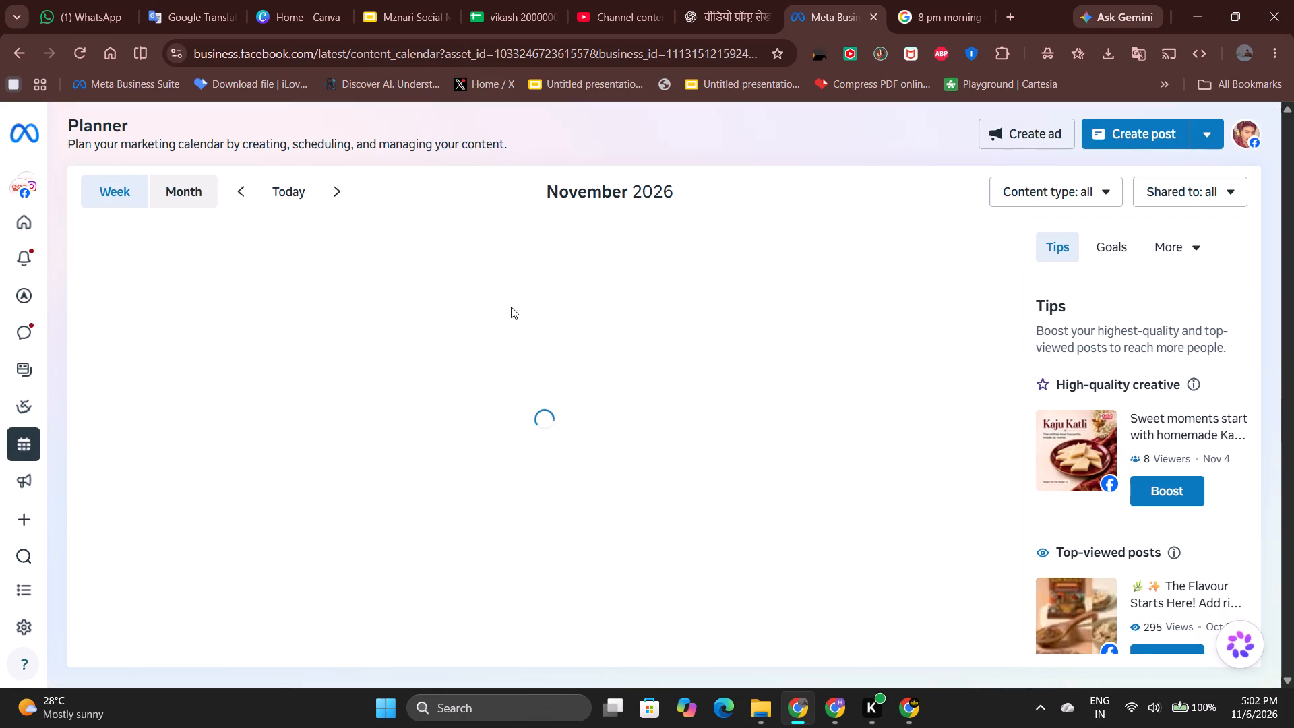
Edit the Nov 27 Pav Bhaji "Mumbai Nights. Buttered Bites." Instagram post, set its time to 08:00 AM, and save the schedule.
{"action": "left_click", "coordinate": [348, 200]}
{"action": "left_click", "coordinate": [348, 200]}
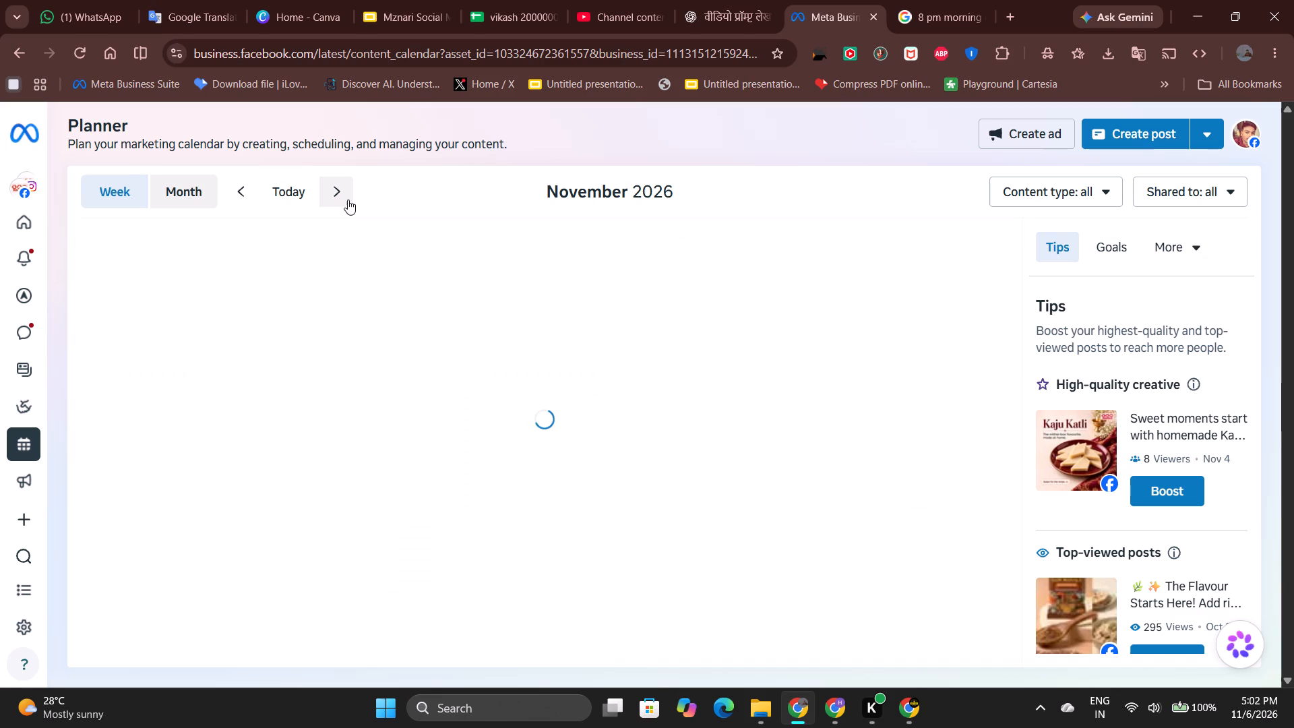
{"action": "left_click", "coordinate": [352, 200]}
{"action": "left_click", "coordinate": [808, 448]}
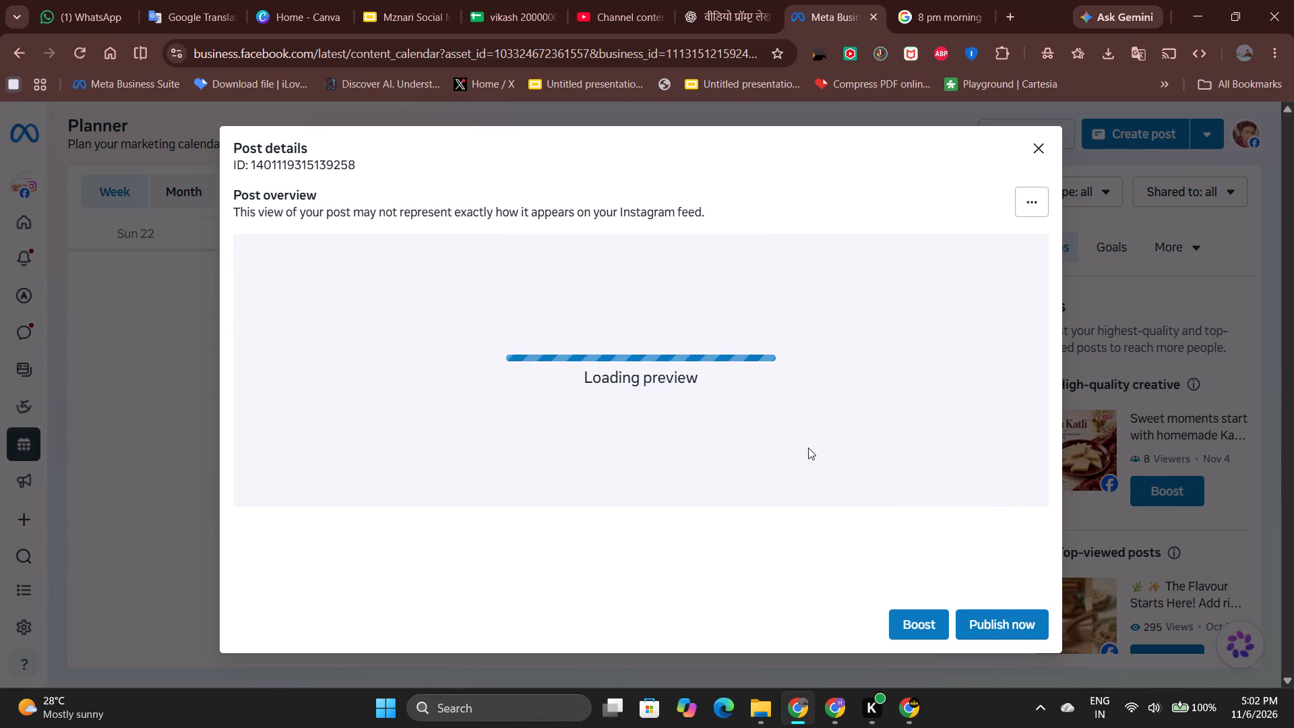
{"action": "left_click", "coordinate": [1016, 202]}
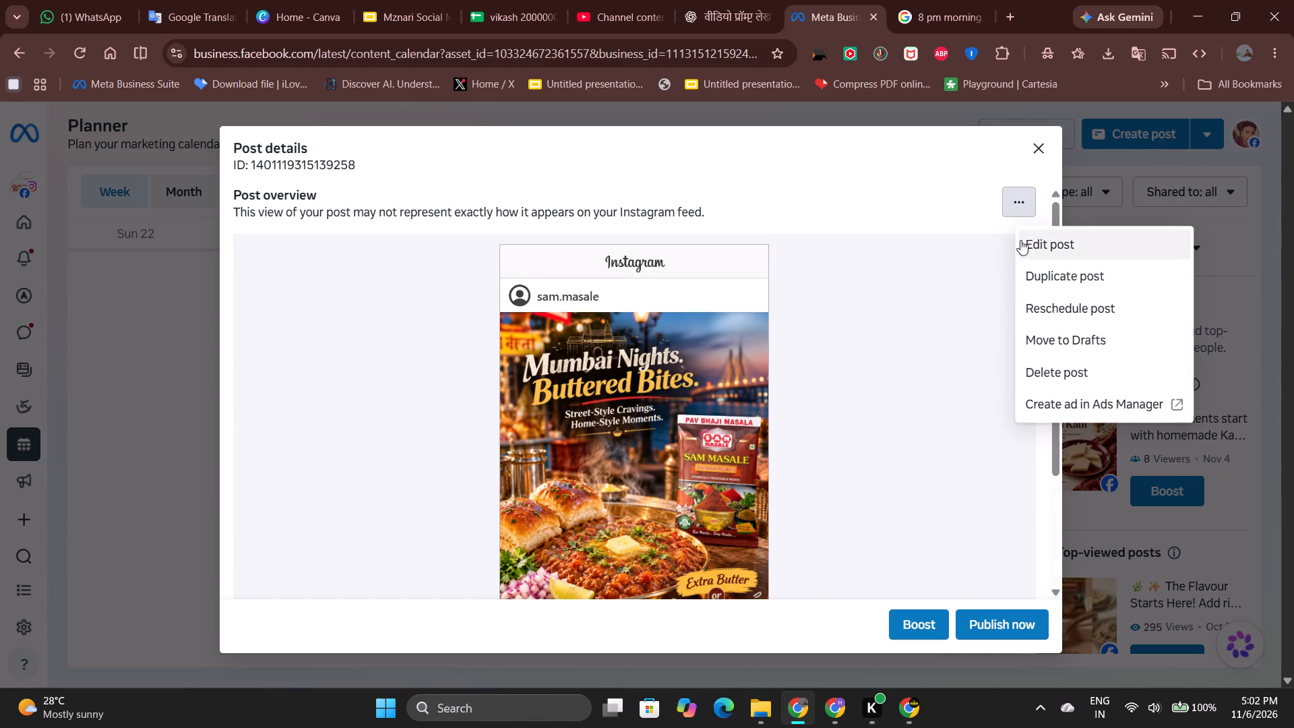
{"action": "left_click", "coordinate": [1020, 240]}
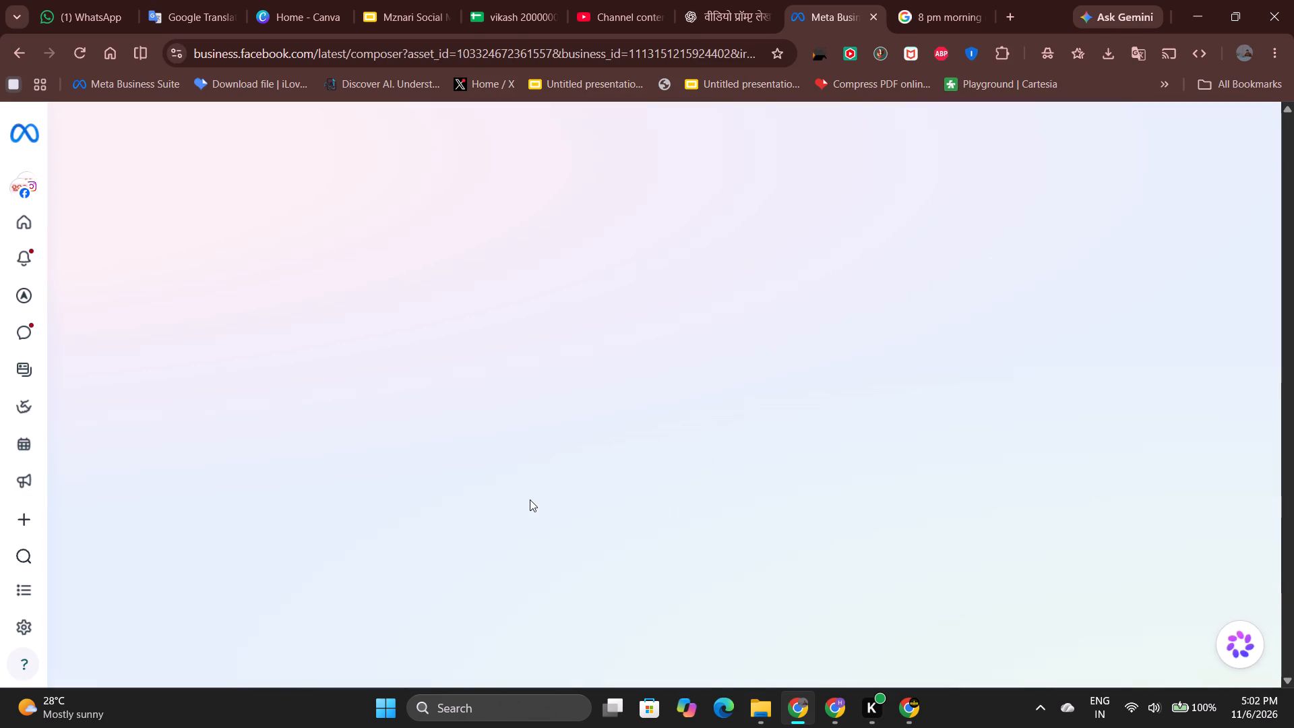
{"action": "left_click", "coordinate": [402, 471]}
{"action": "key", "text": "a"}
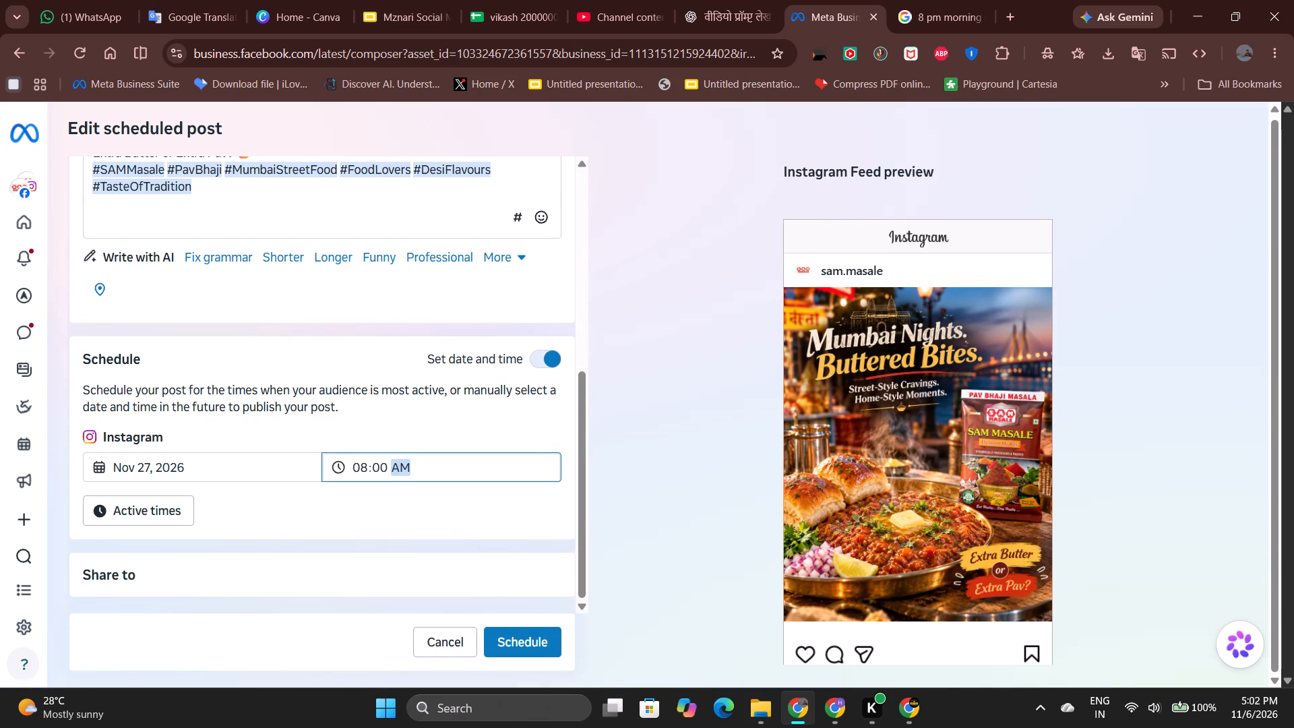
{"action": "left_click", "coordinate": [427, 528]}
{"action": "left_click", "coordinate": [514, 632]}
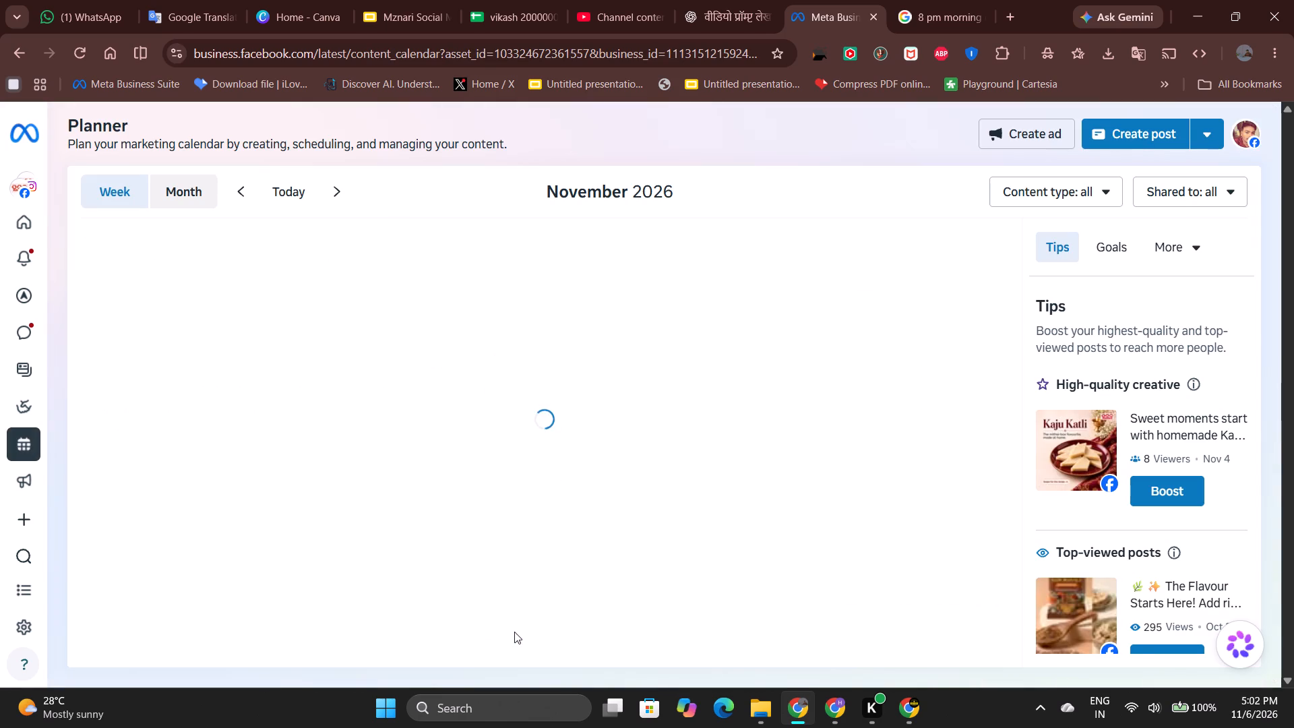
Edit the Nov 28 "One Spice. Two Beautiful Memories." Facebook post, set its time to 08:00 AM, and save the schedule.
{"action": "left_click", "coordinate": [332, 191]}
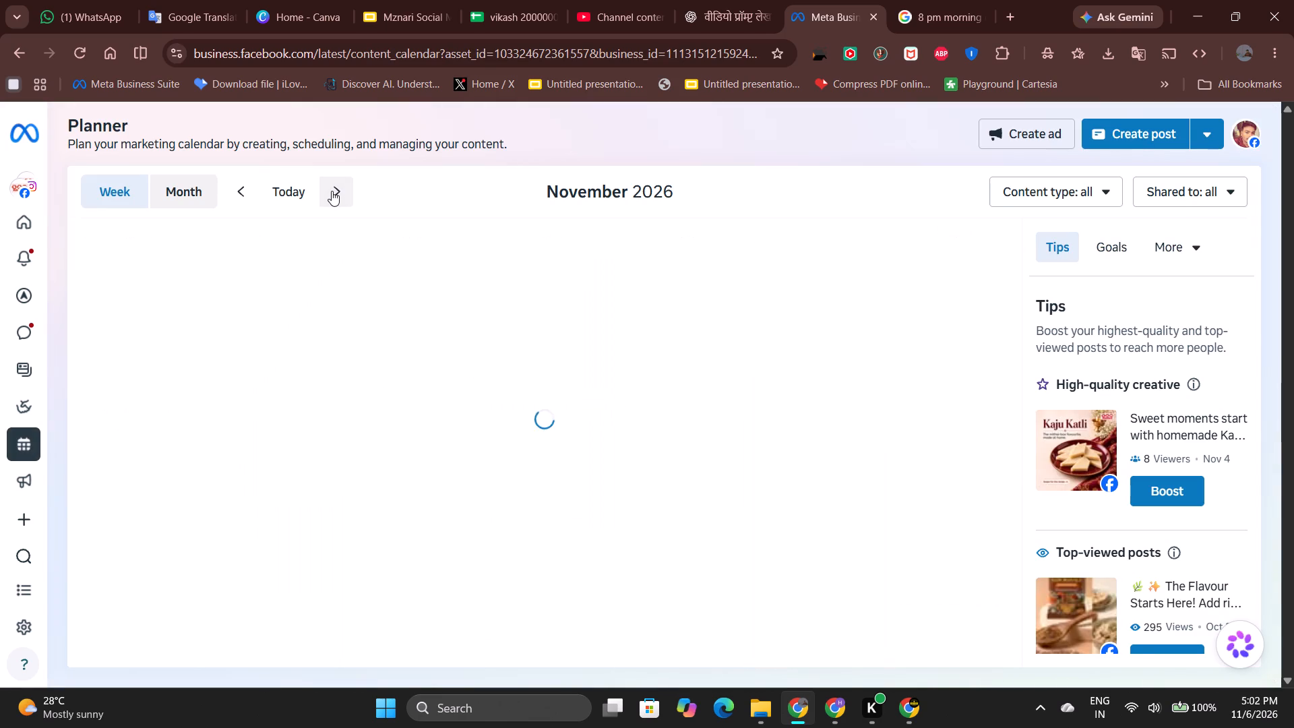
{"action": "left_click", "coordinate": [332, 191]}
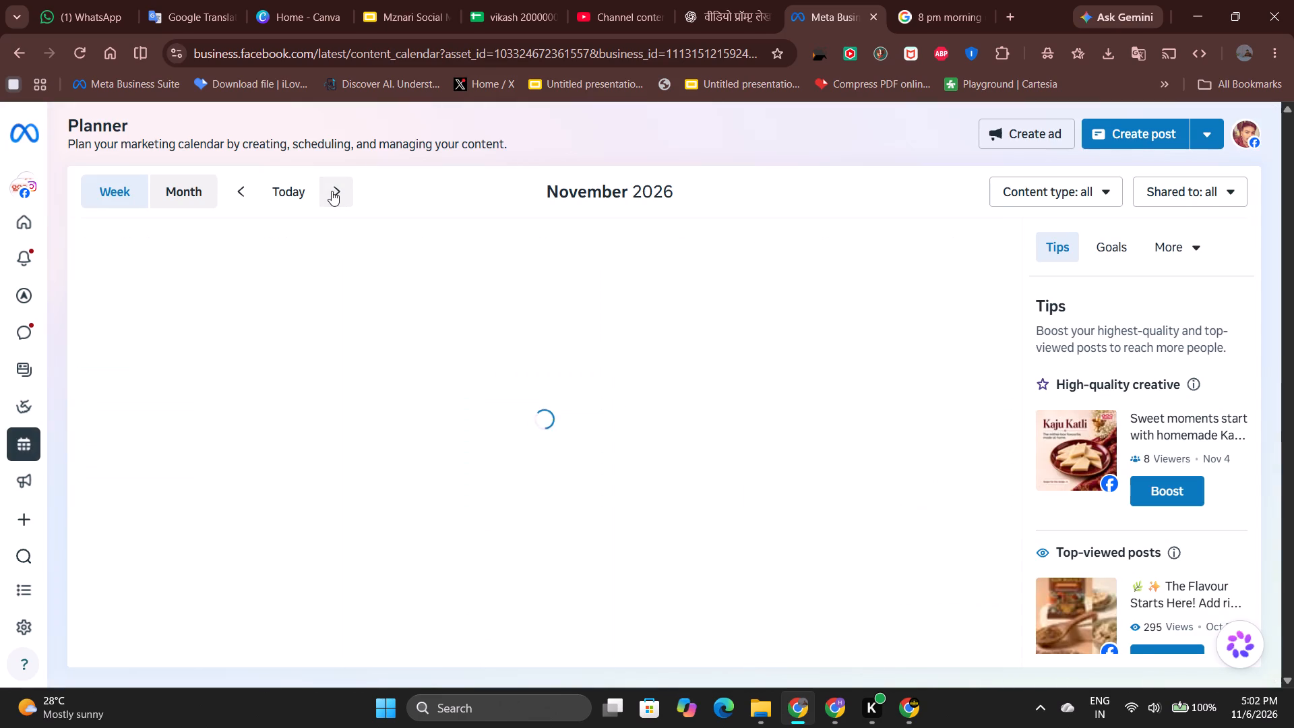
{"action": "left_click", "coordinate": [332, 191]}
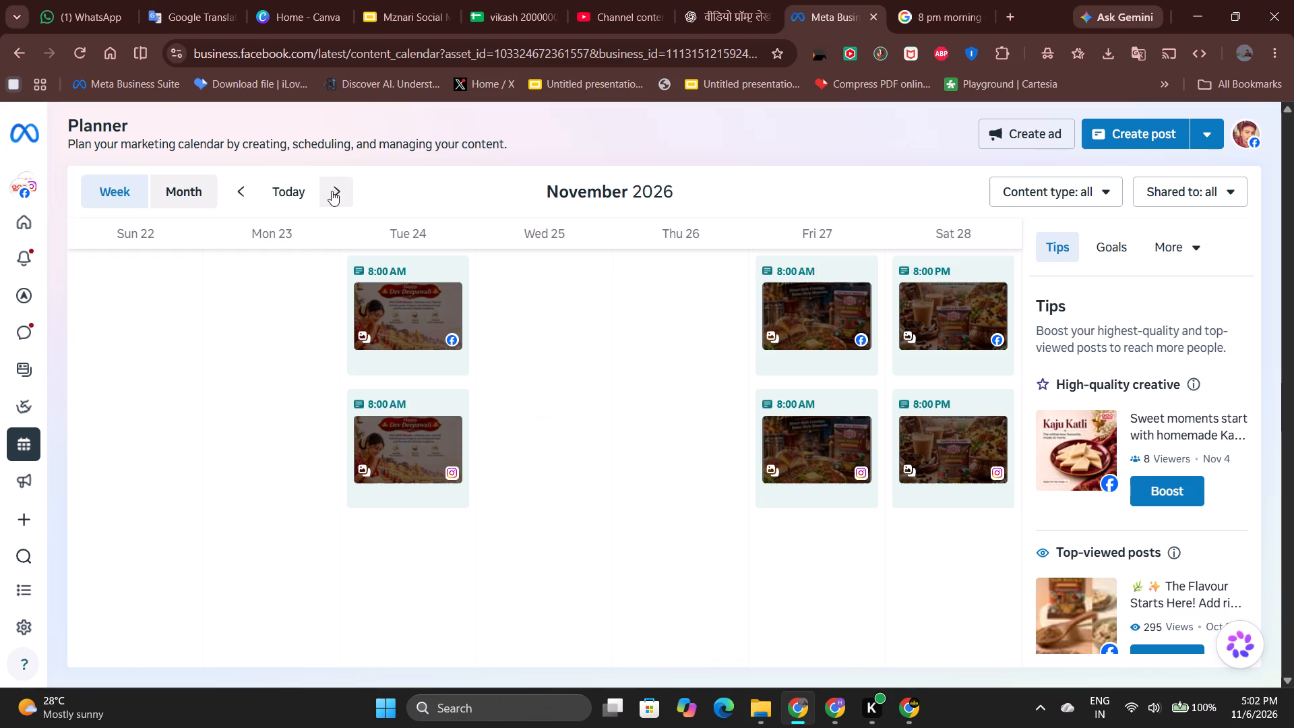
{"action": "left_click", "coordinate": [332, 191]}
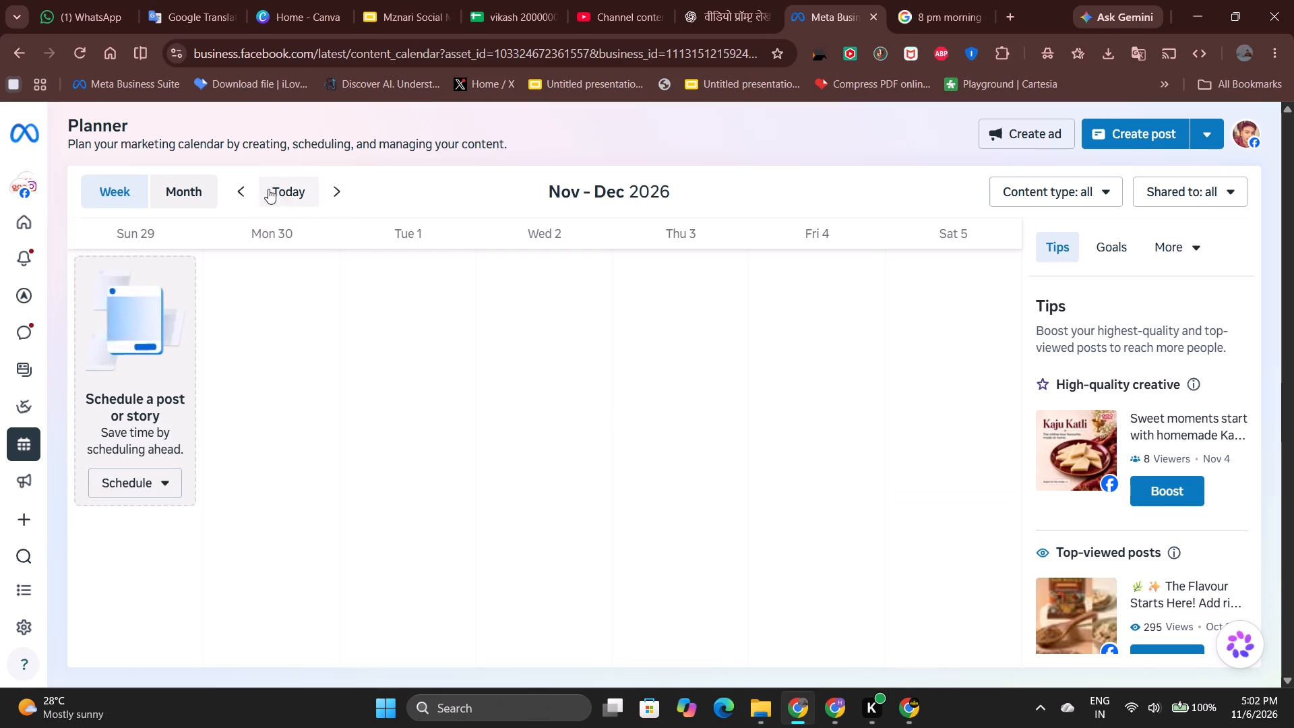
{"action": "left_click", "coordinate": [244, 188]}
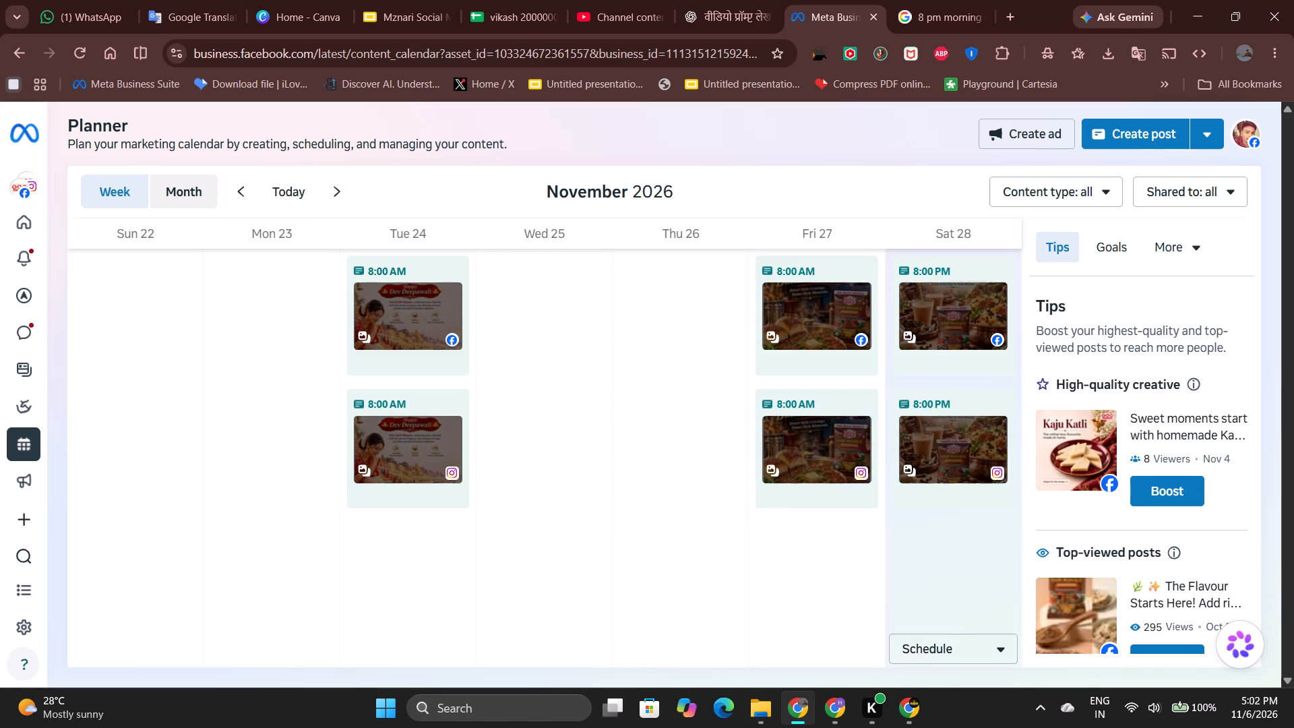
{"action": "left_click", "coordinate": [934, 339]}
{"action": "left_click", "coordinate": [1029, 209]}
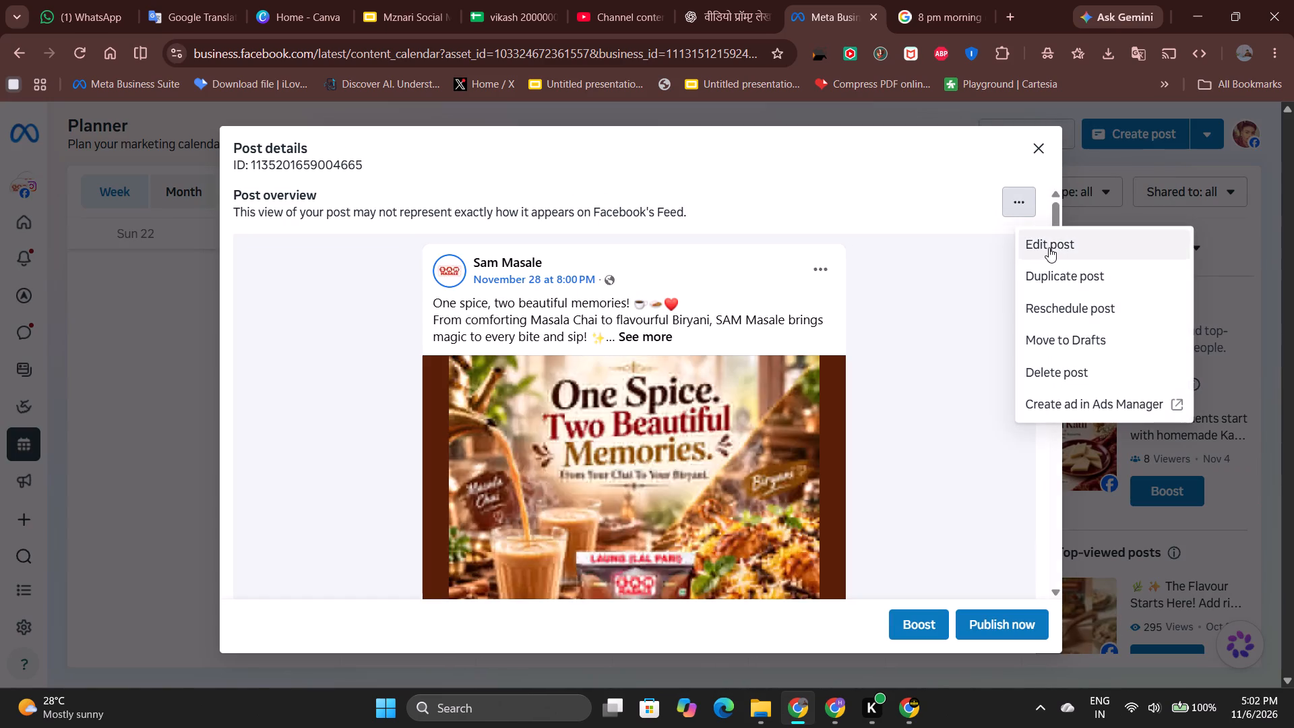
{"action": "left_click", "coordinate": [1049, 247]}
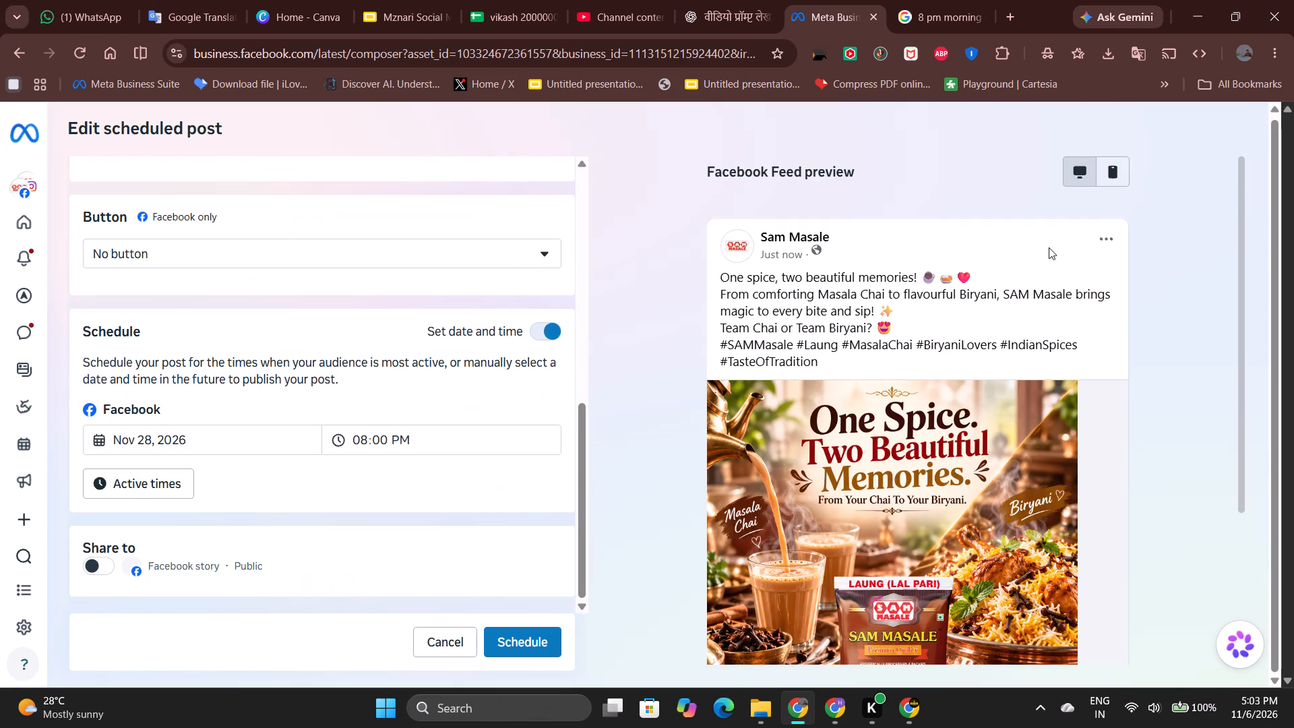
{"action": "left_click", "coordinate": [390, 443]}
{"action": "left_click", "coordinate": [397, 437]}
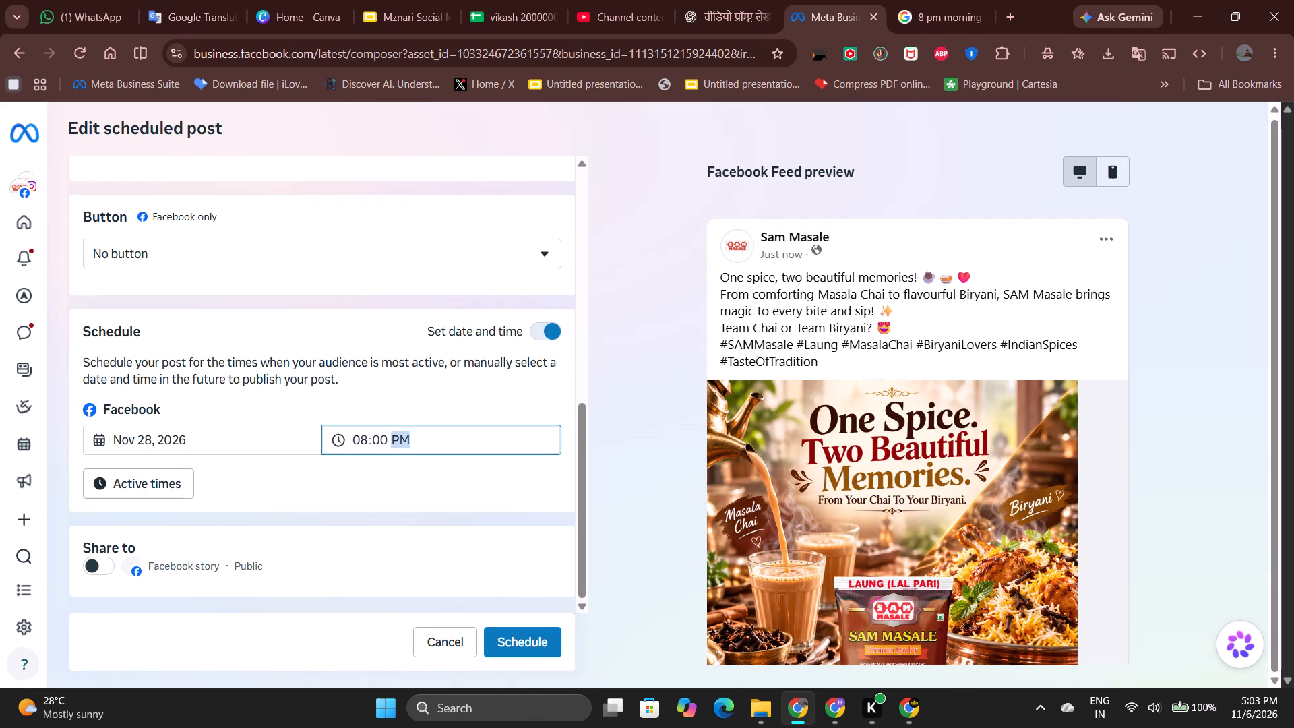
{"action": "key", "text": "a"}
{"action": "left_click", "coordinate": [651, 419]}
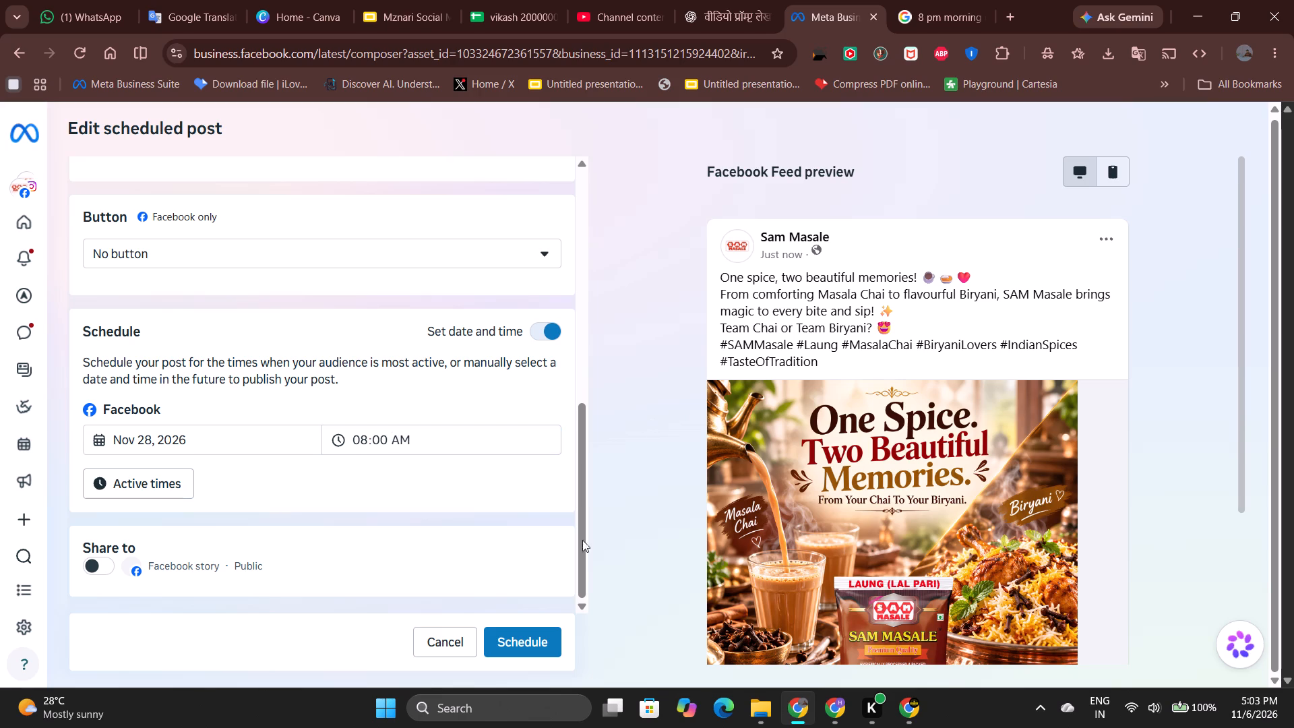
{"action": "left_click", "coordinate": [514, 641]}
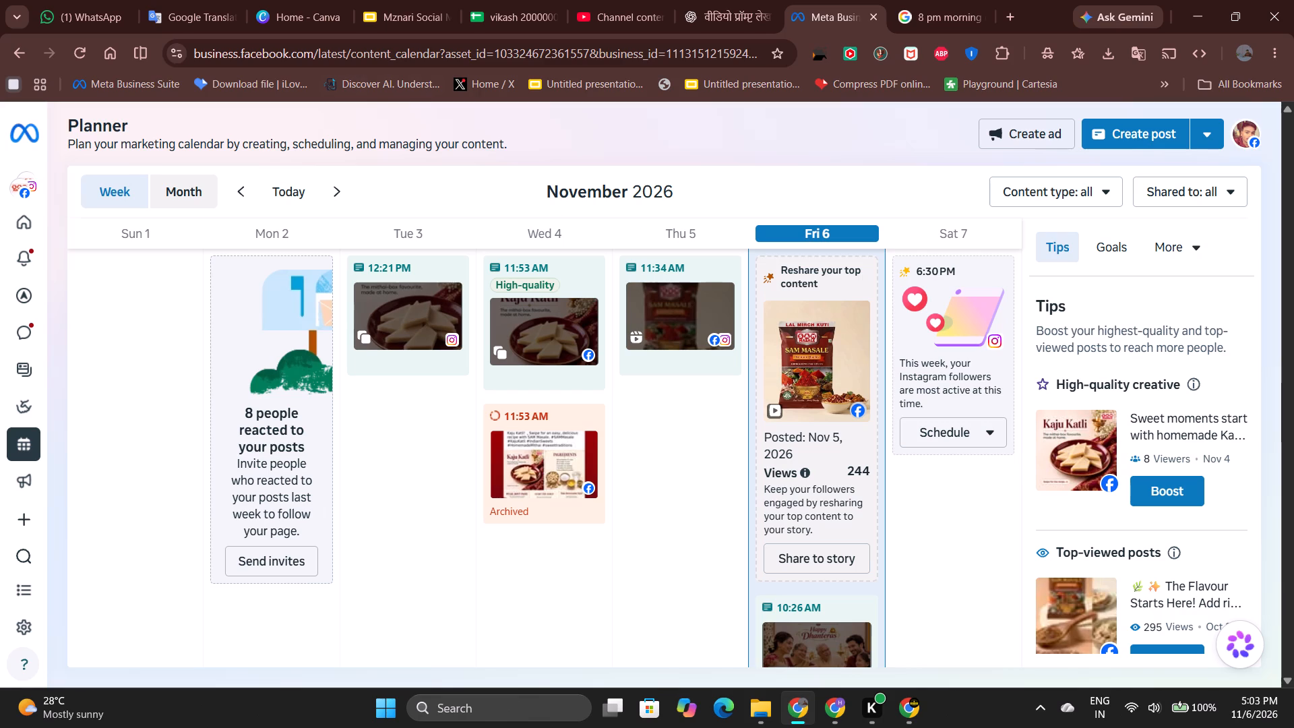
Edit the Nov 28 "One Spice. Two Beautiful Memories." Instagram post, set its time to 08:00 AM, and save the schedule.
{"action": "left_click", "coordinate": [342, 182]}
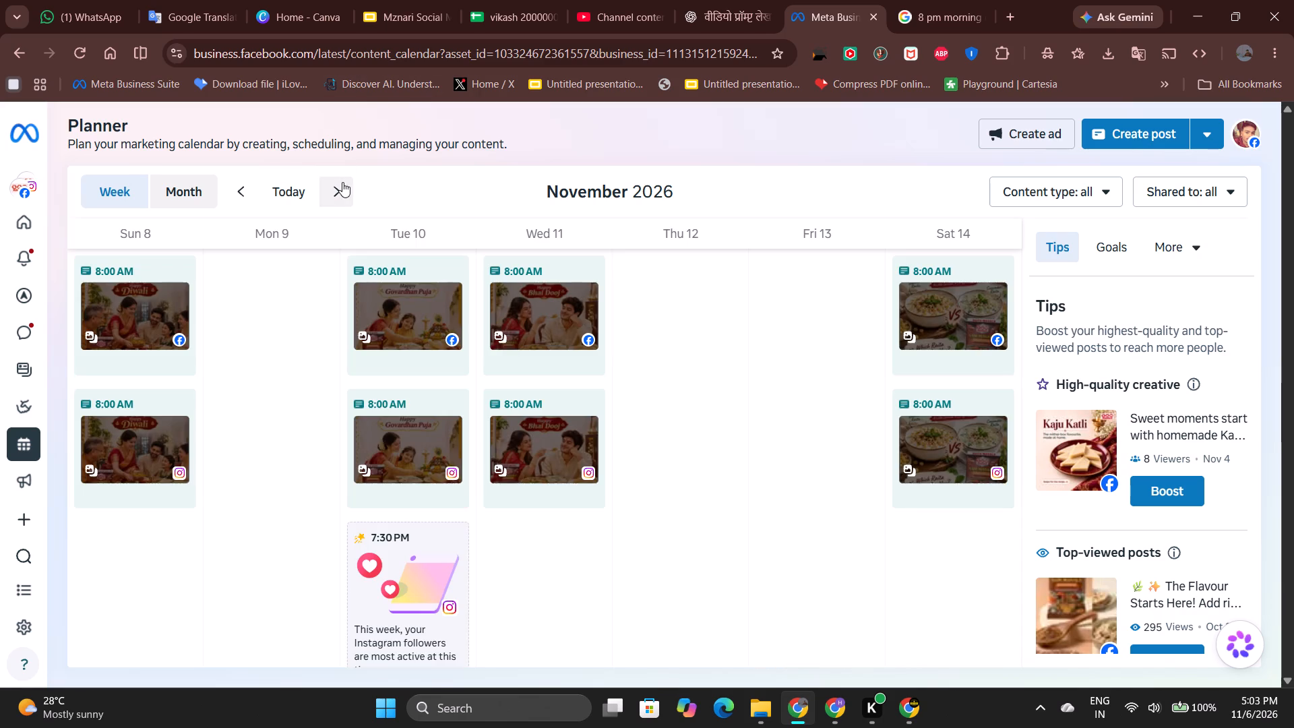
{"action": "left_click", "coordinate": [342, 182]}
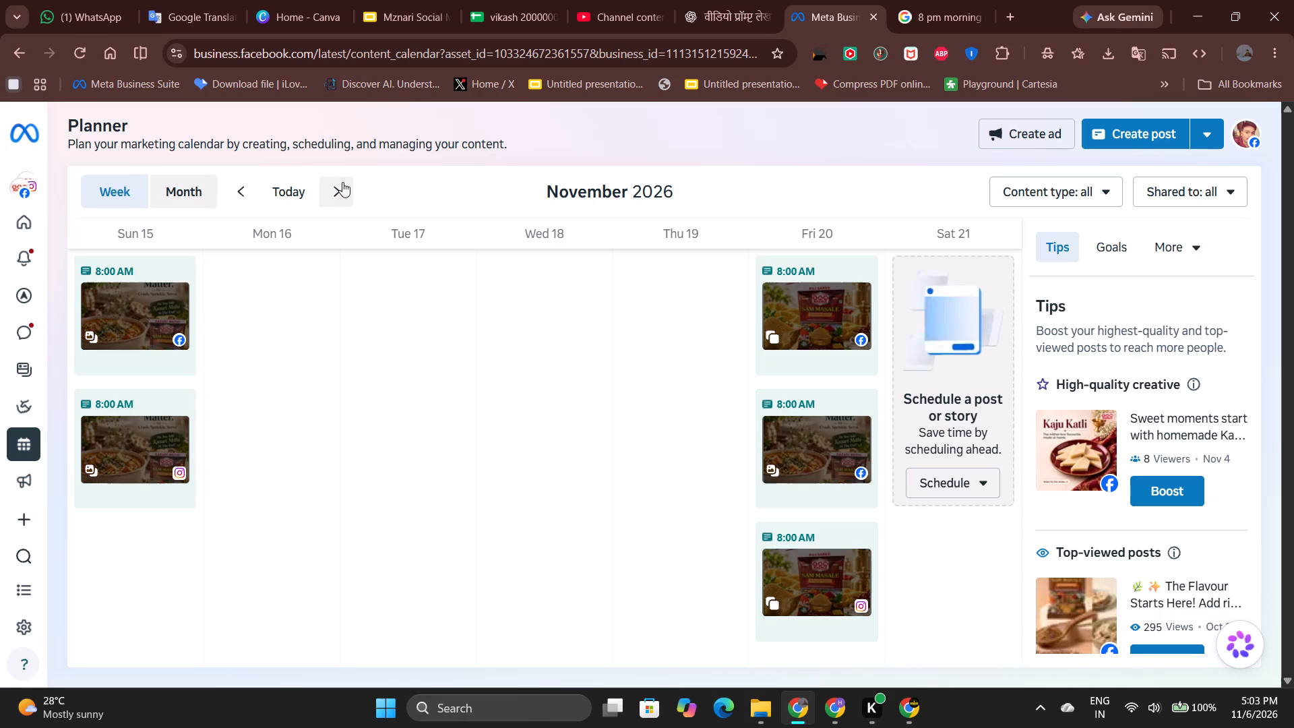
{"action": "left_click", "coordinate": [342, 182]}
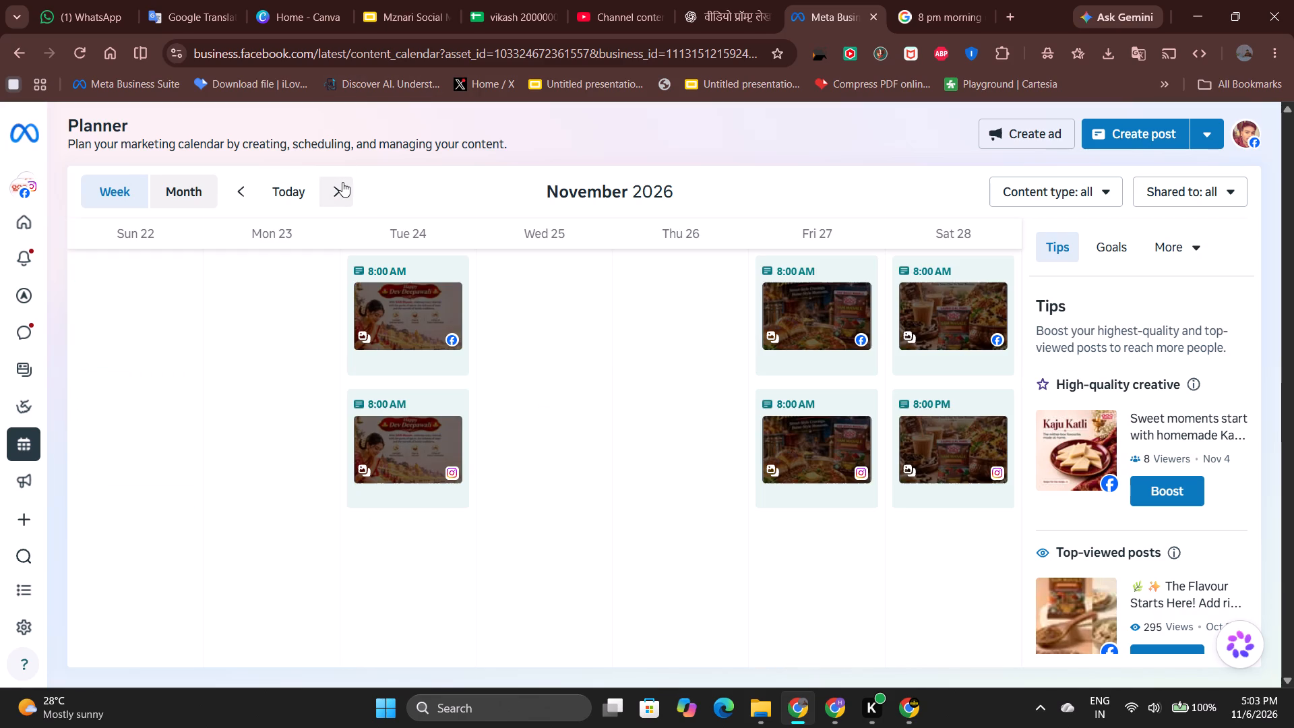
{"action": "left_click", "coordinate": [342, 182]}
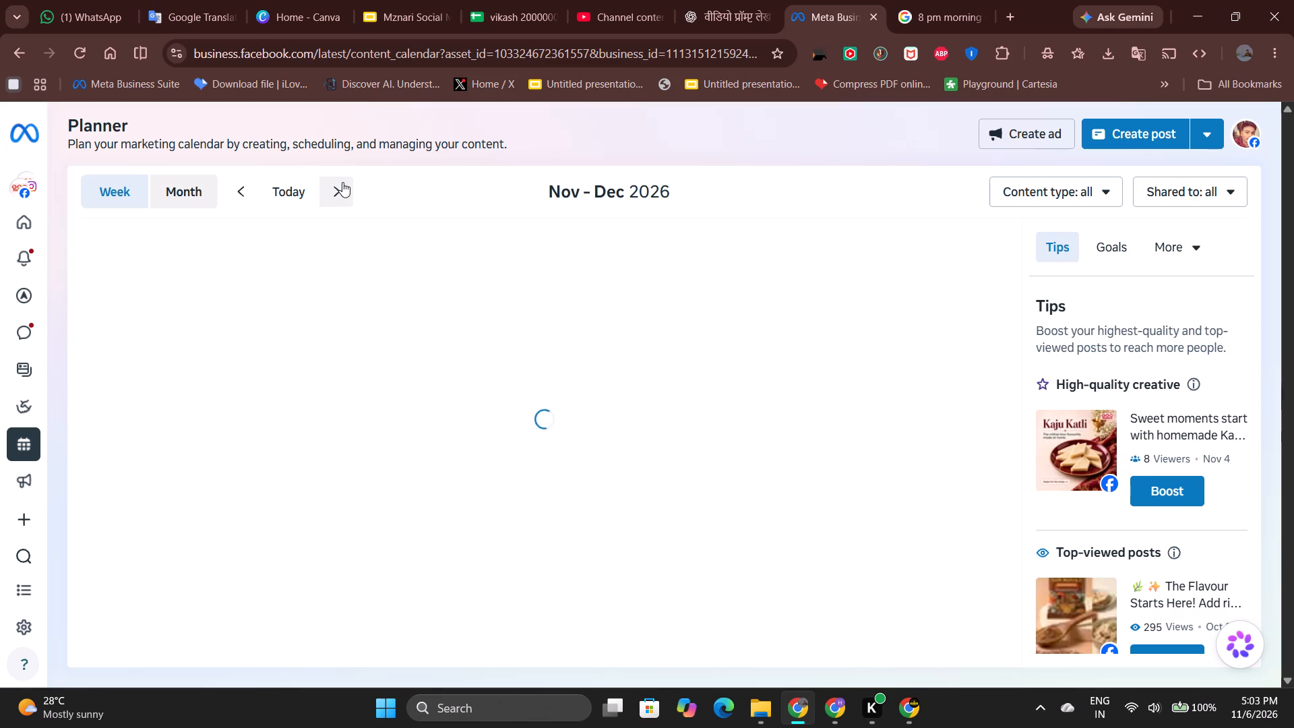
{"action": "left_click", "coordinate": [253, 185]}
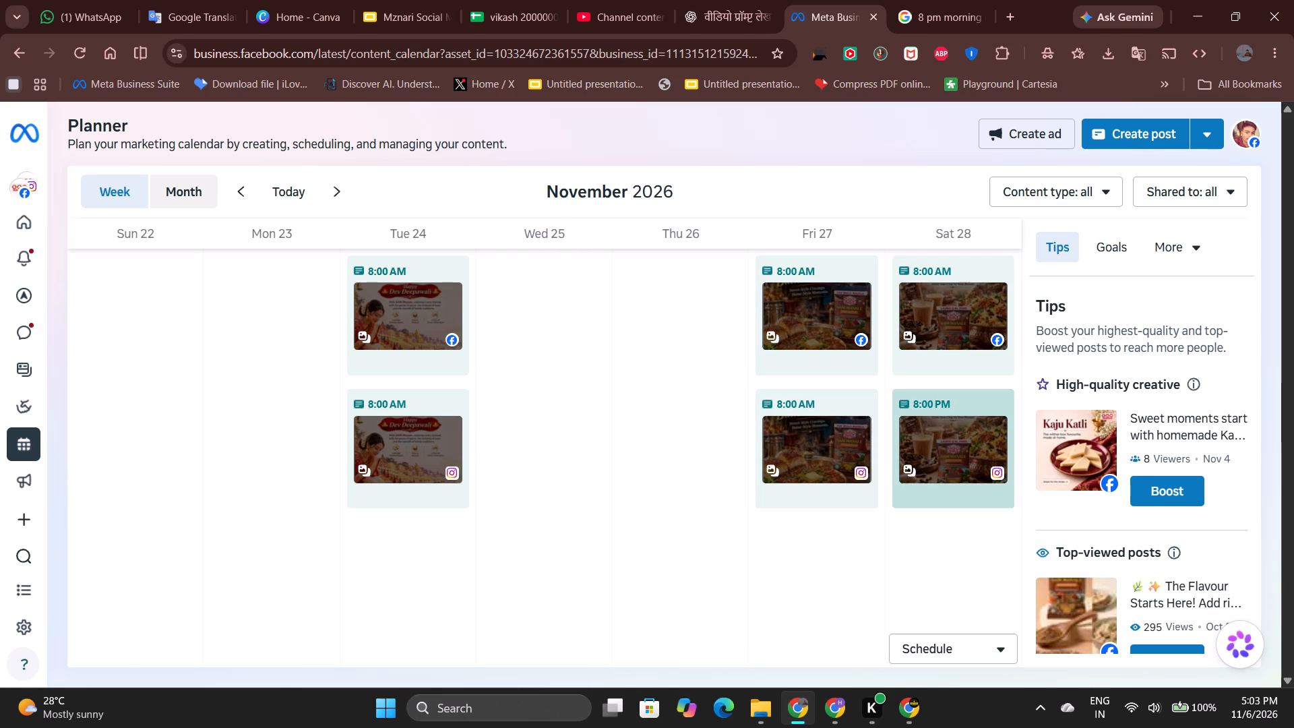
{"action": "left_click", "coordinate": [944, 458]}
{"action": "left_click", "coordinate": [1026, 198]}
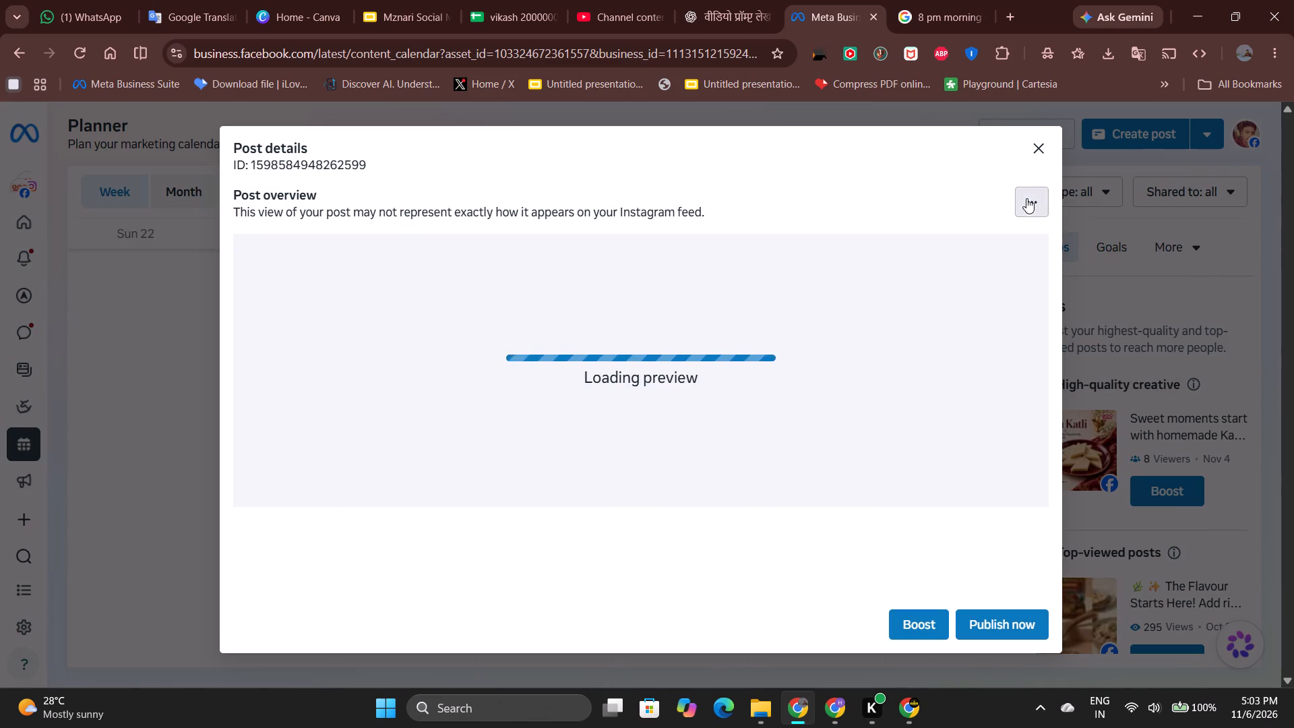
{"action": "left_click", "coordinate": [1047, 241]}
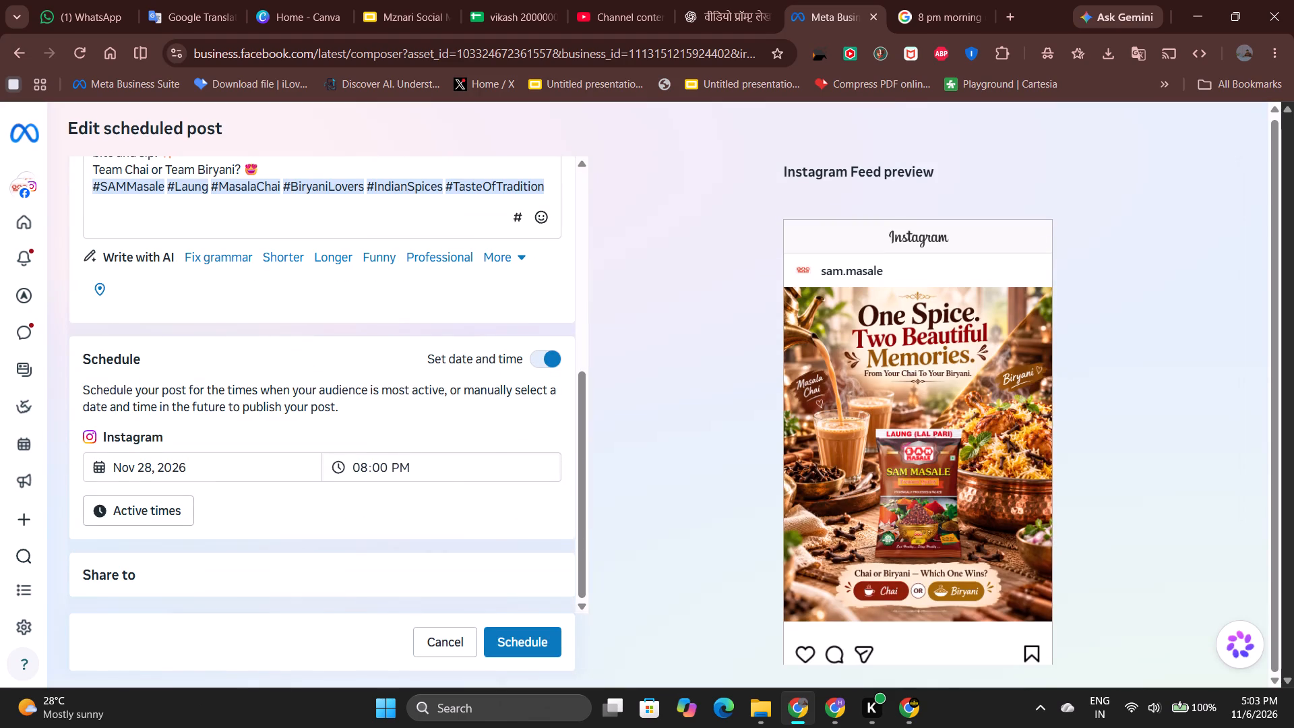
{"action": "left_click", "coordinate": [412, 464]}
{"action": "left_click", "coordinate": [406, 464]}
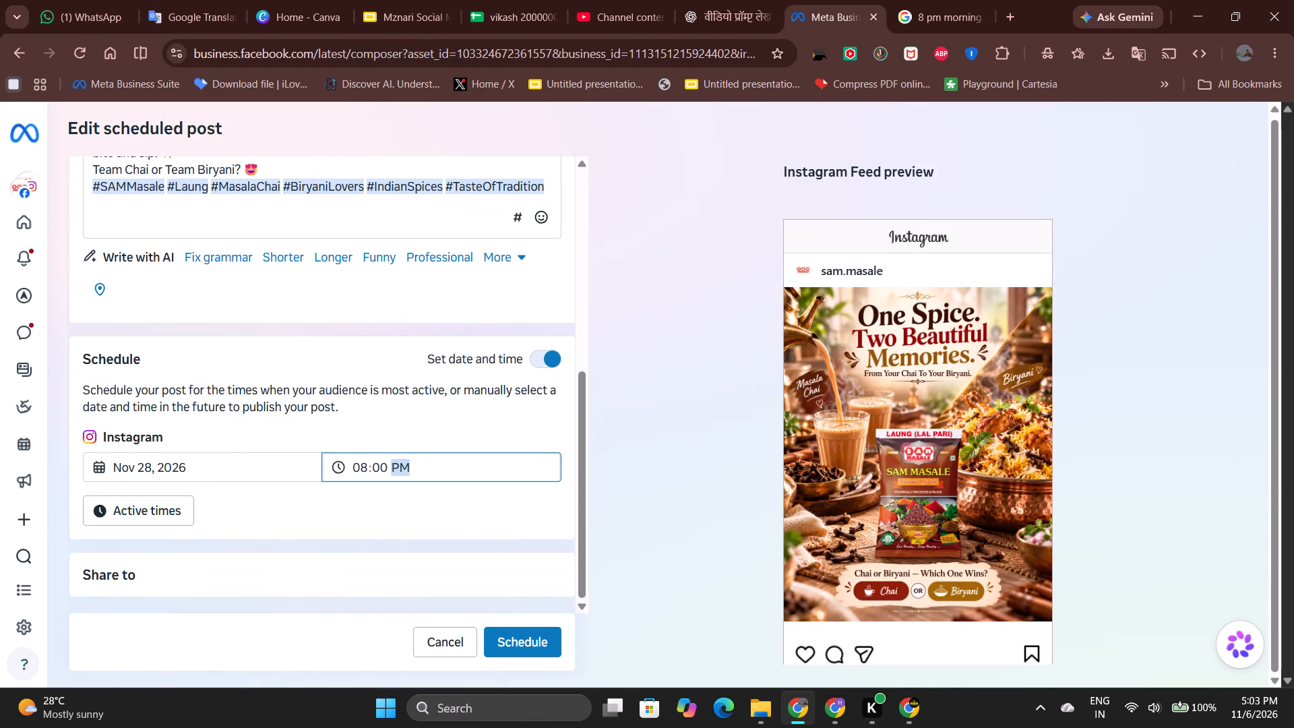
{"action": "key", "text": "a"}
{"action": "left_click", "coordinate": [634, 462]}
{"action": "left_click", "coordinate": [517, 640]}
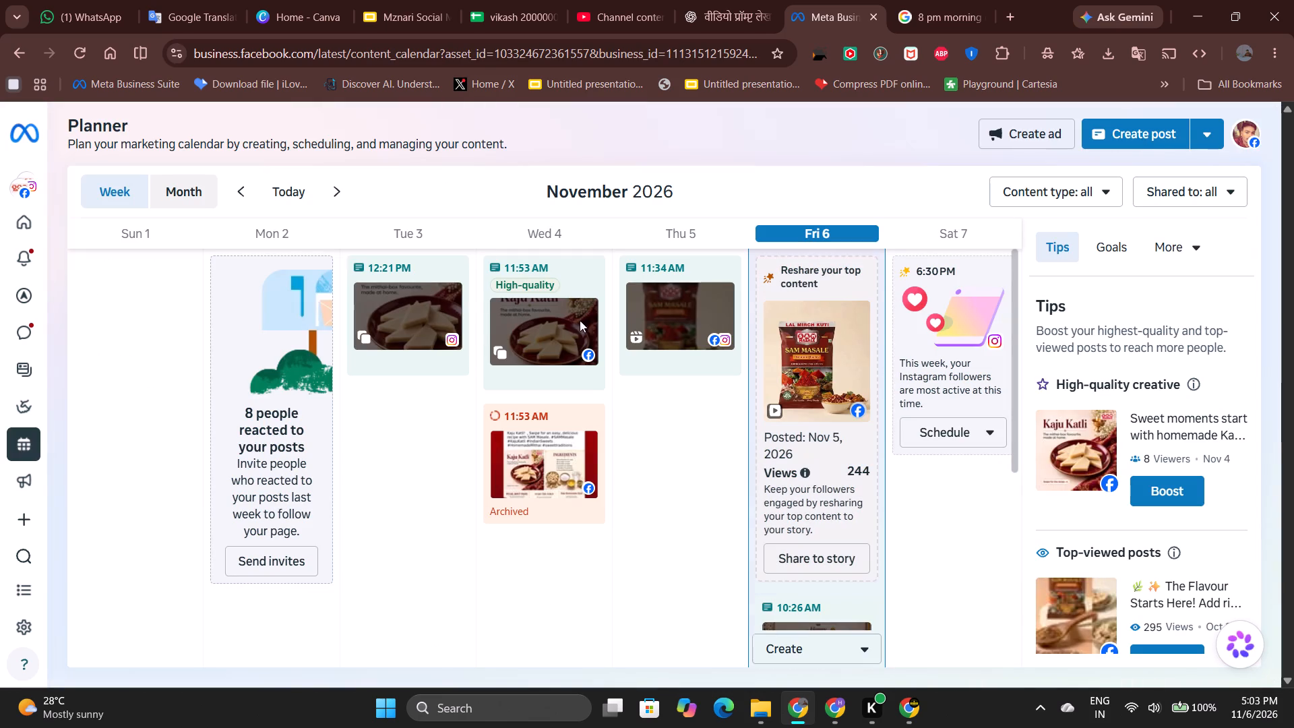
Review the scheduled post times in the Planner's following November weeks.
{"action": "left_click", "coordinate": [335, 201]}
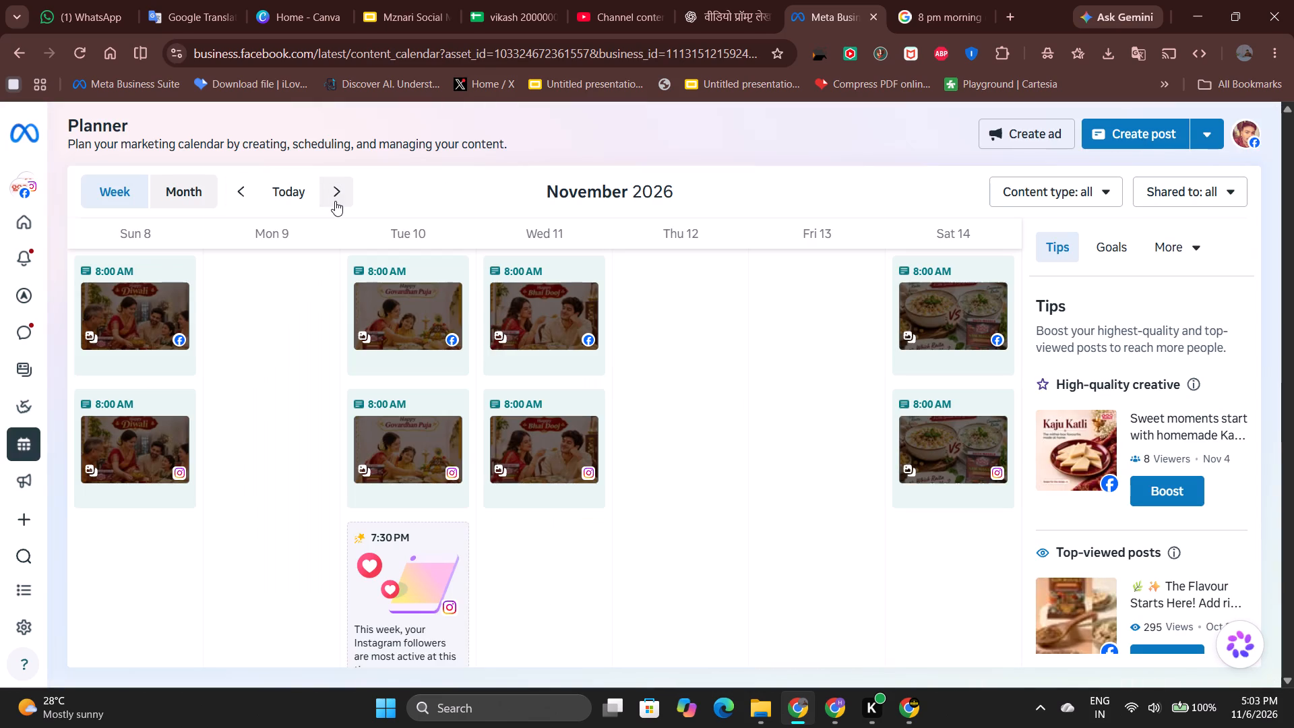
{"action": "left_click", "coordinate": [335, 201]}
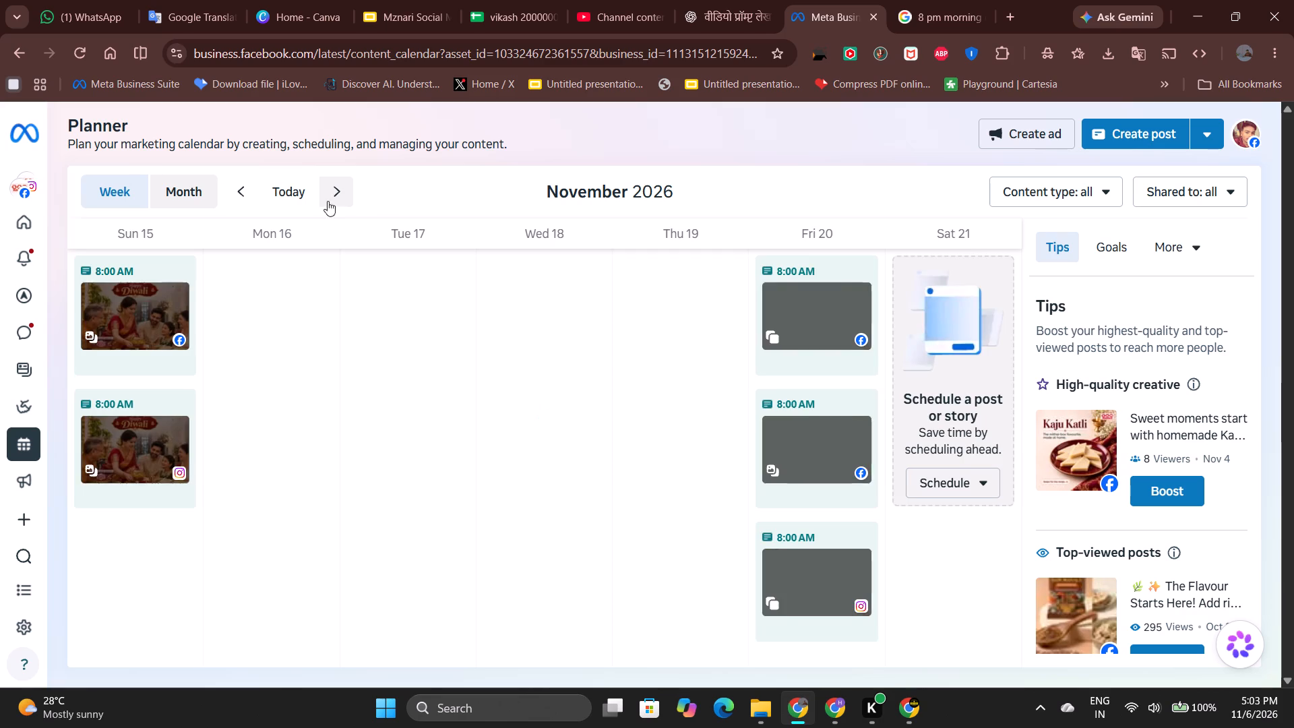
Reload the Meta Planner and check the scheduled posts for the weeks of November 8–14 and November 15–21.
{"action": "left_click", "coordinate": [76, 47]}
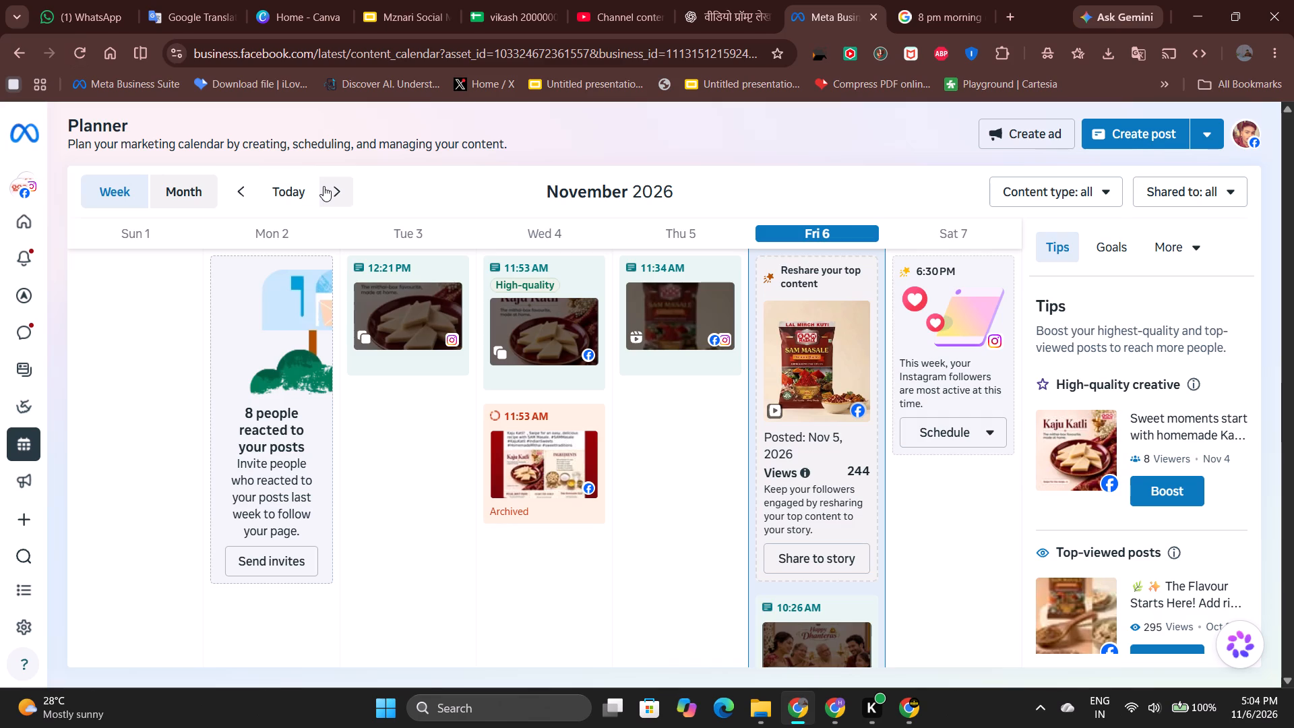
{"action": "left_click", "coordinate": [323, 186]}
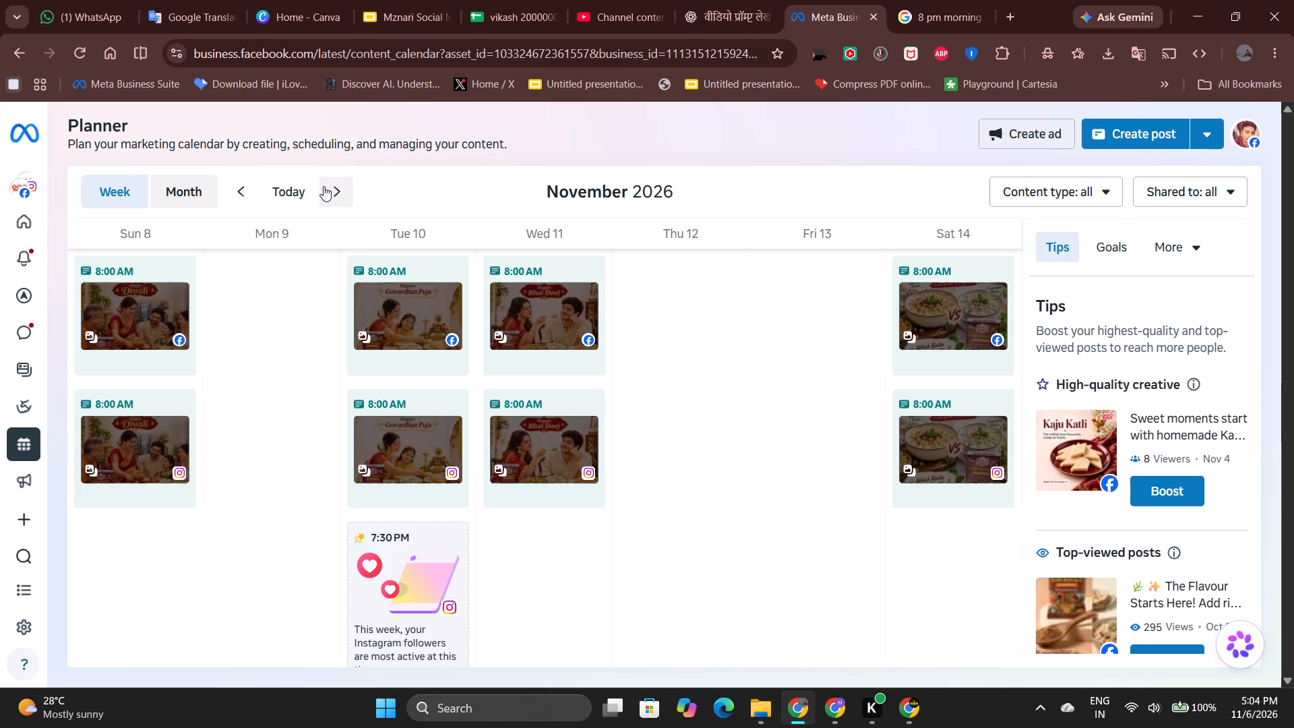
{"action": "left_click", "coordinate": [323, 186]}
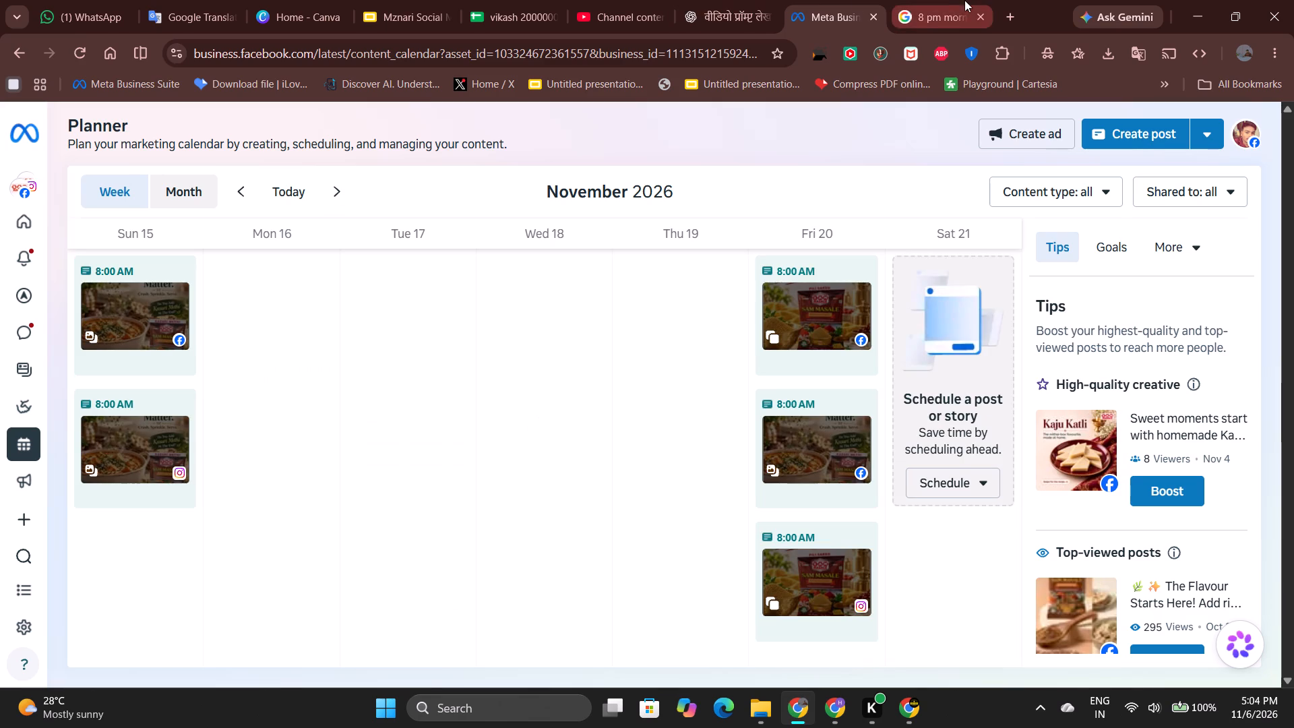
Switch to SAM Masale's LinkedIn page in a new tab and open its list of scheduled posts from a new post's schedule settings.
{"action": "left_click", "coordinate": [1004, 14]}
{"action": "left_click", "coordinate": [638, 51]}
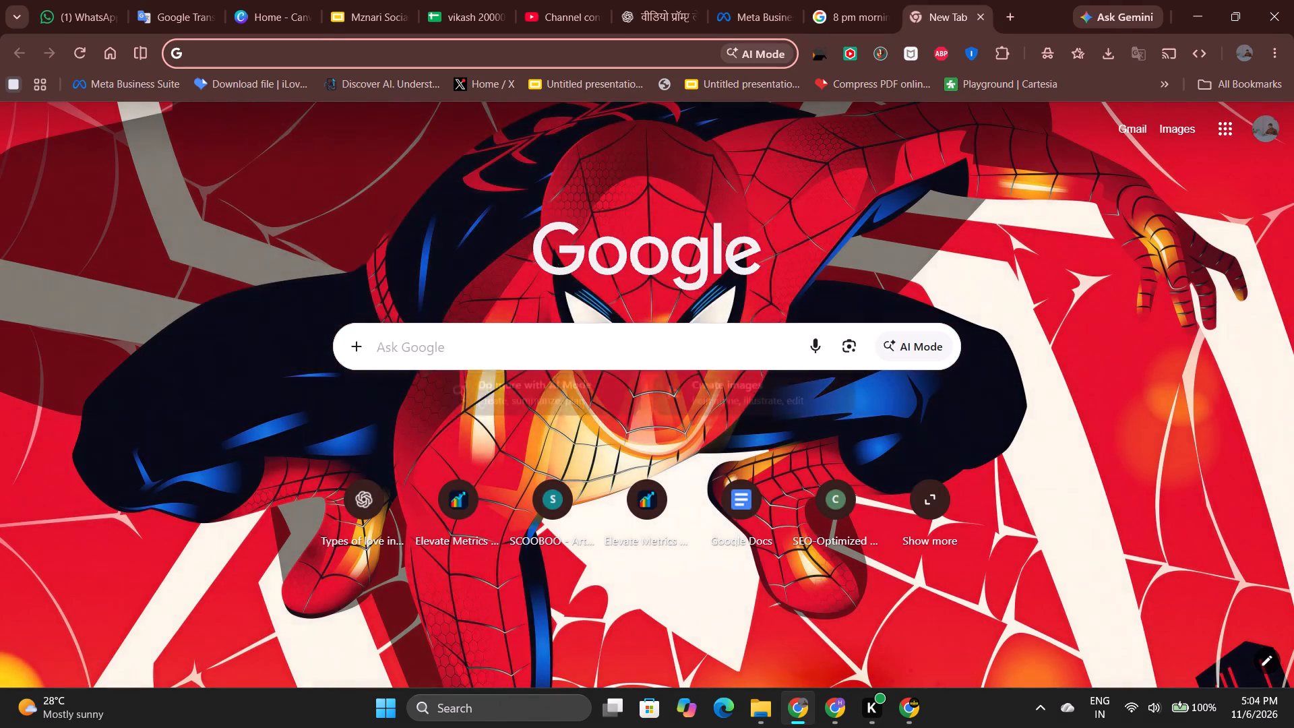
{"action": "type", "text": "li"}
{"action": "key", "text": "Return"}
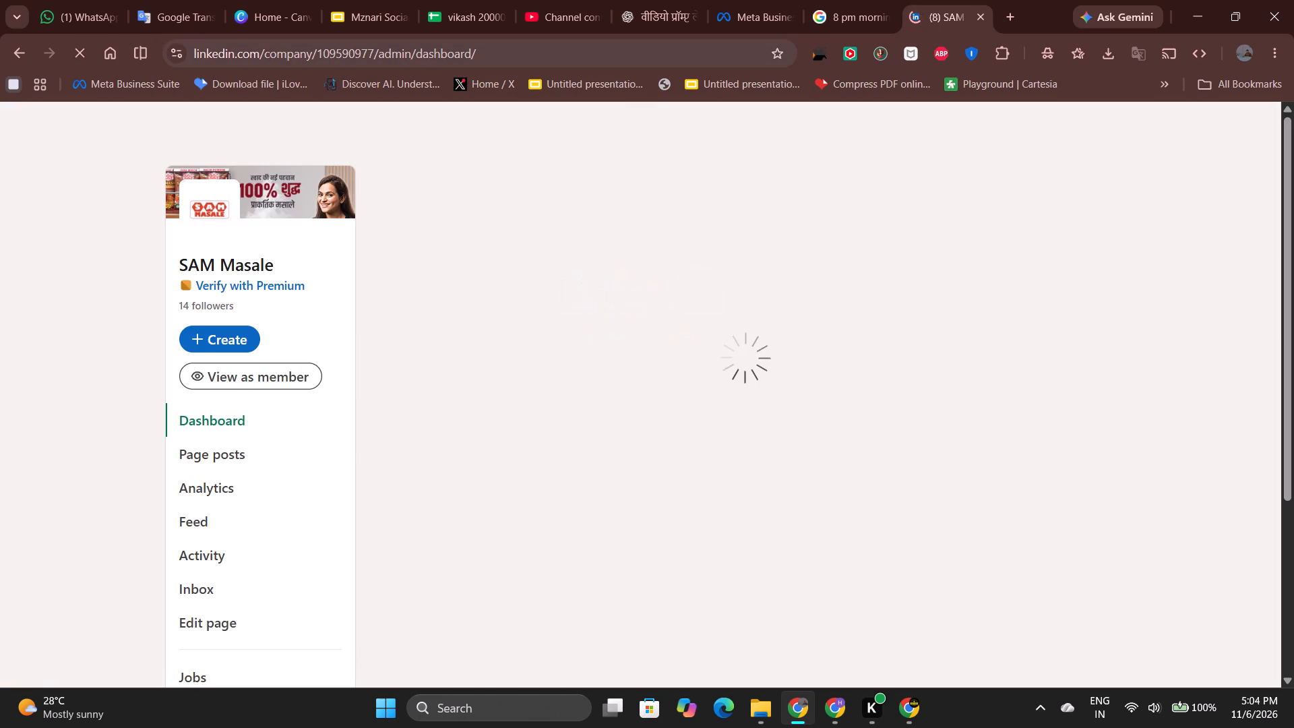
{"action": "left_click", "coordinate": [218, 345]}
{"action": "left_click", "coordinate": [665, 228]}
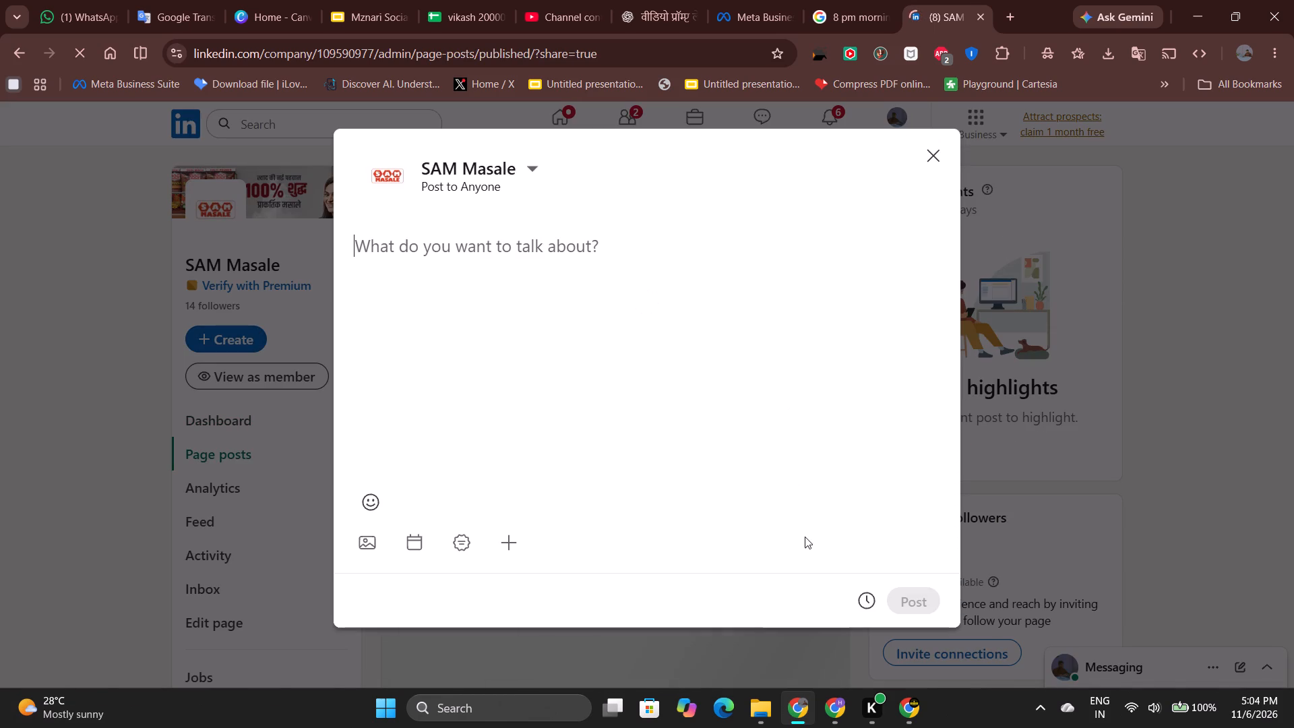
{"action": "left_click", "coordinate": [865, 601]}
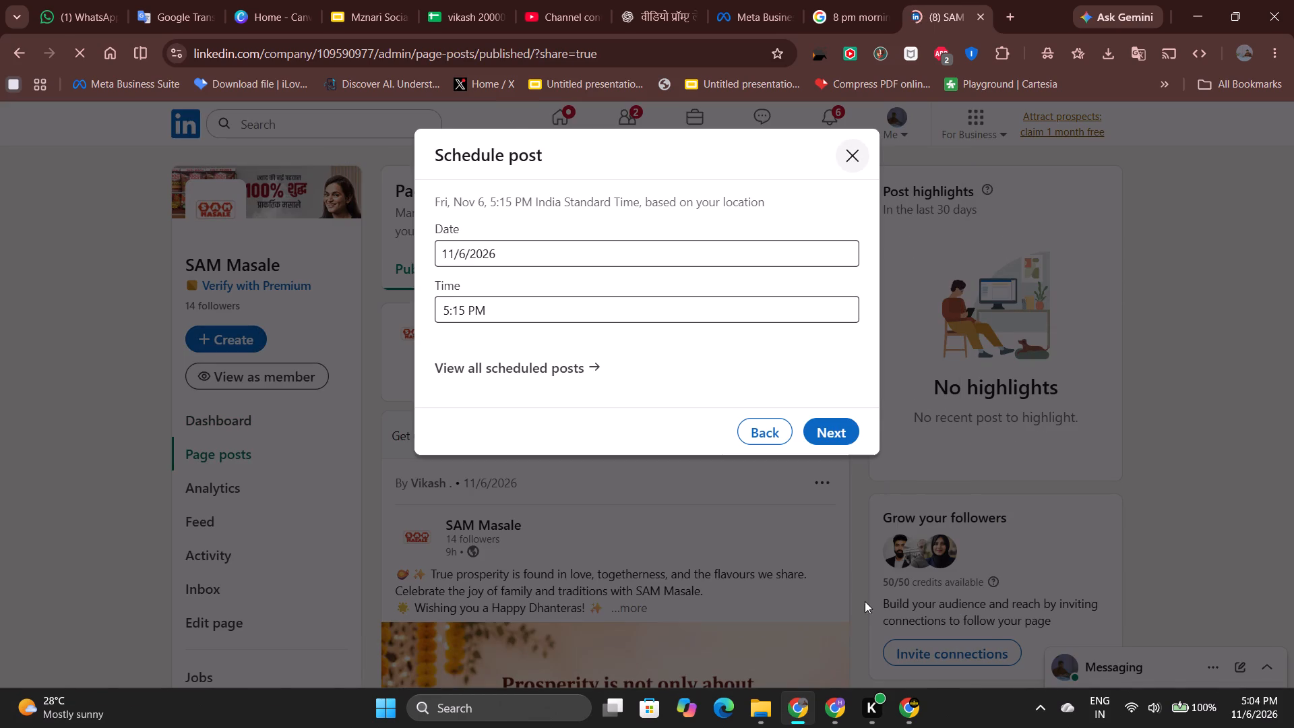
{"action": "left_click", "coordinate": [574, 365]}
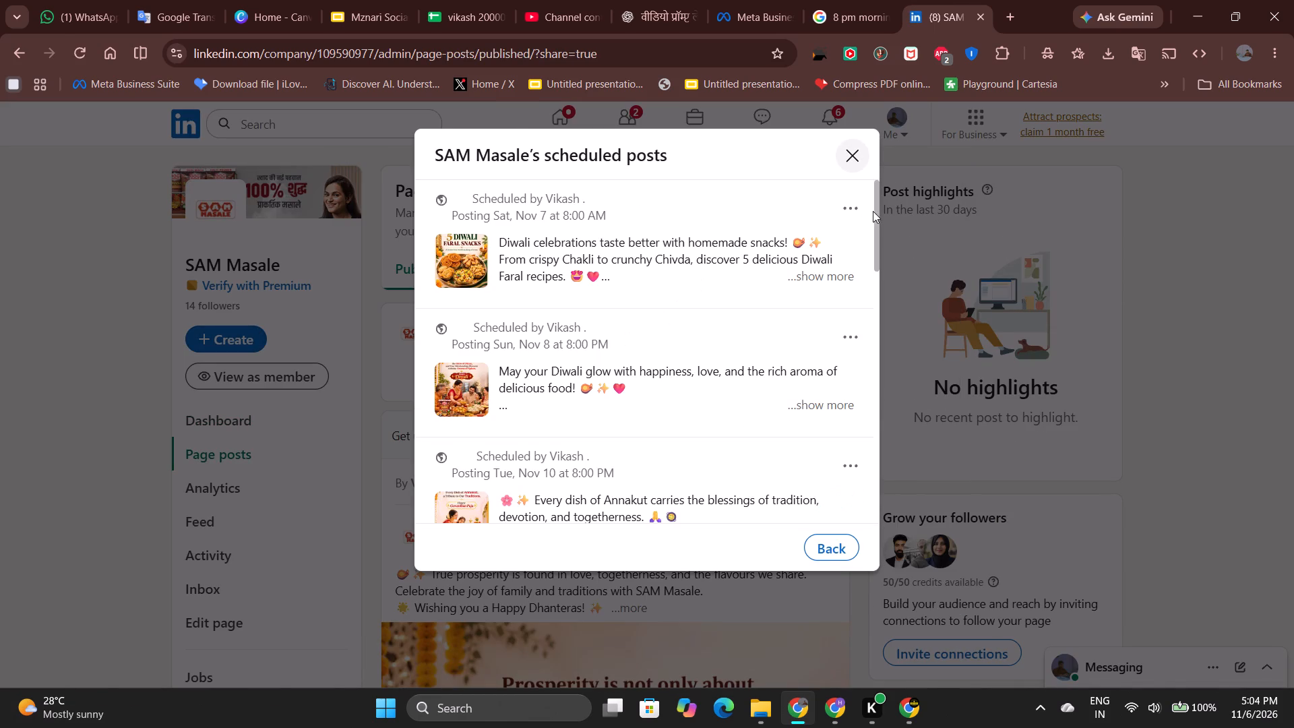
Open the LinkedIn Diwali Faral snacks post scheduled for November 7, review its caption and images, and return to the scheduled list.
{"action": "left_click", "coordinate": [848, 196]}
{"action": "left_click", "coordinate": [842, 213]}
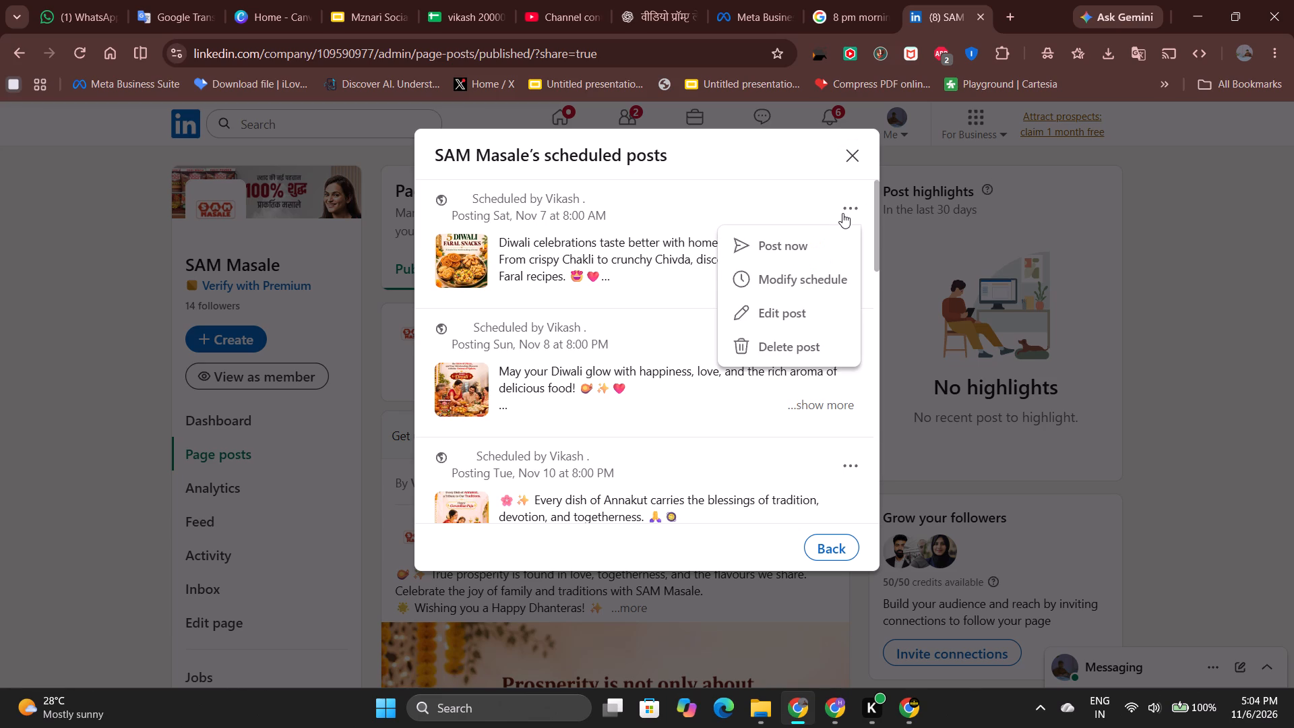
{"action": "left_click", "coordinate": [755, 317]}
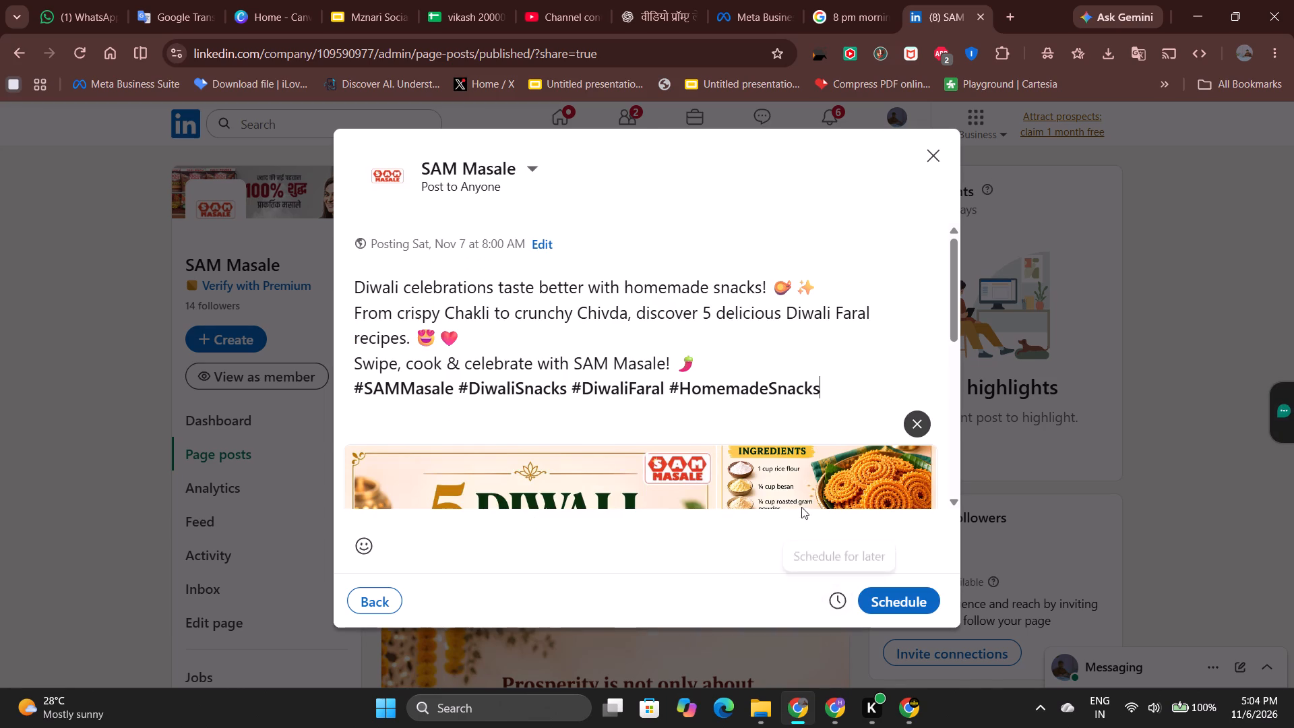
{"action": "scroll", "coordinate": [801, 507], "scroll_direction": "down", "scroll_amount": 10}
{"action": "scroll", "coordinate": [795, 504], "scroll_direction": "up", "scroll_amount": 10}
{"action": "left_click", "coordinate": [363, 597]}
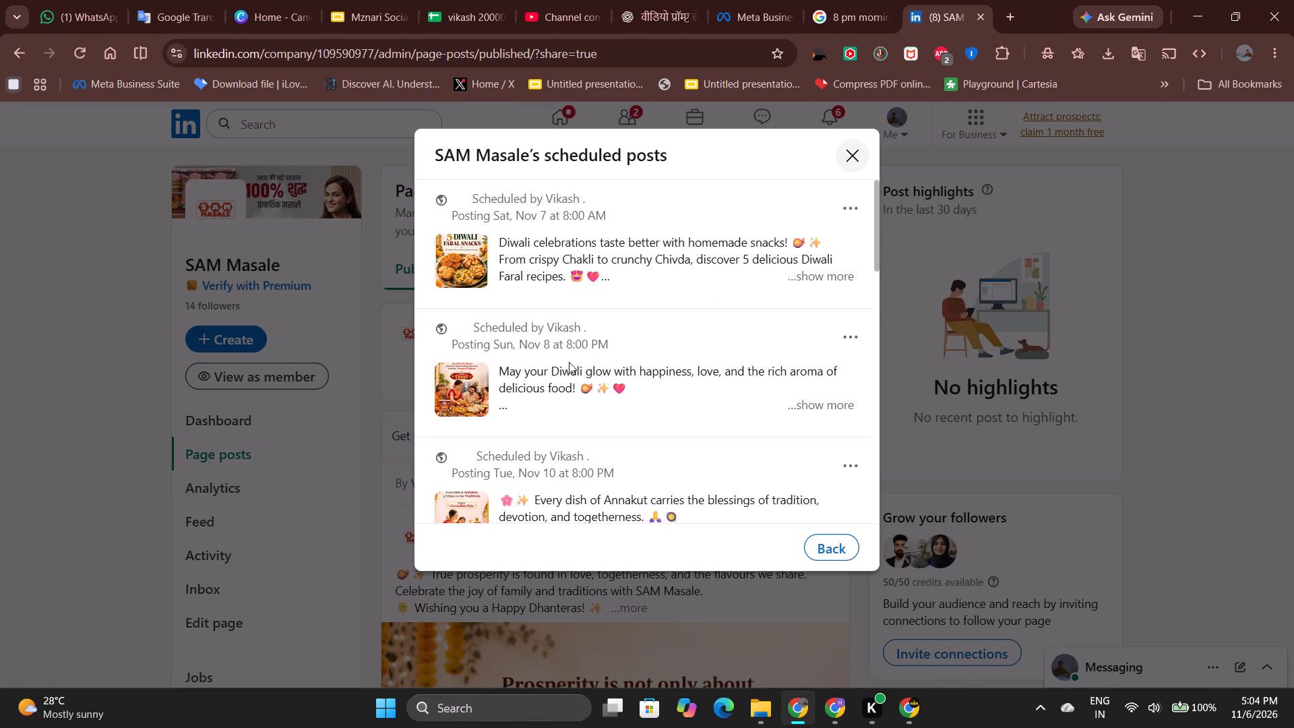
Reschedule the LinkedIn Diwali greeting post on November 8, 2026 to 8:00 AM and submit the updated schedule.
{"action": "left_click", "coordinate": [849, 330]}
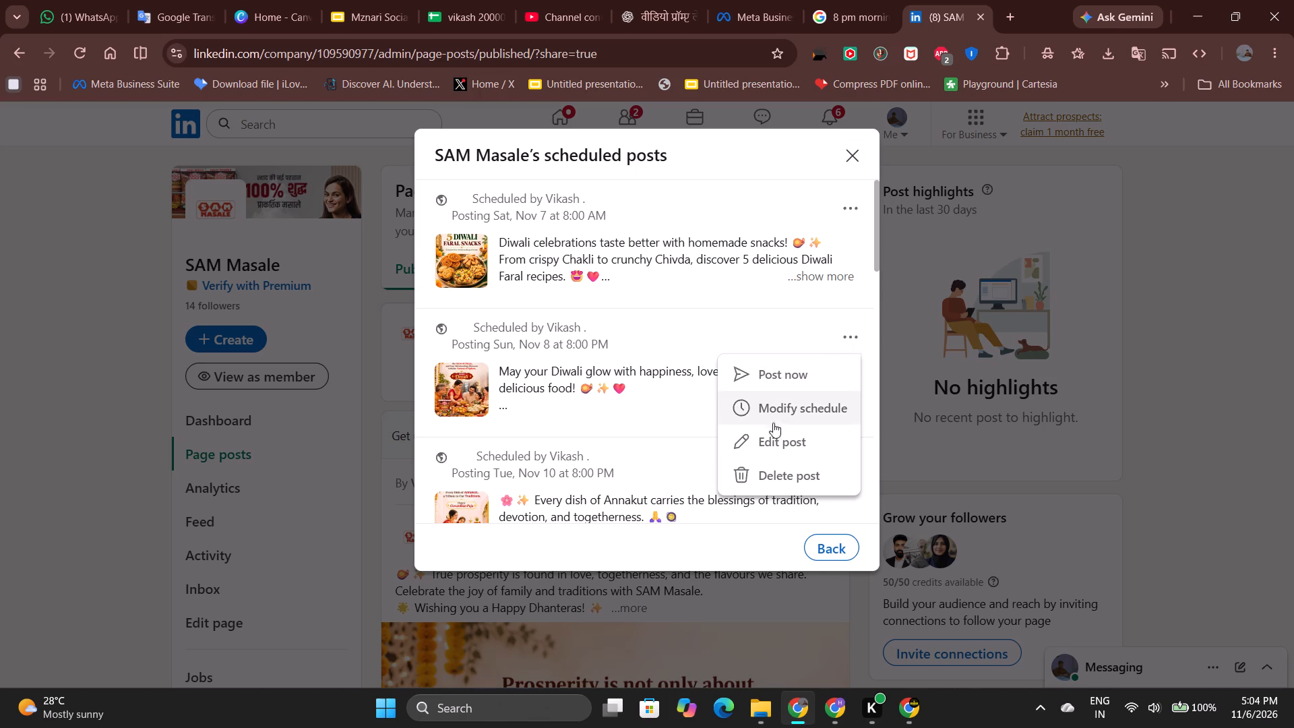
{"action": "left_click", "coordinate": [782, 435]}
{"action": "left_click", "coordinate": [554, 245]}
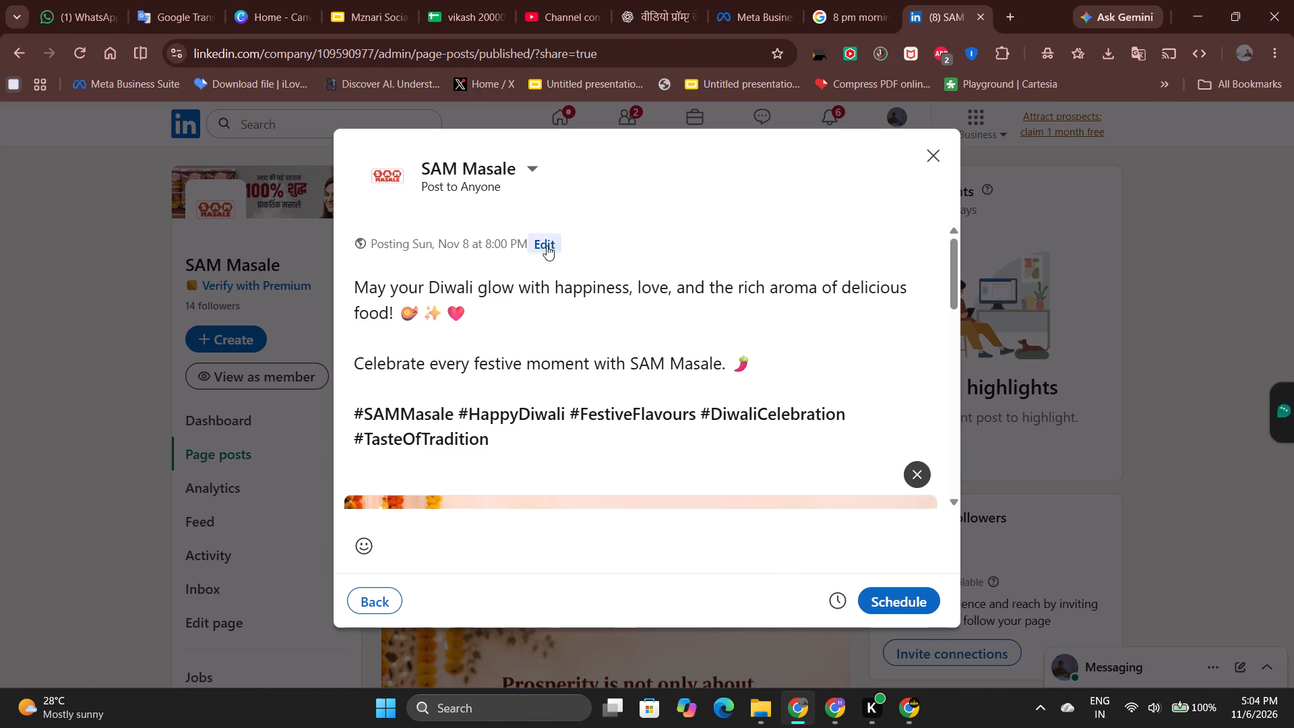
{"action": "left_click", "coordinate": [476, 309]}
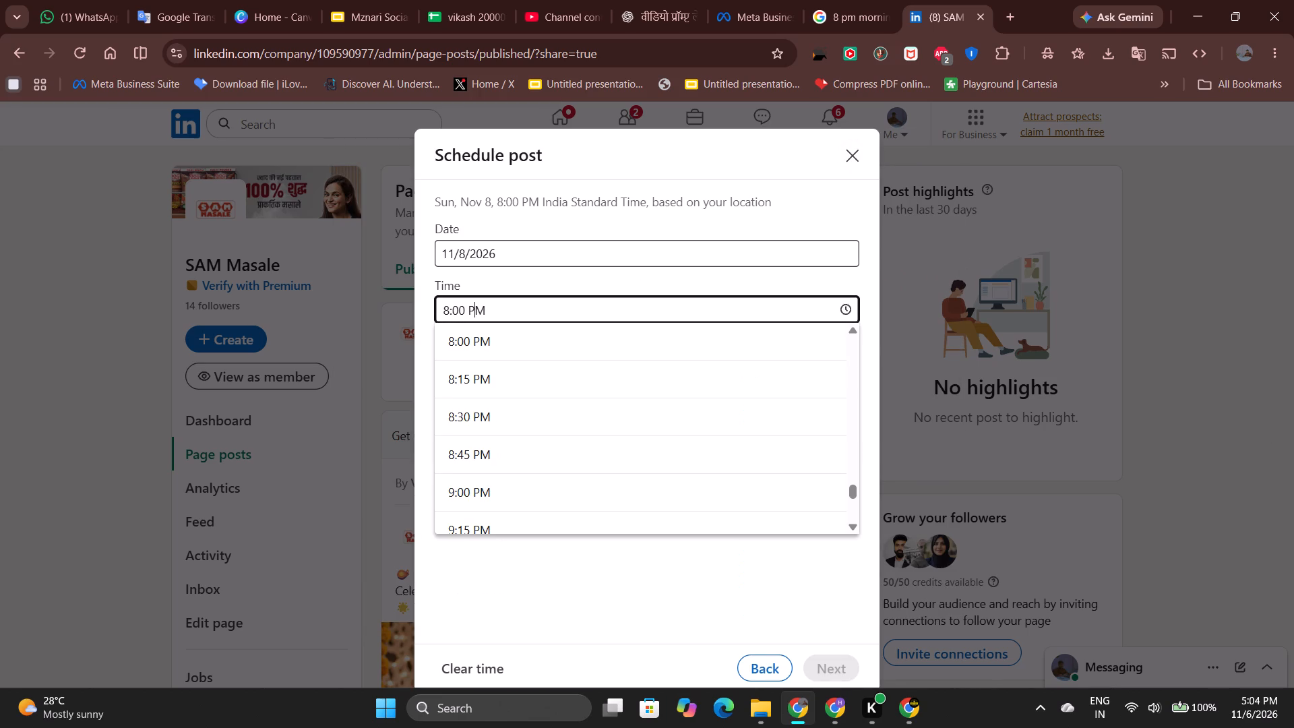
{"action": "key", "text": "BackSpace"}
{"action": "key", "text": "a"}
{"action": "key", "text": "BackSpace"}
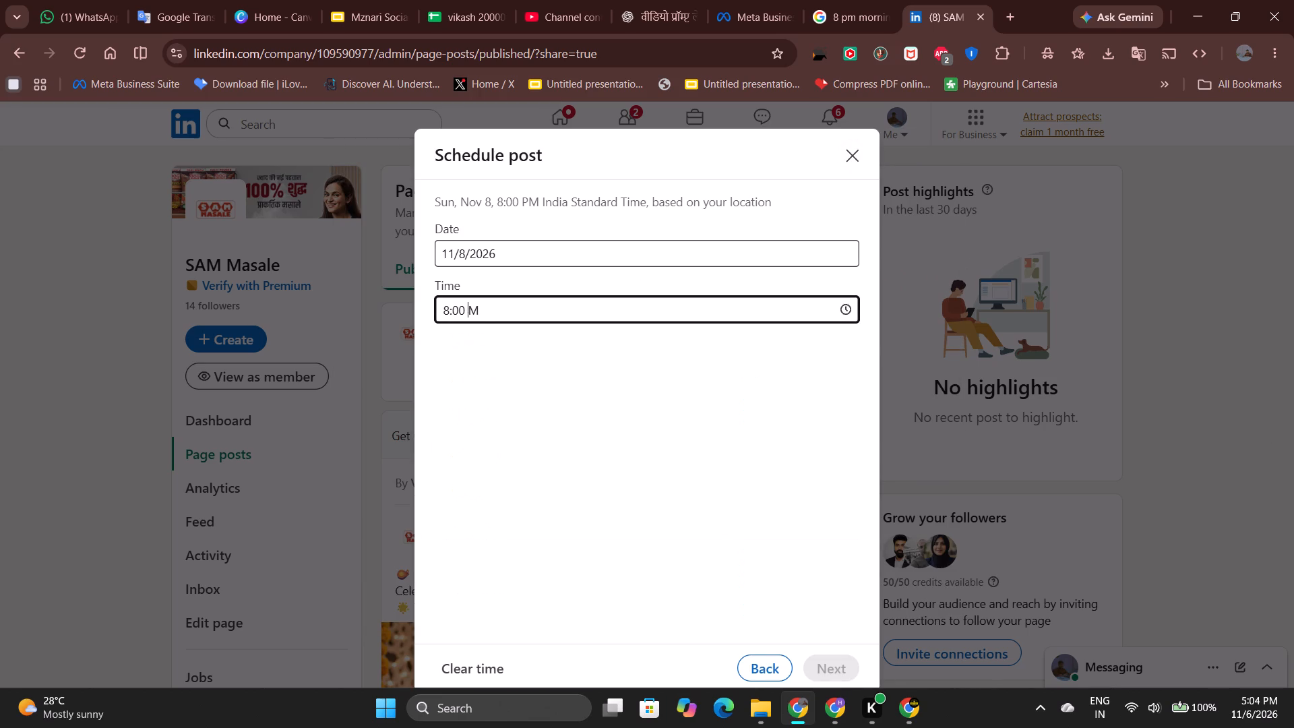
{"action": "key", "text": "a"}
{"action": "left_click", "coordinate": [486, 336]}
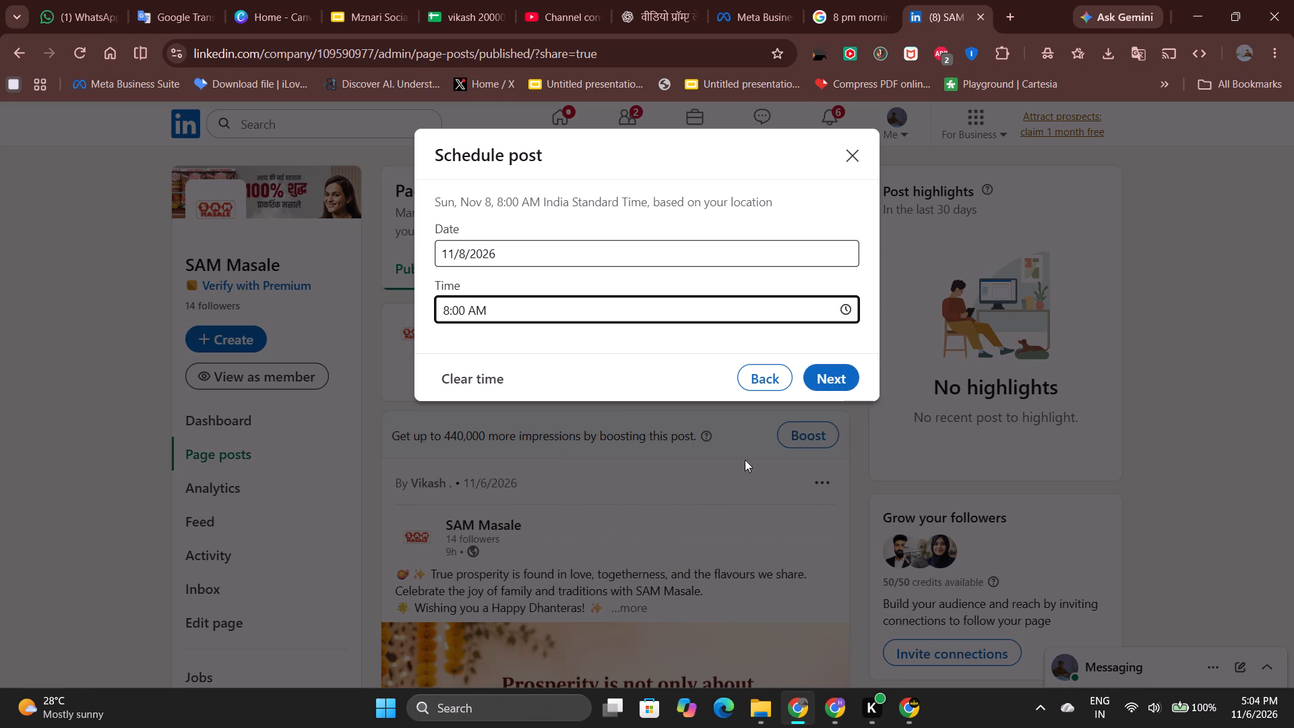
{"action": "left_click", "coordinate": [817, 384]}
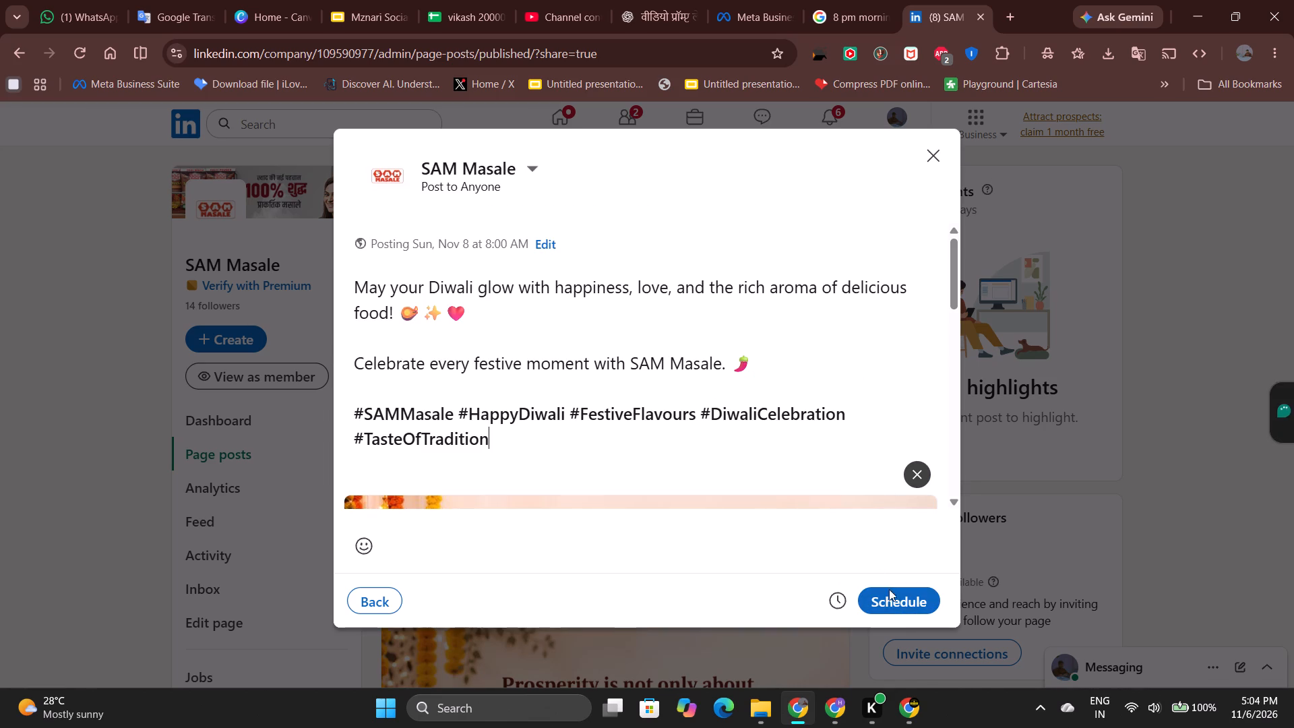
{"action": "left_click", "coordinate": [890, 595]}
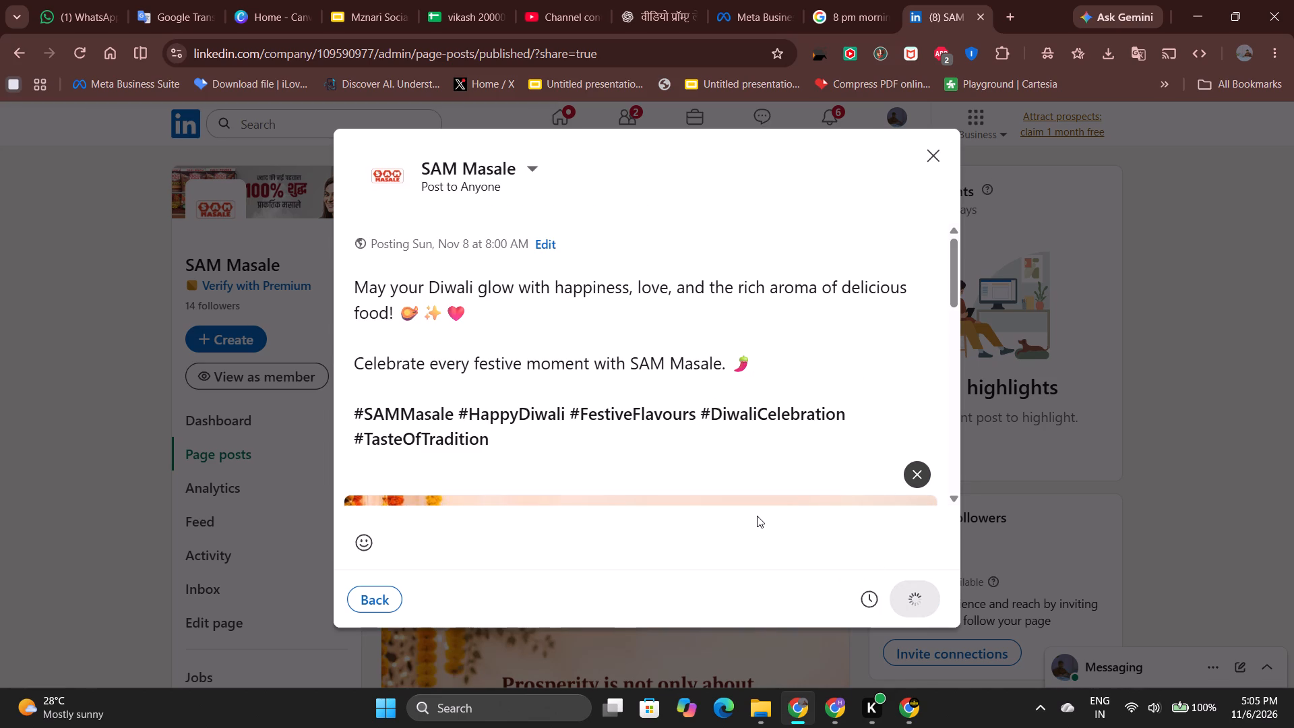
From the page's scheduled posts, reschedule the Govardhan Puja post on November 10, 2026 to 8:00 AM and submit the update.
{"action": "left_click", "coordinate": [239, 345]}
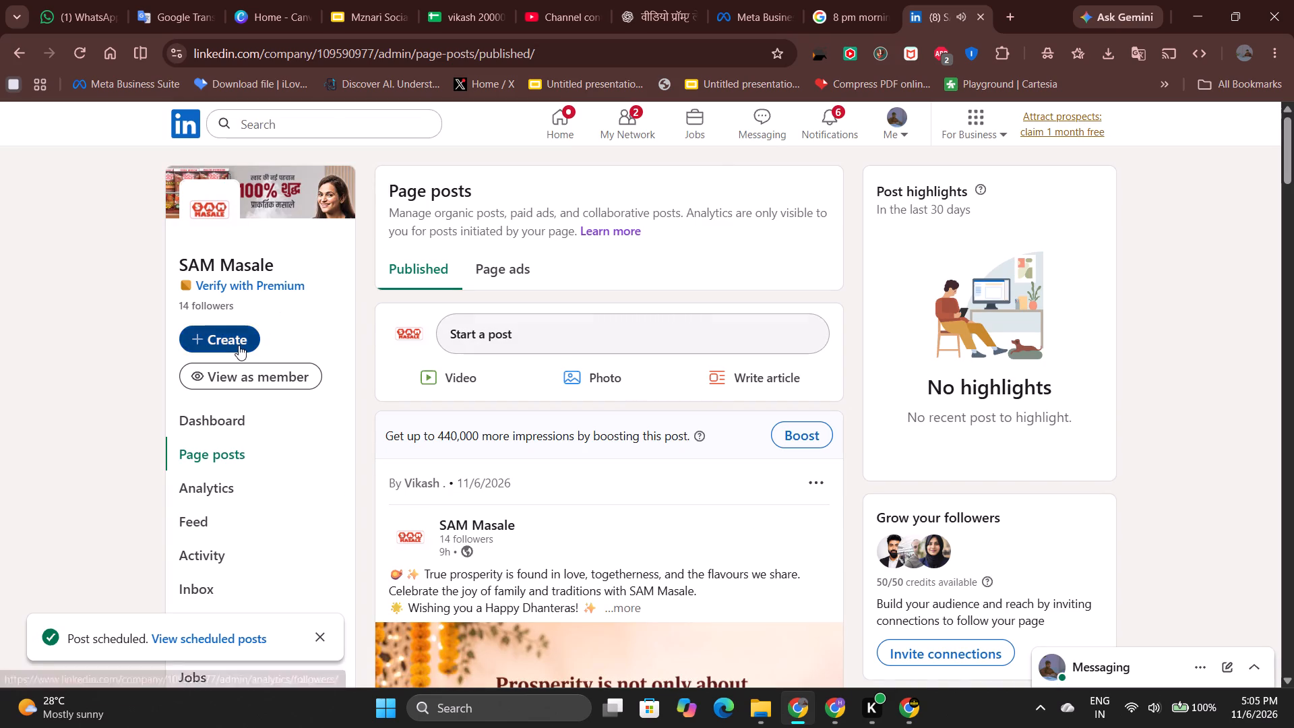
{"action": "left_click", "coordinate": [530, 221]}
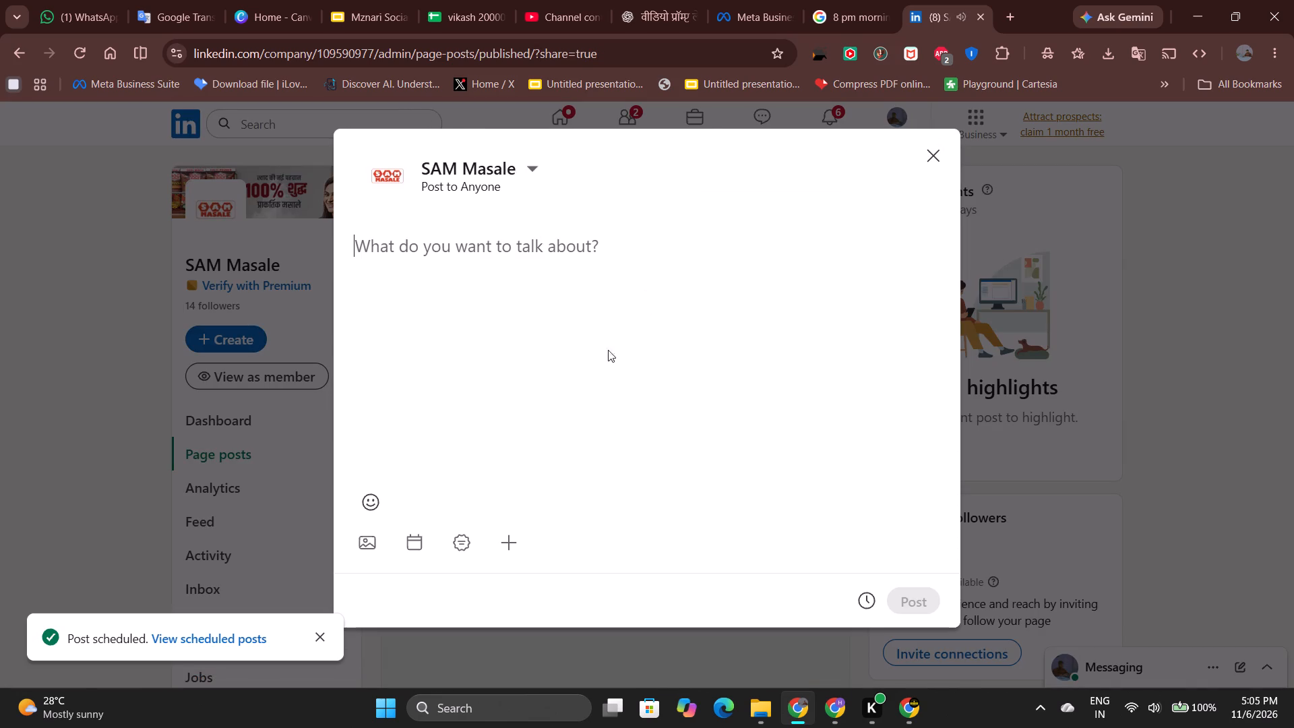
{"action": "left_click", "coordinate": [859, 597]}
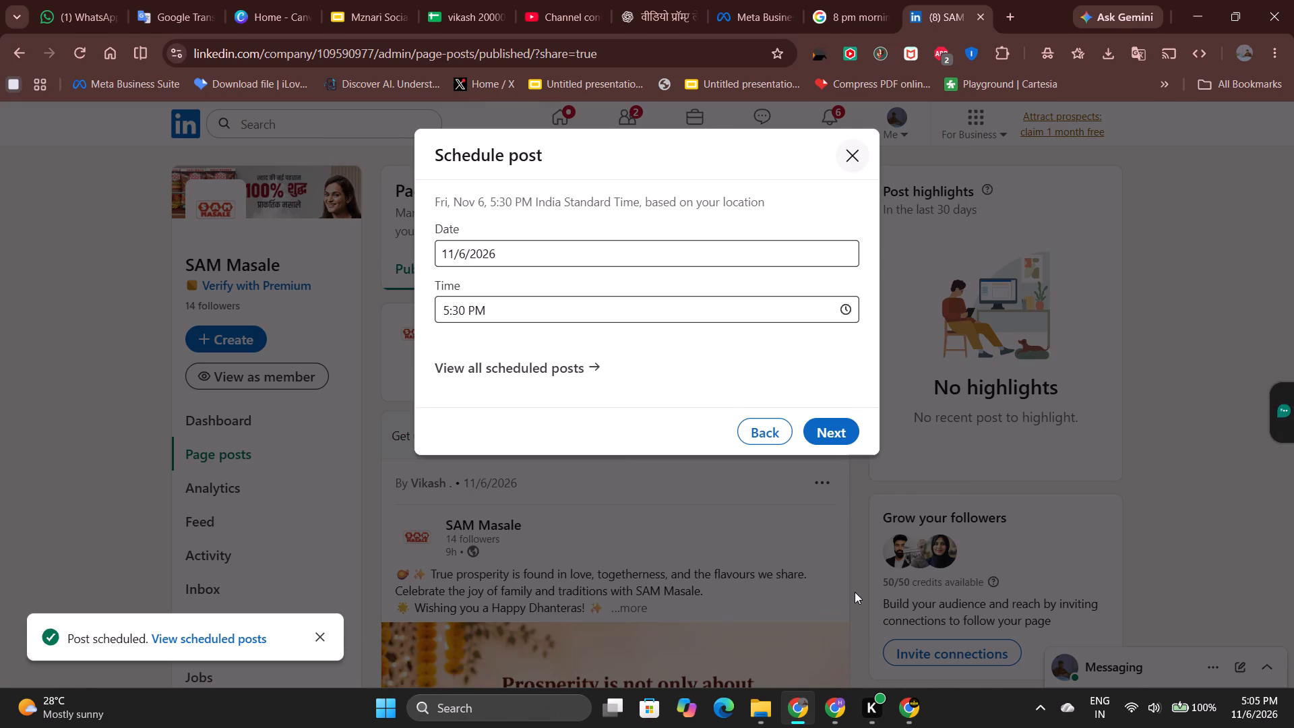
{"action": "left_click", "coordinate": [541, 367]}
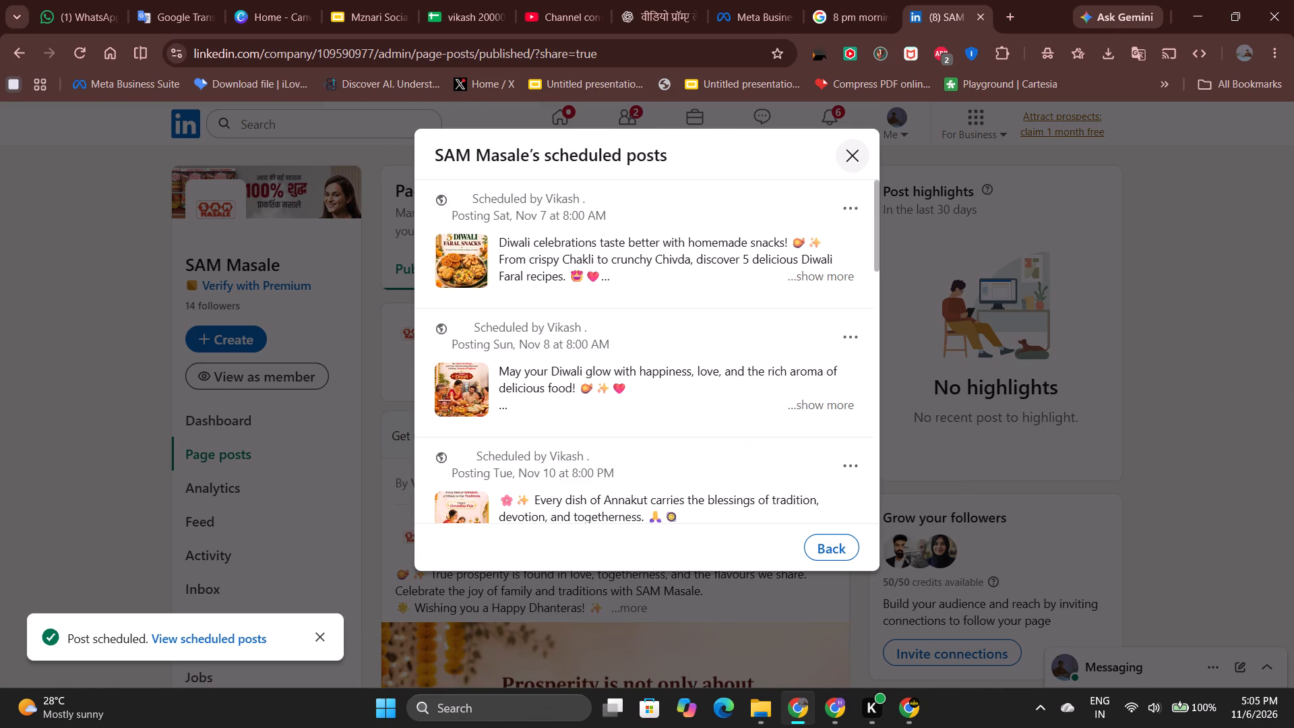
{"action": "scroll", "coordinate": [513, 243], "scroll_direction": "up", "scroll_amount": 3}
{"action": "scroll", "coordinate": [556, 373], "scroll_direction": "down", "scroll_amount": 1}
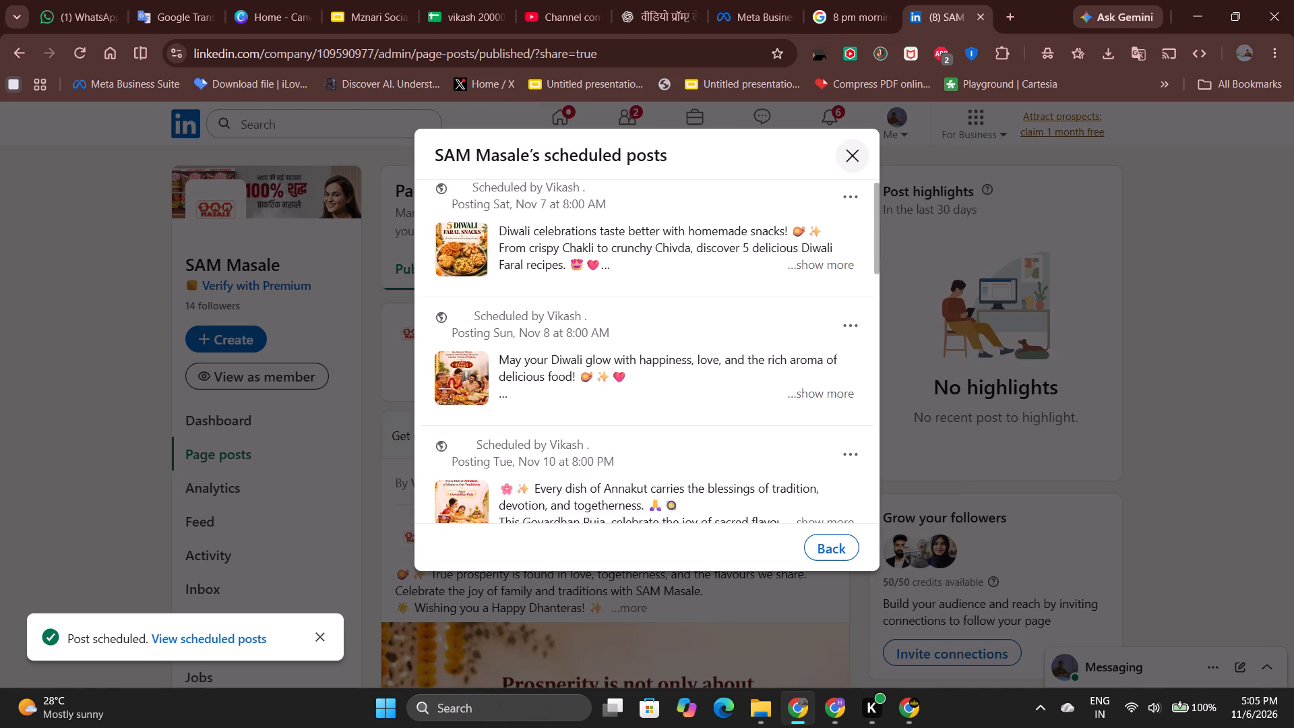
{"action": "scroll", "coordinate": [581, 399], "scroll_direction": "down", "scroll_amount": 1}
{"action": "left_click", "coordinate": [857, 299]}
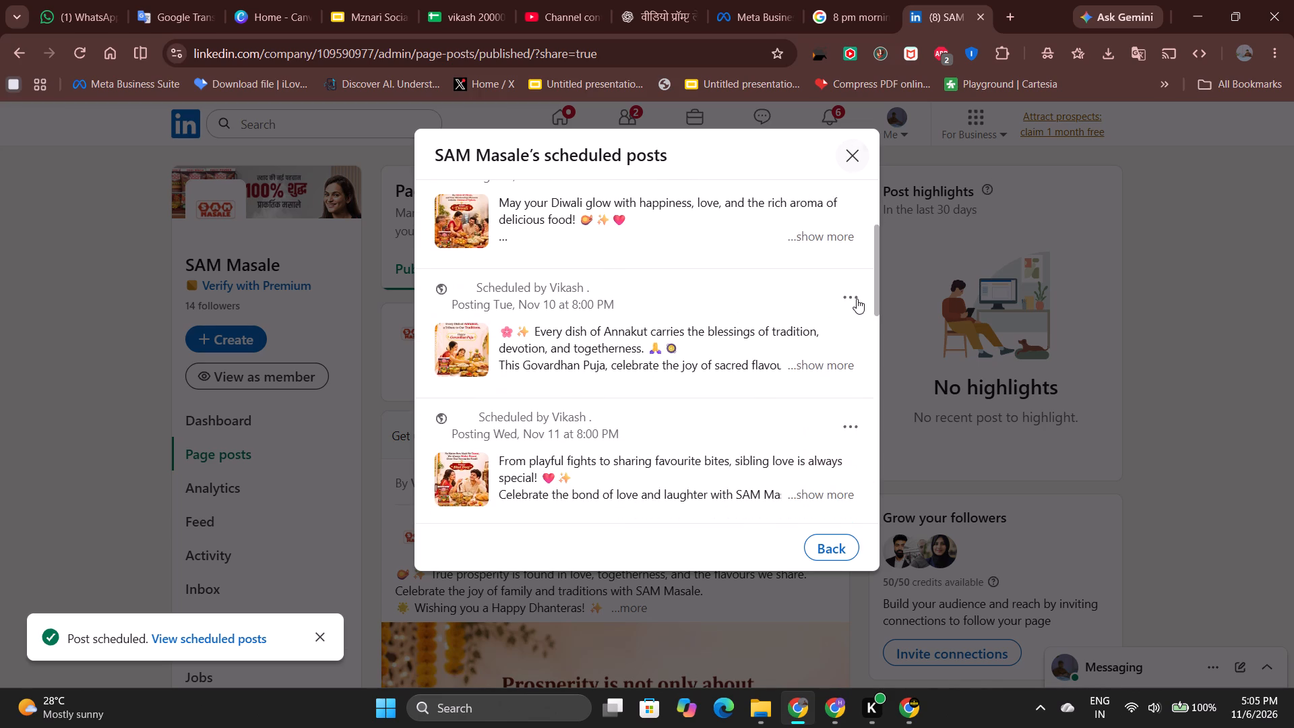
{"action": "left_click", "coordinate": [763, 398]}
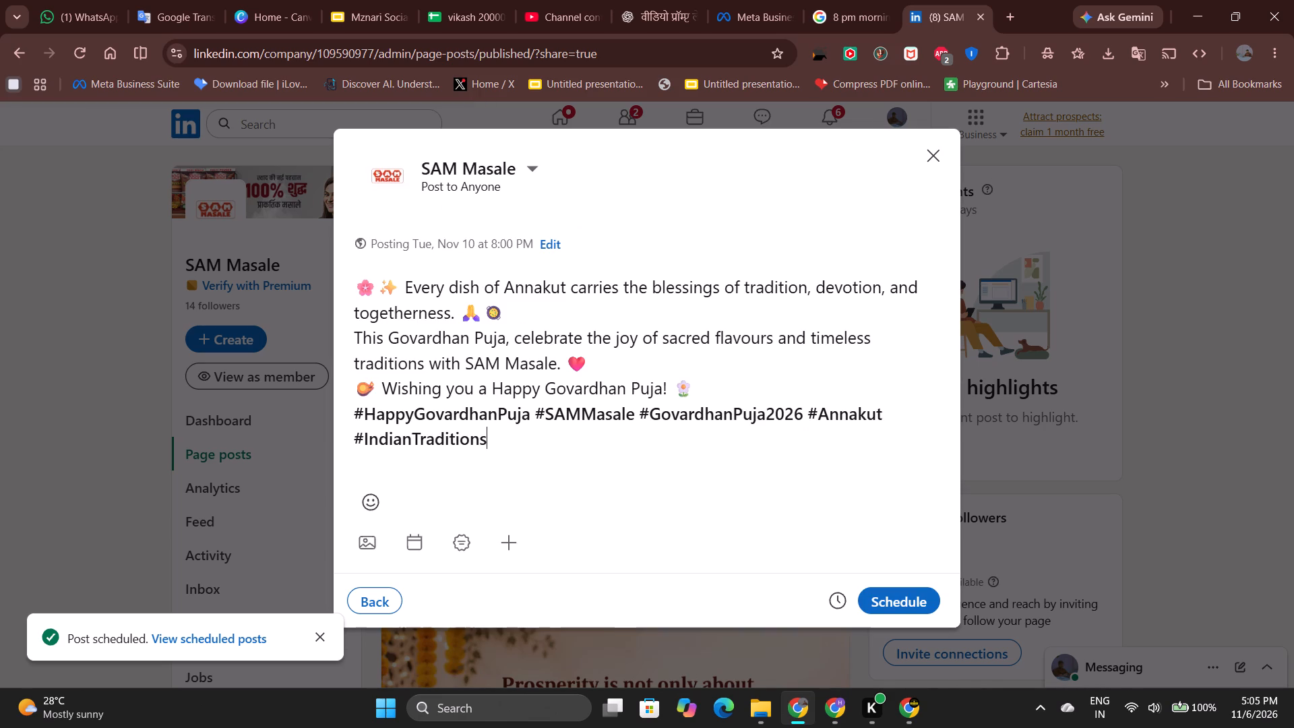
{"action": "left_click", "coordinate": [544, 247]}
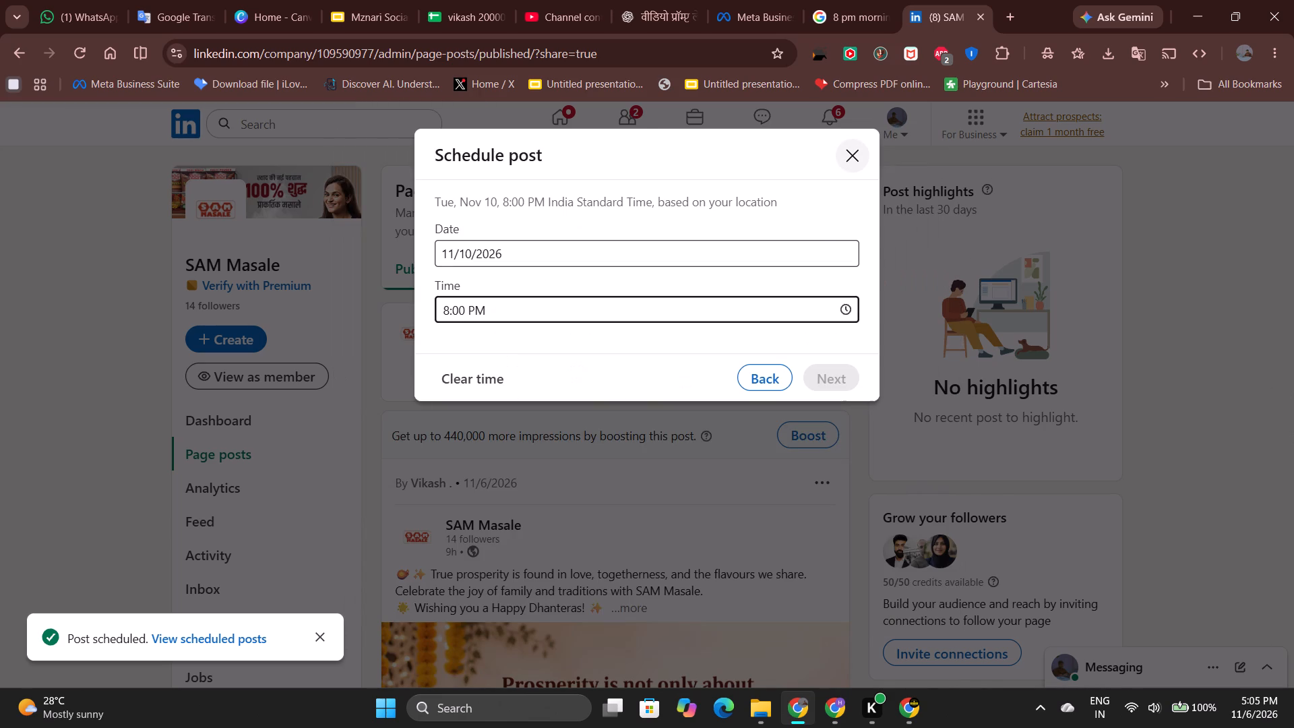
{"action": "left_click", "coordinate": [475, 305]}
{"action": "key", "text": "BackSpace"}
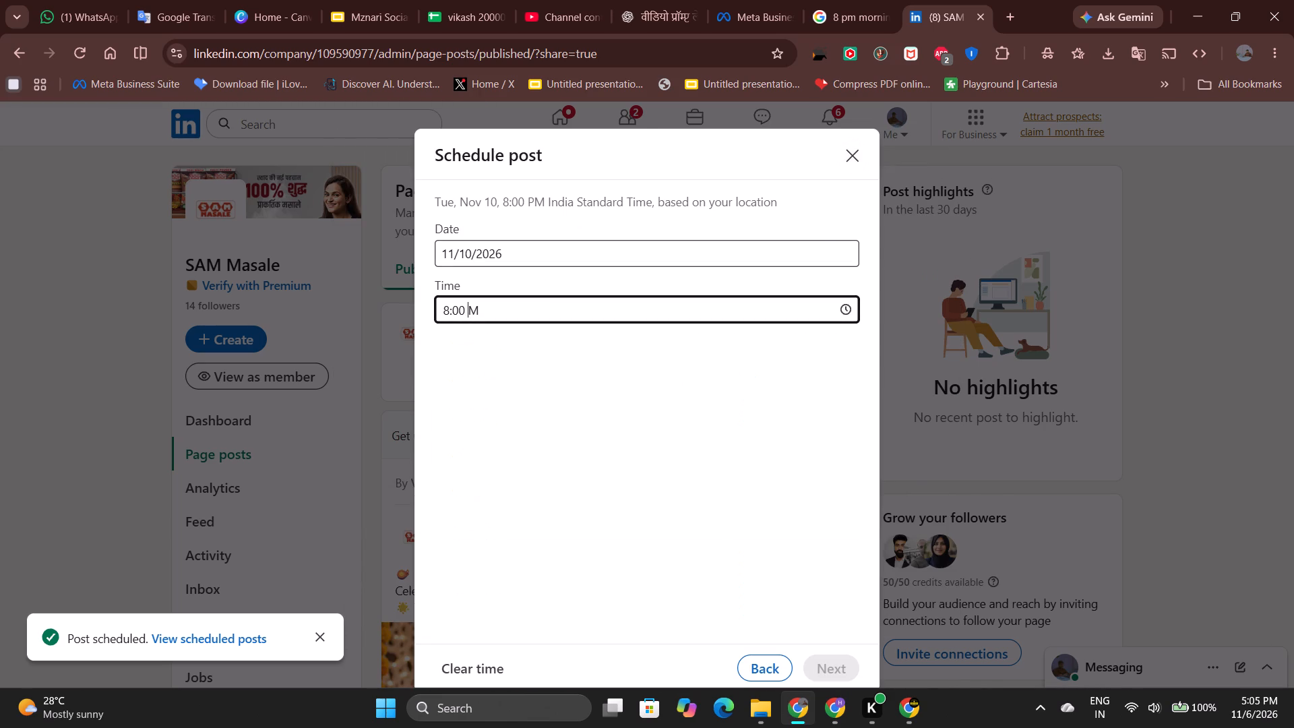
{"action": "key", "text": "a"}
{"action": "key", "text": "BackSpace"}
{"action": "key", "text": "a"}
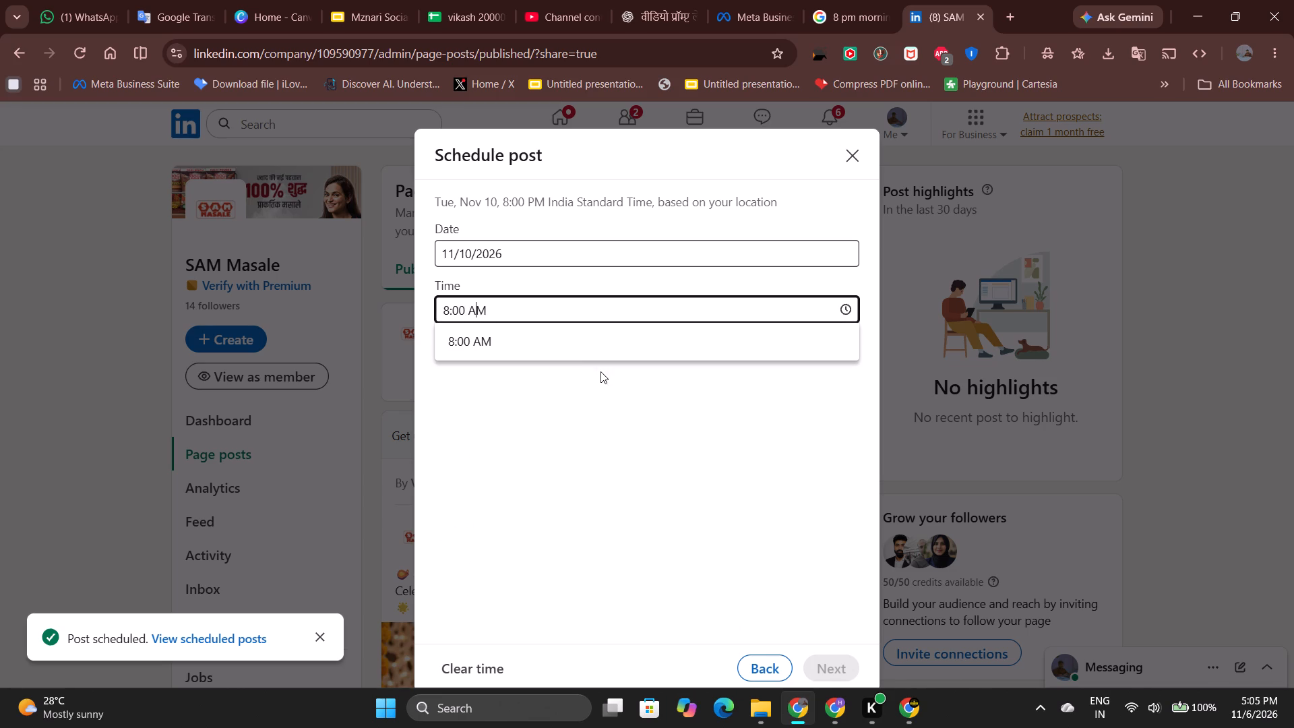
{"action": "left_click", "coordinate": [569, 353]}
{"action": "left_click", "coordinate": [822, 376]}
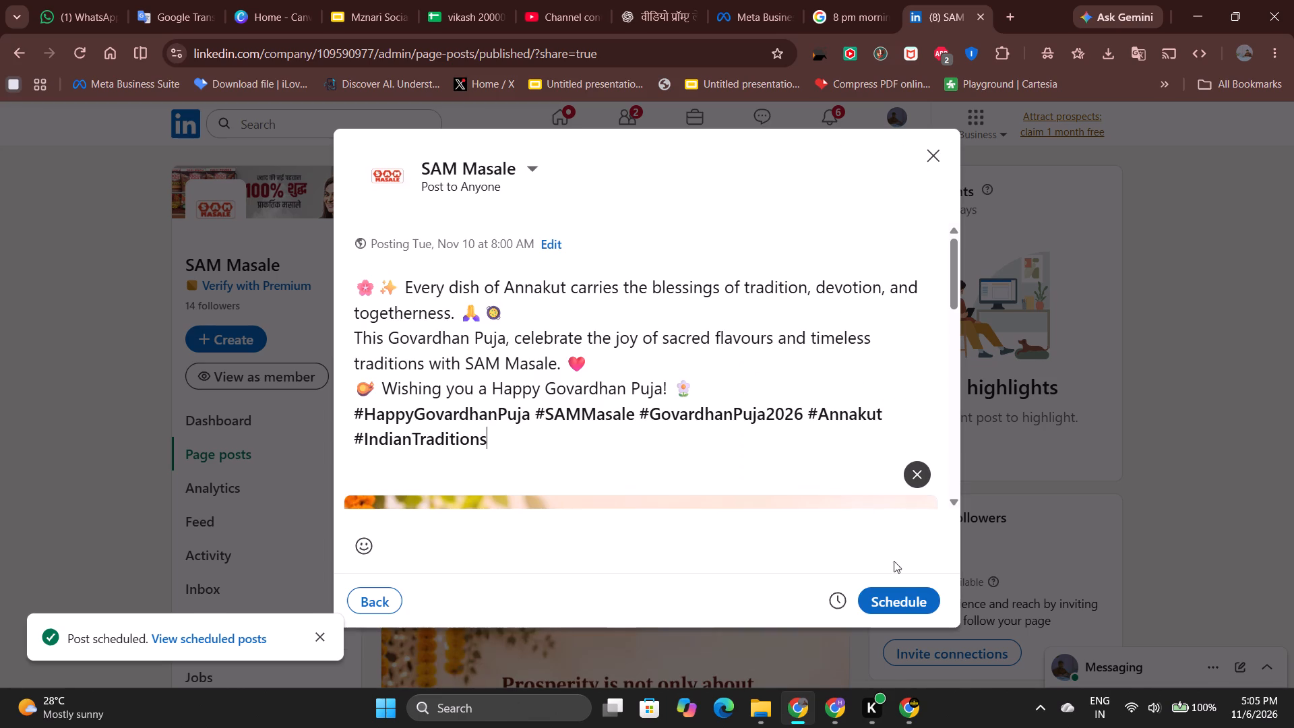
{"action": "left_click", "coordinate": [896, 604]}
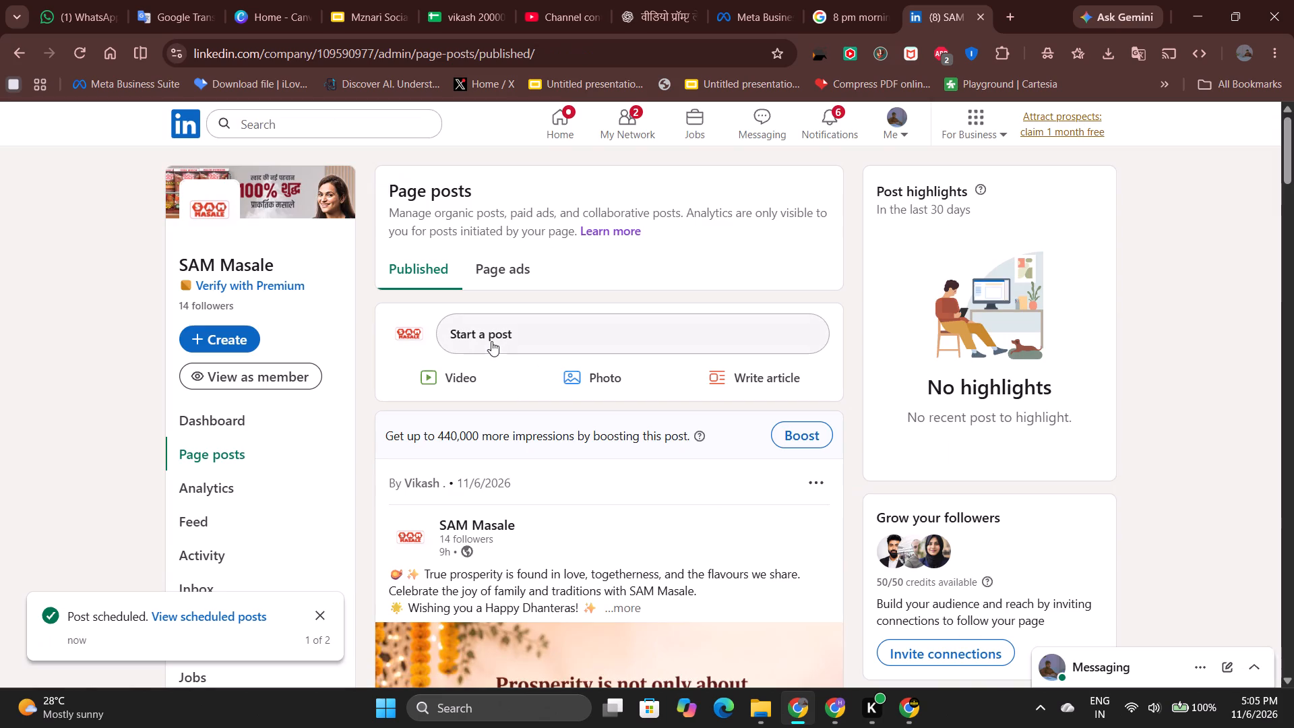
From the page's scheduled posts, reschedule the Bhai Dooj sibling-love post on November 11, 2026 to 8:00 AM and submit the update.
{"action": "left_click", "coordinate": [235, 335]}
{"action": "left_click", "coordinate": [559, 222]}
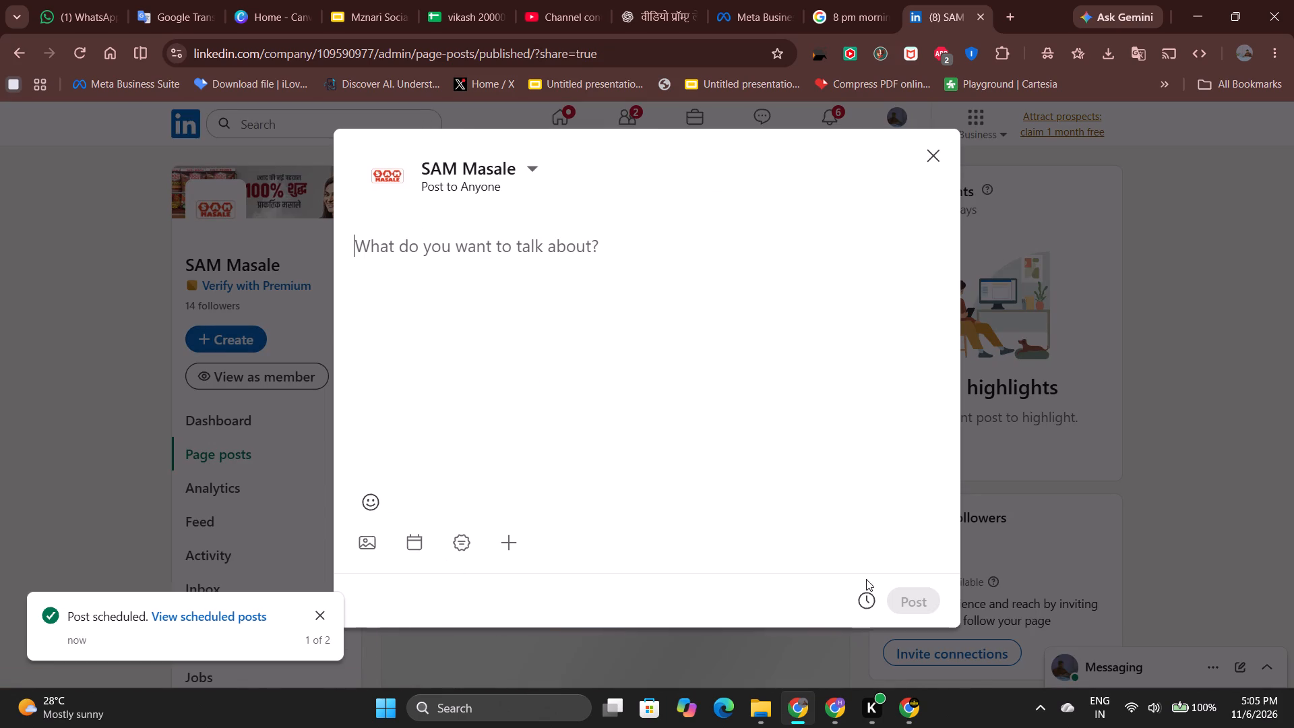
{"action": "left_click", "coordinate": [875, 606]}
{"action": "left_click", "coordinate": [553, 370]}
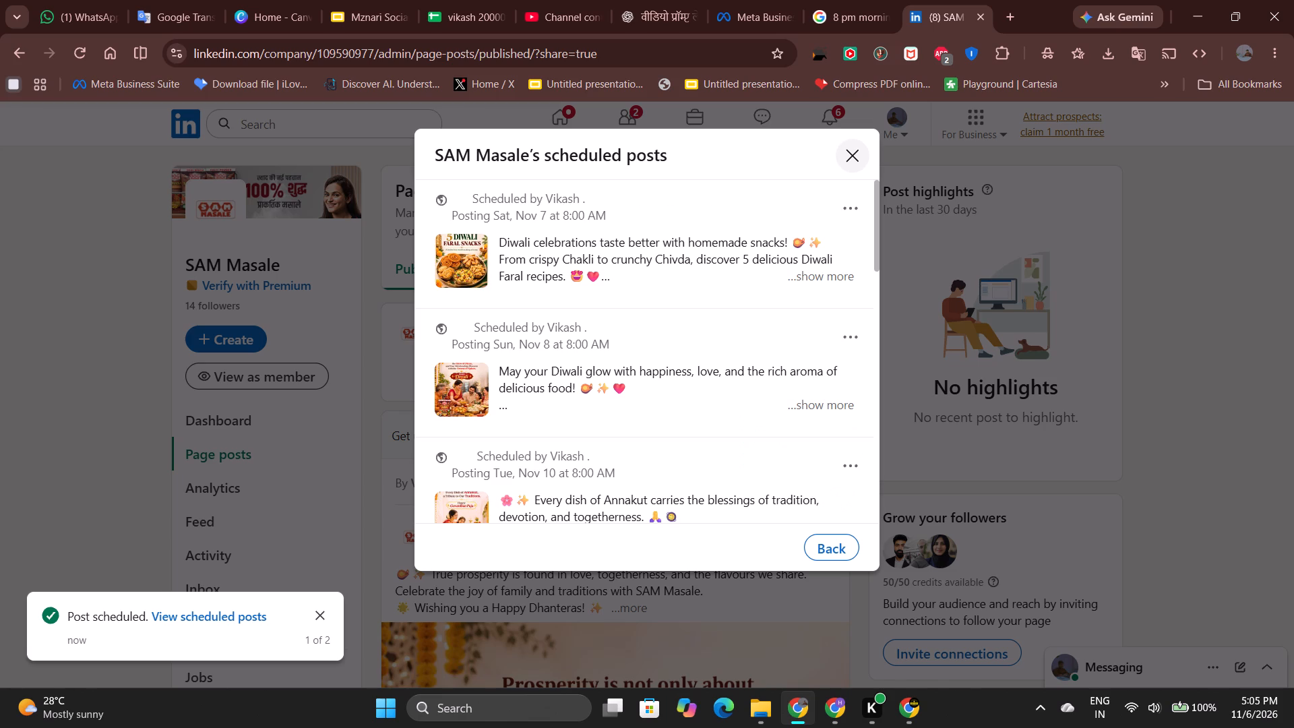
{"action": "scroll", "coordinate": [600, 473], "scroll_direction": "down", "scroll_amount": 1}
{"action": "scroll", "coordinate": [605, 369], "scroll_direction": "down", "scroll_amount": 2}
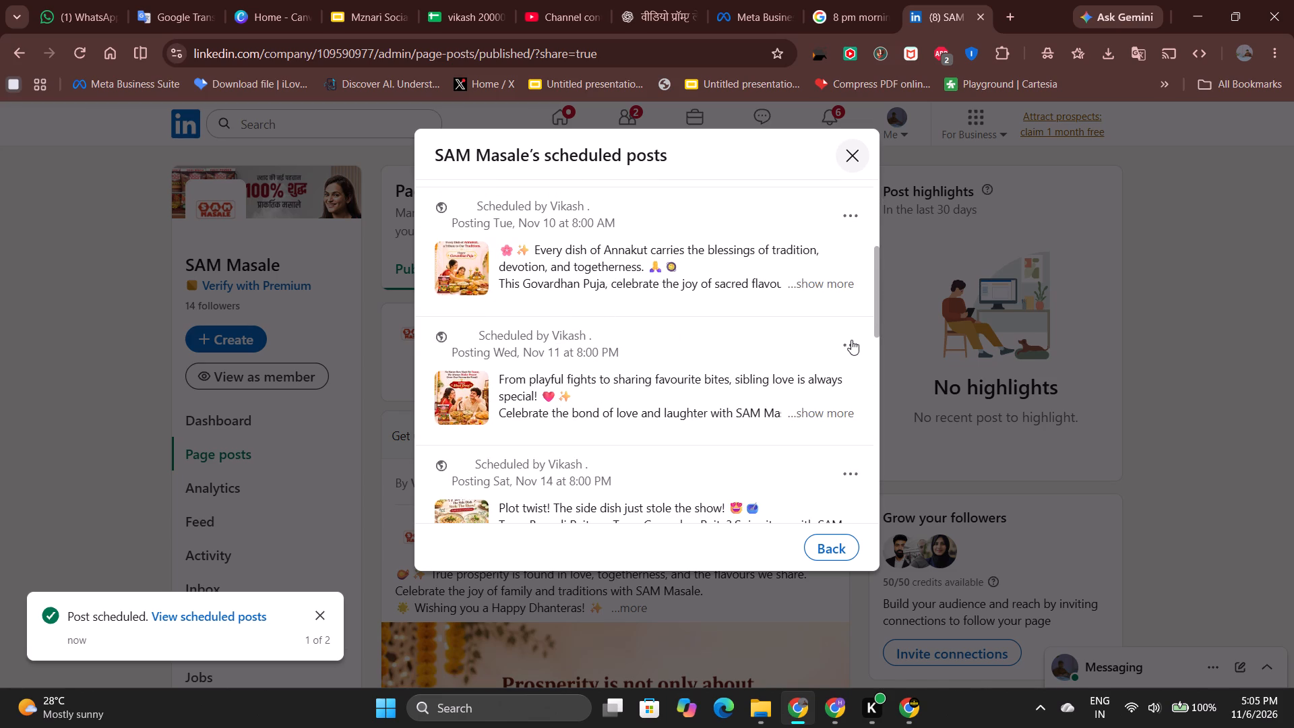
{"action": "left_click", "coordinate": [851, 340]}
{"action": "left_click", "coordinate": [762, 450]}
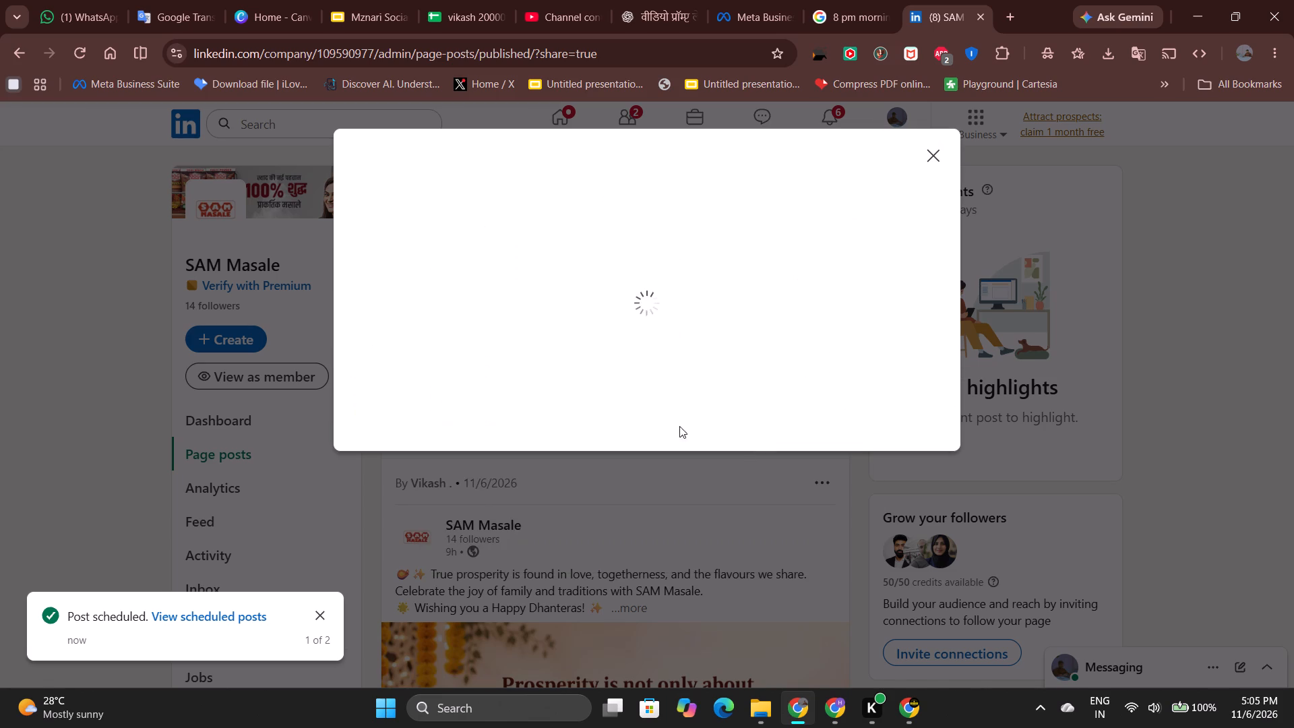
{"action": "left_click", "coordinate": [557, 234]}
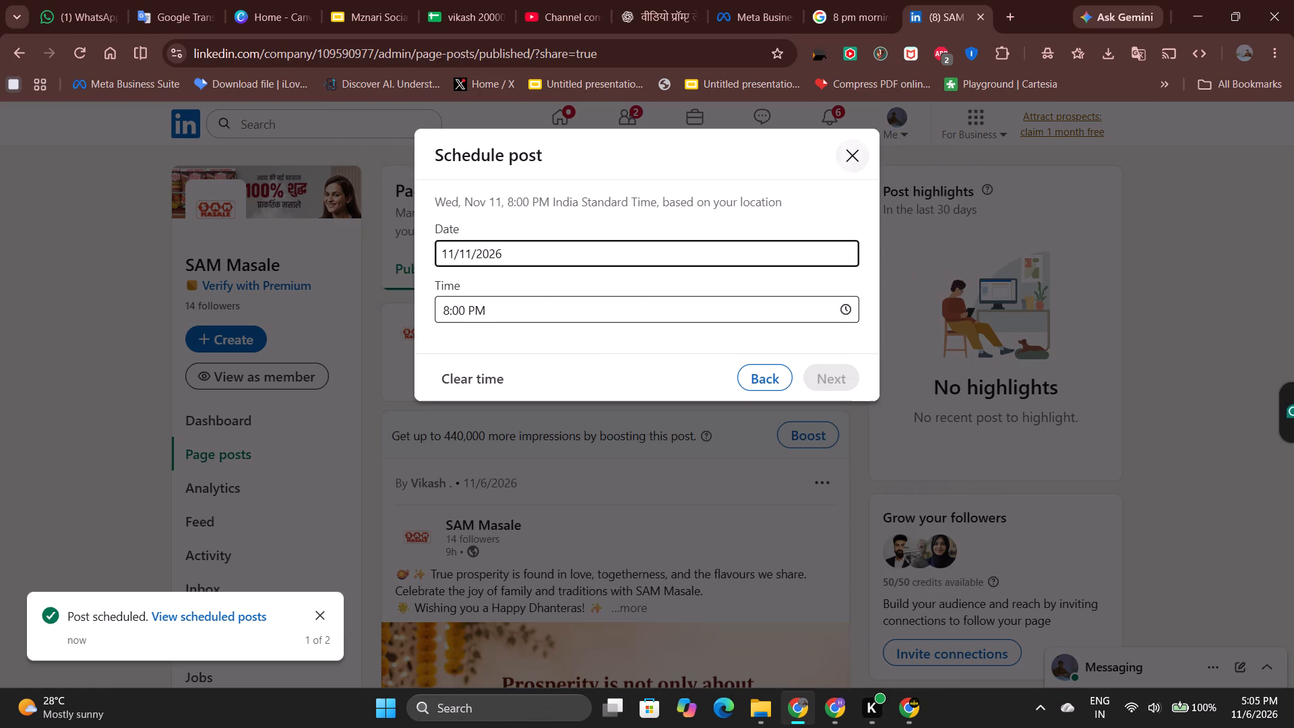
{"action": "left_click", "coordinate": [474, 308]}
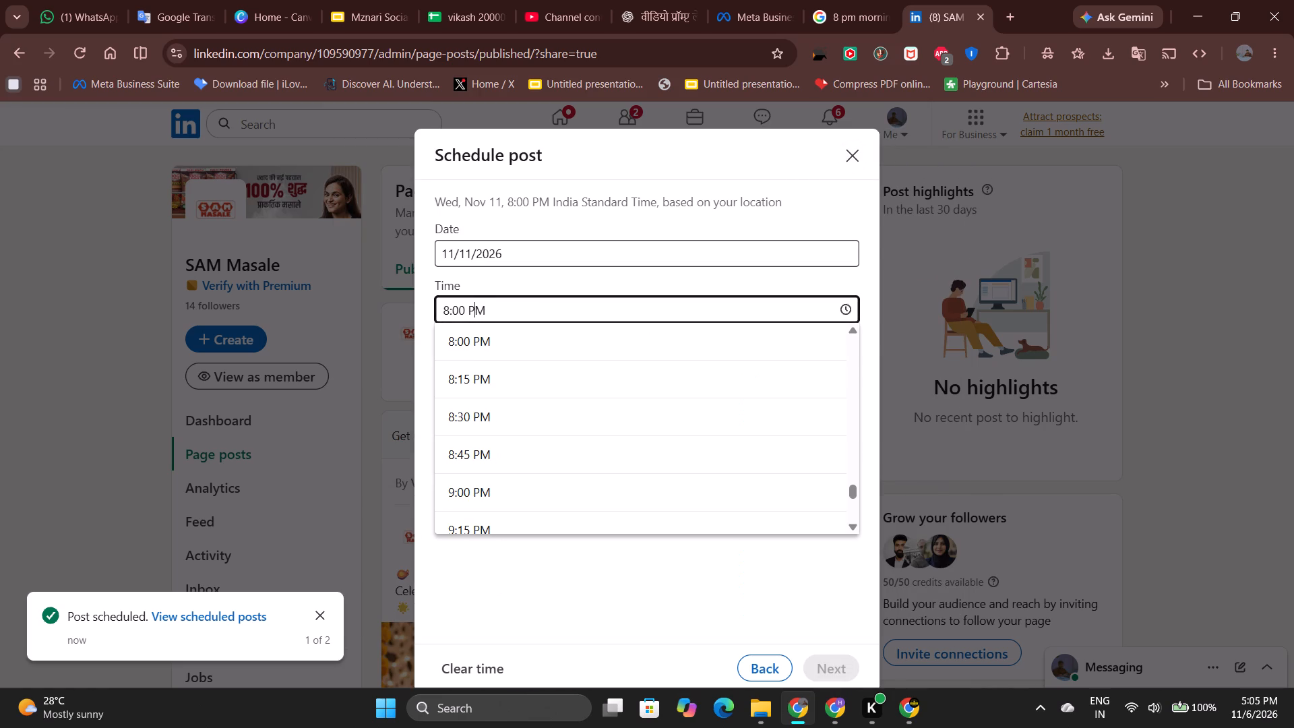
{"action": "key", "text": "BackSpace"}
{"action": "key", "text": "a"}
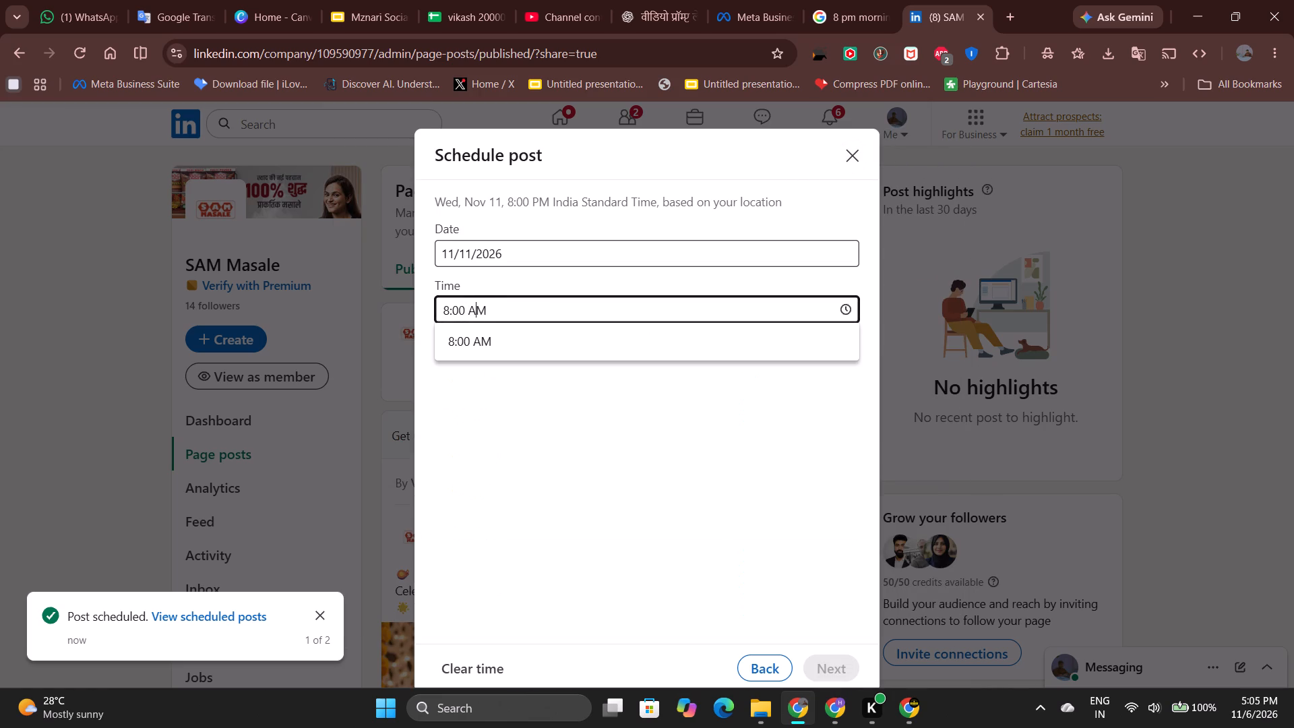
{"action": "left_click", "coordinate": [509, 352]}
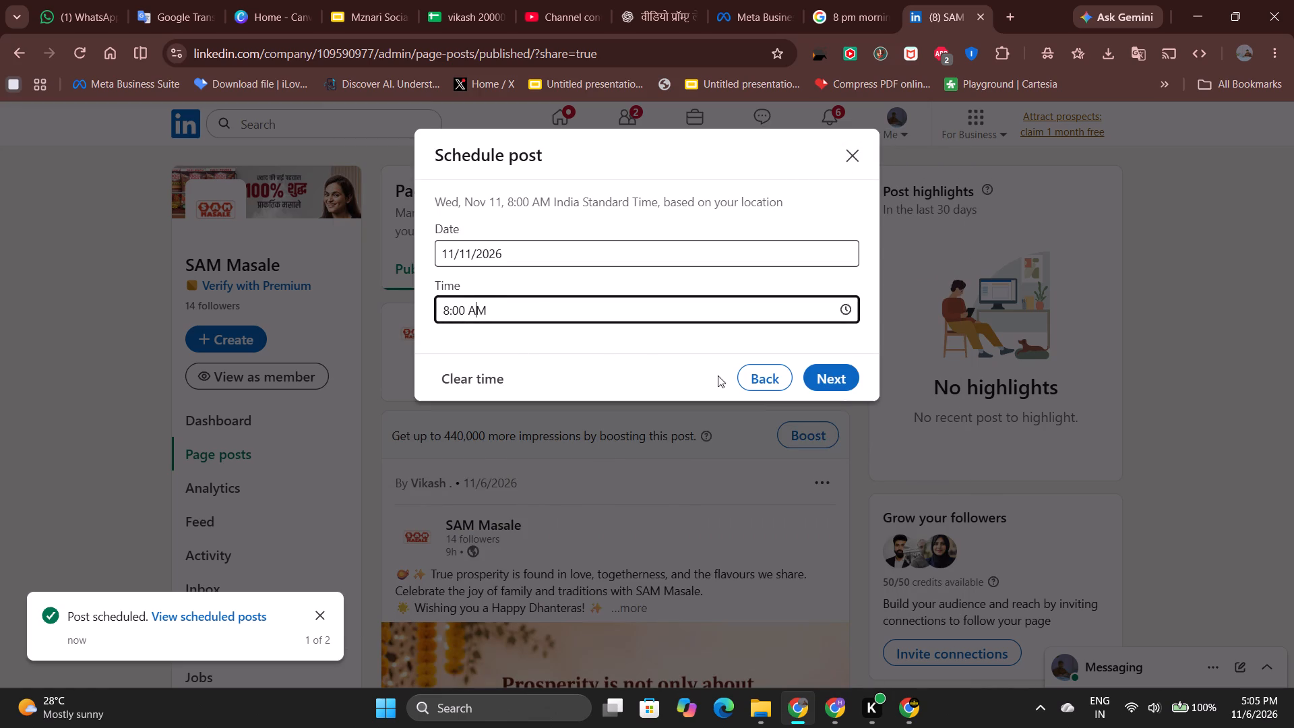
{"action": "left_click", "coordinate": [824, 384]}
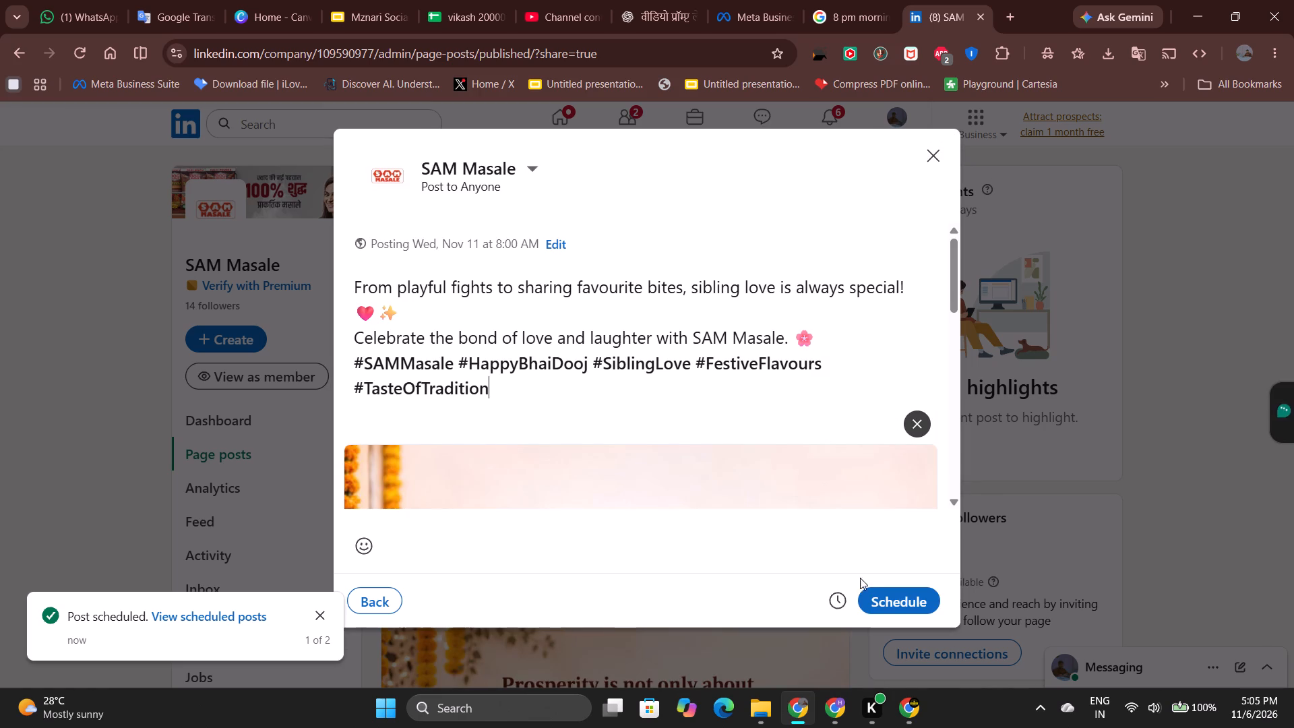
{"action": "left_click", "coordinate": [884, 597]}
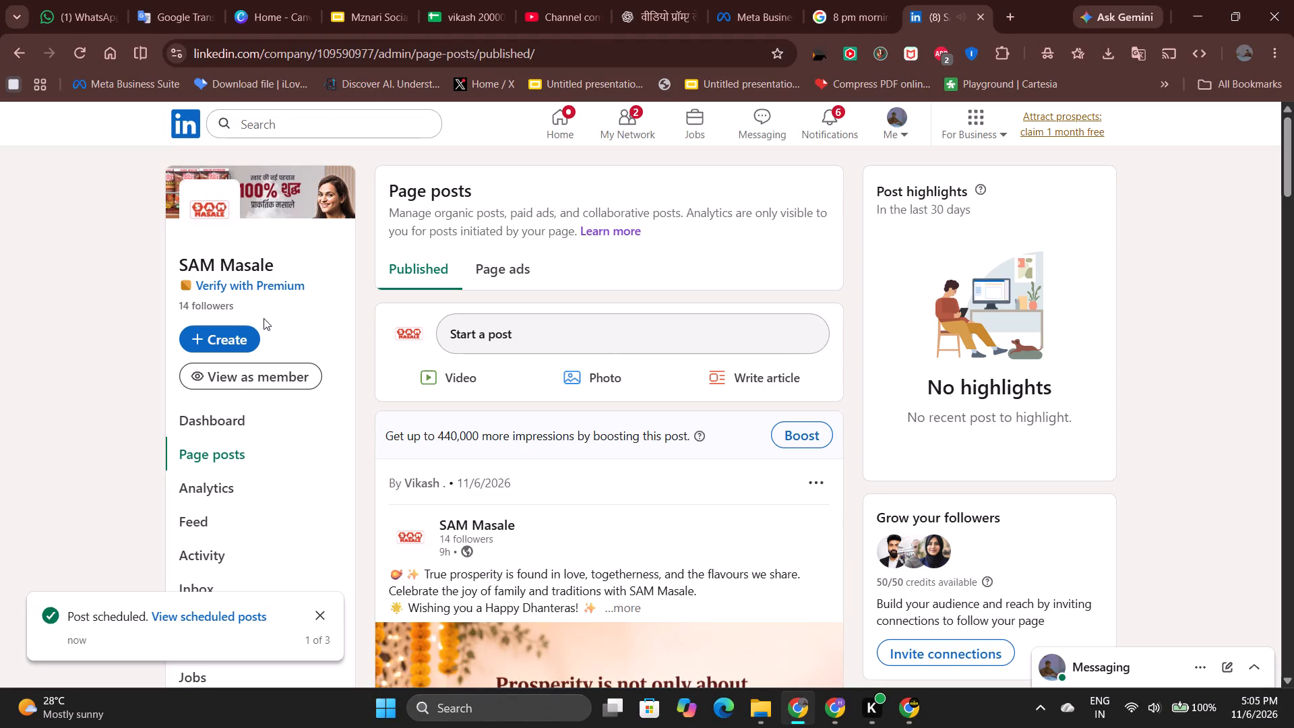
From the page's scheduled posts, reschedule the Boondi versus Cucumber Raita post on November 14, 2026 to 8:00 AM and submit the update.
{"action": "left_click", "coordinate": [206, 344]}
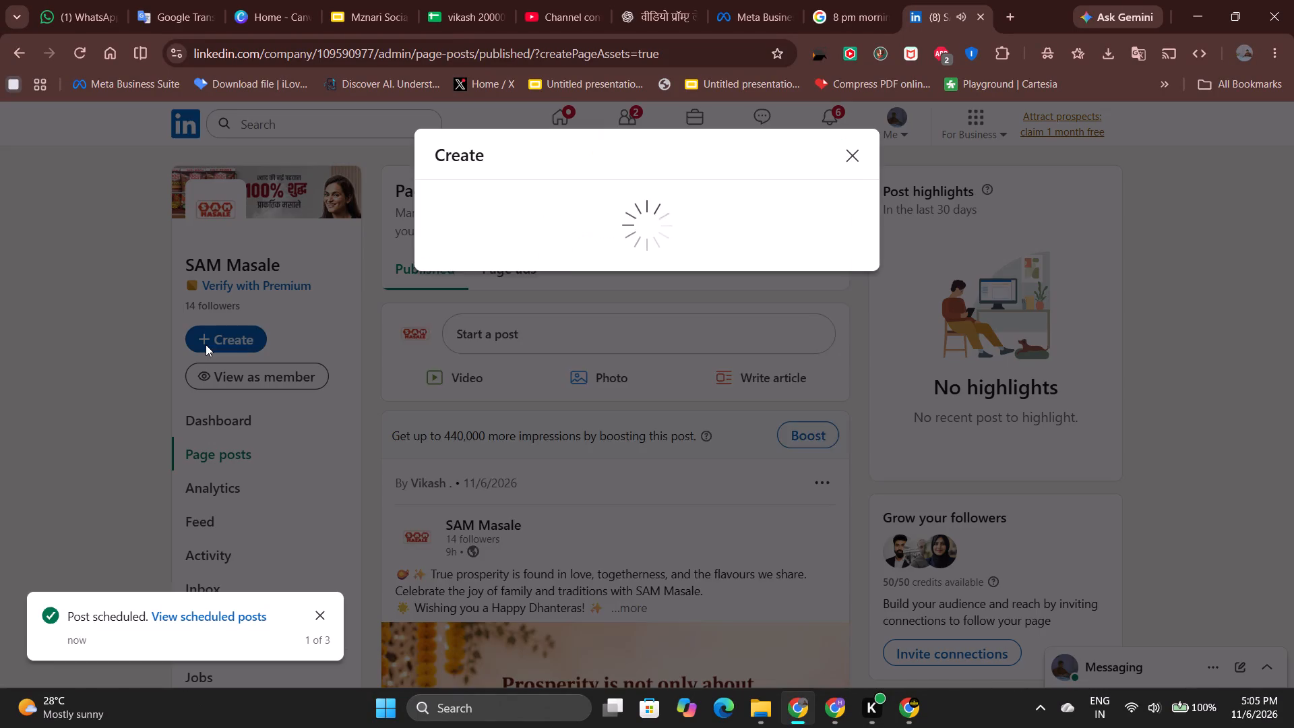
{"action": "left_click", "coordinate": [522, 220]}
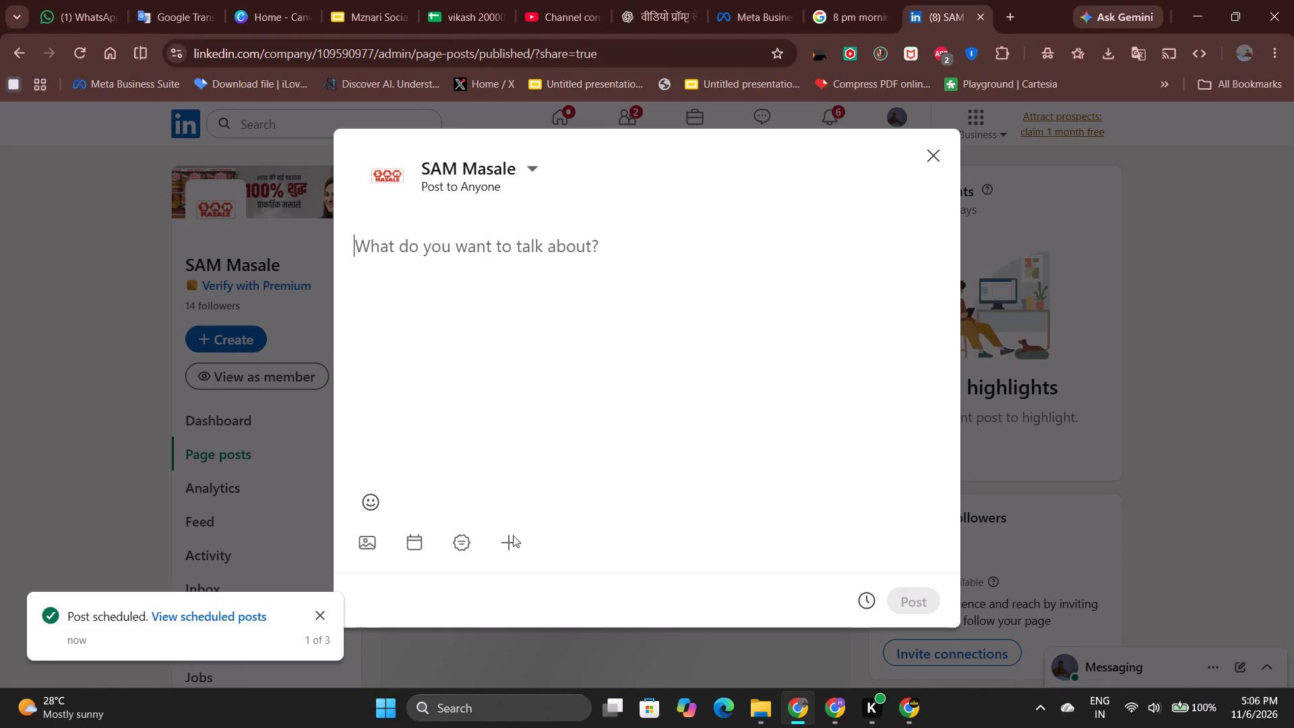
{"action": "left_click", "coordinate": [873, 608]}
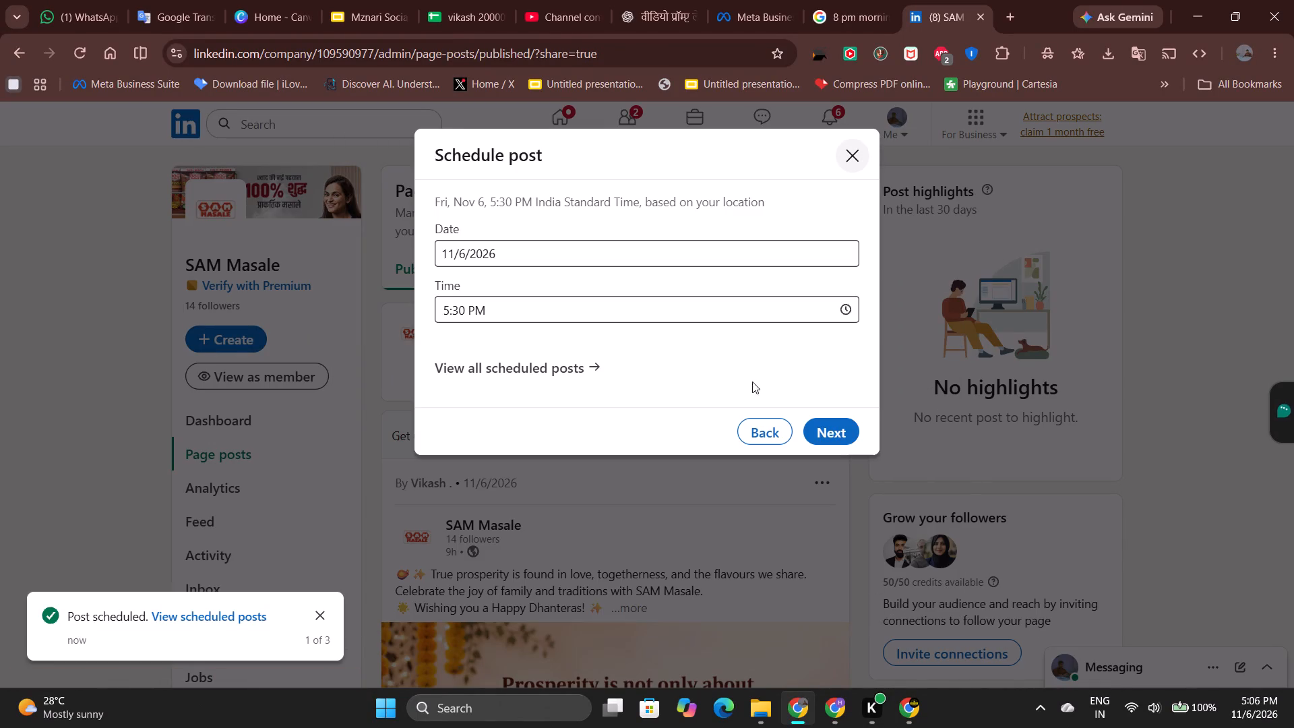
{"action": "left_click", "coordinate": [561, 359]}
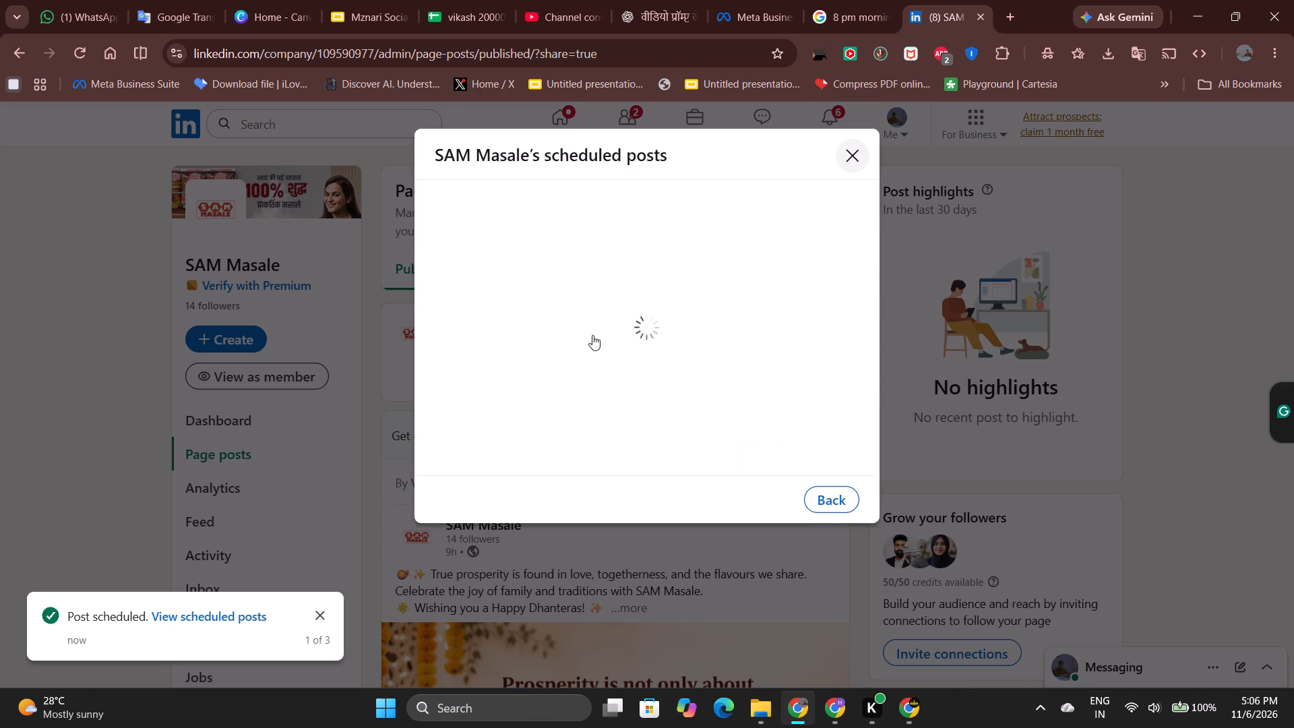
{"action": "scroll", "coordinate": [592, 335], "scroll_direction": "down", "scroll_amount": 4}
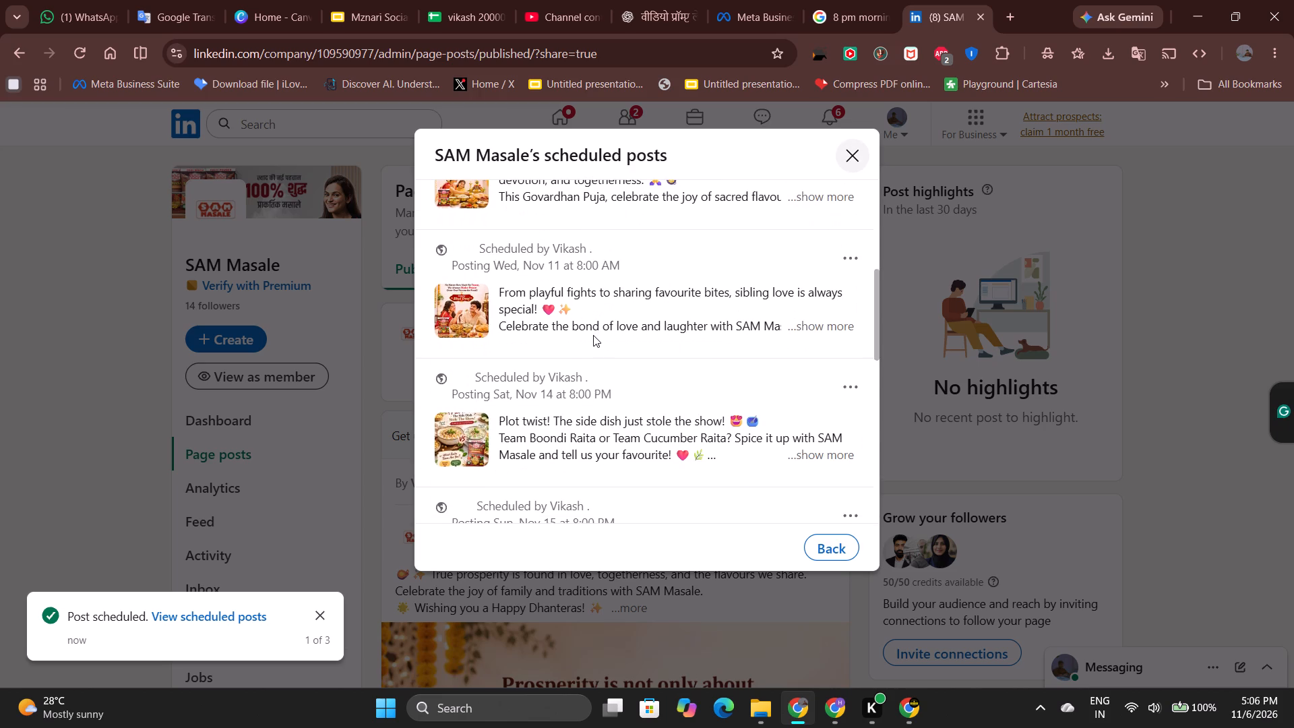
{"action": "scroll", "coordinate": [593, 335], "scroll_direction": "down", "scroll_amount": 2}
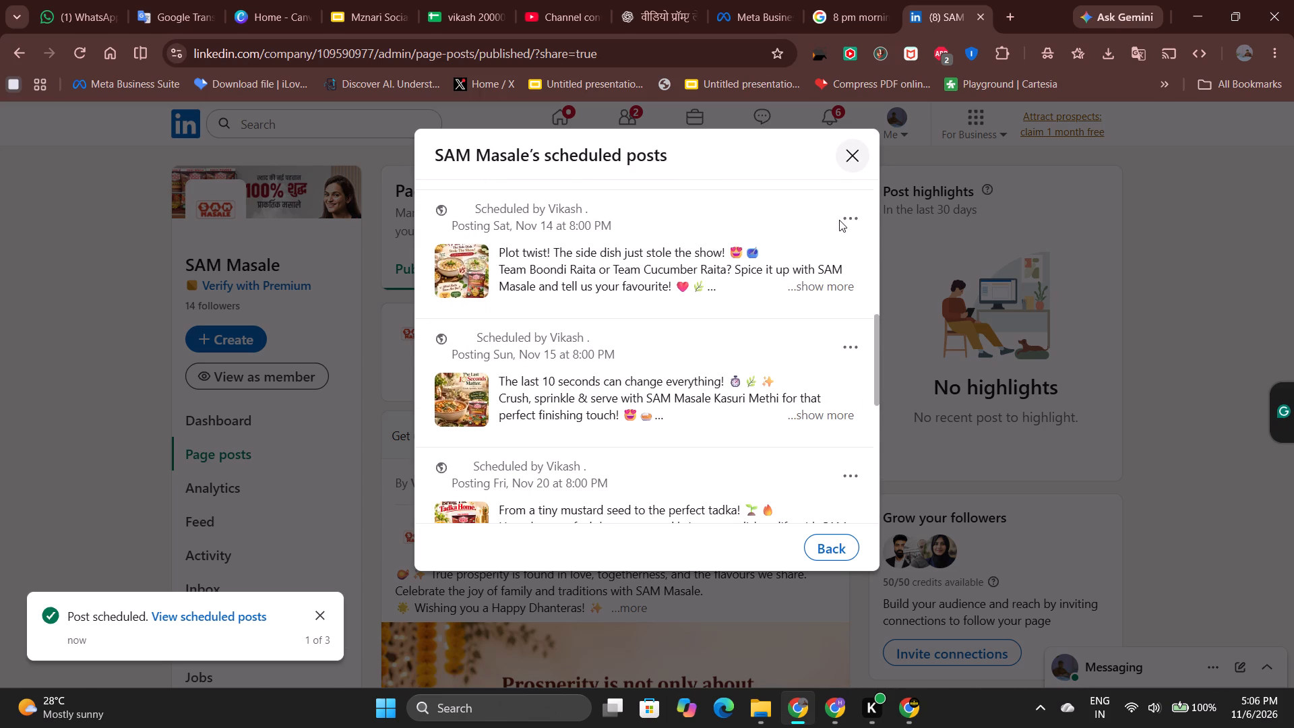
{"action": "left_click", "coordinate": [858, 214]}
{"action": "left_click", "coordinate": [782, 323]}
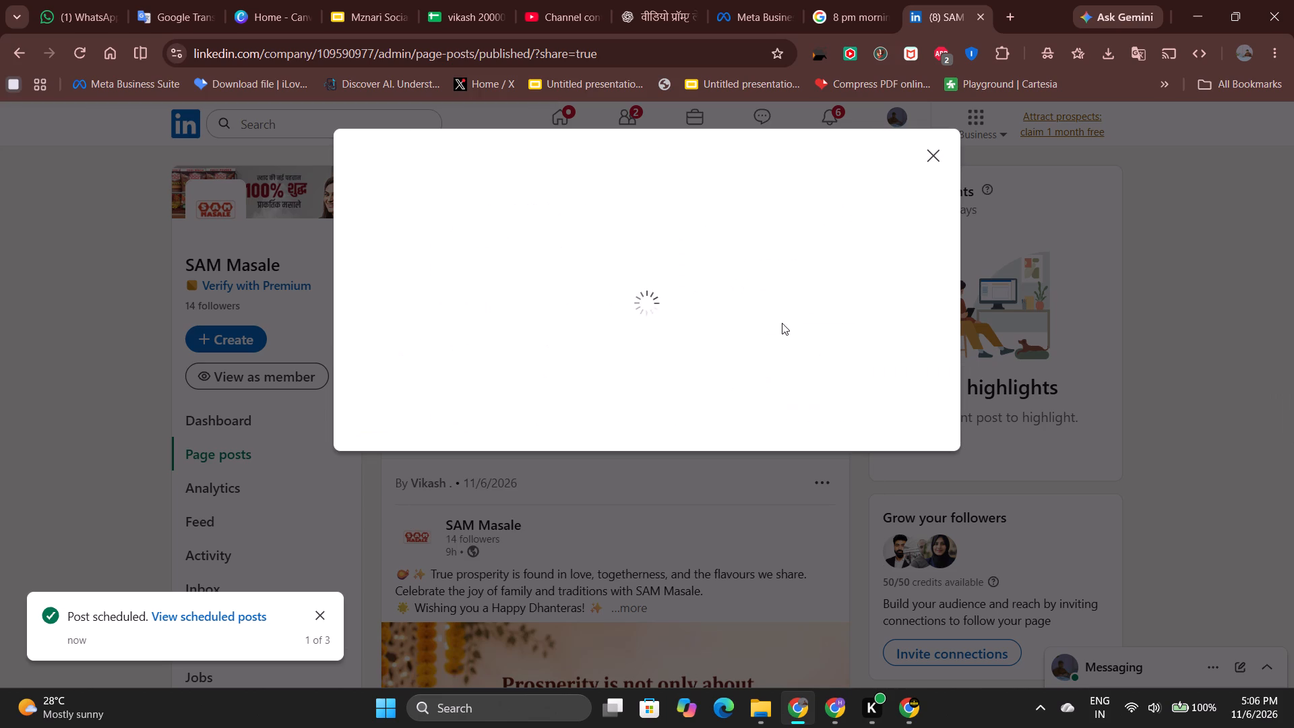
{"action": "left_click", "coordinate": [537, 241]}
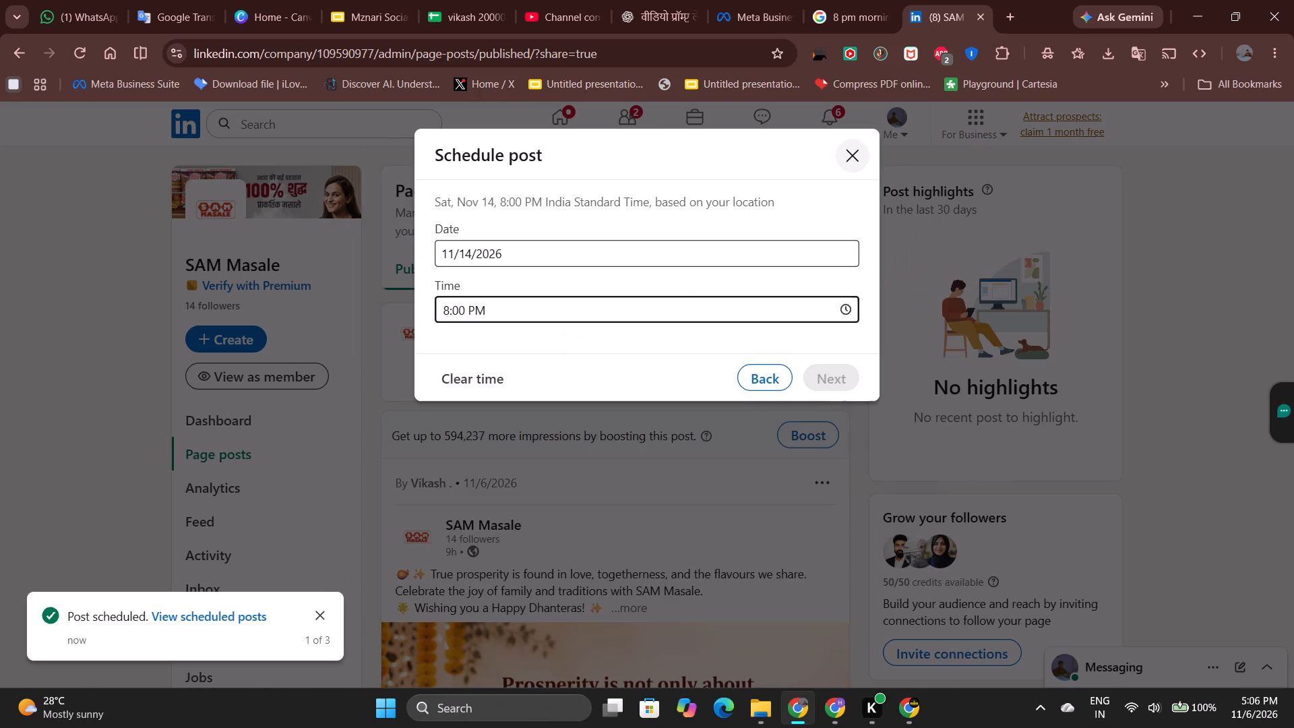
{"action": "left_click", "coordinate": [536, 312]}
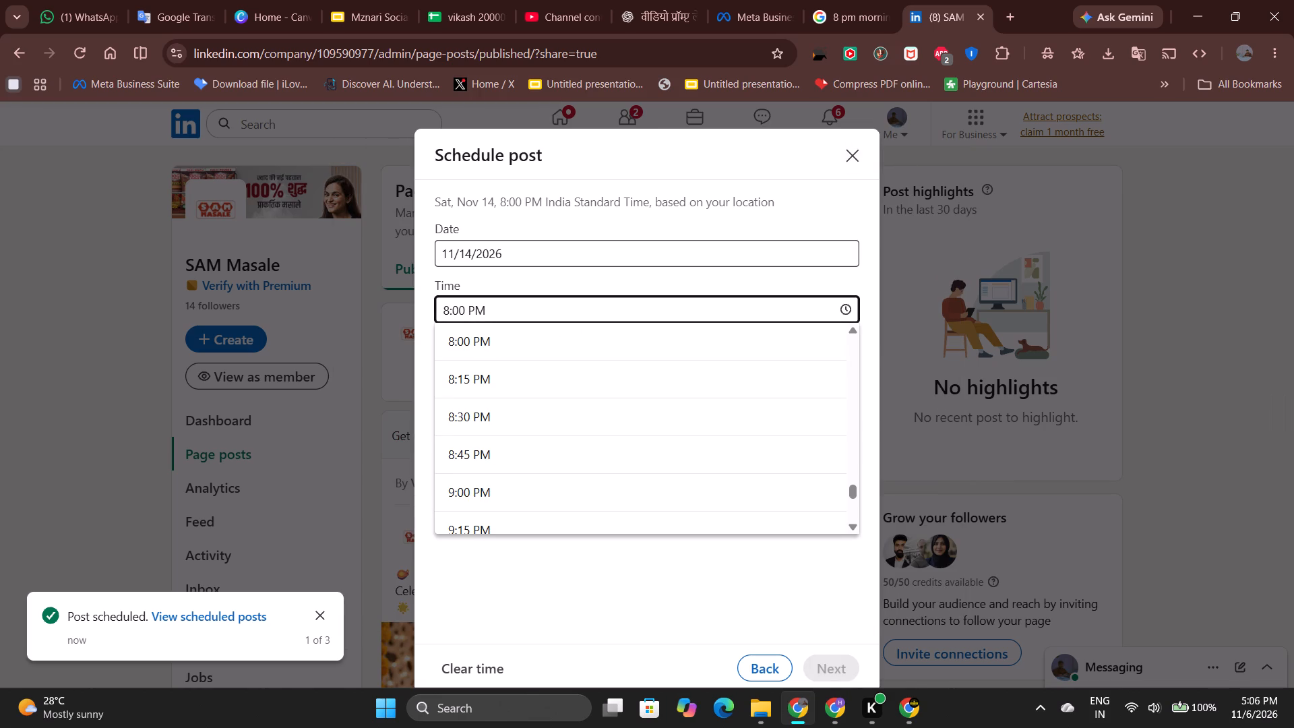
{"action": "left_click", "coordinate": [471, 313]}
{"action": "key", "text": "Right"}
{"action": "key", "text": "BackSpace"}
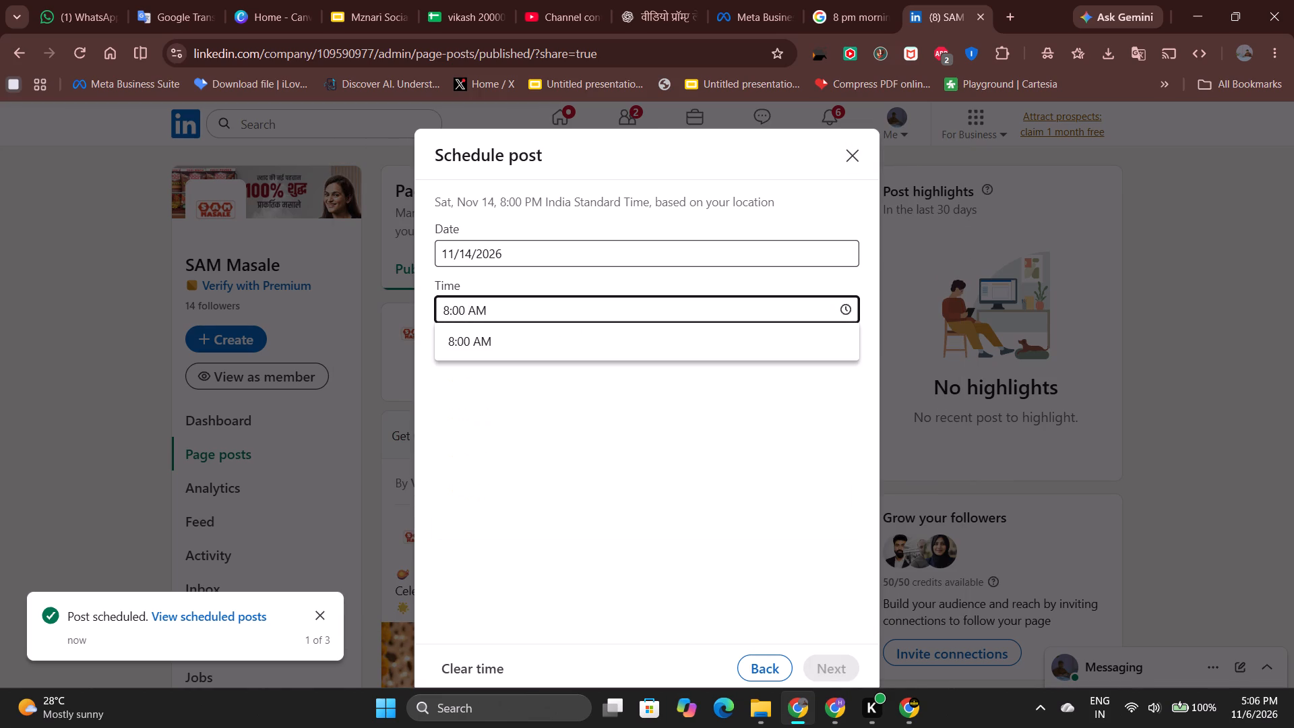
{"action": "left_click", "coordinate": [472, 330]}
{"action": "left_click", "coordinate": [823, 386]}
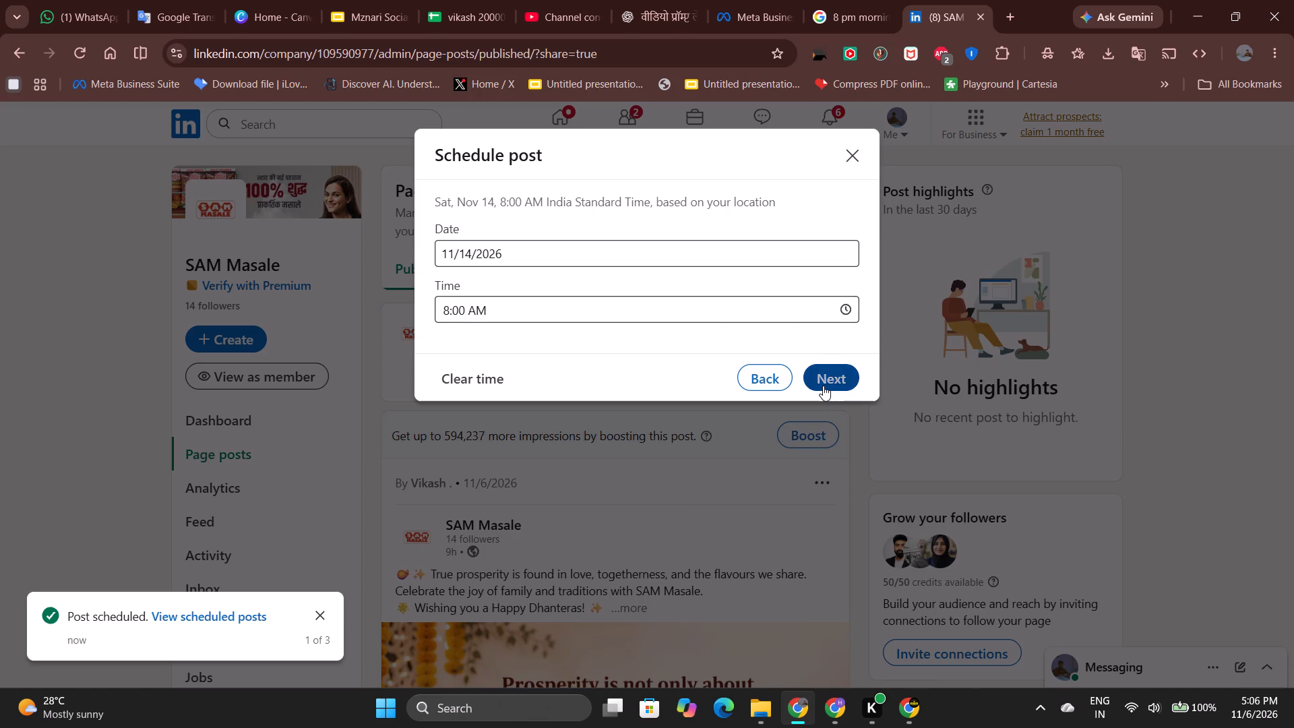
{"action": "left_click", "coordinate": [920, 596]}
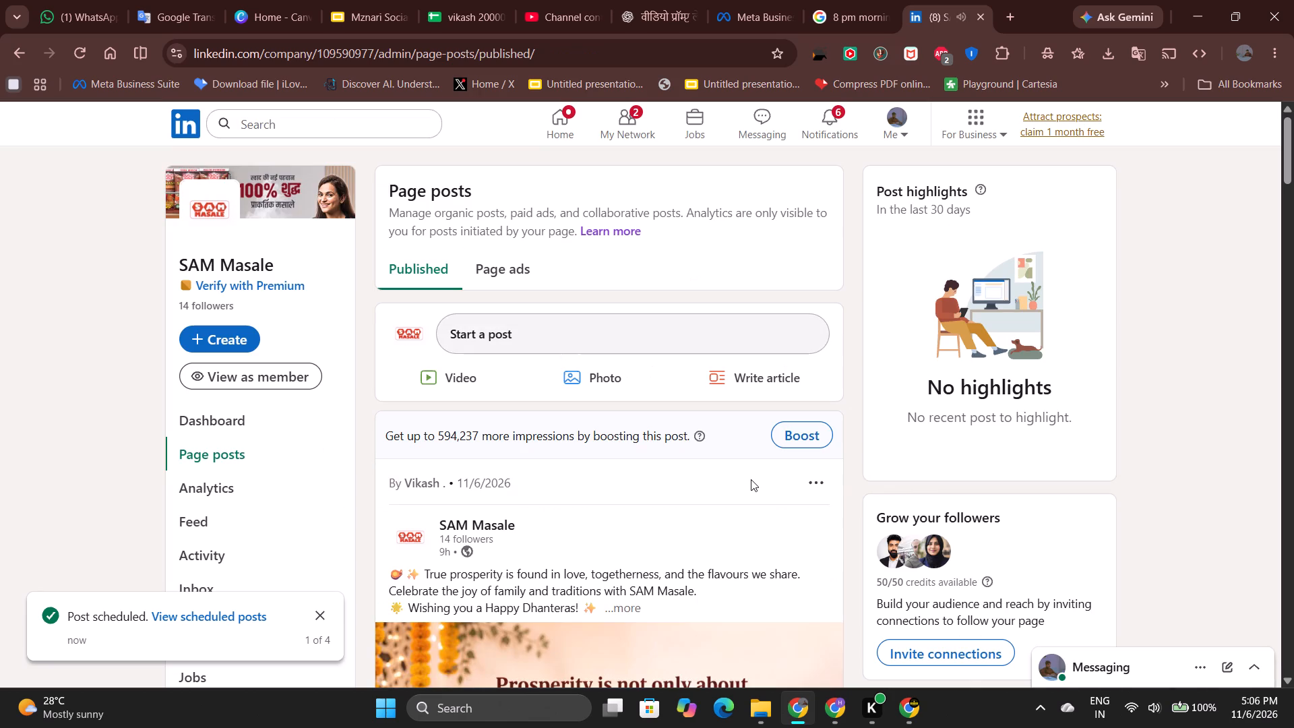
From the page's scheduled posts, reschedule the Kasuri Methi finishing-touch post on November 15, 2026 to 8:00 AM and submit the update.
{"action": "left_click", "coordinate": [245, 330]}
{"action": "left_click", "coordinate": [626, 227]}
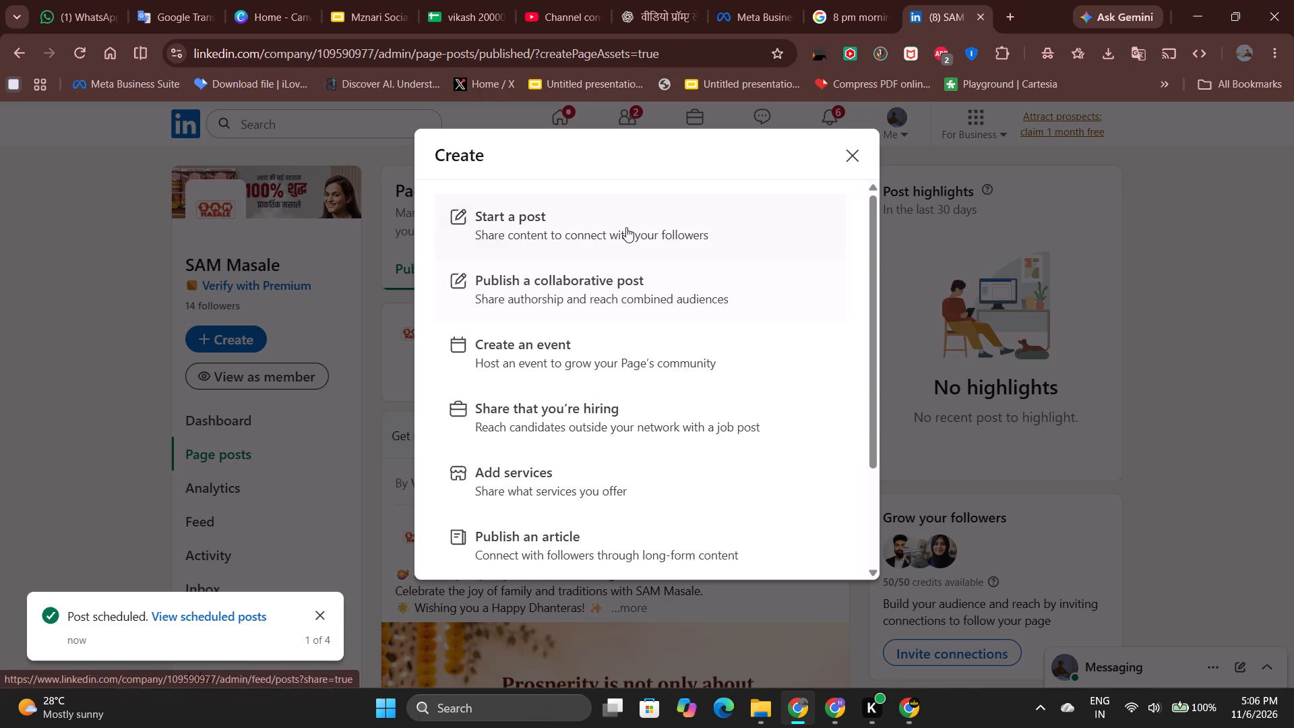
{"action": "left_click", "coordinate": [861, 597]}
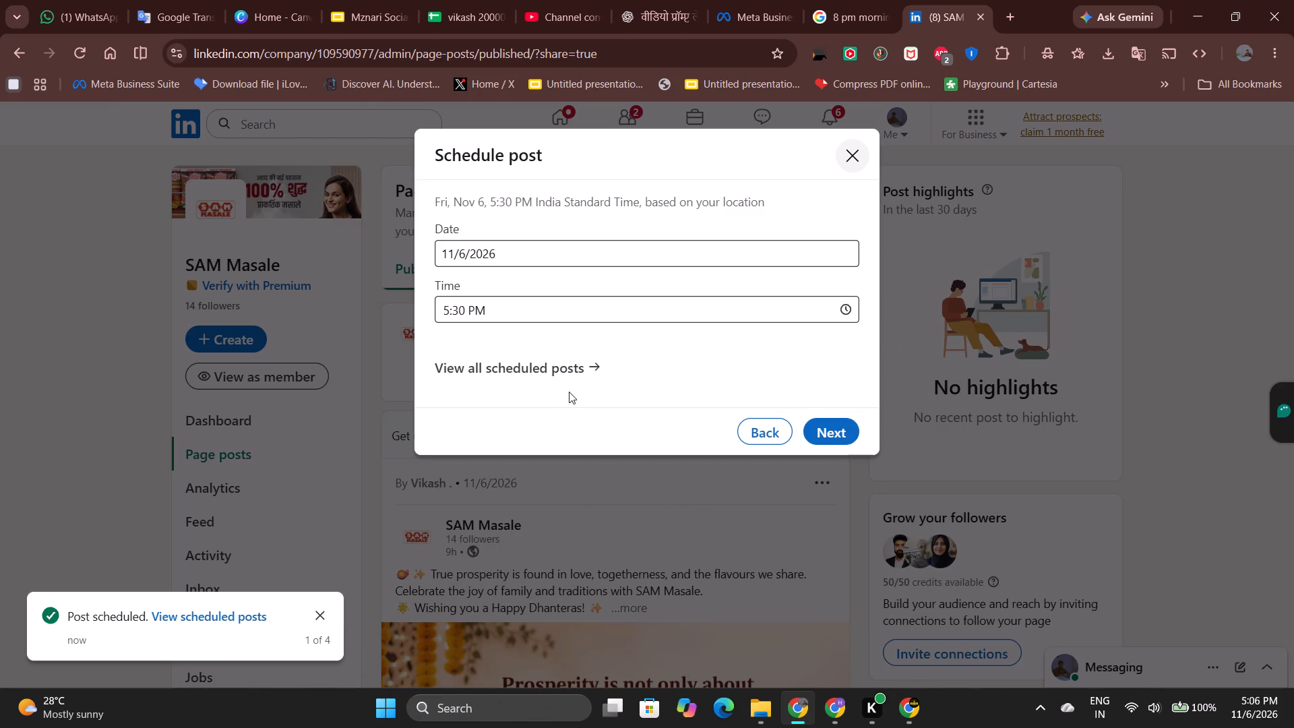
{"action": "left_click", "coordinate": [555, 377]}
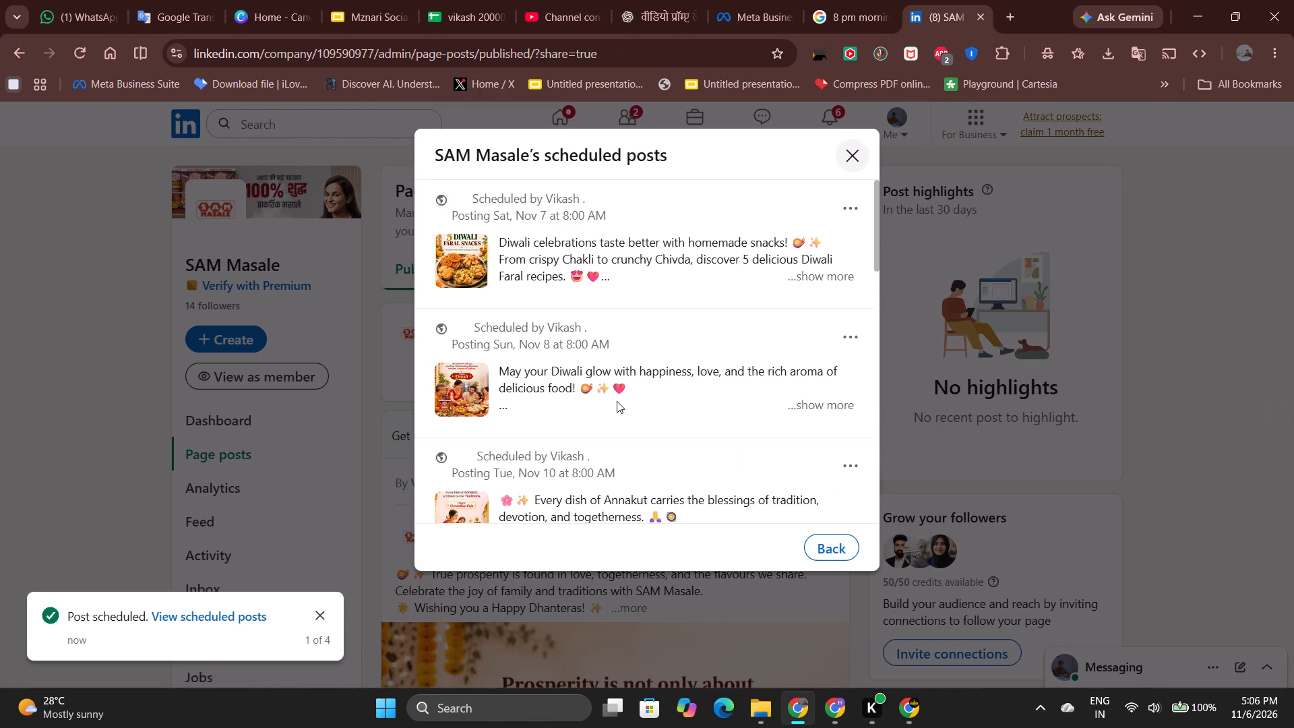
{"action": "scroll", "coordinate": [618, 382], "scroll_direction": "down", "scroll_amount": 6}
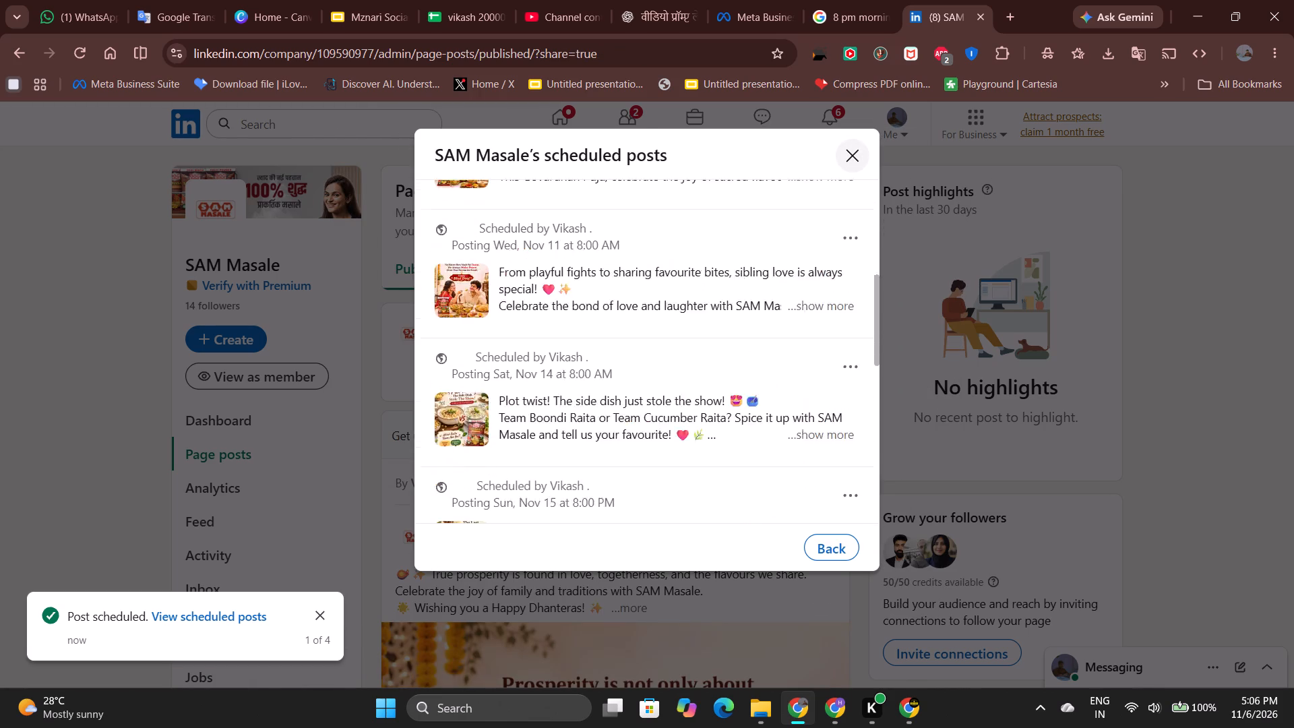
{"action": "scroll", "coordinate": [618, 380], "scroll_direction": "down", "scroll_amount": 1}
{"action": "scroll", "coordinate": [763, 304], "scroll_direction": "up", "scroll_amount": 1}
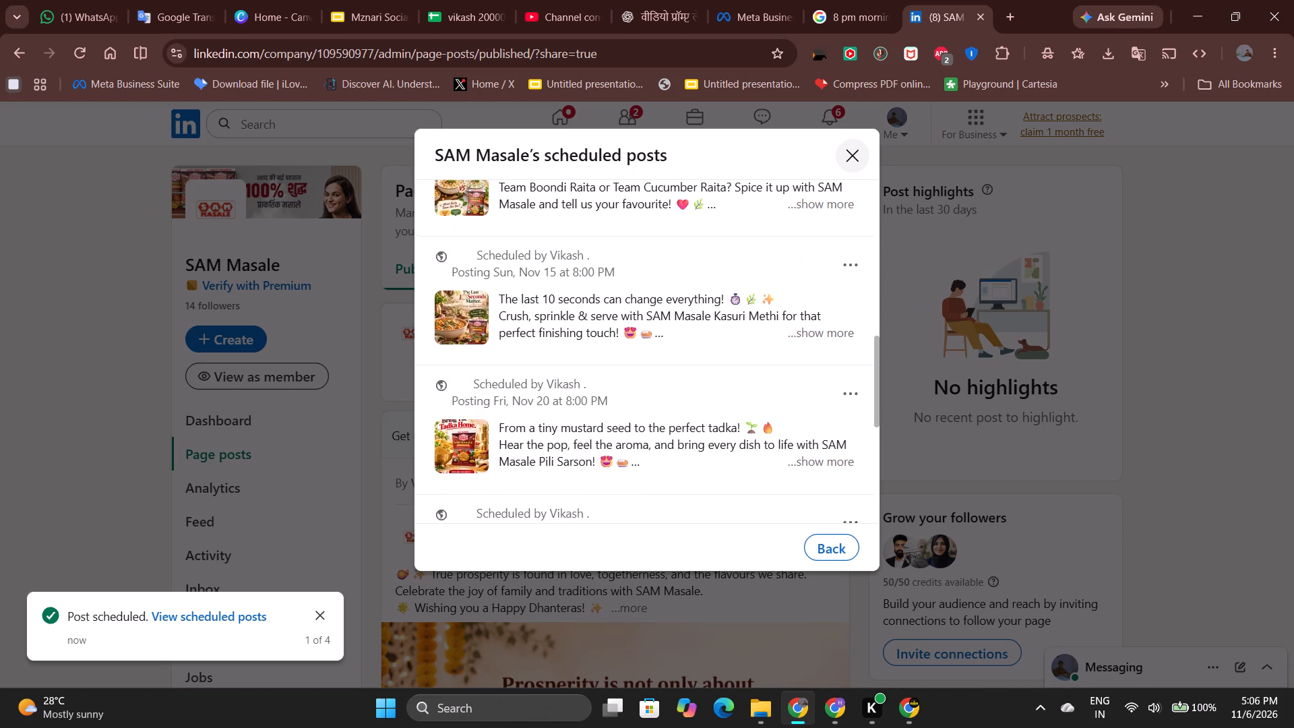
{"action": "left_click", "coordinate": [842, 342]}
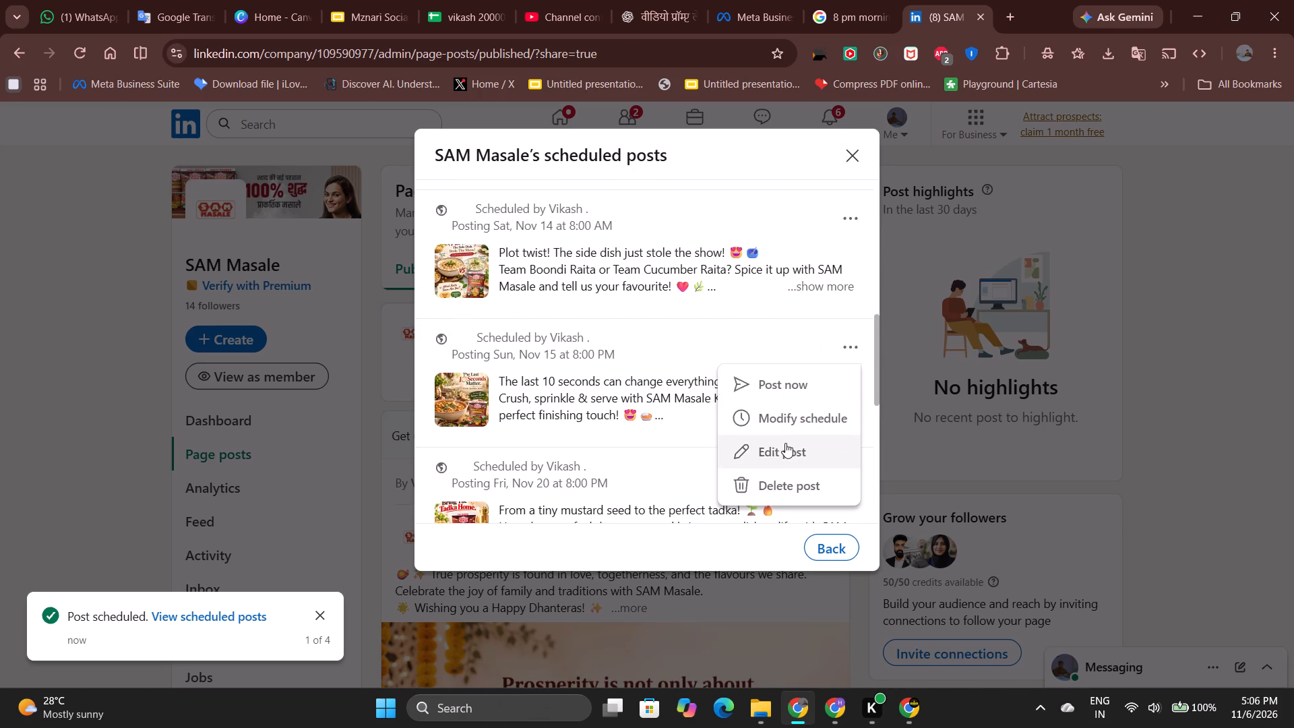
{"action": "left_click", "coordinate": [785, 450]}
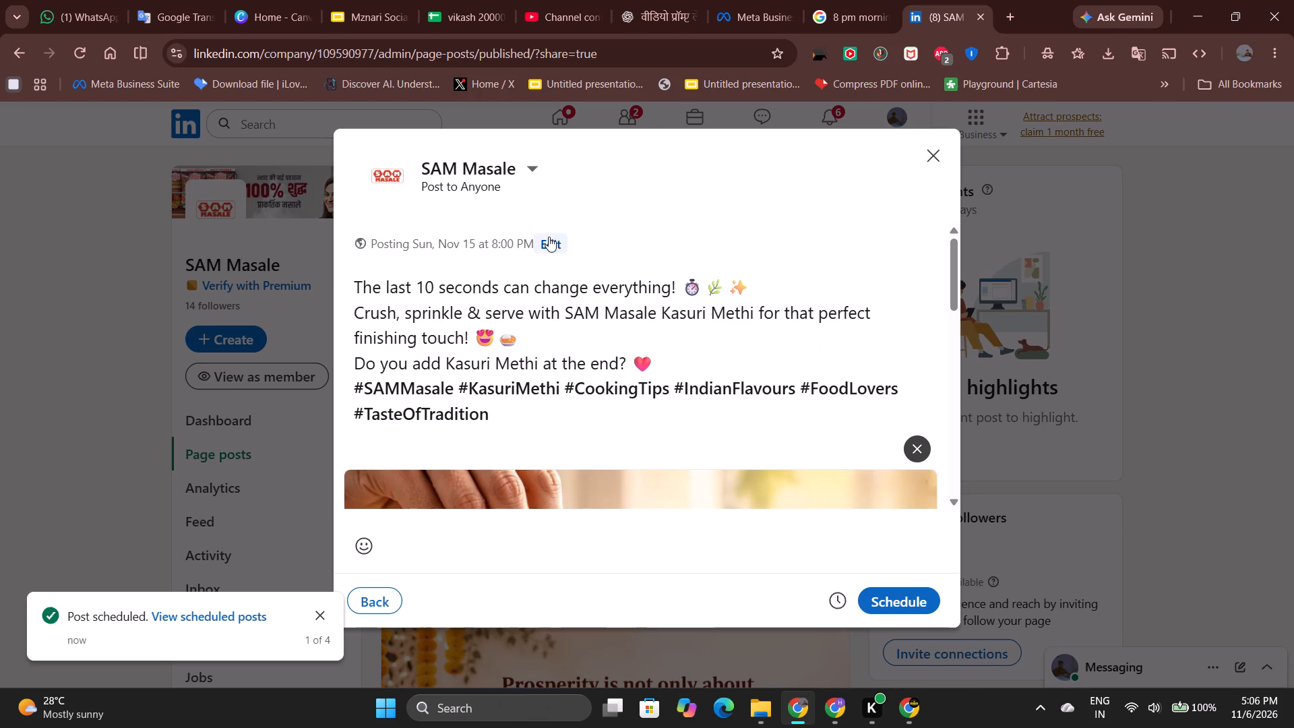
{"action": "left_click", "coordinate": [549, 237]}
{"action": "left_click", "coordinate": [509, 311]}
{"action": "key", "text": "Left"}
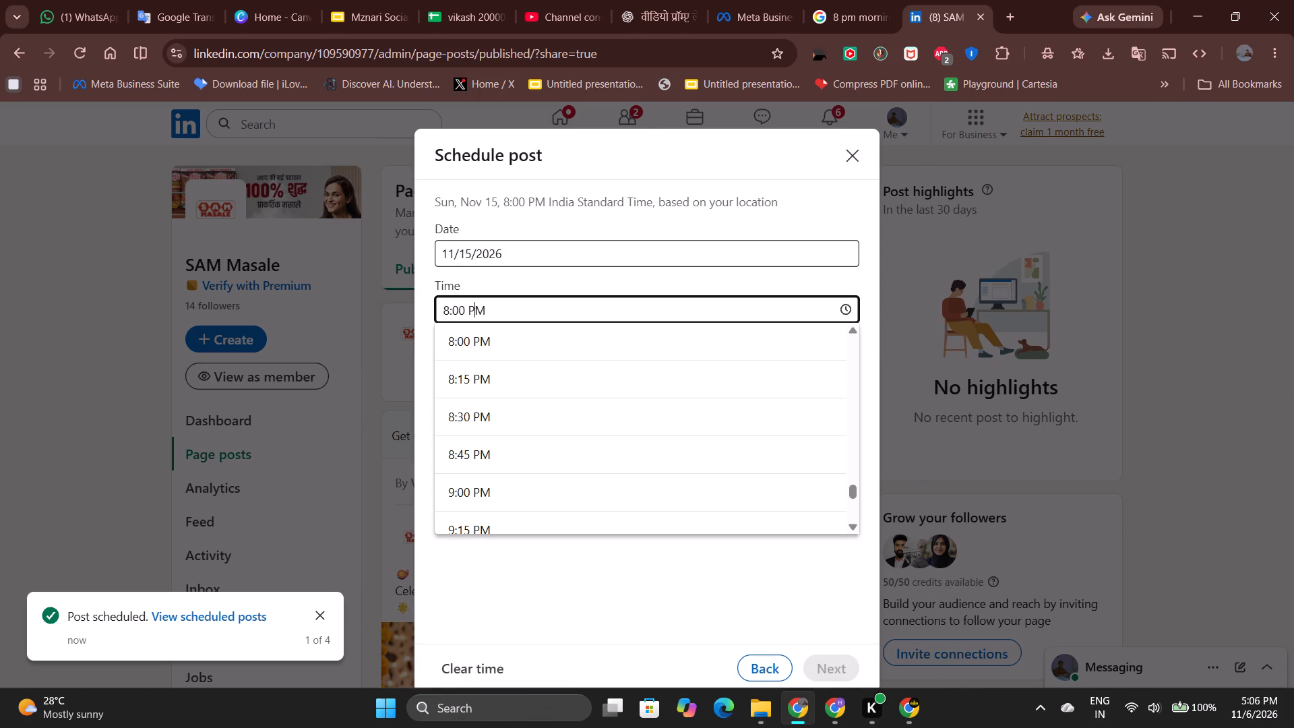
{"action": "key", "text": "BackSpace"}
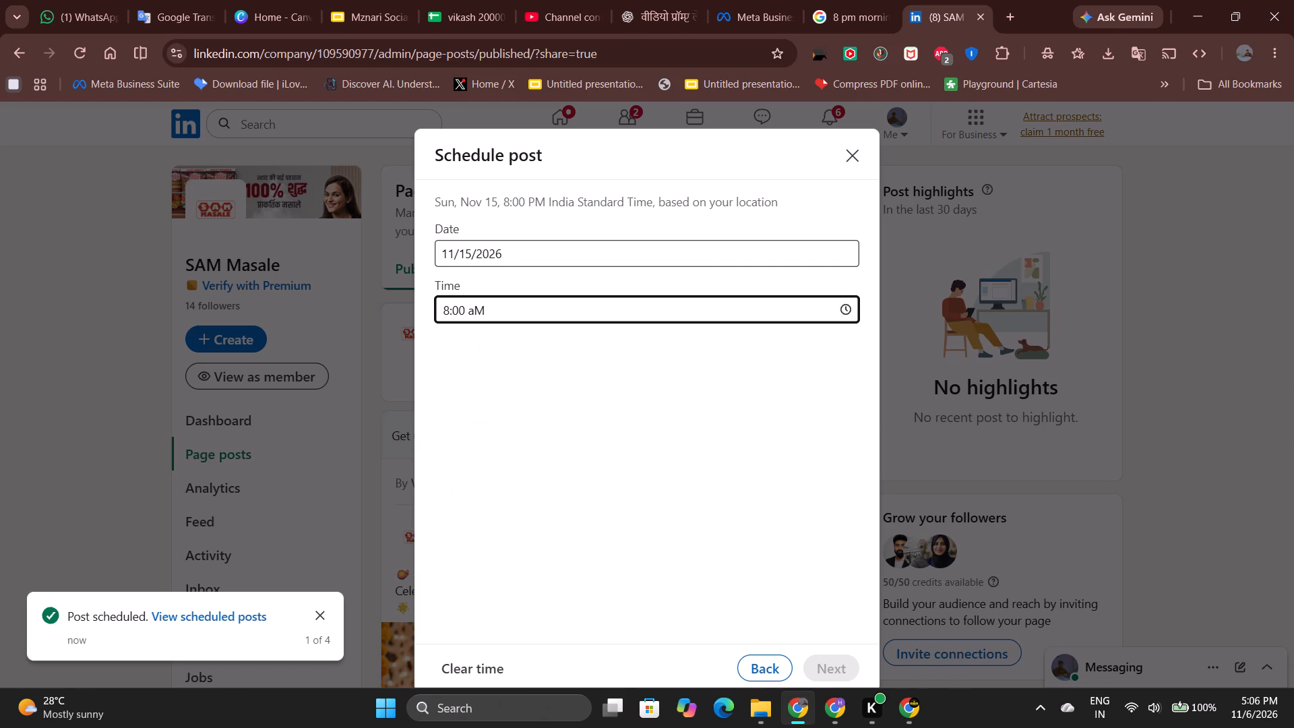
{"action": "key", "text": "BackSpace"}
{"action": "key", "text": "a"}
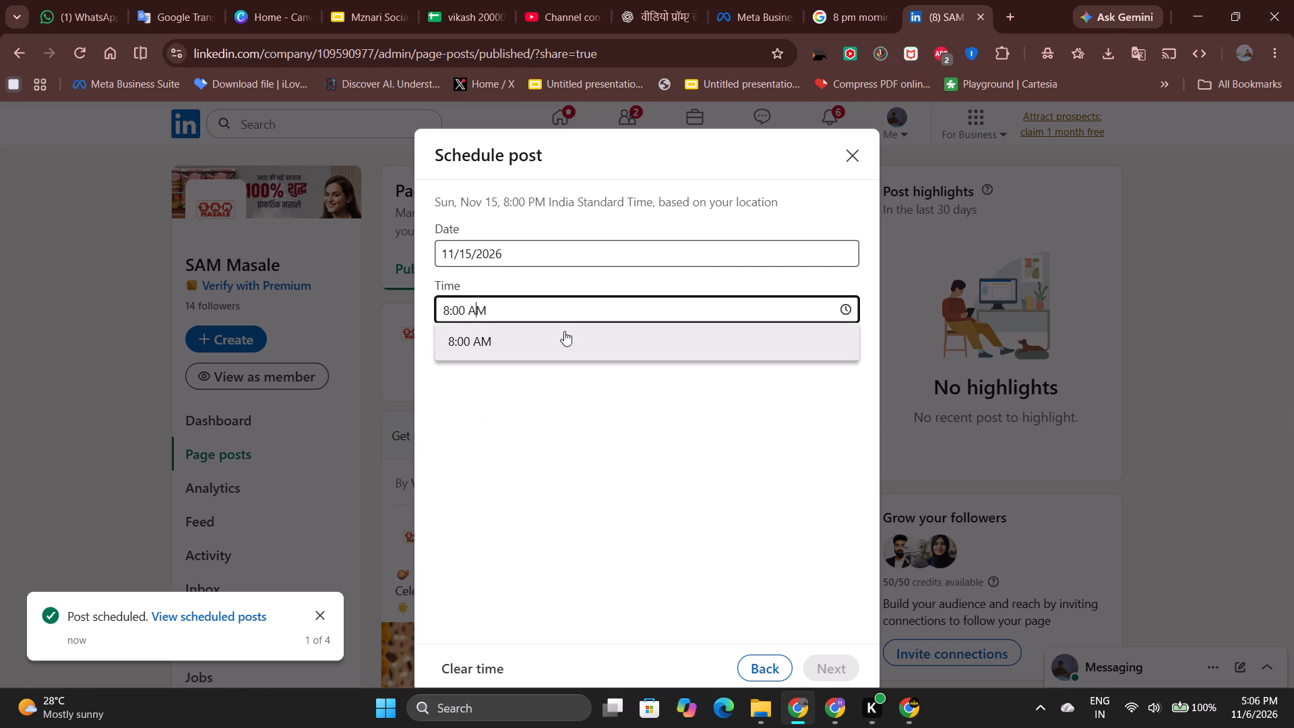
{"action": "left_click", "coordinate": [564, 331]}
{"action": "left_click", "coordinate": [840, 382]}
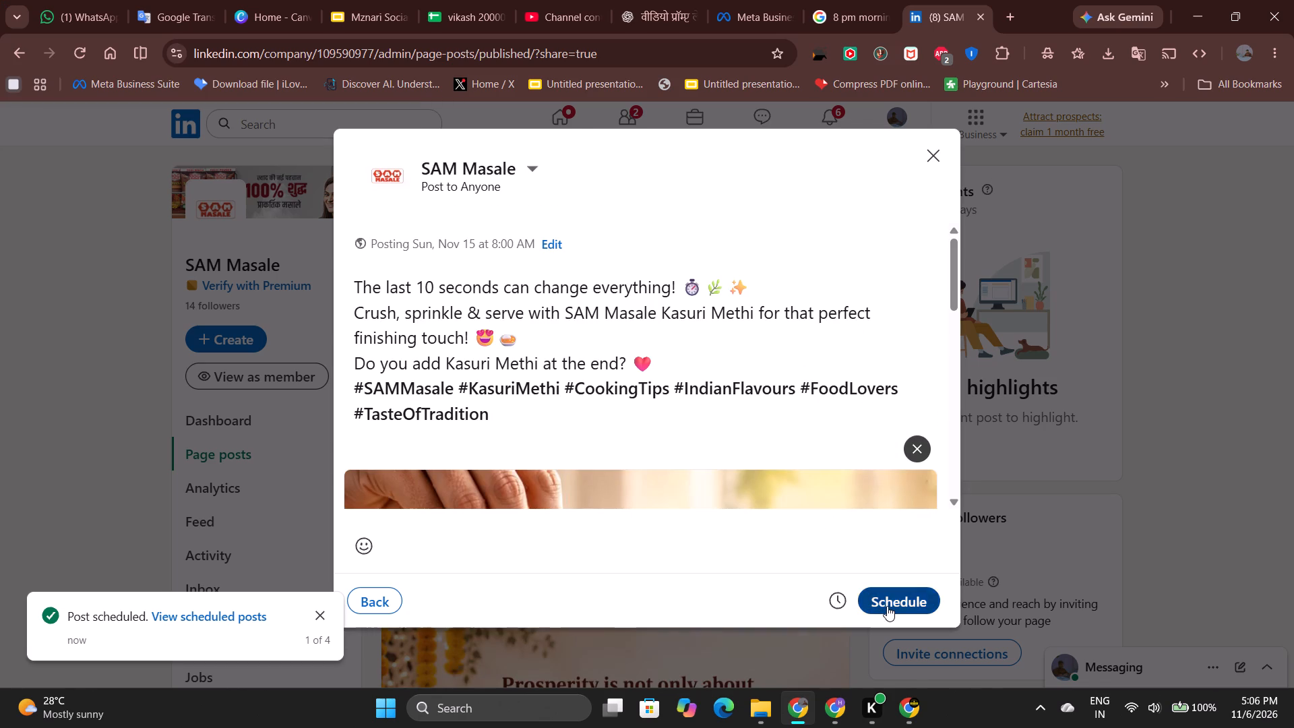
{"action": "left_click", "coordinate": [887, 606]}
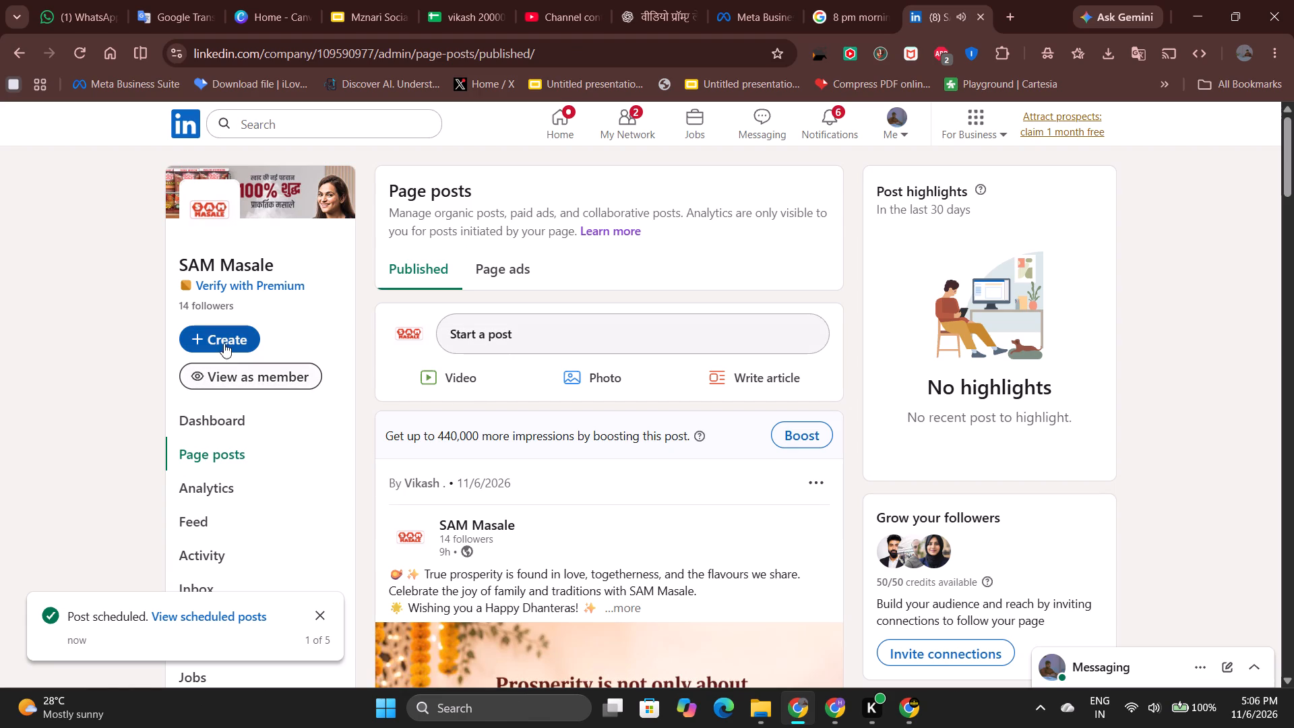
From the page's scheduled posts, reschedule the Pili Sarson mustard tadka post on November 20, 2026 to 8:00 AM and submit the update.
{"action": "left_click", "coordinate": [223, 338]}
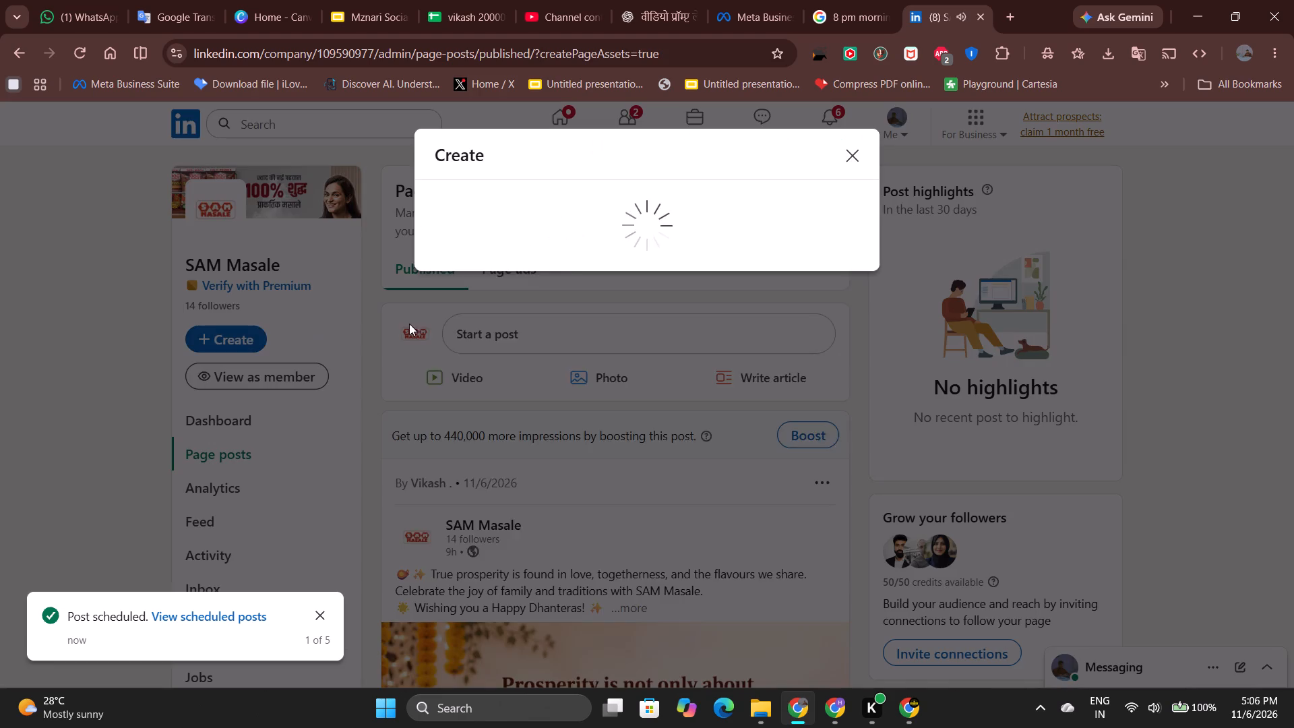
{"action": "left_click", "coordinate": [572, 225]}
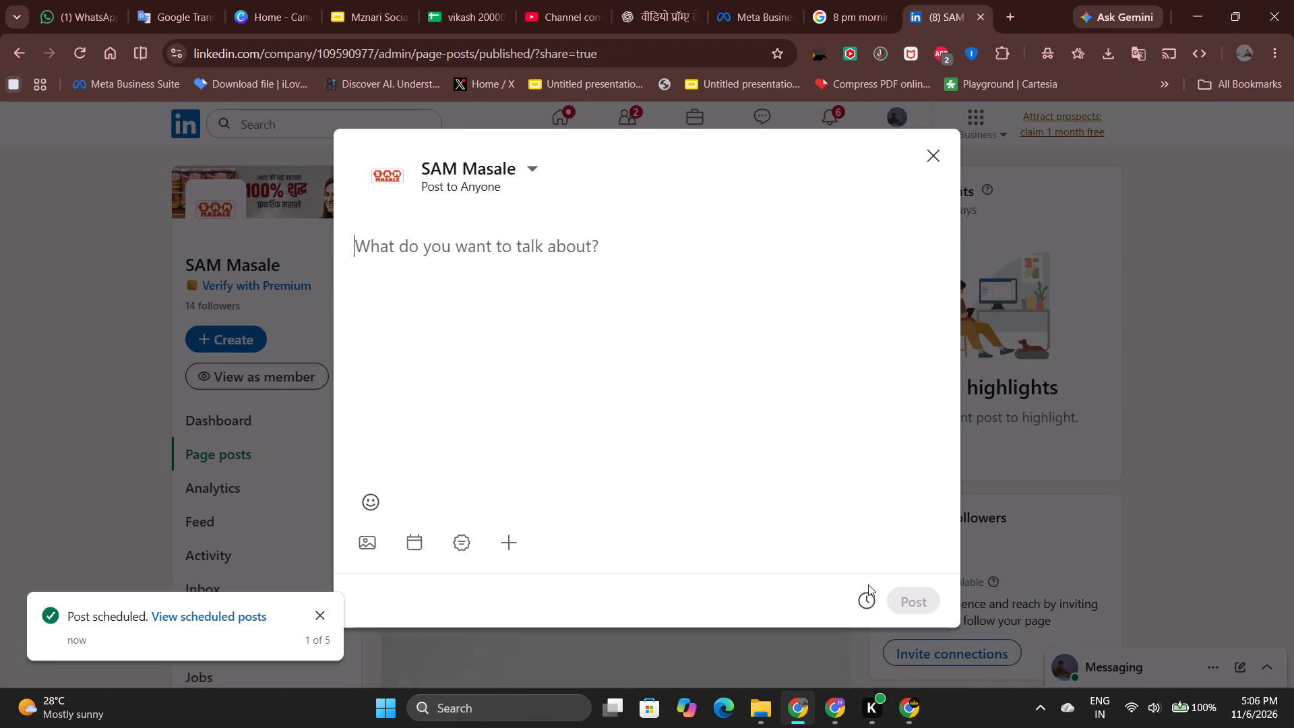
{"action": "left_click", "coordinate": [868, 596]}
{"action": "left_click", "coordinate": [494, 369]}
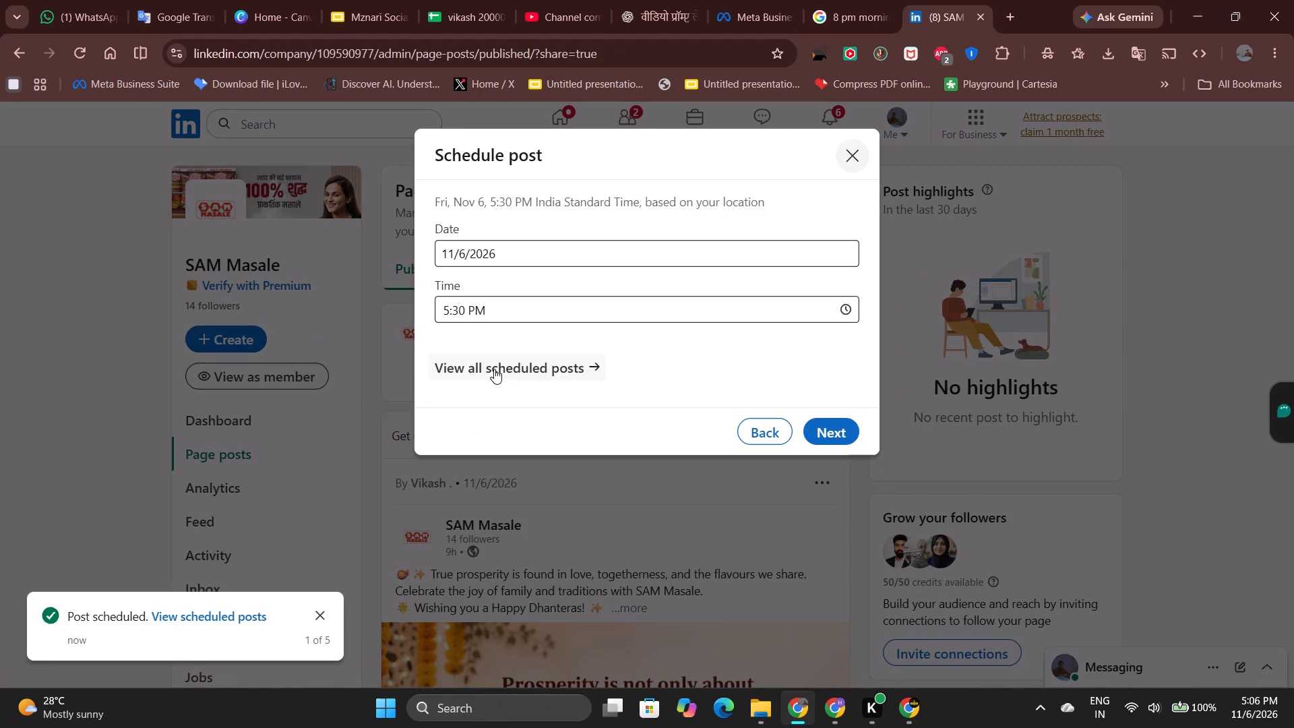
{"action": "scroll", "coordinate": [622, 284], "scroll_direction": "down", "scroll_amount": 1}
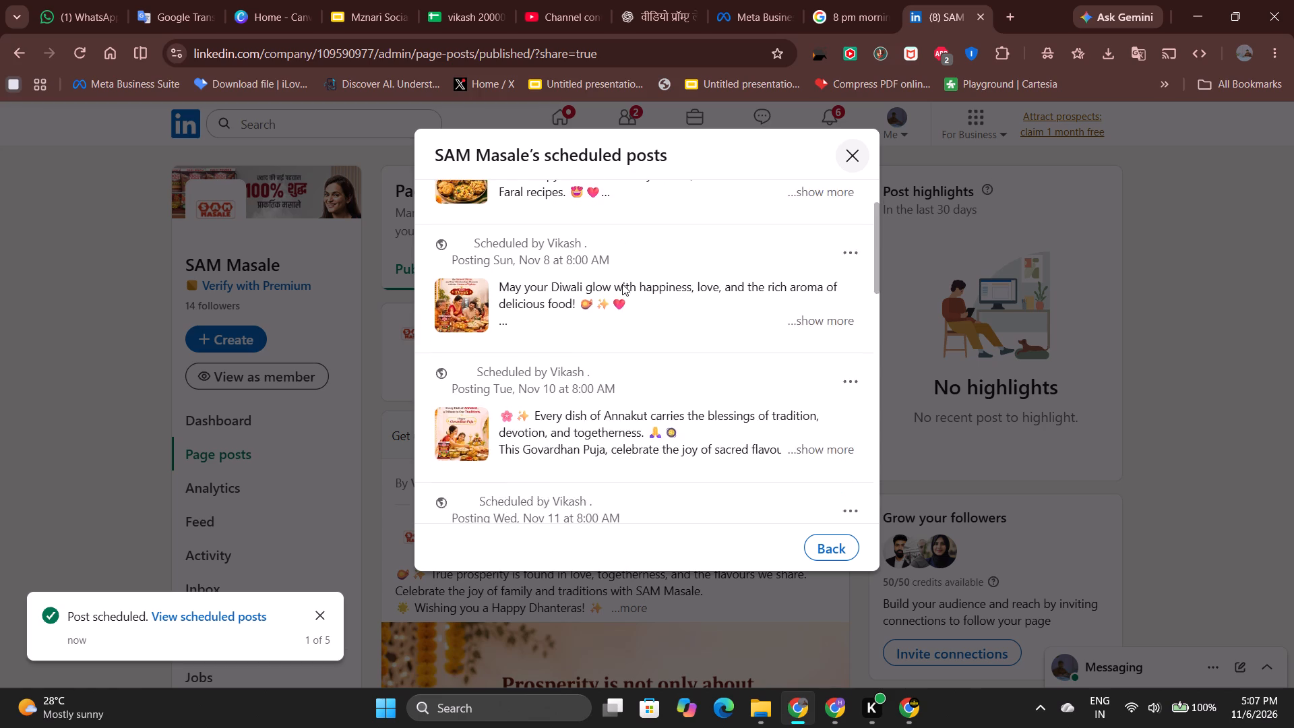
{"action": "scroll", "coordinate": [622, 284], "scroll_direction": "down", "scroll_amount": 9}
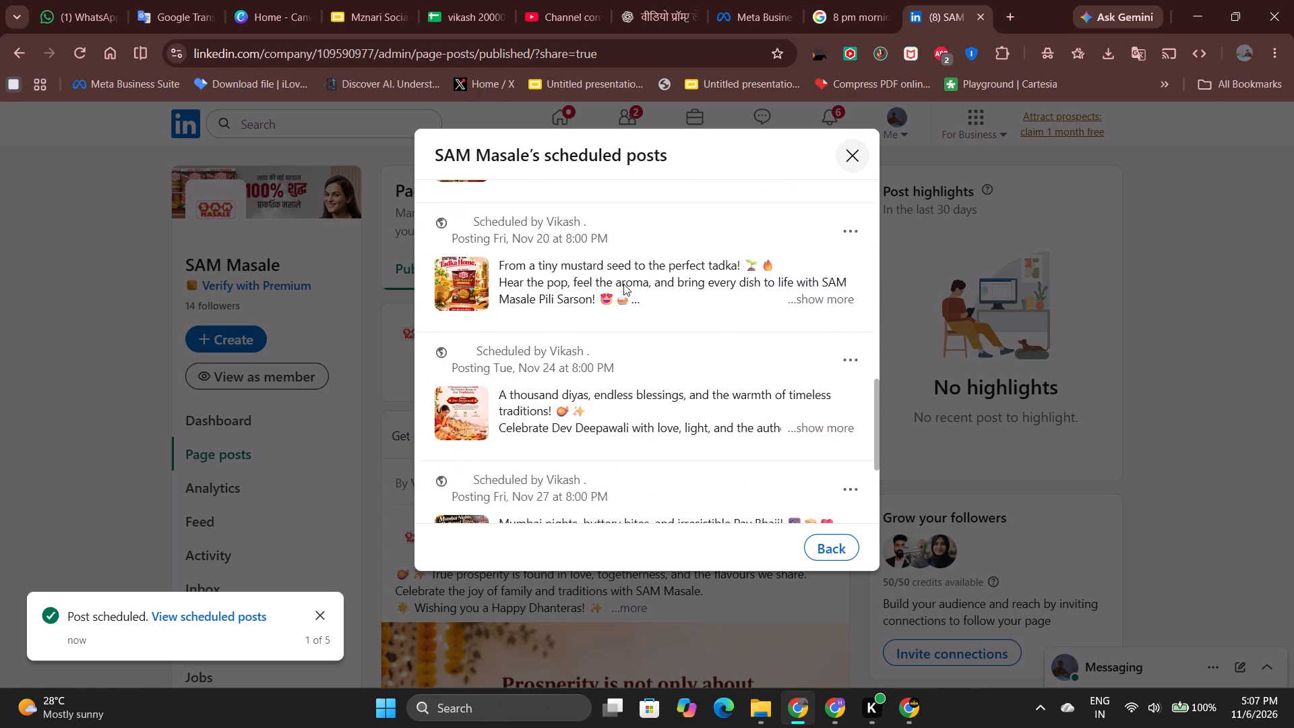
{"action": "scroll", "coordinate": [623, 284], "scroll_direction": "up", "scroll_amount": 3}
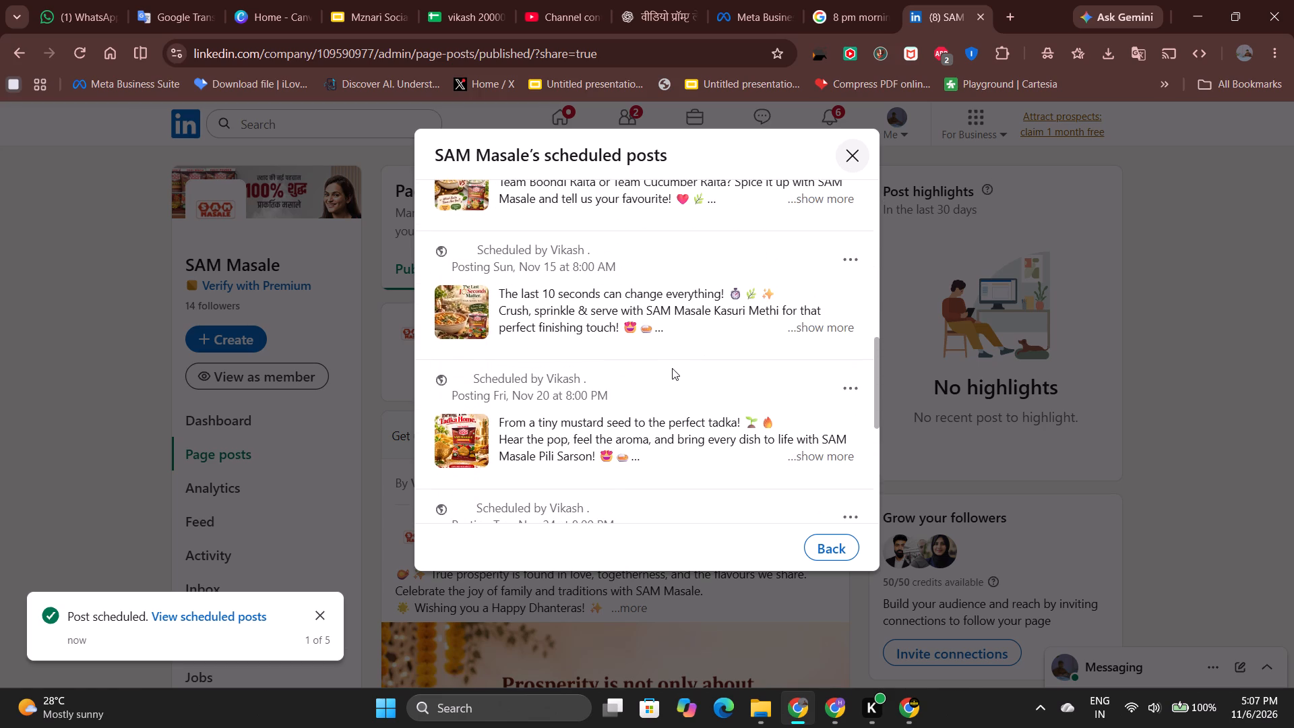
{"action": "scroll", "coordinate": [657, 351], "scroll_direction": "down", "scroll_amount": 2}
{"action": "left_click", "coordinate": [851, 228]}
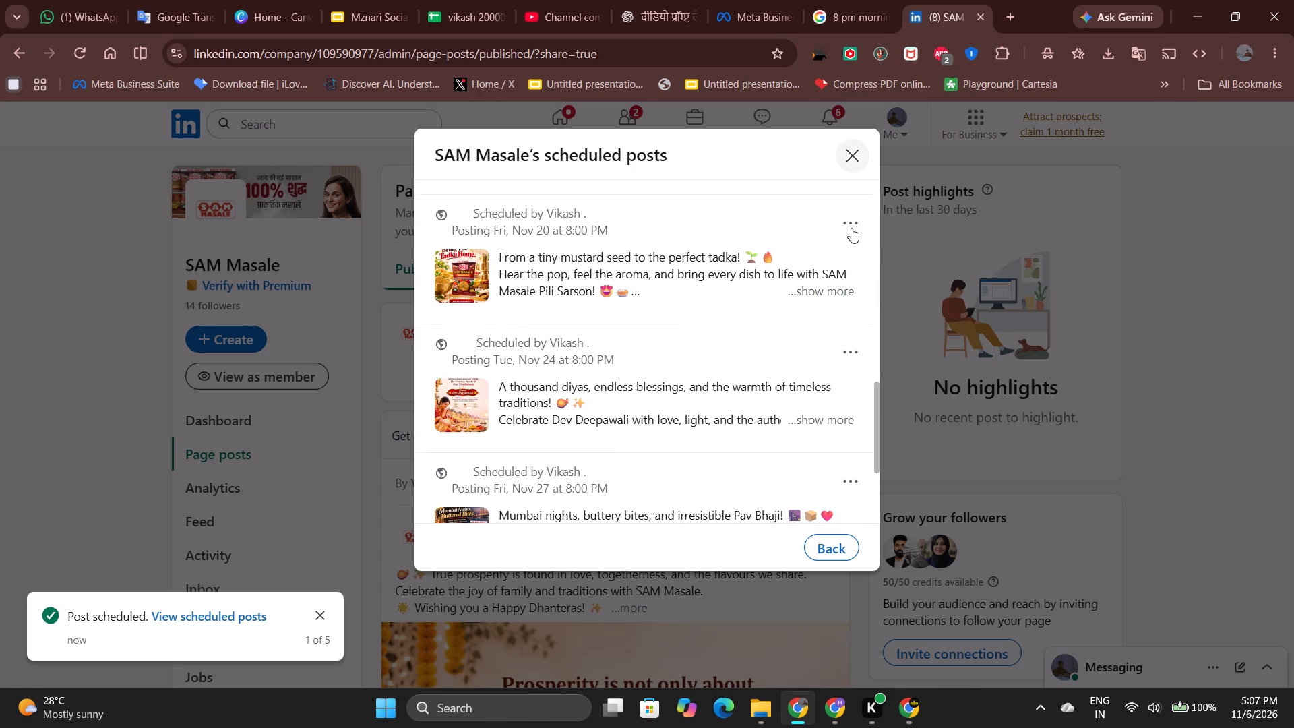
{"action": "left_click", "coordinate": [770, 328]}
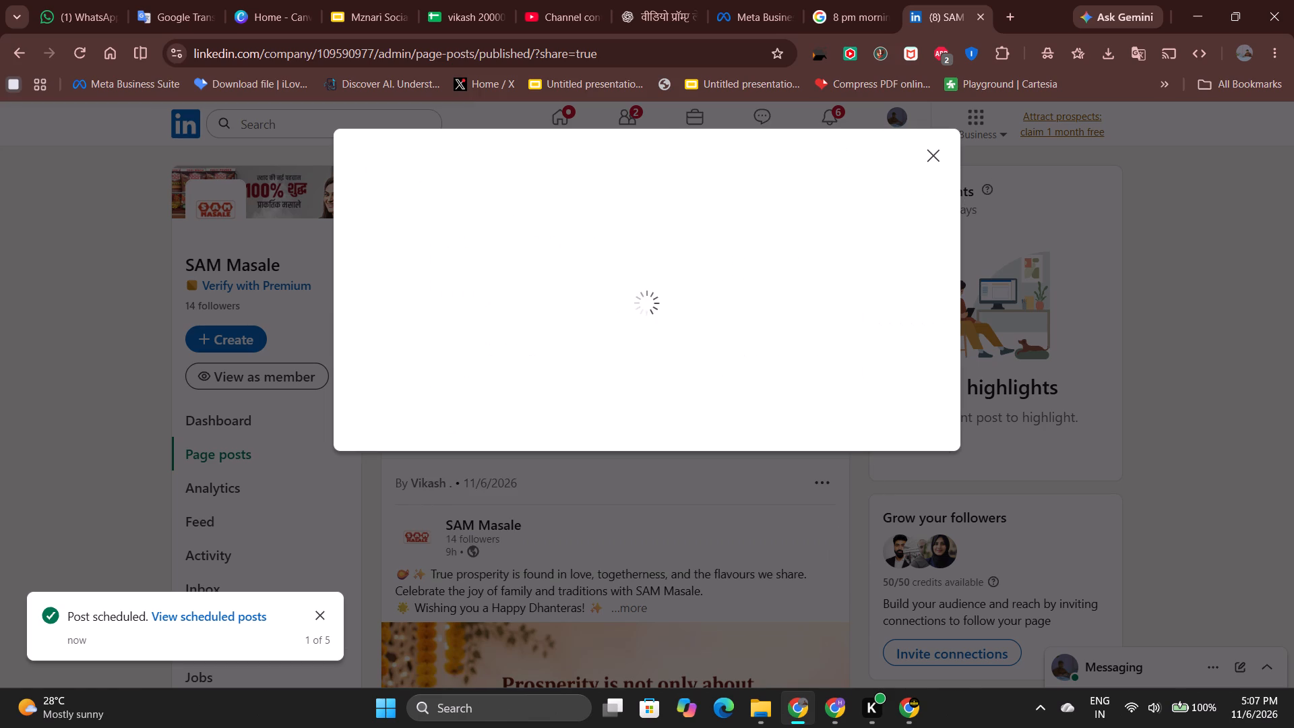
{"action": "left_click", "coordinate": [555, 236]}
{"action": "left_click", "coordinate": [467, 311]}
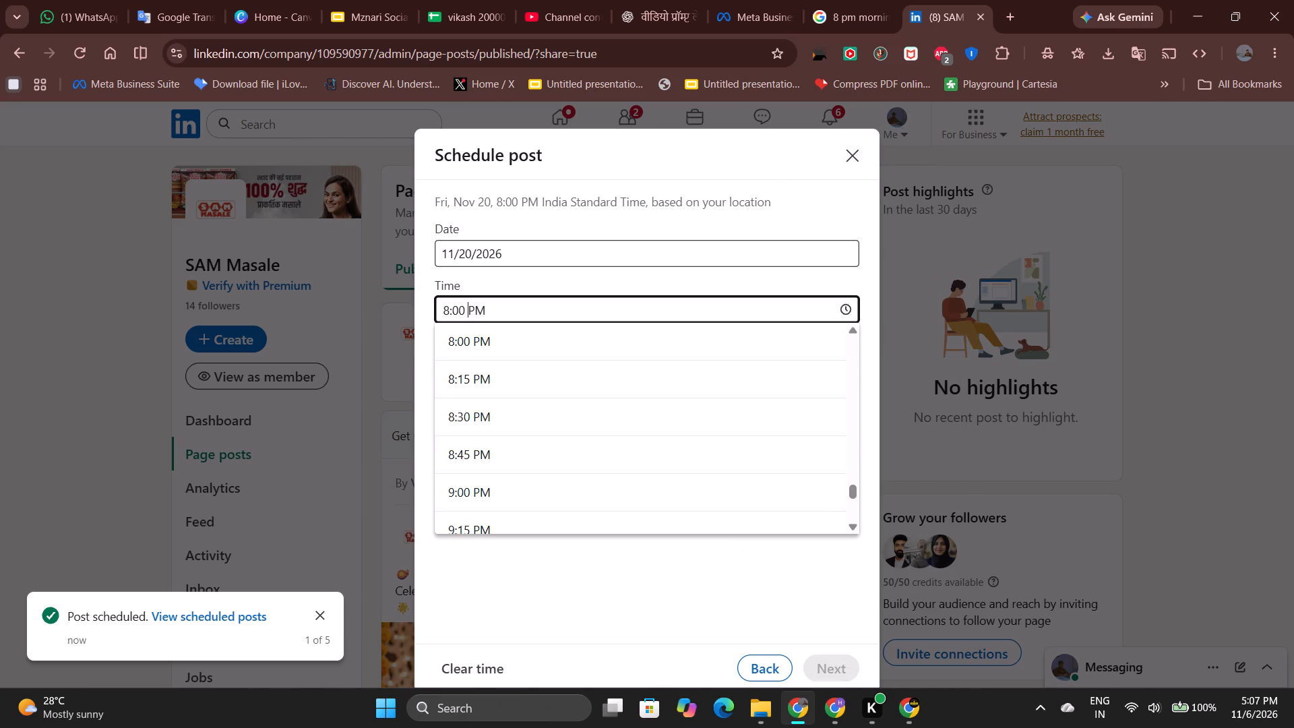
{"action": "key", "text": "Right"}
{"action": "key", "text": "BackSpace"}
{"action": "key", "text": "a"}
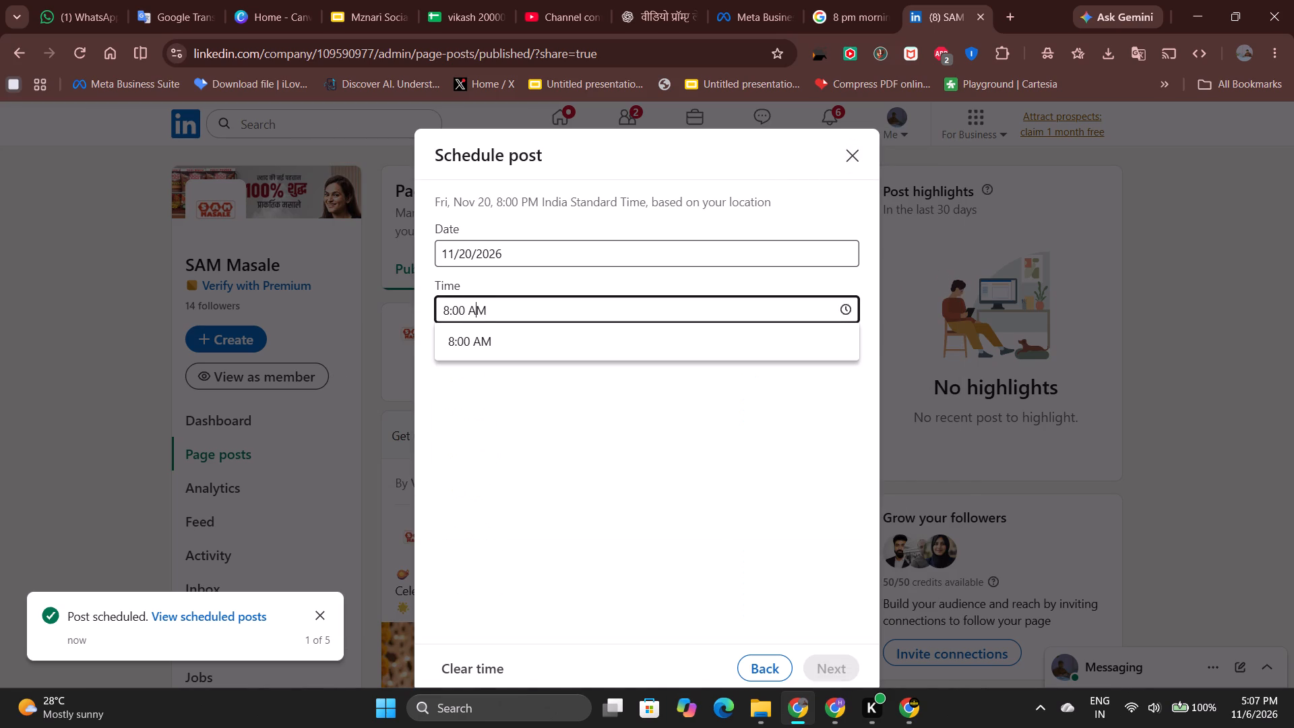
{"action": "left_click", "coordinate": [483, 346]}
{"action": "left_click", "coordinate": [822, 382]}
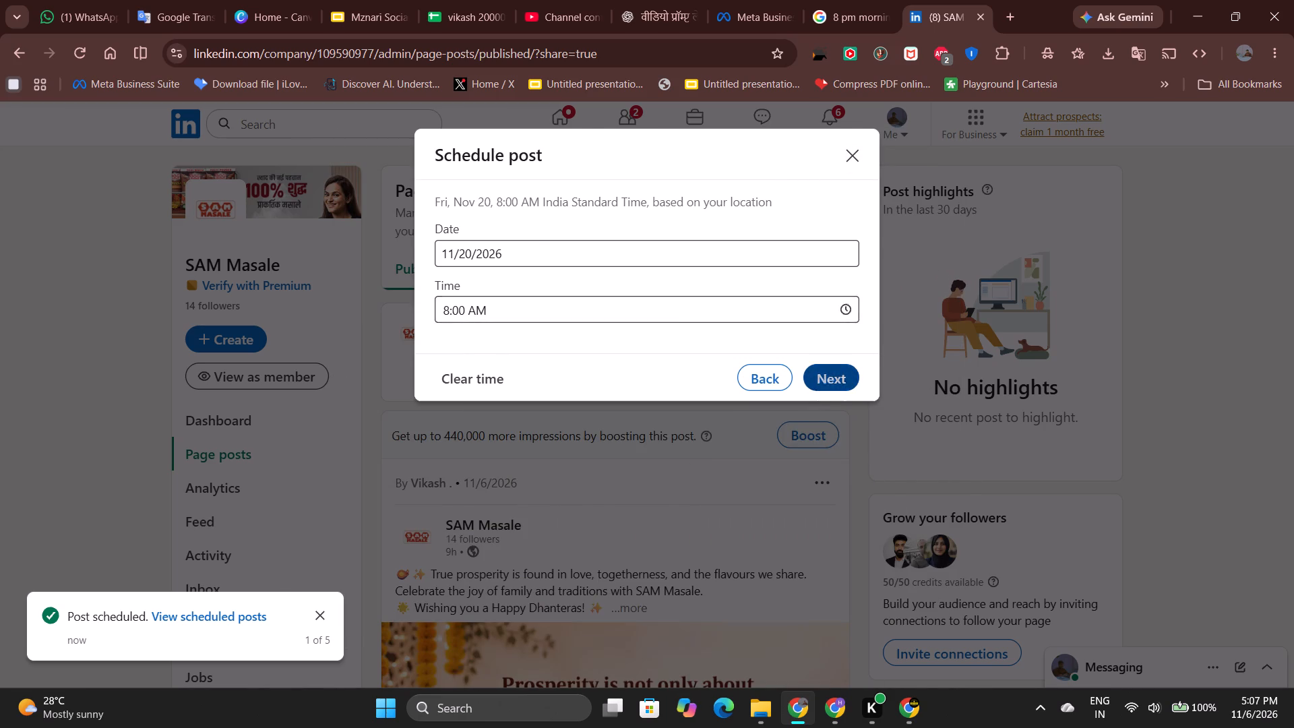
{"action": "left_click", "coordinate": [884, 603]}
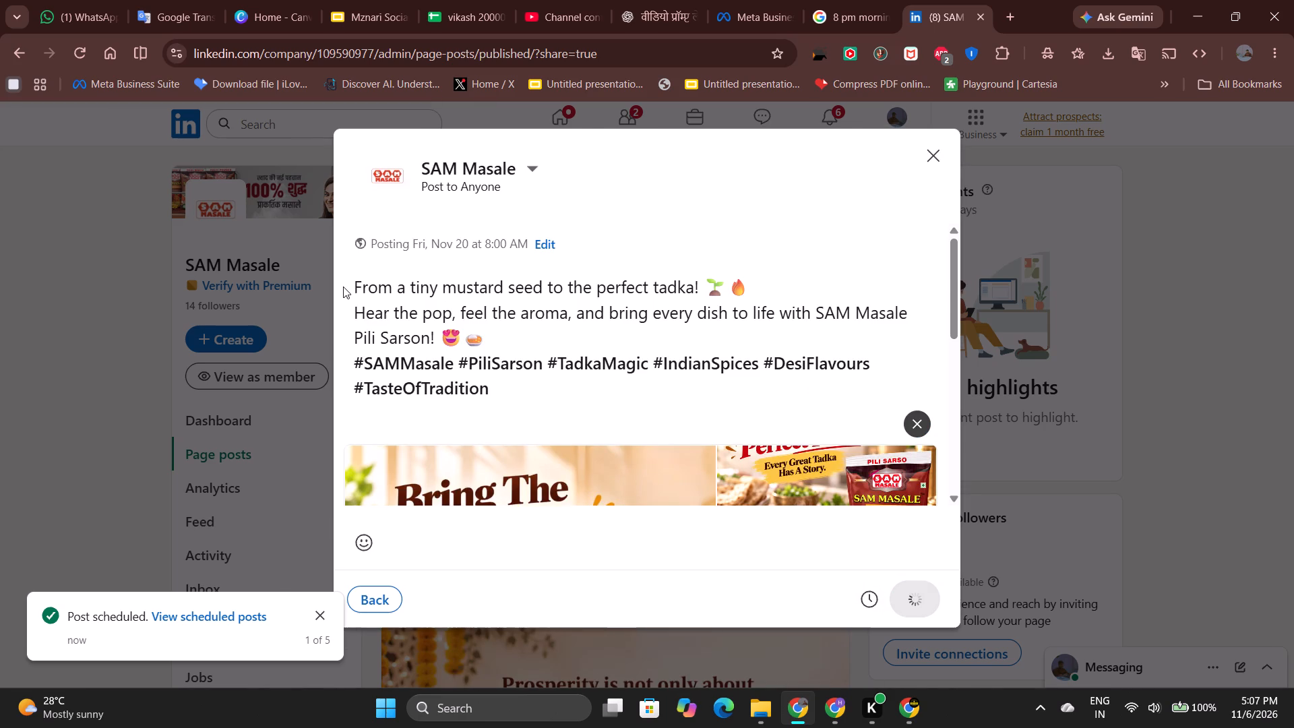
From the page's scheduled posts, reschedule the Dev Deepawali post on November 24, 2026 to 8:00 AM and submit the update.
{"action": "left_click", "coordinate": [247, 330]}
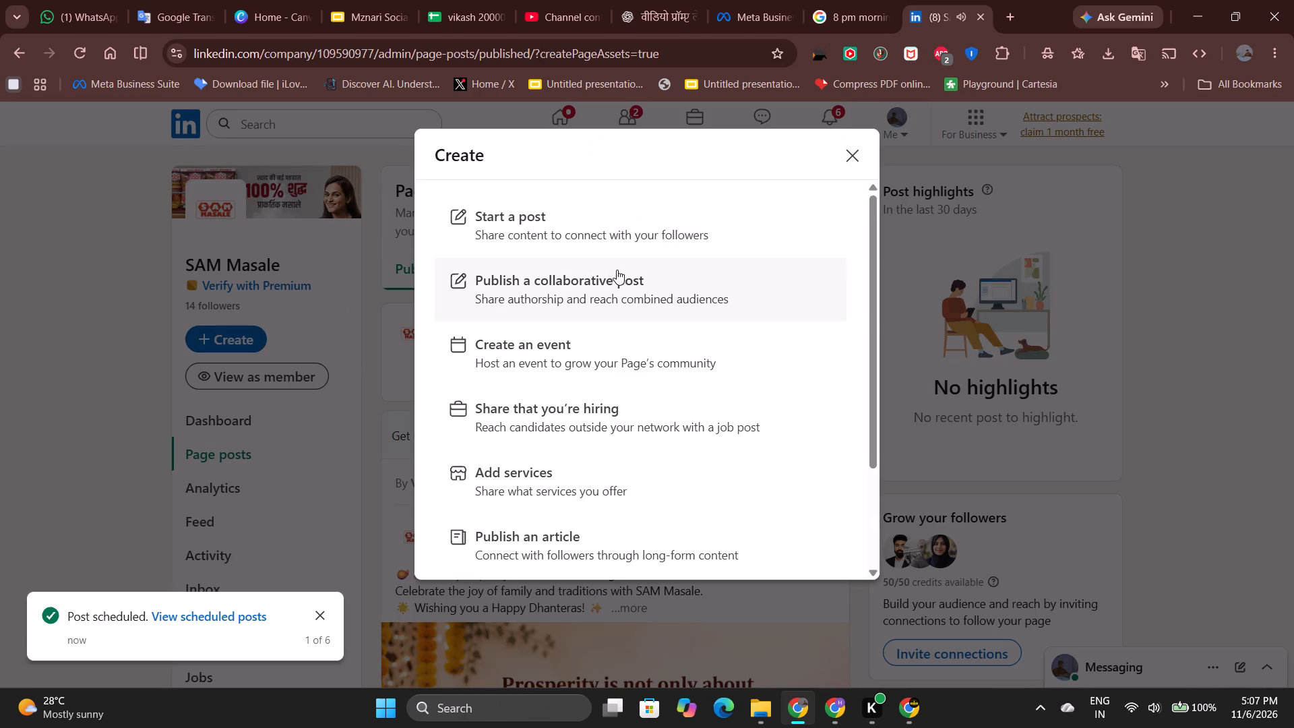
{"action": "left_click", "coordinate": [589, 222]}
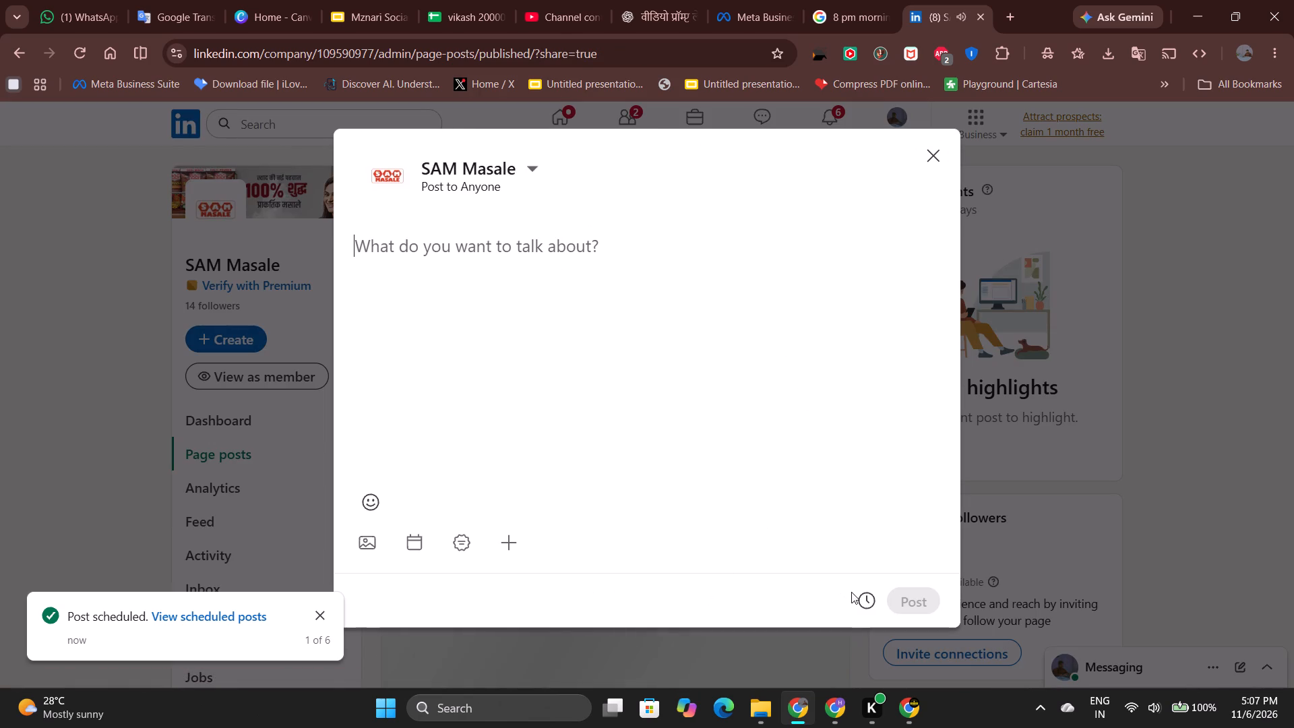
{"action": "left_click", "coordinate": [867, 594]}
{"action": "left_click", "coordinate": [574, 372]}
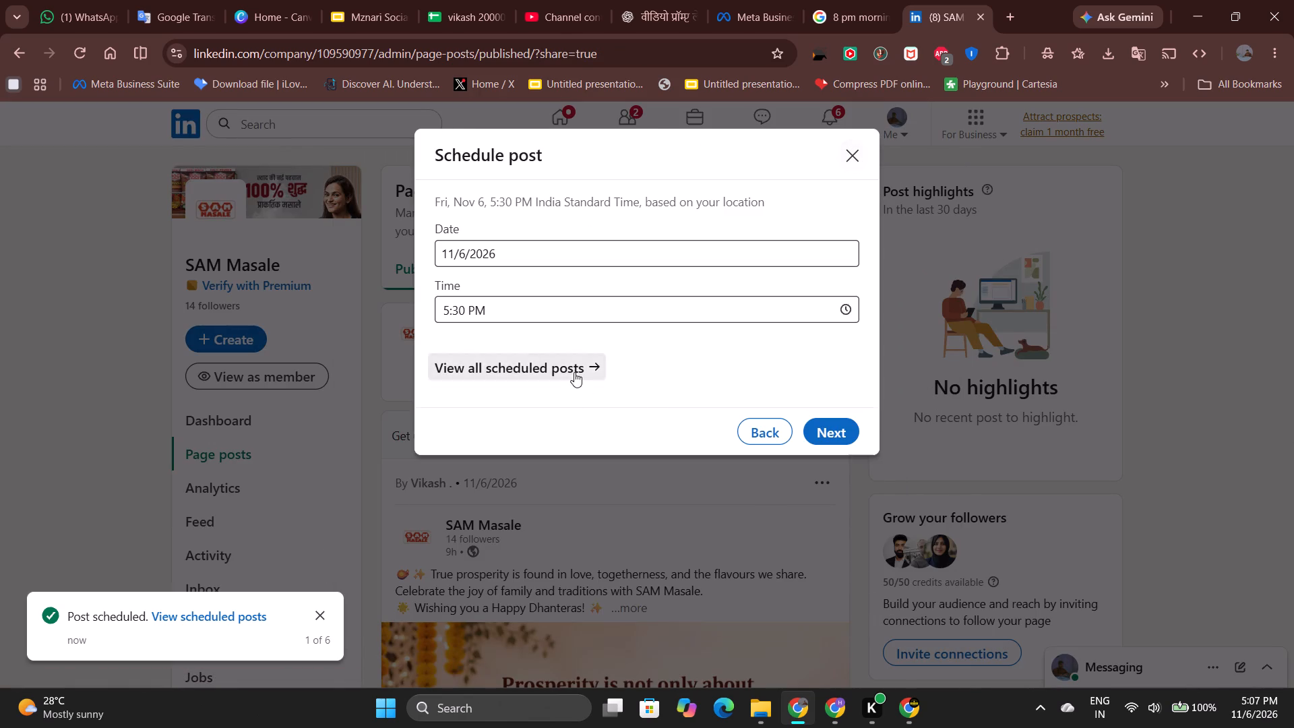
{"action": "scroll", "coordinate": [652, 282], "scroll_direction": "down", "scroll_amount": 6}
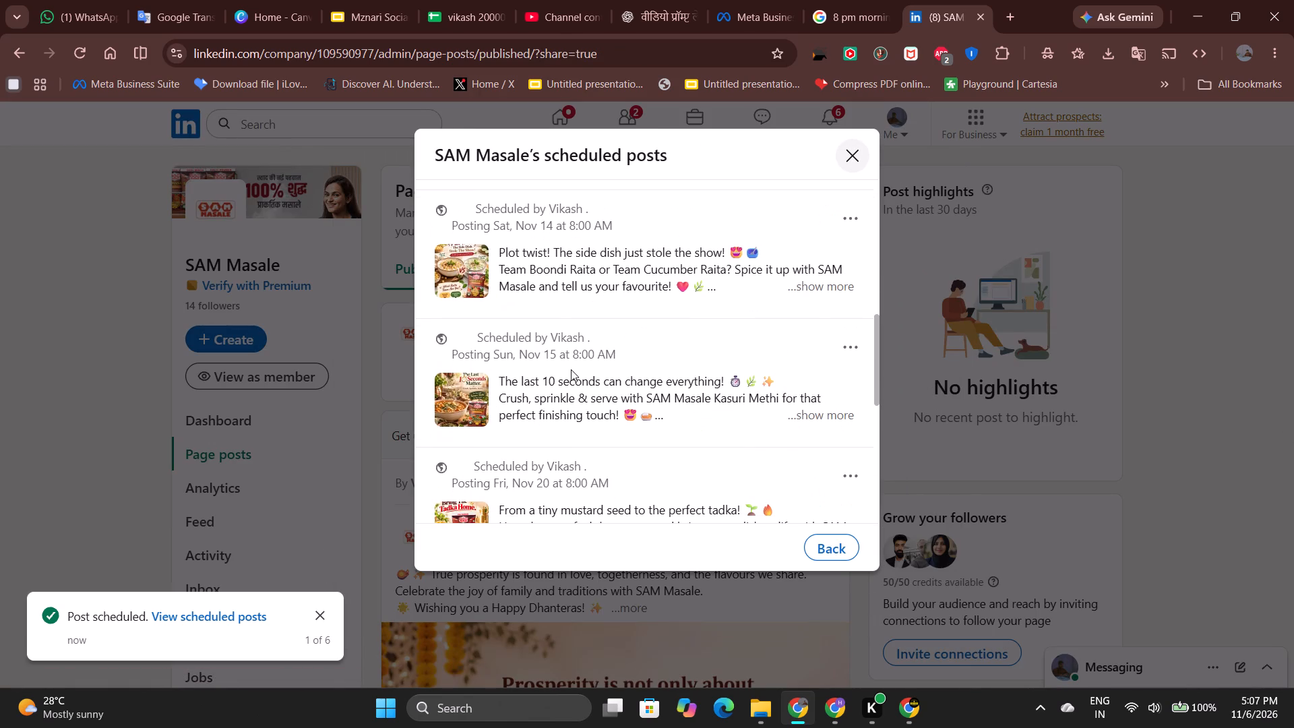
{"action": "scroll", "coordinate": [571, 369], "scroll_direction": "down", "scroll_amount": 5}
{"action": "scroll", "coordinate": [591, 330], "scroll_direction": "up", "scroll_amount": 1}
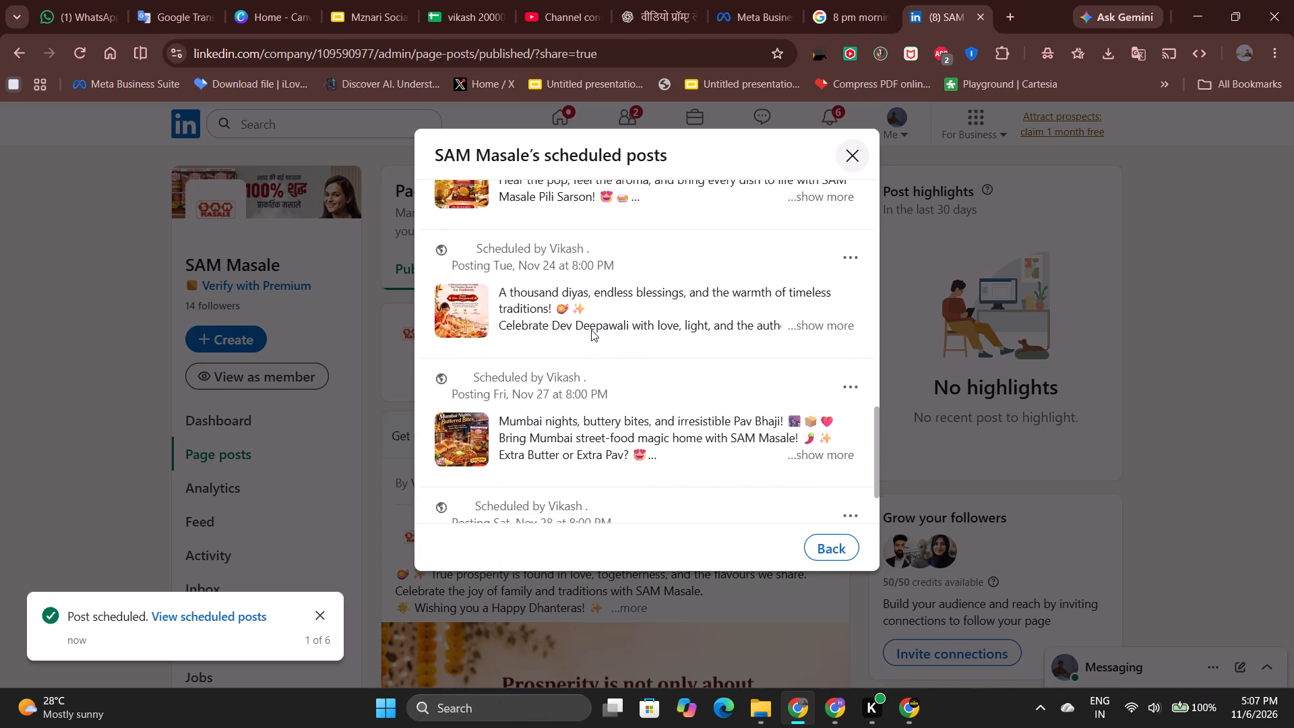
{"action": "scroll", "coordinate": [591, 330], "scroll_direction": "up", "scroll_amount": 2}
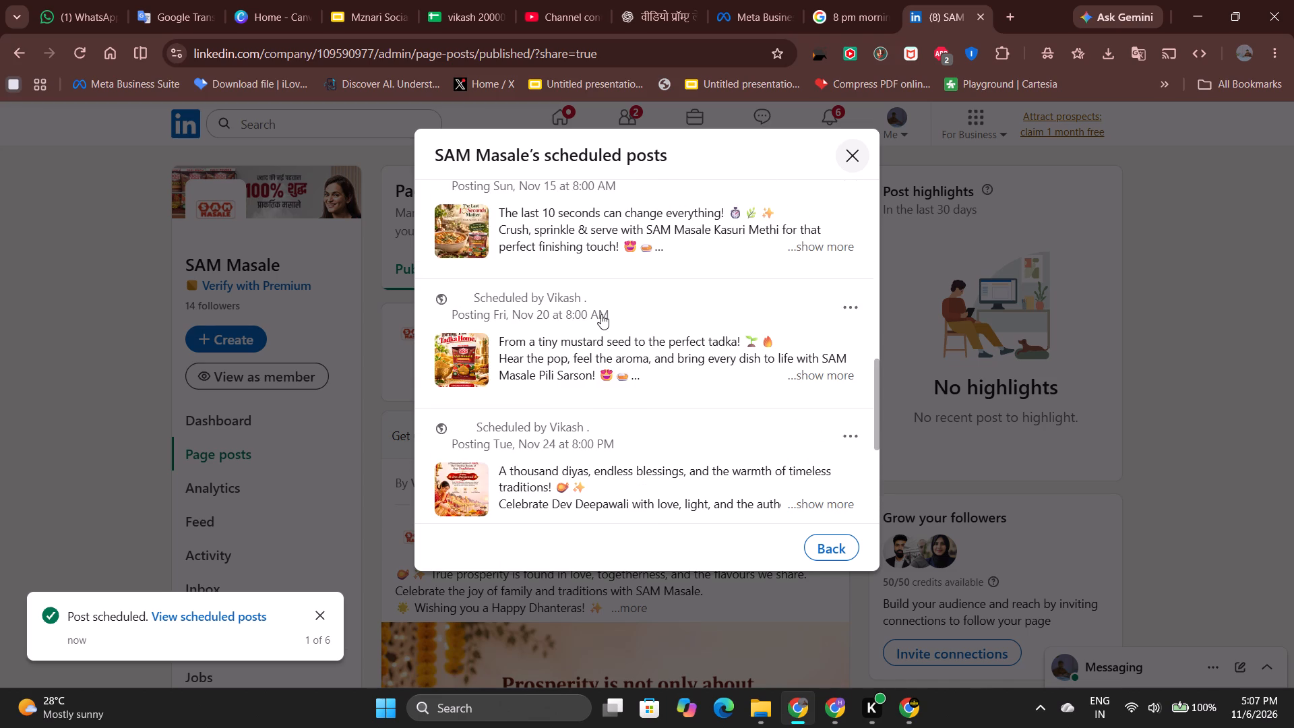
{"action": "scroll", "coordinate": [624, 336], "scroll_direction": "down", "scroll_amount": 1}
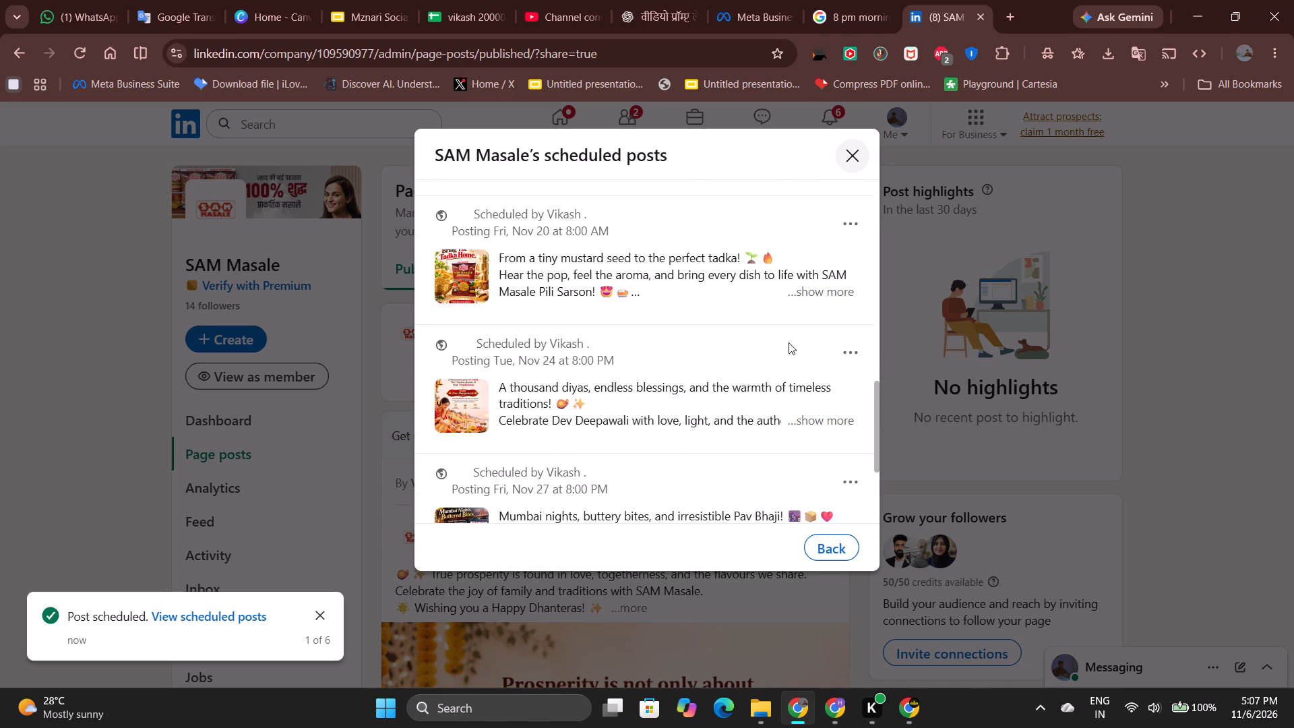
{"action": "left_click", "coordinate": [843, 351]}
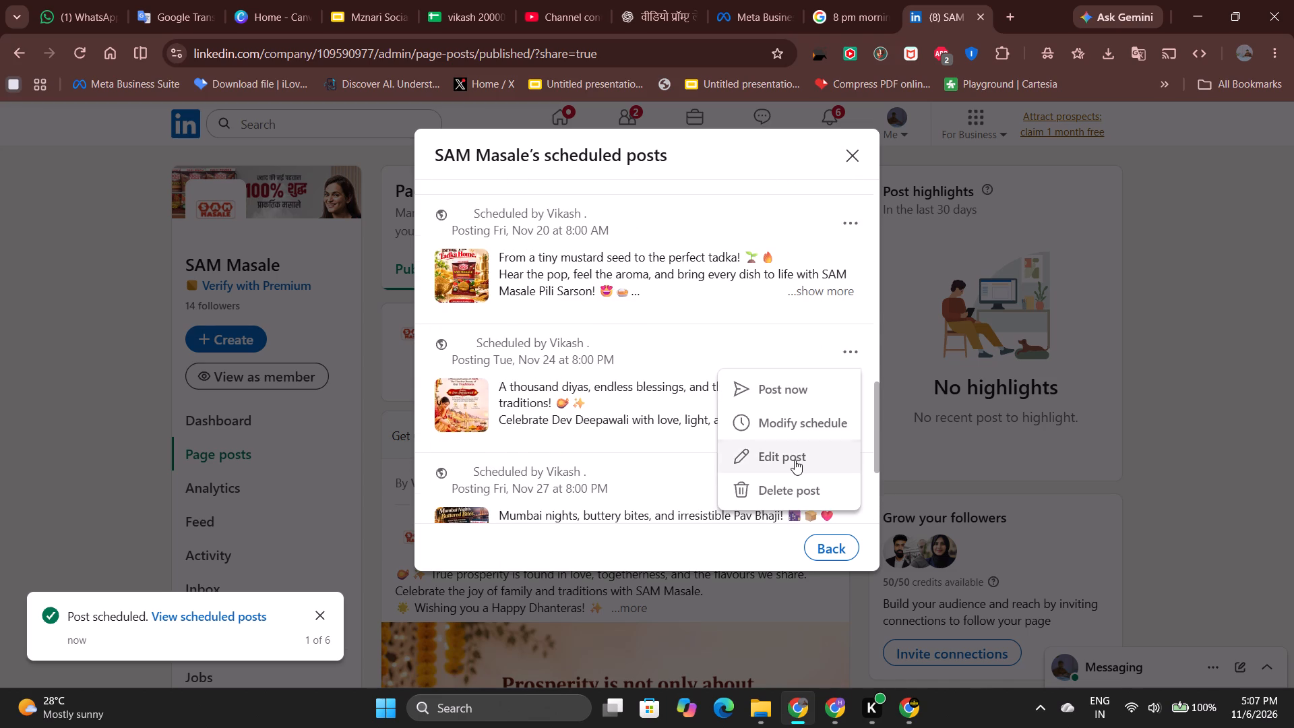
{"action": "left_click", "coordinate": [795, 460]}
{"action": "left_click", "coordinate": [545, 247]}
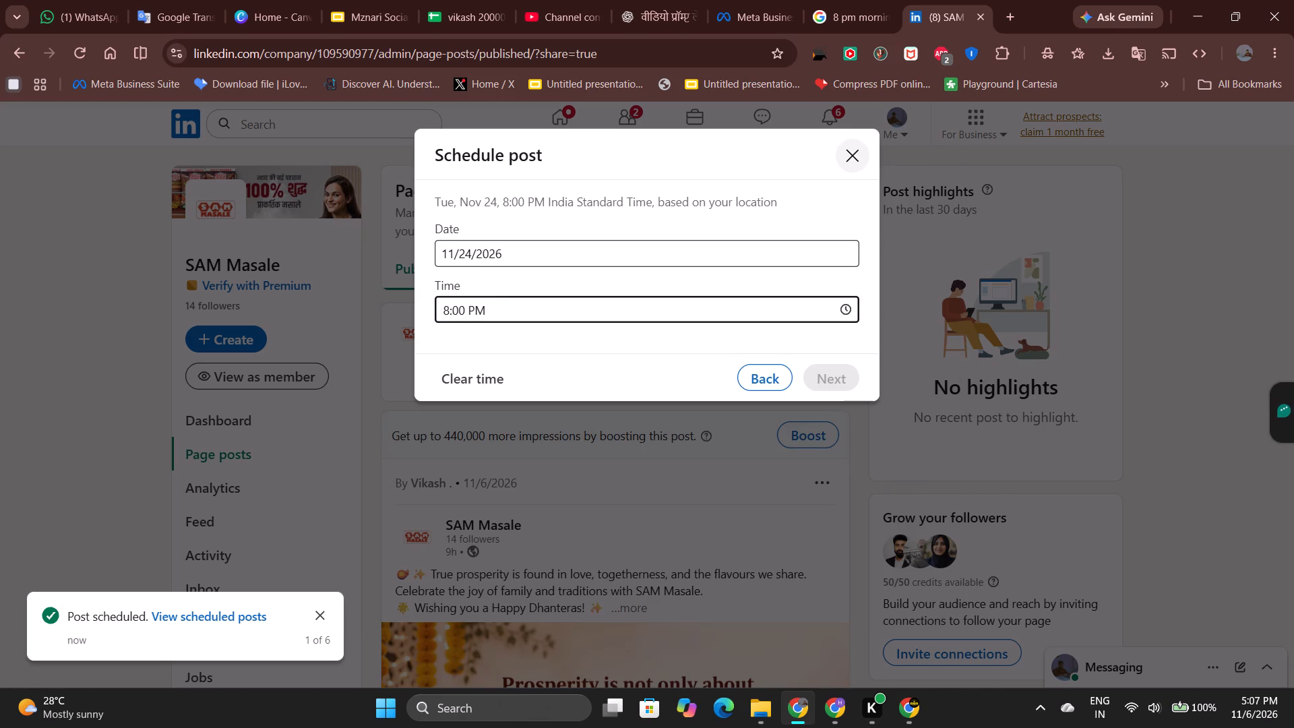
{"action": "left_click", "coordinate": [477, 312]}
{"action": "key", "text": "BackSpace"}
{"action": "key", "text": "a"}
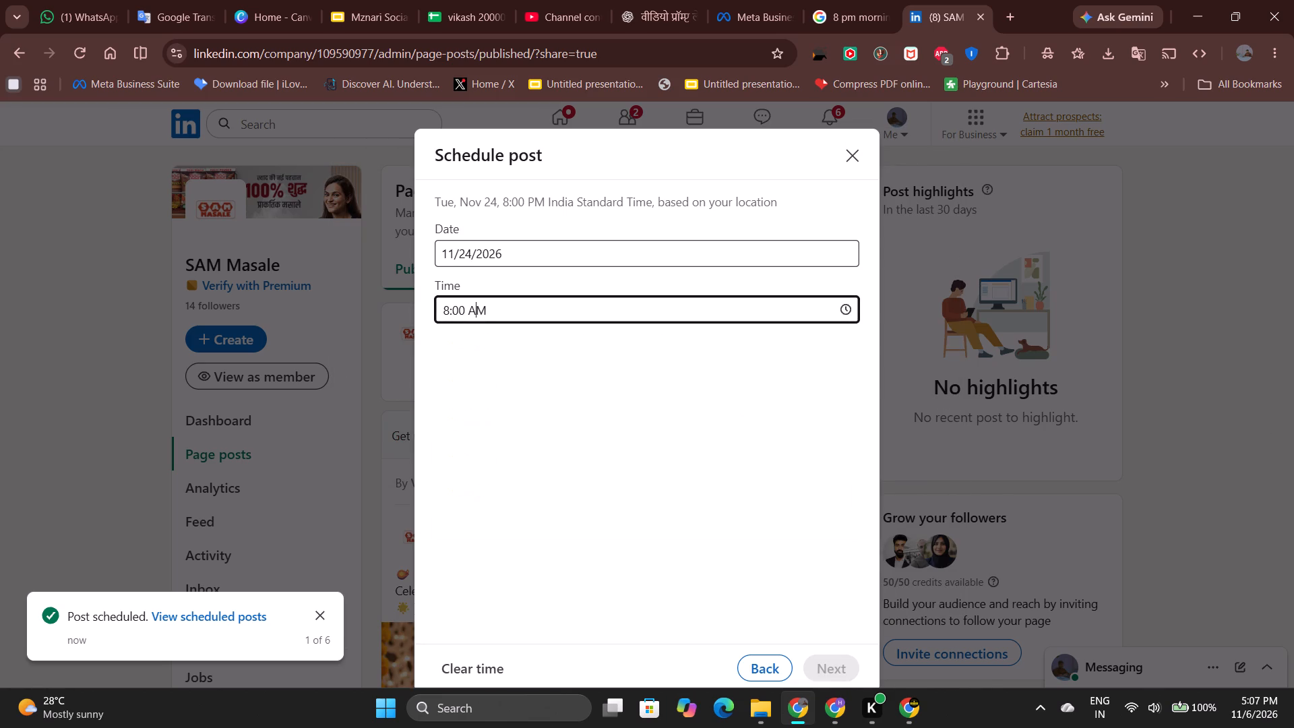
{"action": "left_click", "coordinate": [500, 342]}
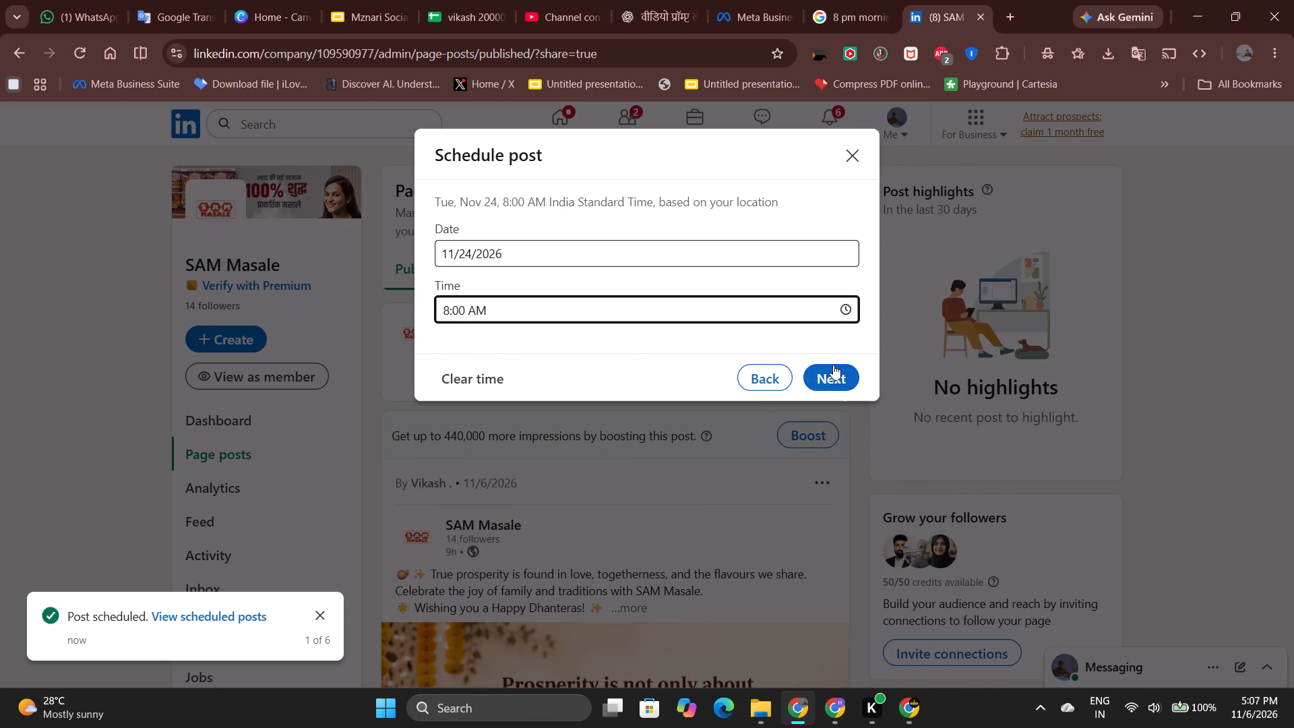
{"action": "left_click", "coordinate": [834, 365]}
{"action": "left_click", "coordinate": [897, 602]}
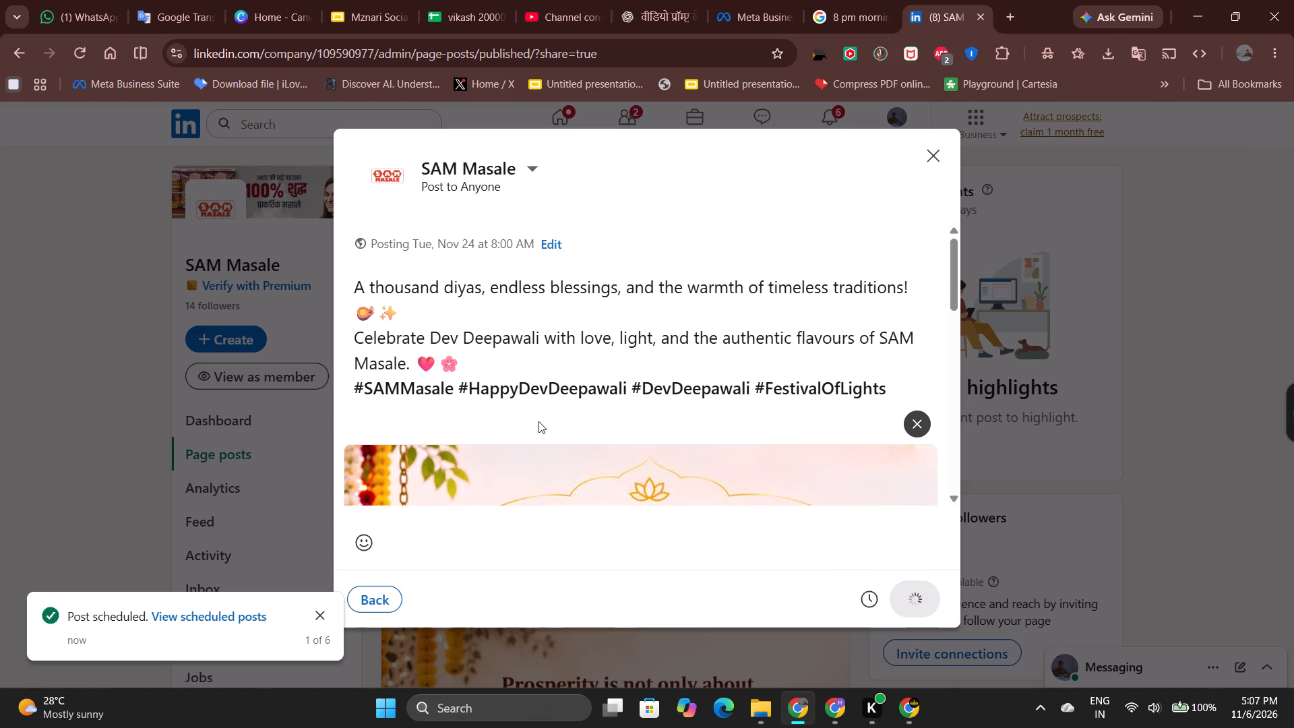
{"action": "scroll", "coordinate": [545, 411], "scroll_direction": "down", "scroll_amount": 11}
From the page's scheduled posts, reschedule the Mumbai Pav Bhaji post on November 27, 2026 to 8:00 AM and submit the update.
{"action": "left_click", "coordinate": [199, 325]}
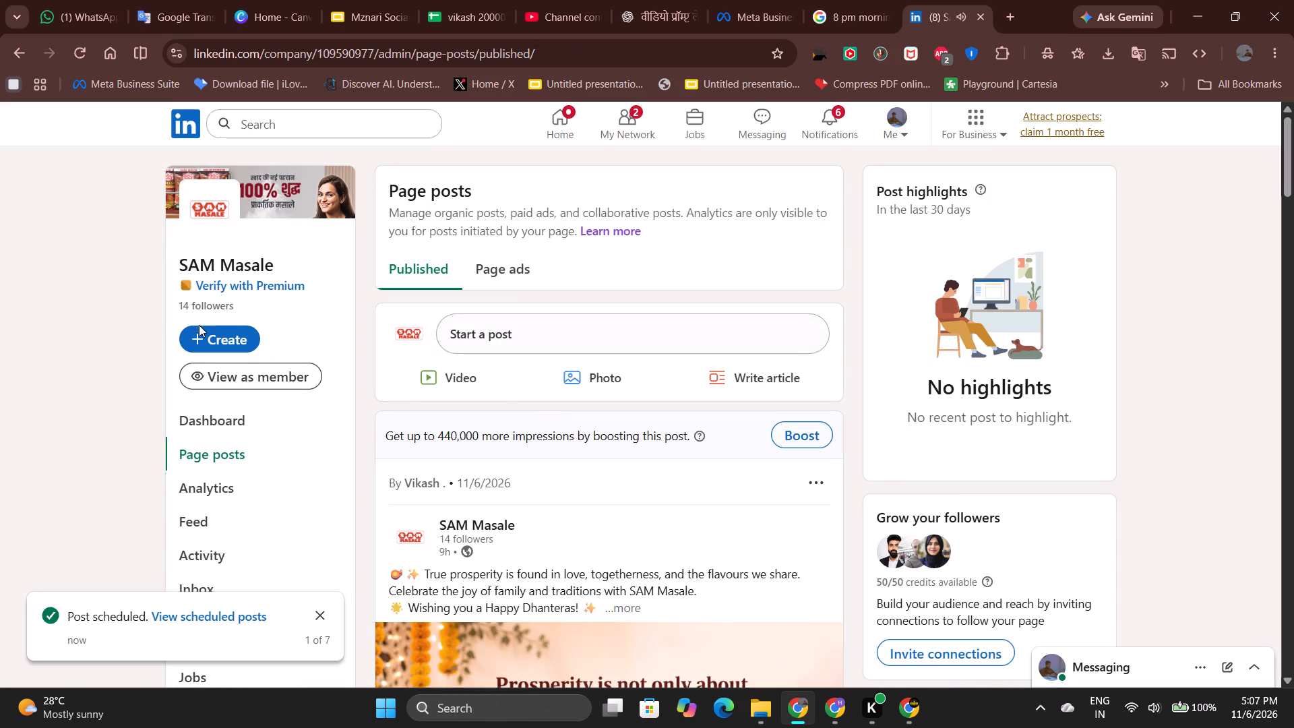
{"action": "left_click", "coordinate": [236, 340]}
{"action": "left_click", "coordinate": [592, 224]}
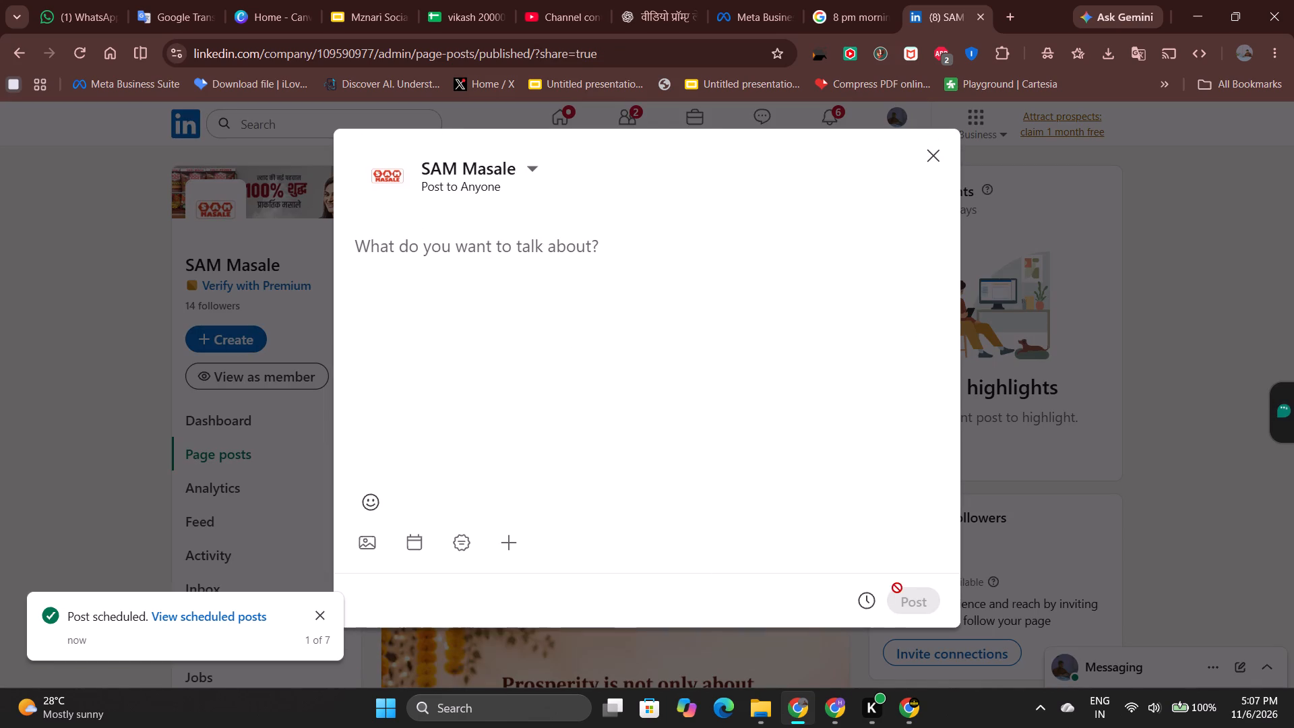
{"action": "left_click", "coordinate": [865, 597]}
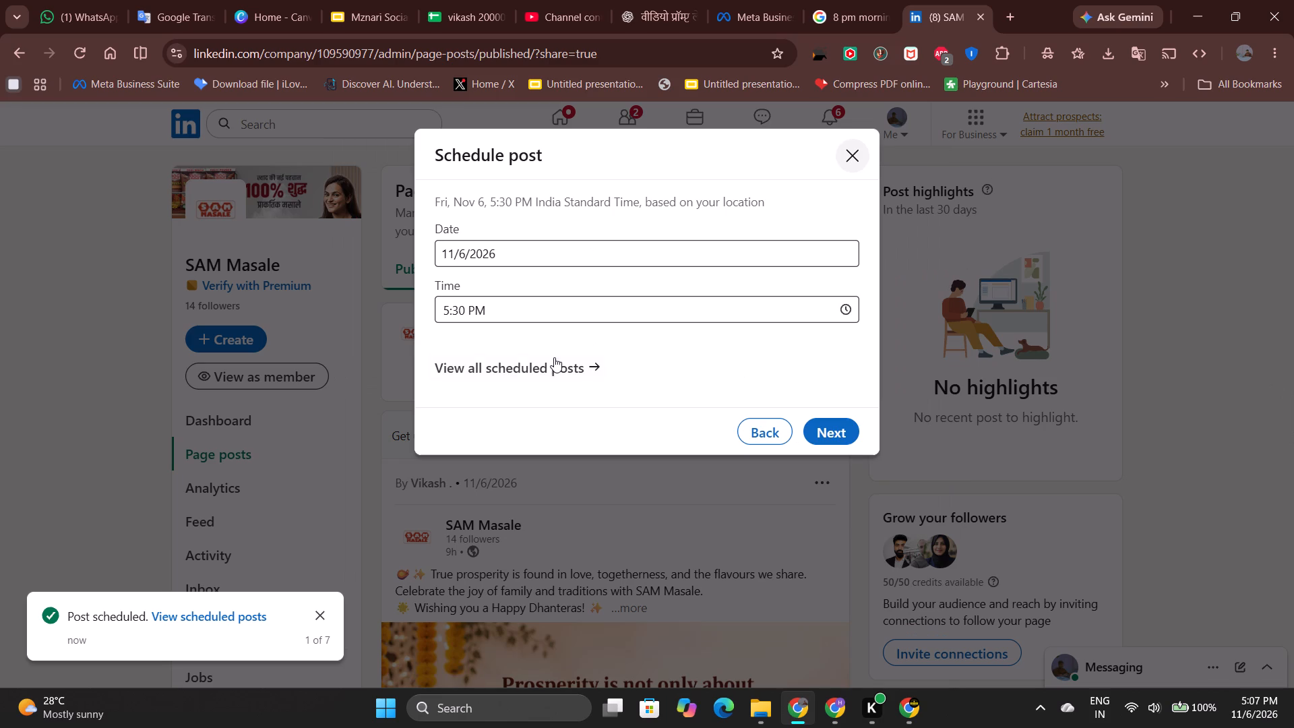
{"action": "left_click", "coordinate": [554, 357]}
{"action": "scroll", "coordinate": [706, 342], "scroll_direction": "down", "scroll_amount": 4}
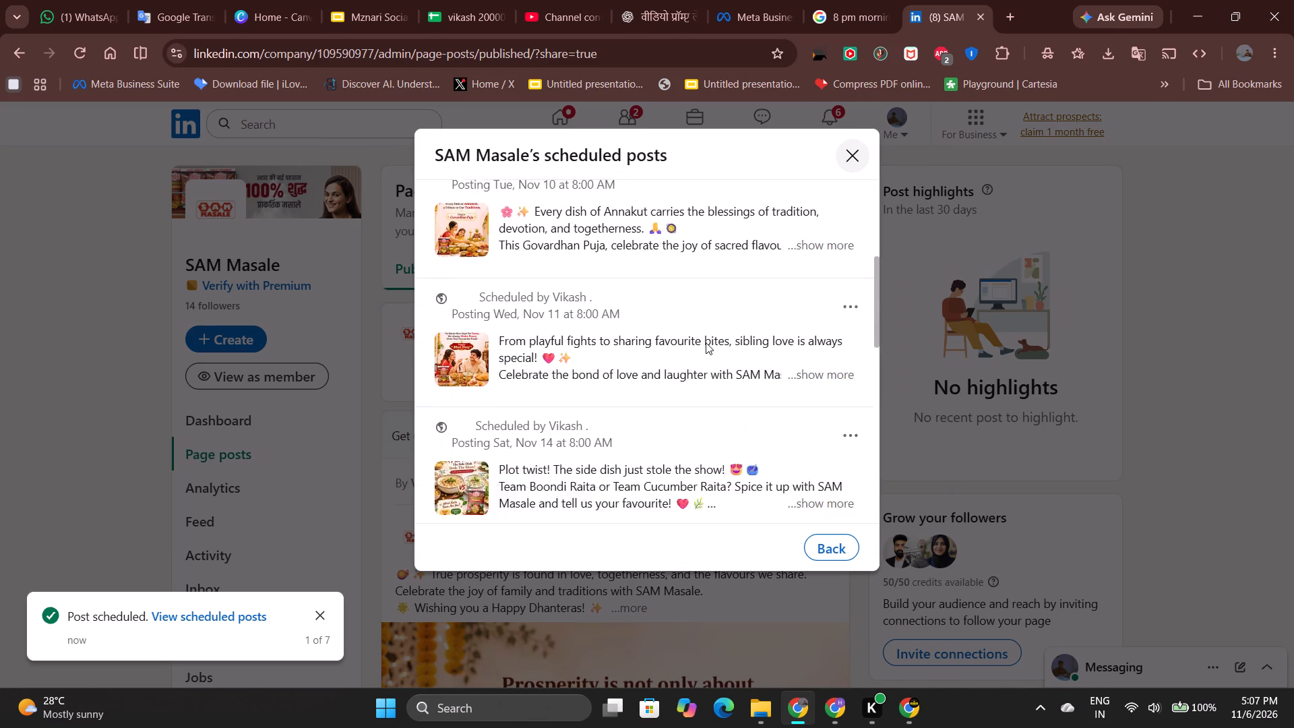
{"action": "scroll", "coordinate": [706, 342], "scroll_direction": "down", "scroll_amount": 9}
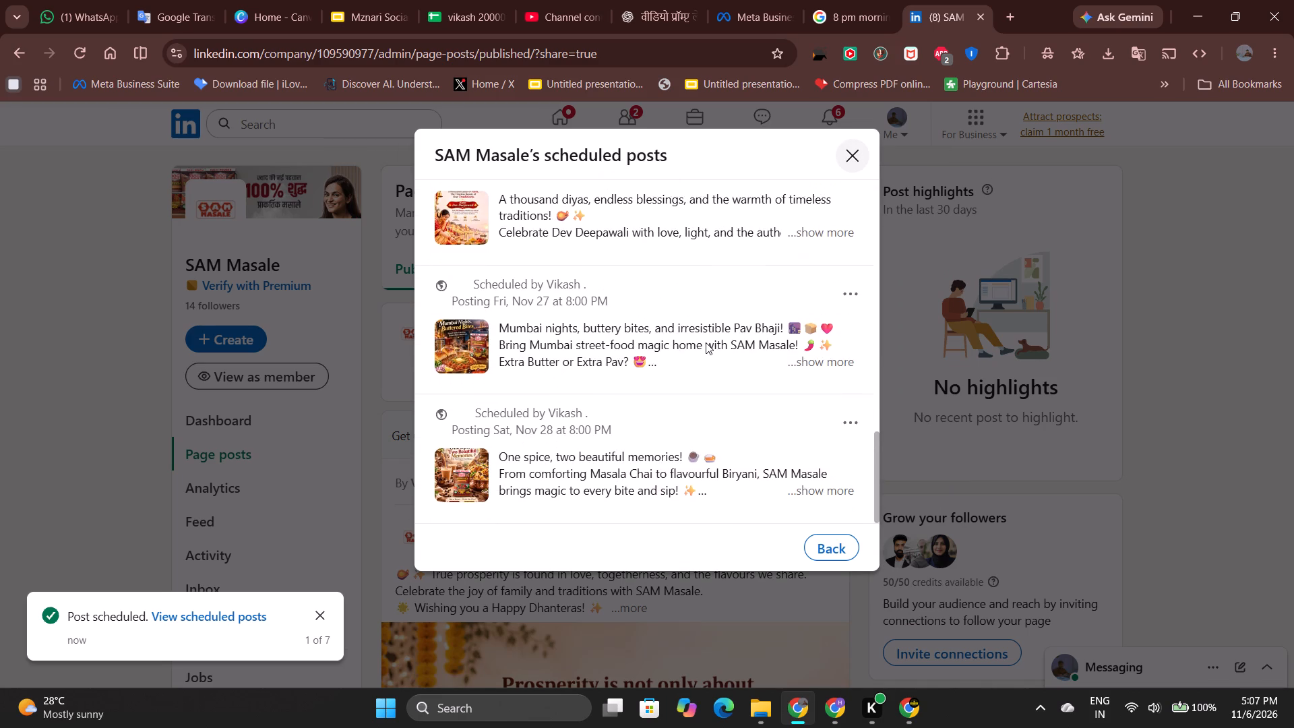
{"action": "scroll", "coordinate": [705, 342], "scroll_direction": "up", "scroll_amount": 2}
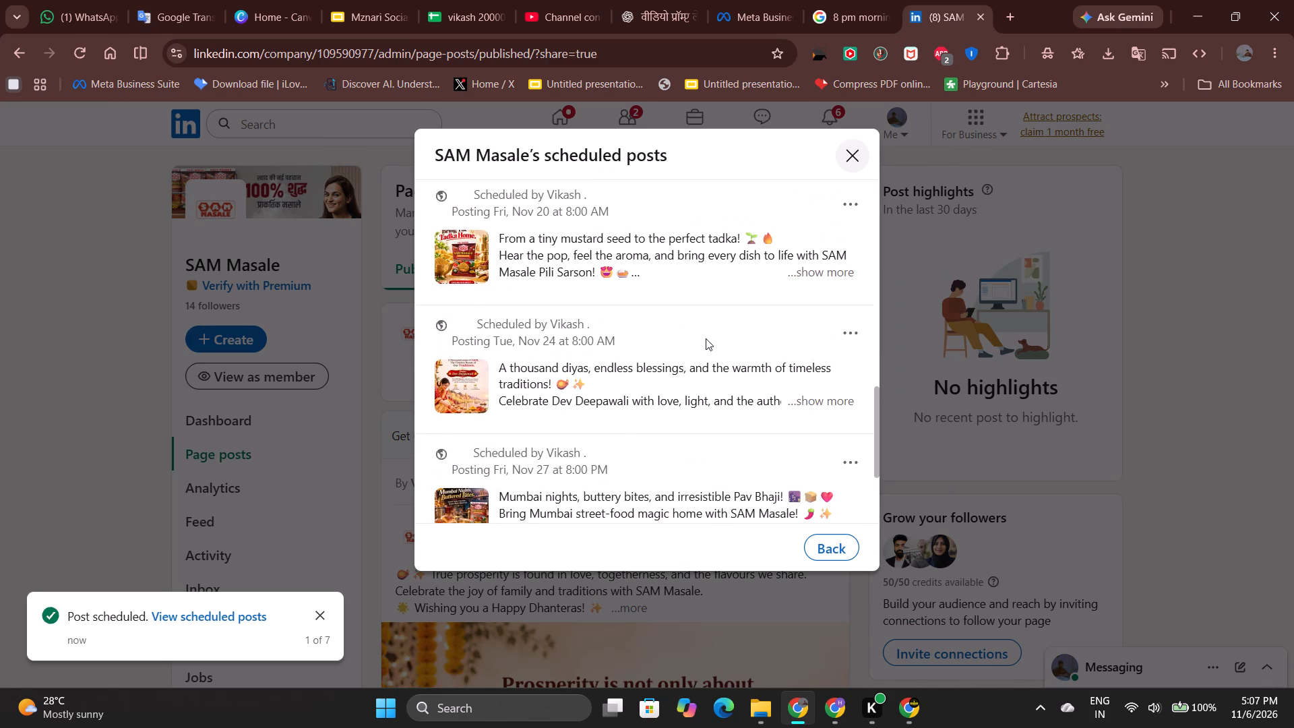
{"action": "scroll", "coordinate": [706, 338], "scroll_direction": "down", "scroll_amount": 1}
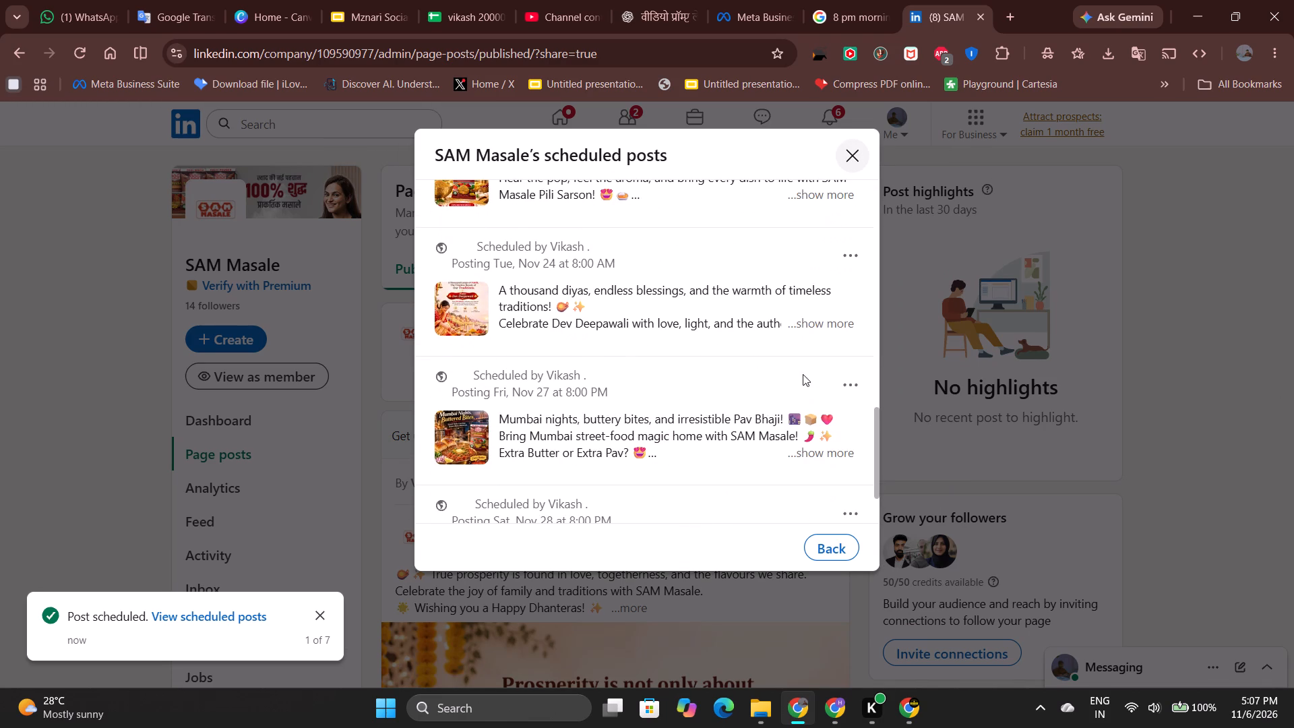
{"action": "left_click", "coordinate": [849, 380]}
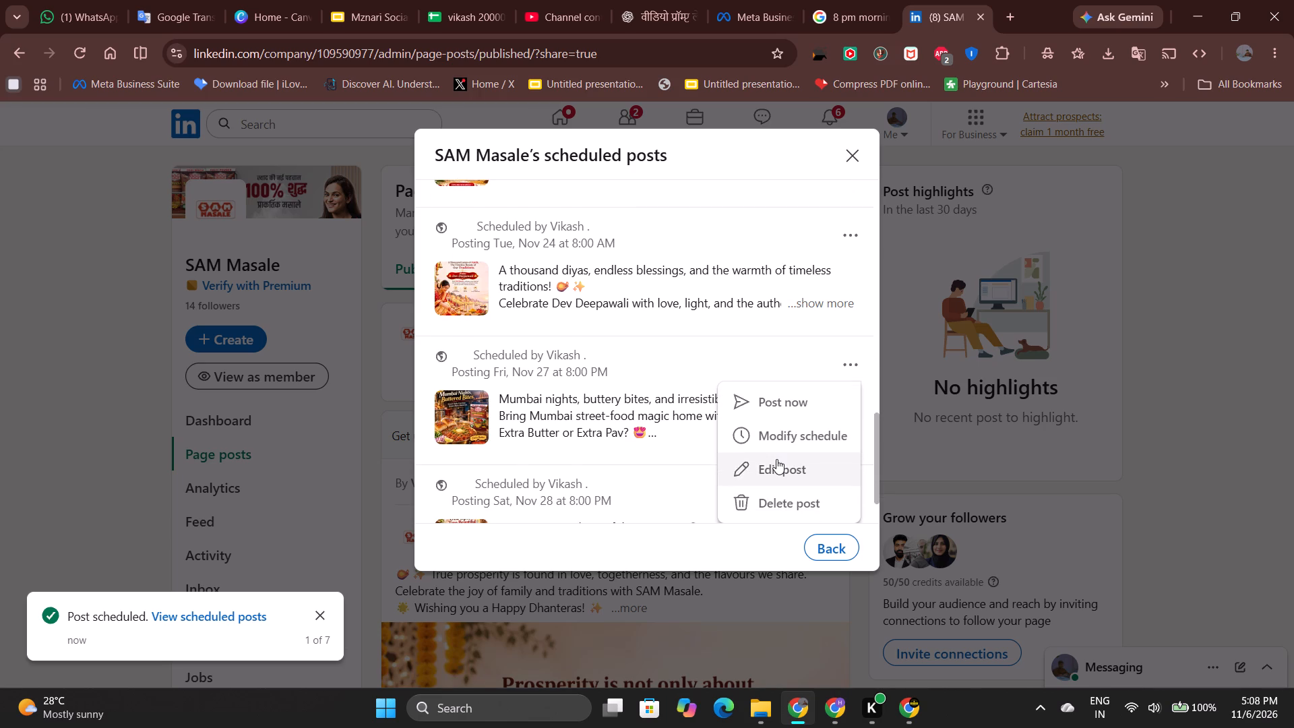
{"action": "left_click", "coordinate": [776, 459]}
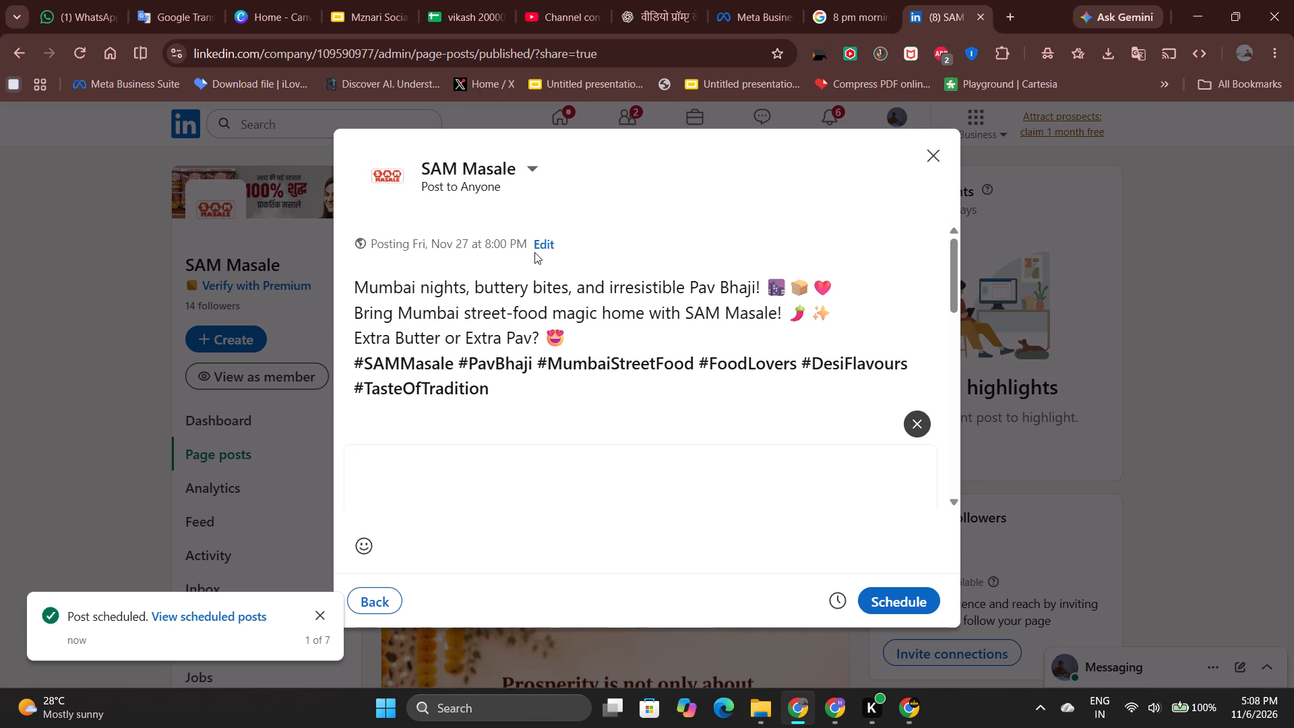
{"action": "left_click", "coordinate": [537, 238]}
{"action": "left_click", "coordinate": [480, 313]}
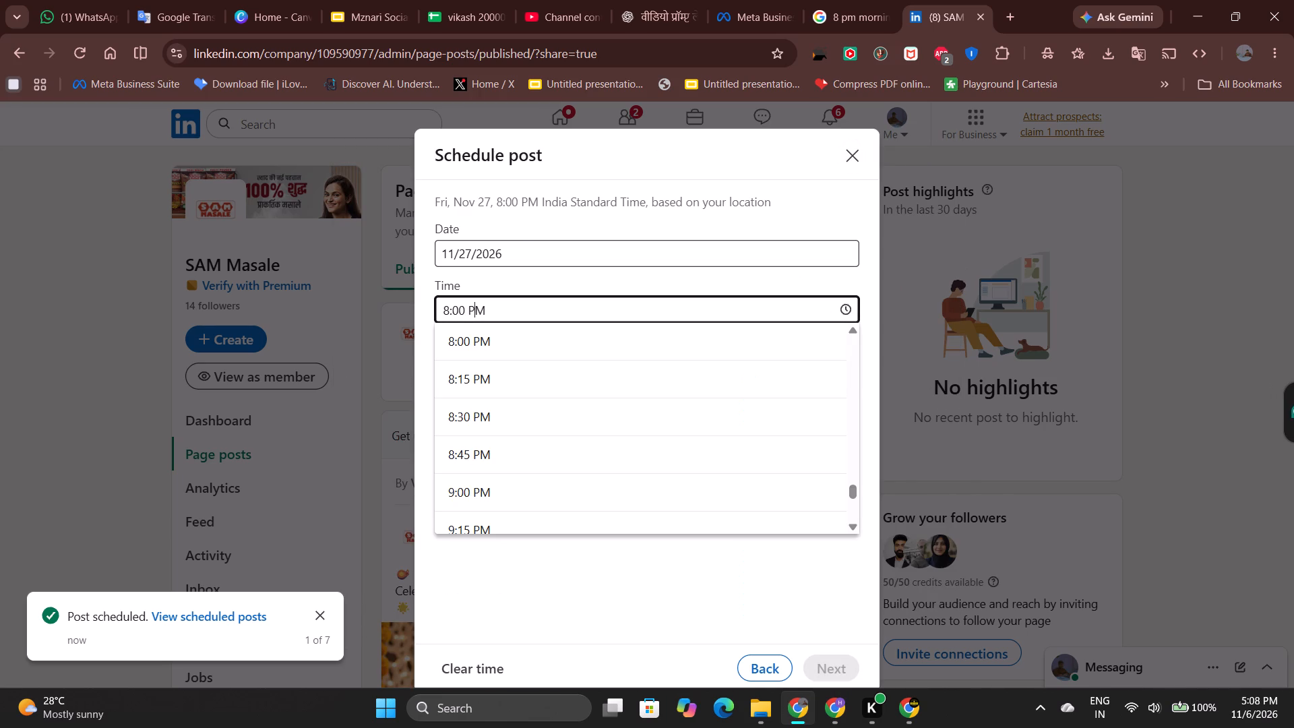
{"action": "key", "text": "BackSpace"}
{"action": "key", "text": "a"}
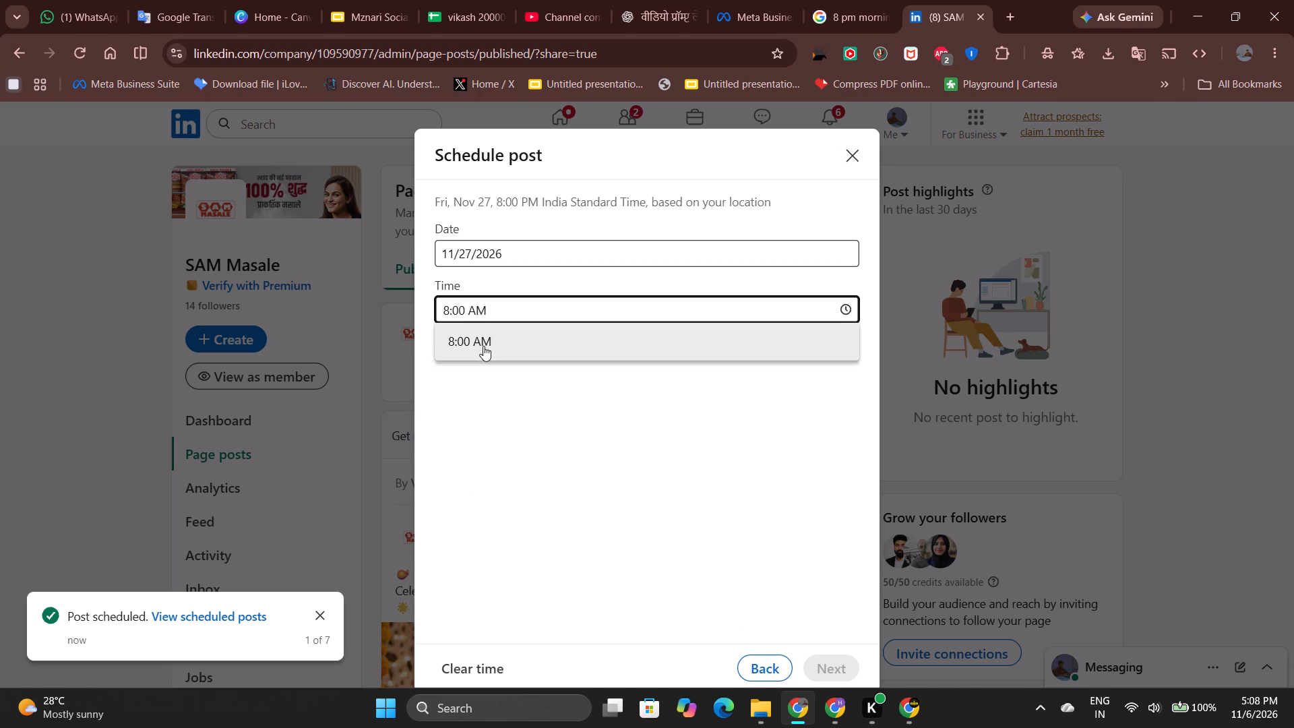
{"action": "left_click", "coordinate": [483, 346]}
{"action": "left_click", "coordinate": [844, 380]}
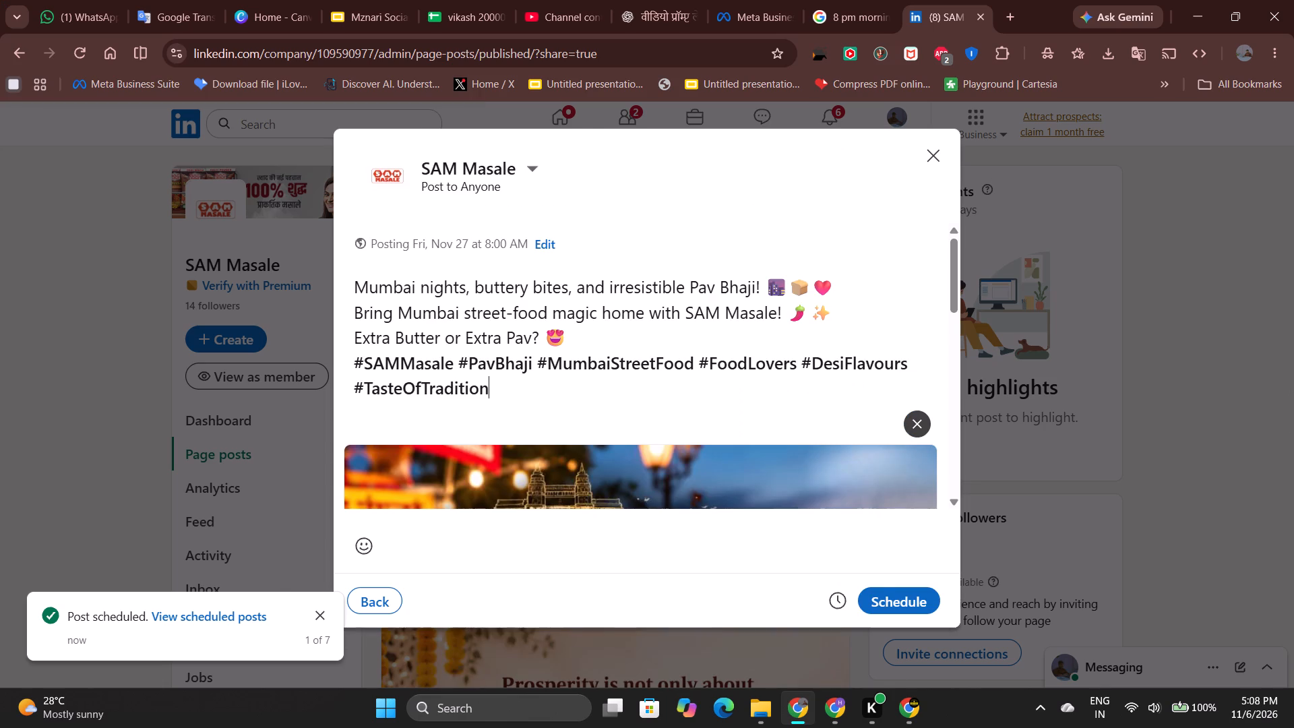
{"action": "left_click", "coordinate": [892, 596]}
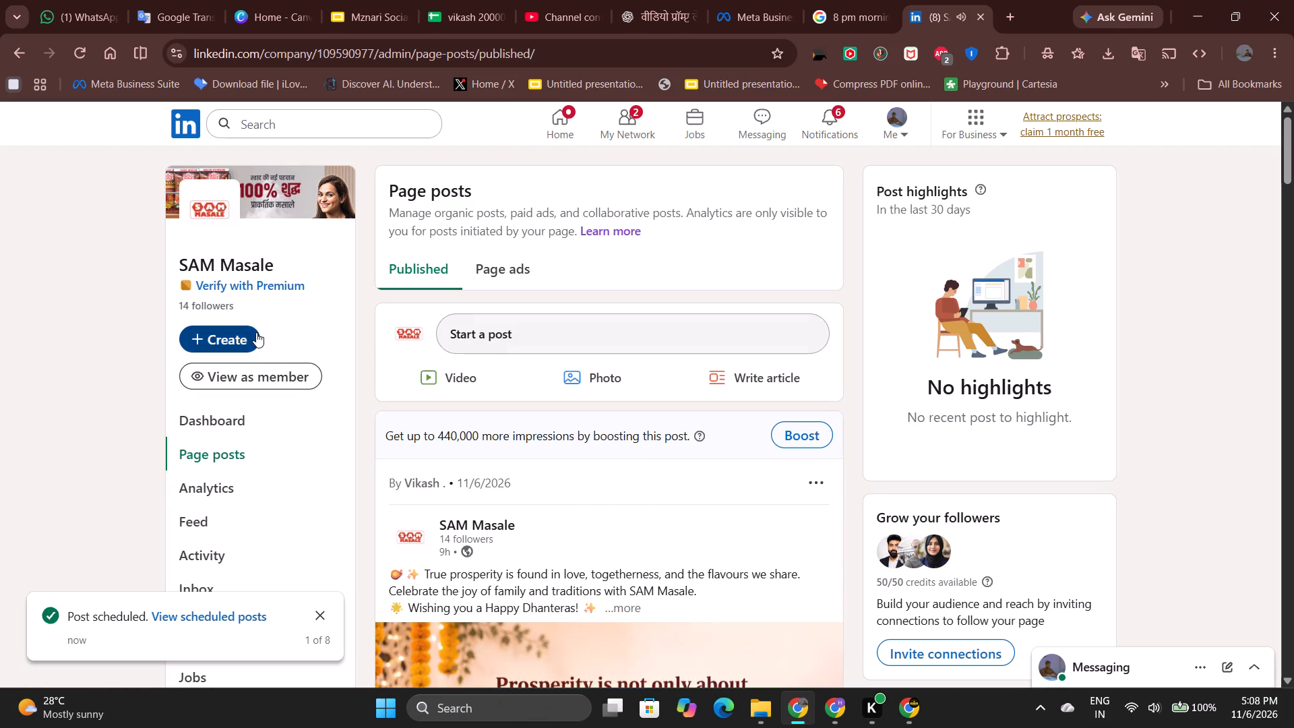
From the page's scheduled posts, reschedule the Masala Chai and Biryani post on November 28, 2026 to 8:00 AM and submit the update.
{"action": "left_click", "coordinate": [243, 330]}
{"action": "left_click", "coordinate": [569, 229]}
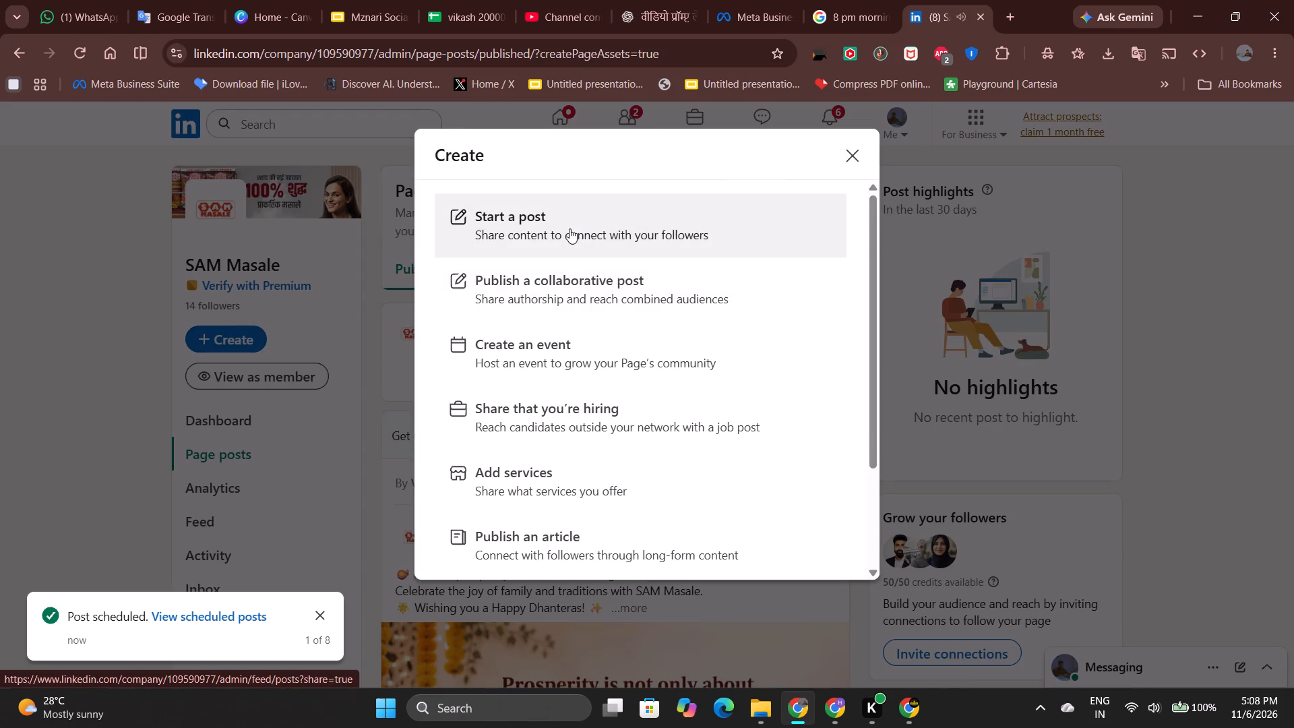
{"action": "left_click", "coordinate": [868, 594]}
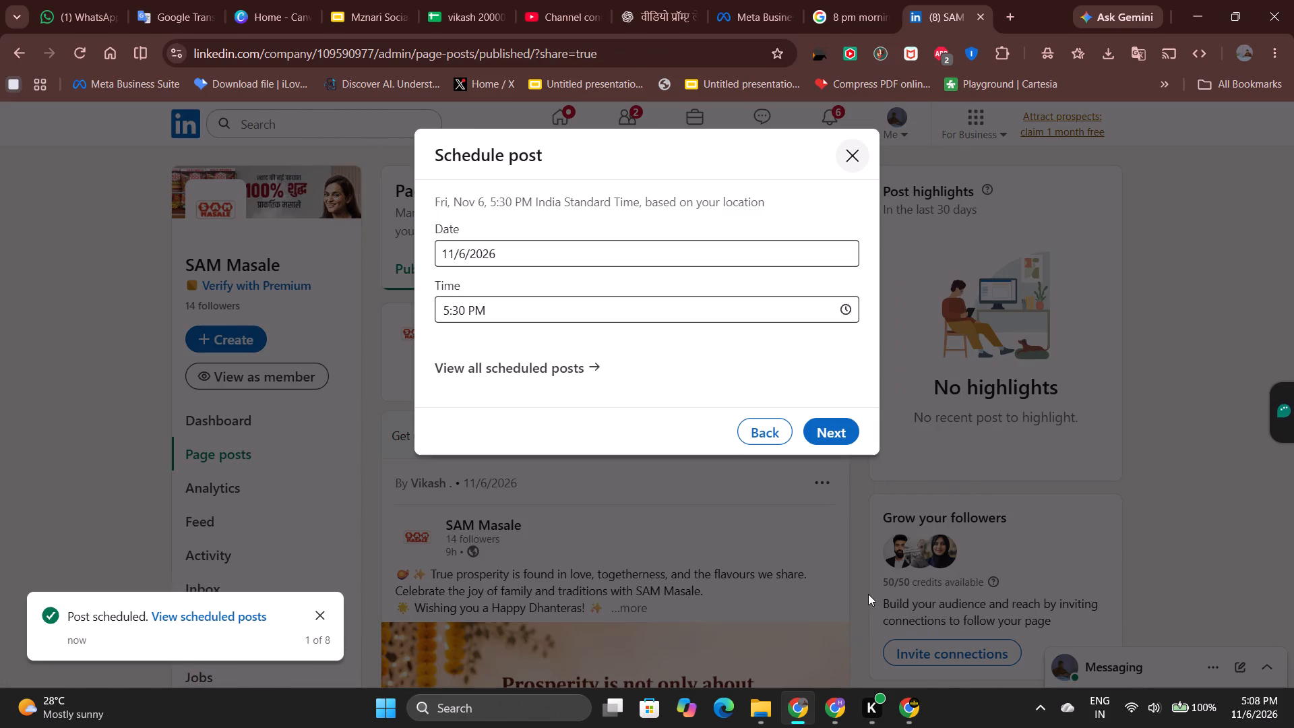
{"action": "left_click", "coordinate": [576, 371]}
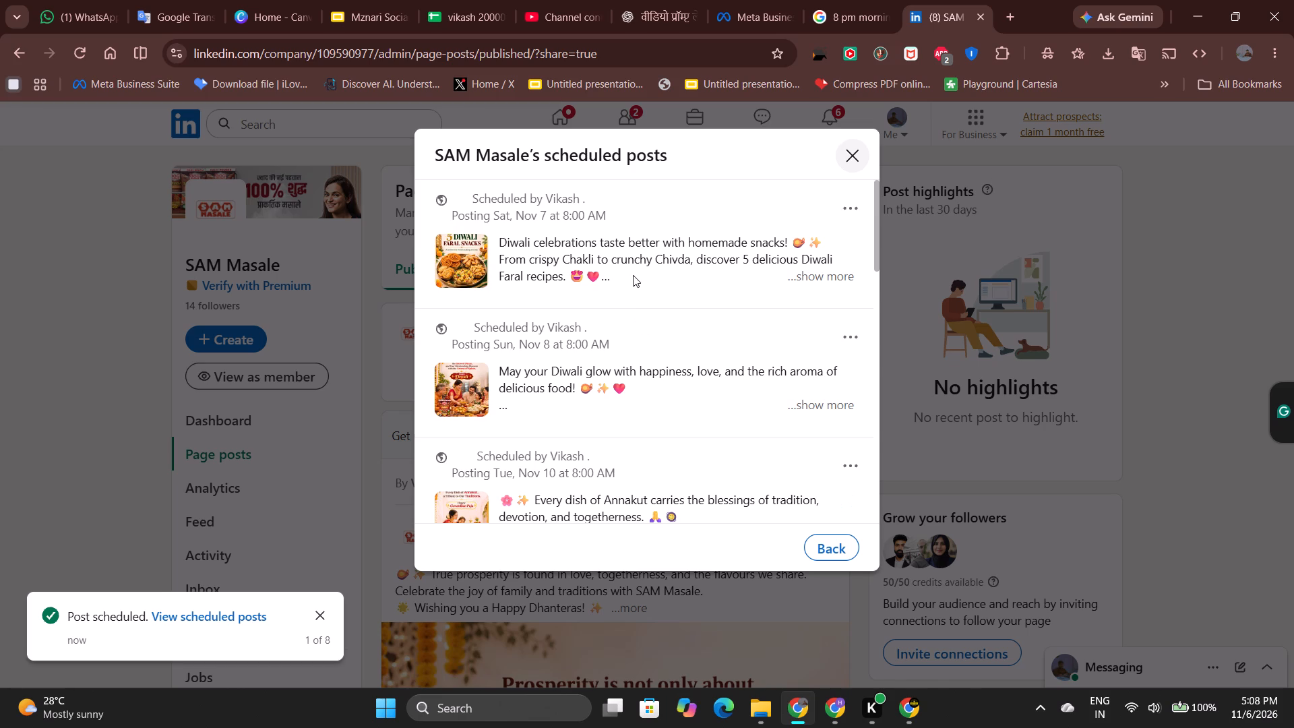
{"action": "scroll", "coordinate": [633, 275], "scroll_direction": "down", "scroll_amount": 5}
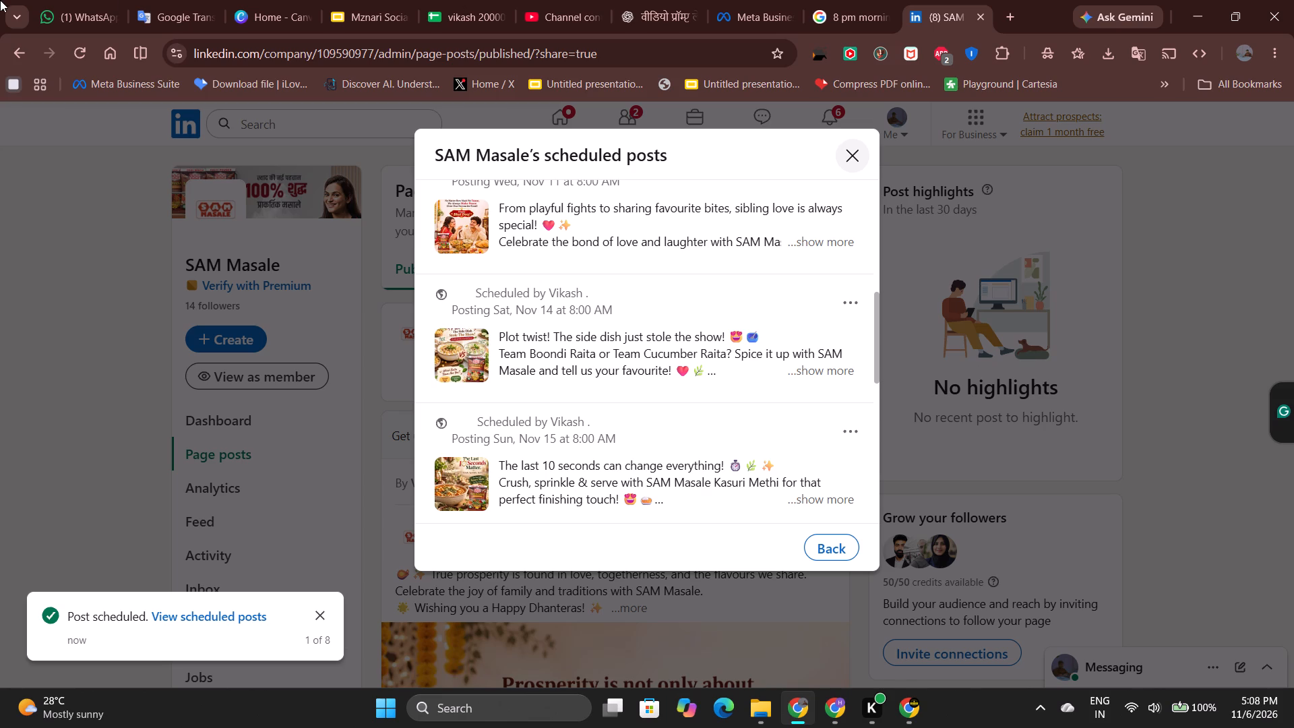
{"action": "scroll", "coordinate": [621, 278], "scroll_direction": "down", "scroll_amount": 2}
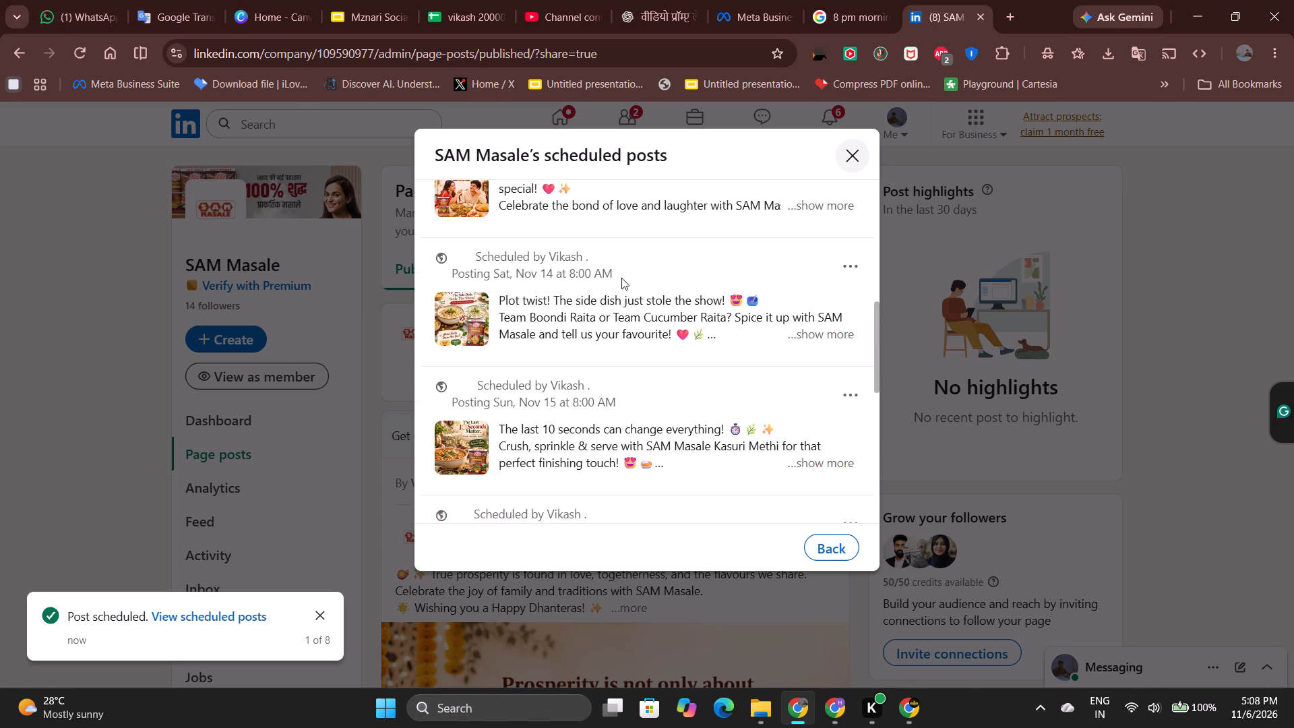
{"action": "scroll", "coordinate": [621, 278], "scroll_direction": "down", "scroll_amount": 1}
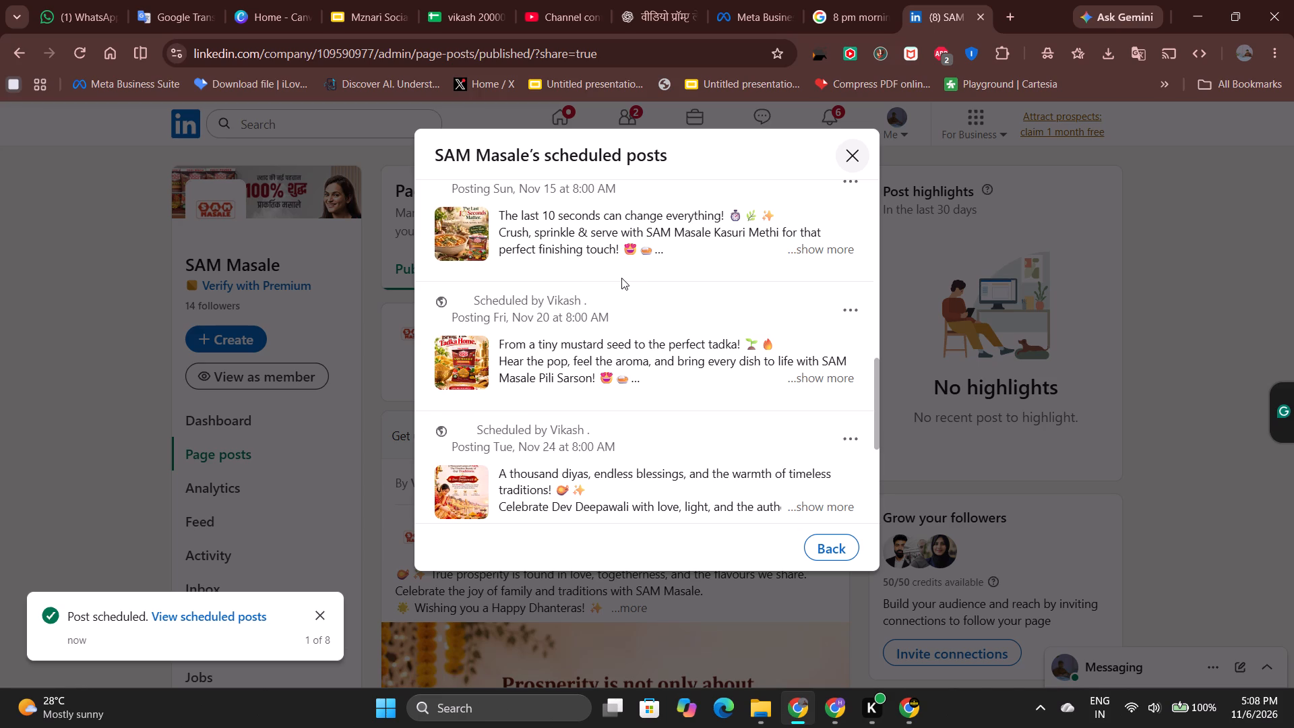
{"action": "scroll", "coordinate": [621, 278], "scroll_direction": "down", "scroll_amount": 6}
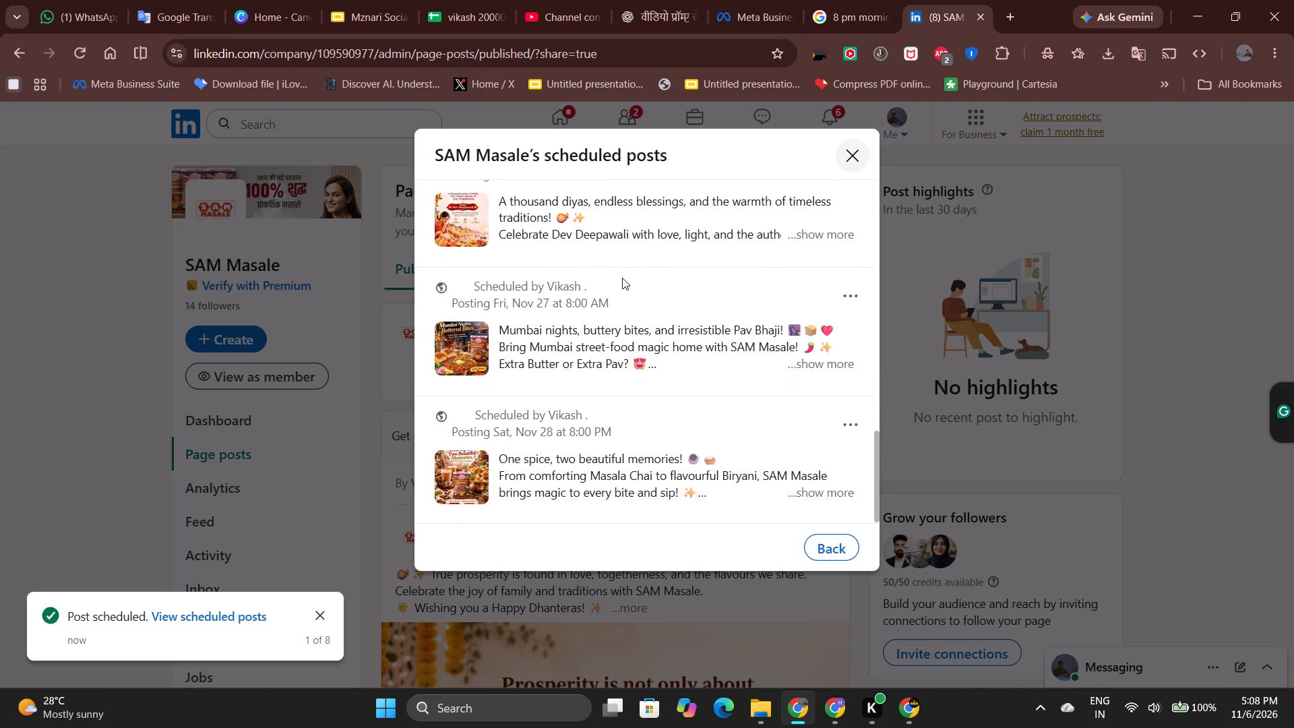
{"action": "scroll", "coordinate": [657, 381], "scroll_direction": "down", "scroll_amount": 3}
{"action": "scroll", "coordinate": [657, 381], "scroll_direction": "up", "scroll_amount": 2}
{"action": "scroll", "coordinate": [657, 381], "scroll_direction": "down", "scroll_amount": 3}
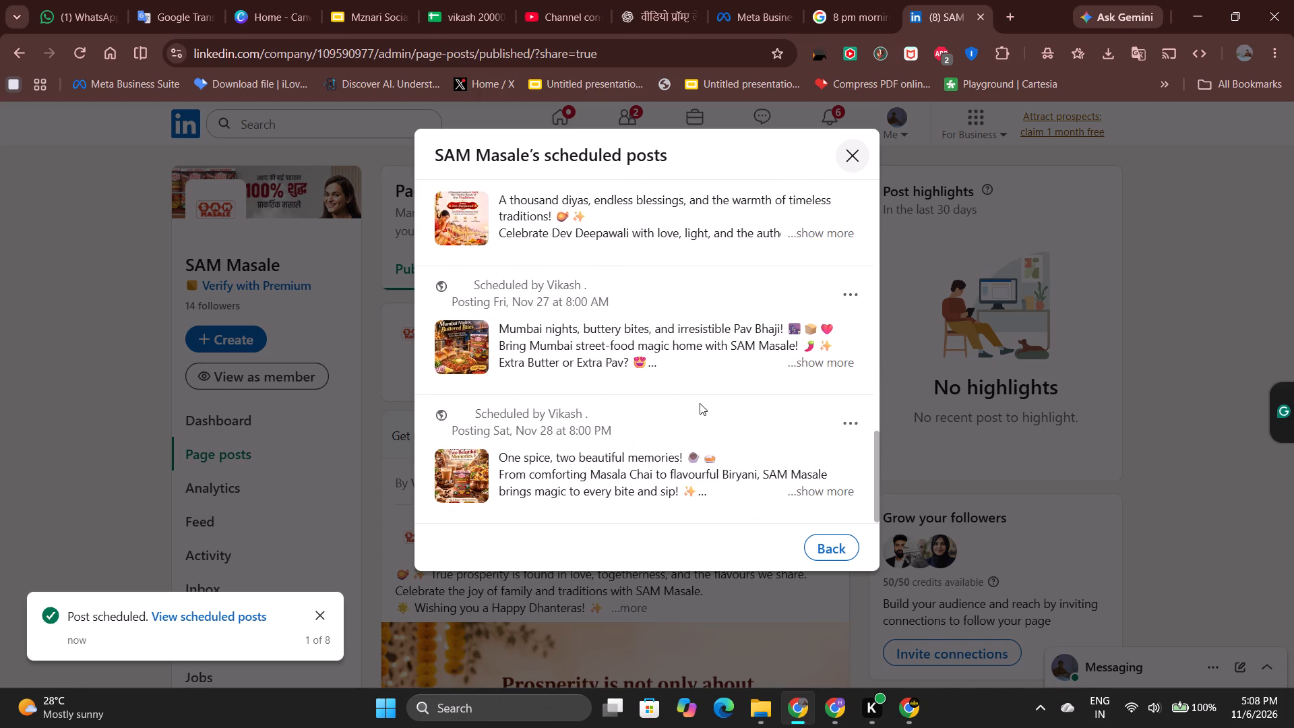
{"action": "left_click", "coordinate": [852, 421]}
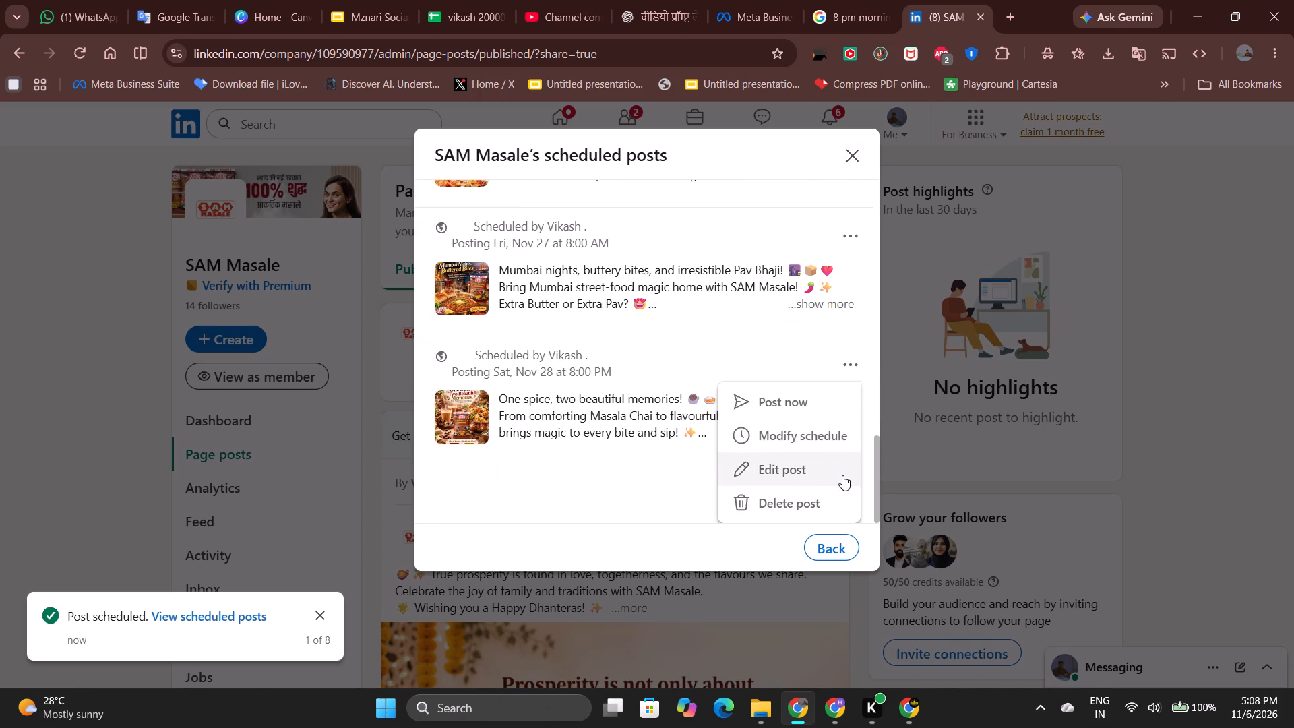
{"action": "left_click", "coordinate": [805, 462]}
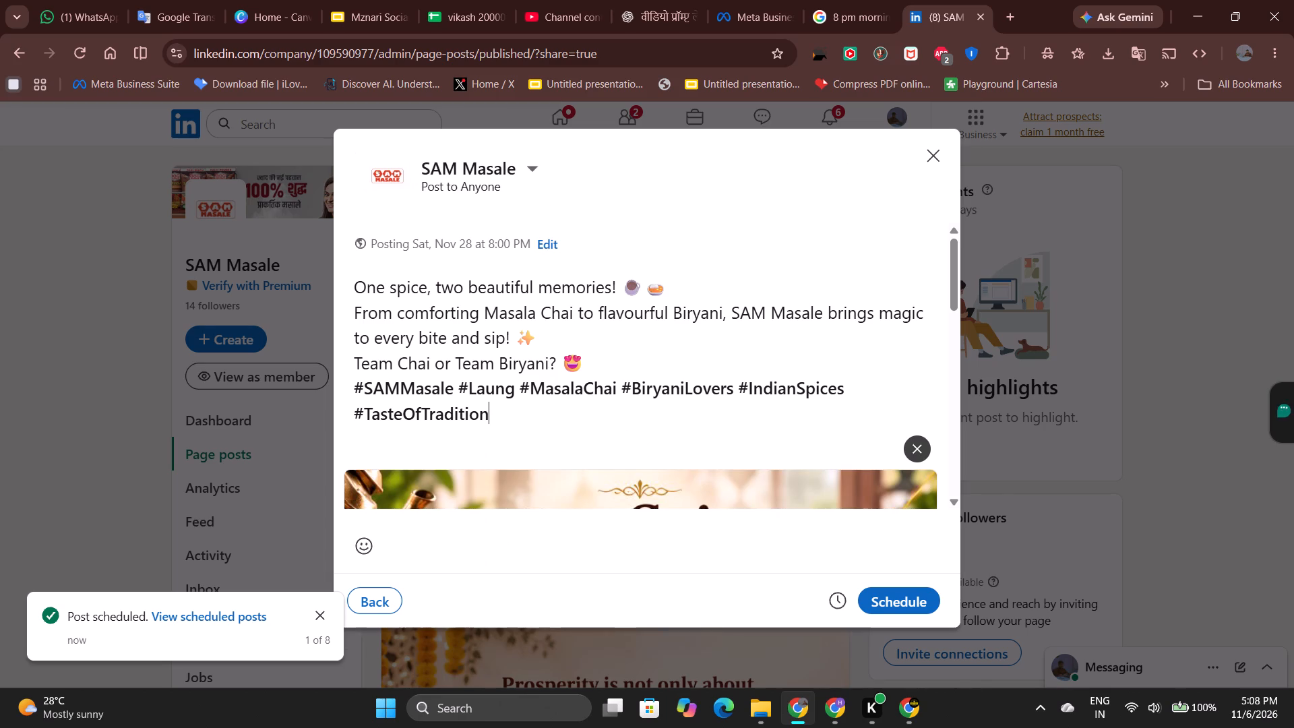
{"action": "left_click", "coordinate": [547, 249]}
{"action": "left_click", "coordinate": [474, 308]}
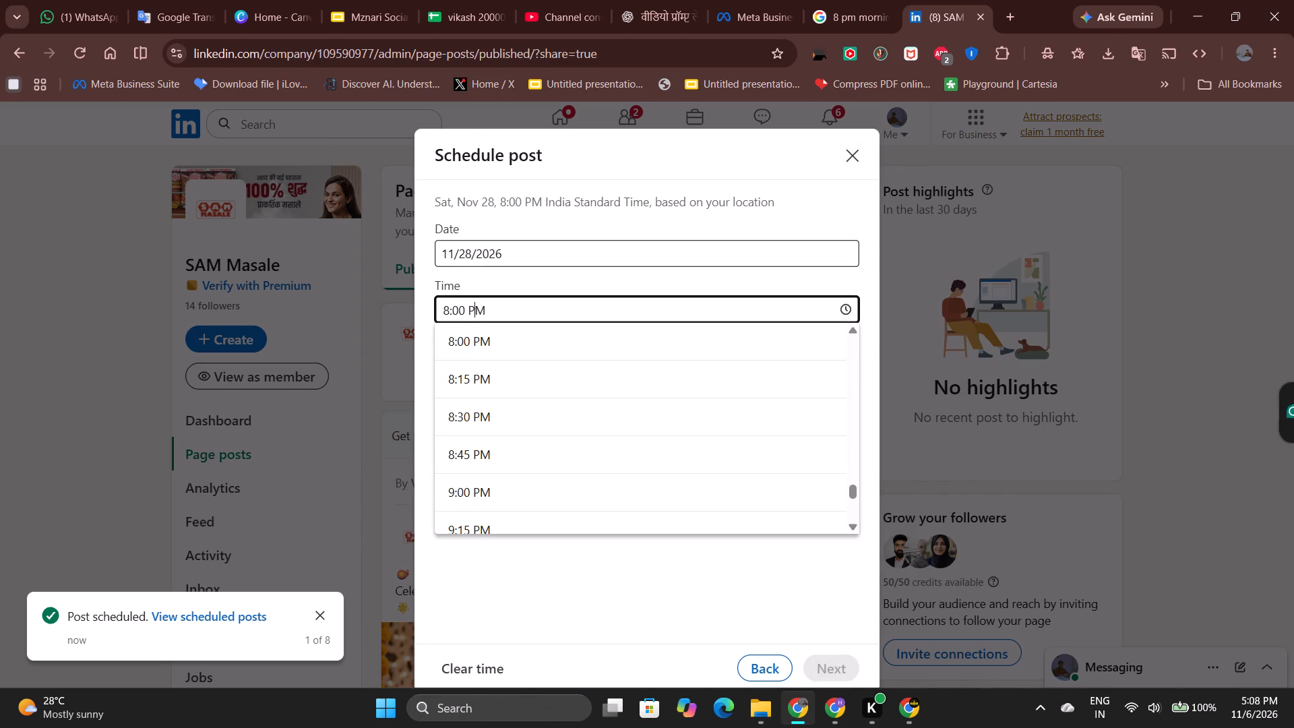
{"action": "key", "text": "BackSpace"}
{"action": "key", "text": "a"}
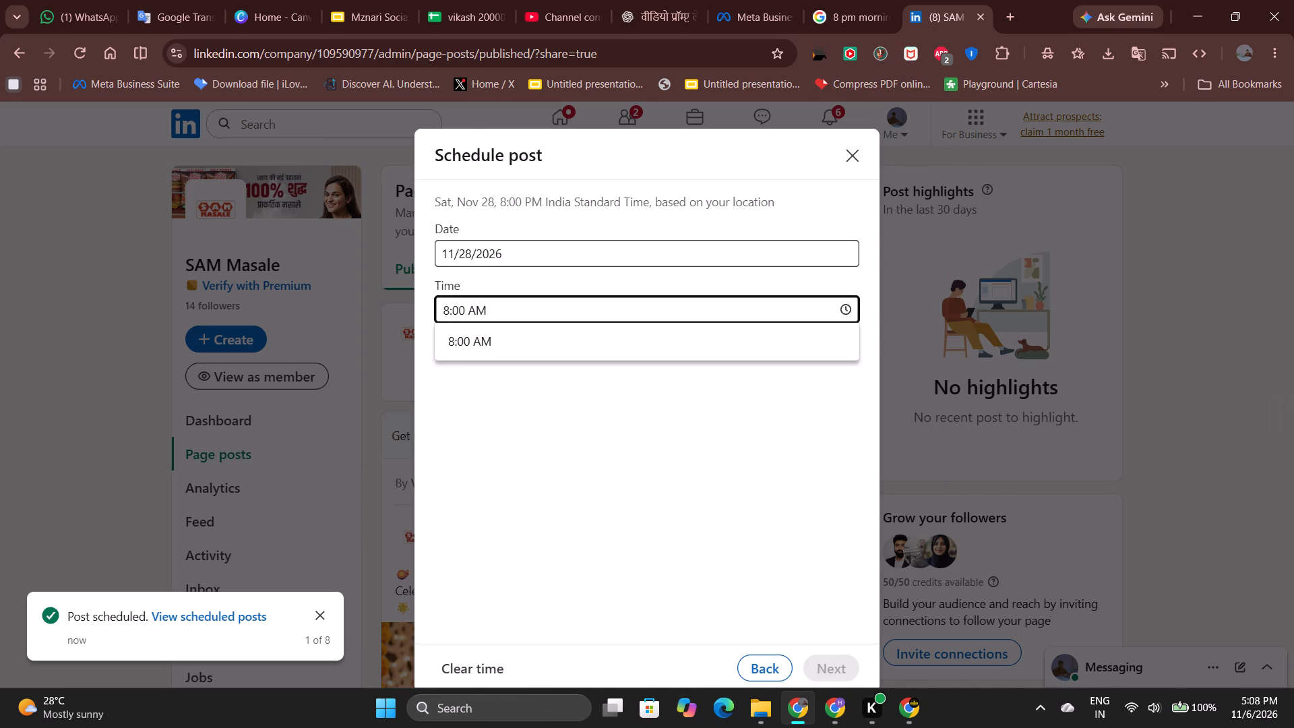
{"action": "left_click", "coordinate": [480, 337]}
{"action": "left_click", "coordinate": [857, 360]}
{"action": "left_click", "coordinate": [843, 376]}
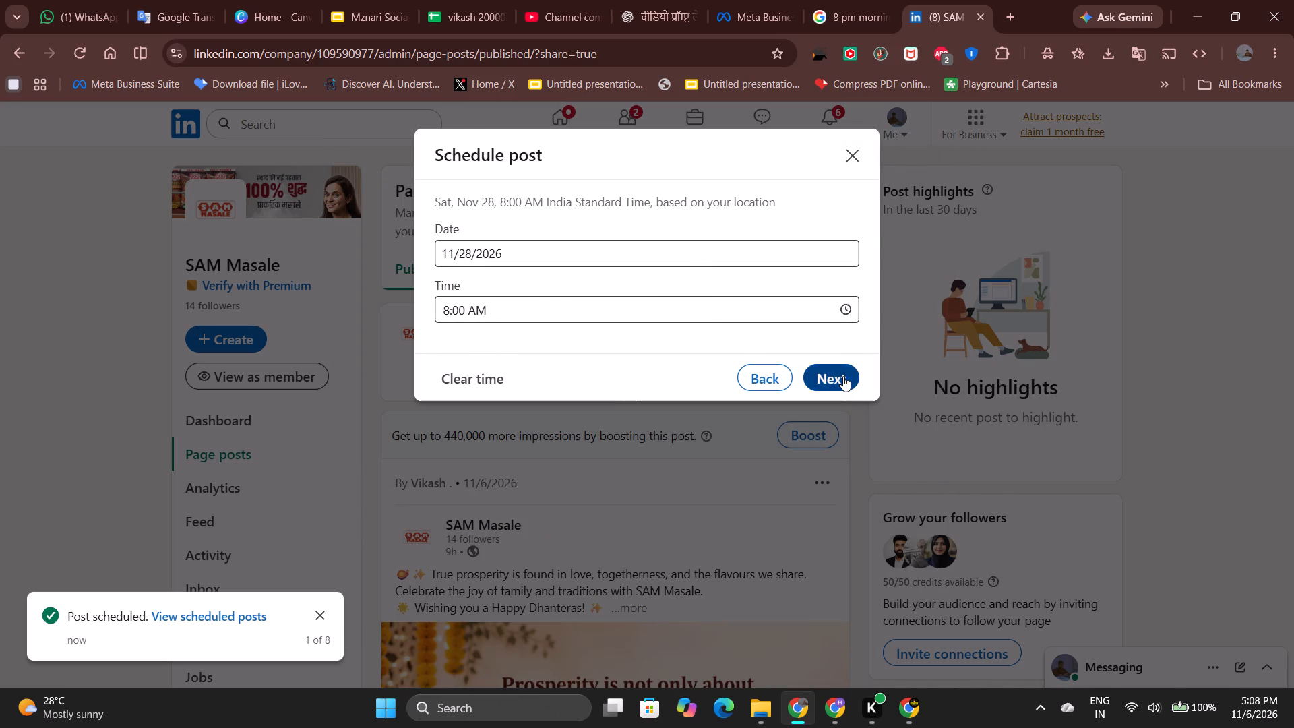
{"action": "left_click", "coordinate": [904, 597]}
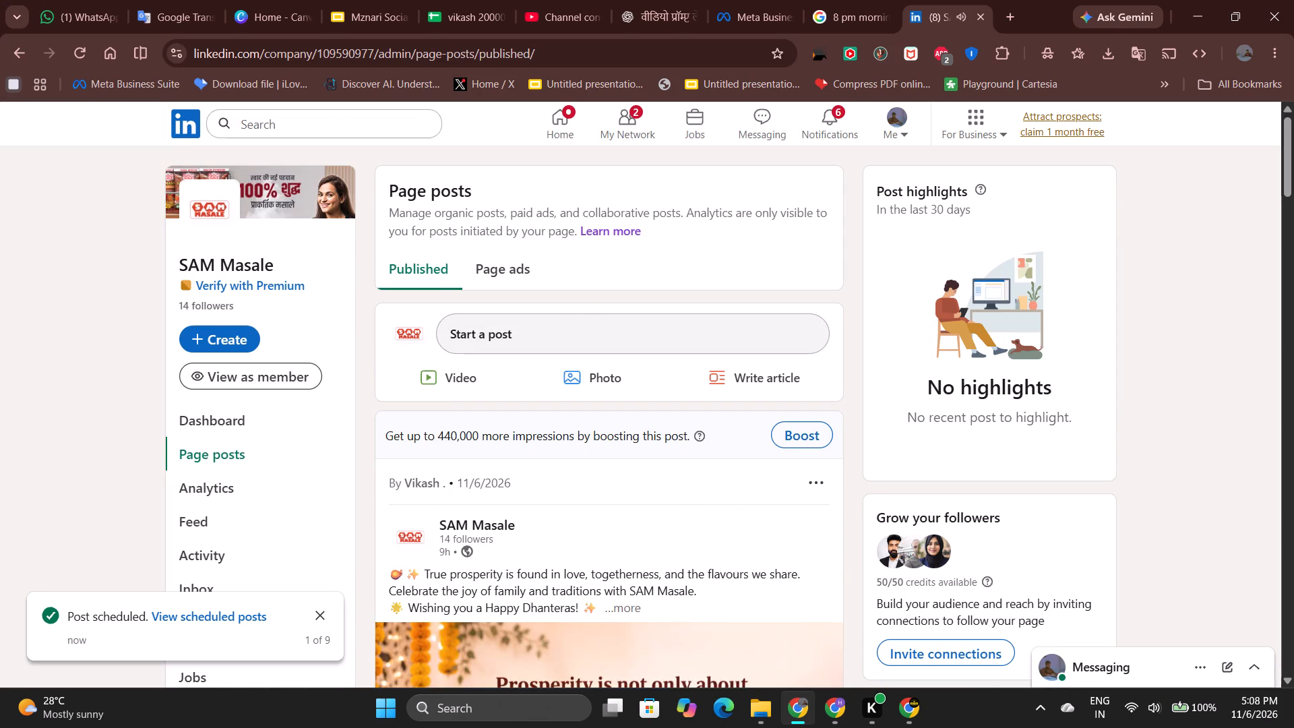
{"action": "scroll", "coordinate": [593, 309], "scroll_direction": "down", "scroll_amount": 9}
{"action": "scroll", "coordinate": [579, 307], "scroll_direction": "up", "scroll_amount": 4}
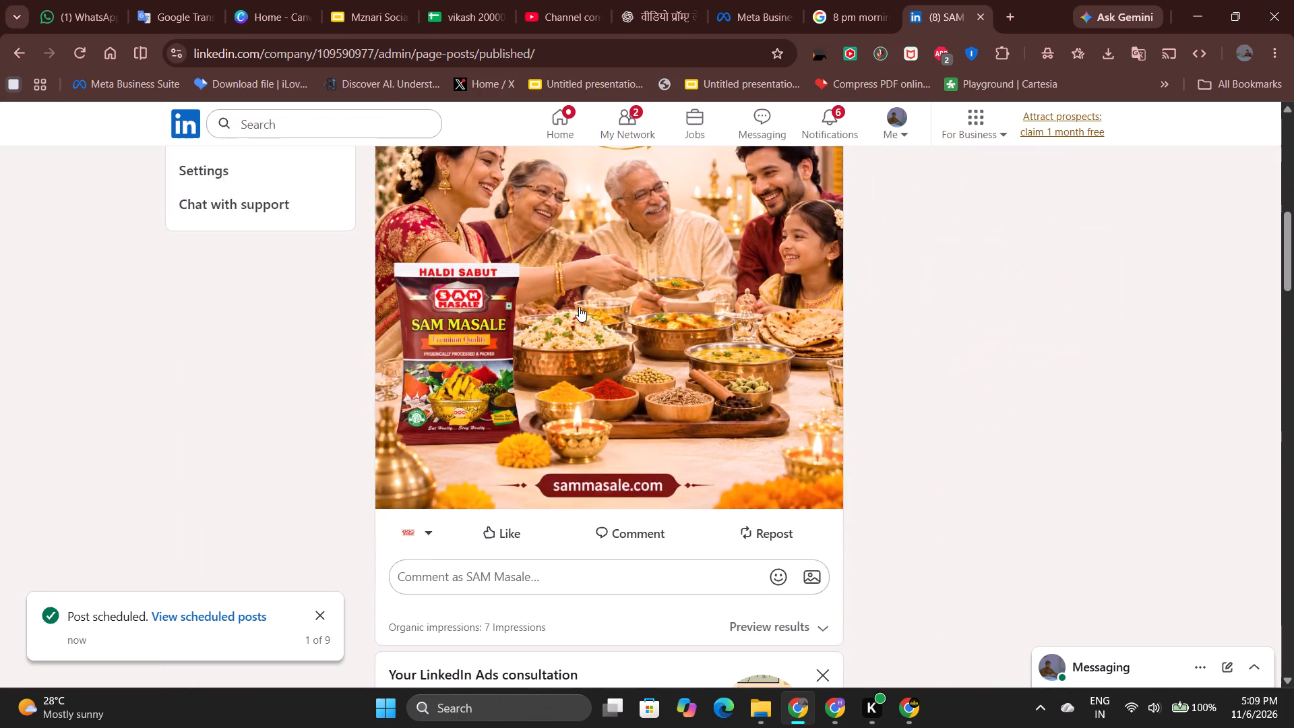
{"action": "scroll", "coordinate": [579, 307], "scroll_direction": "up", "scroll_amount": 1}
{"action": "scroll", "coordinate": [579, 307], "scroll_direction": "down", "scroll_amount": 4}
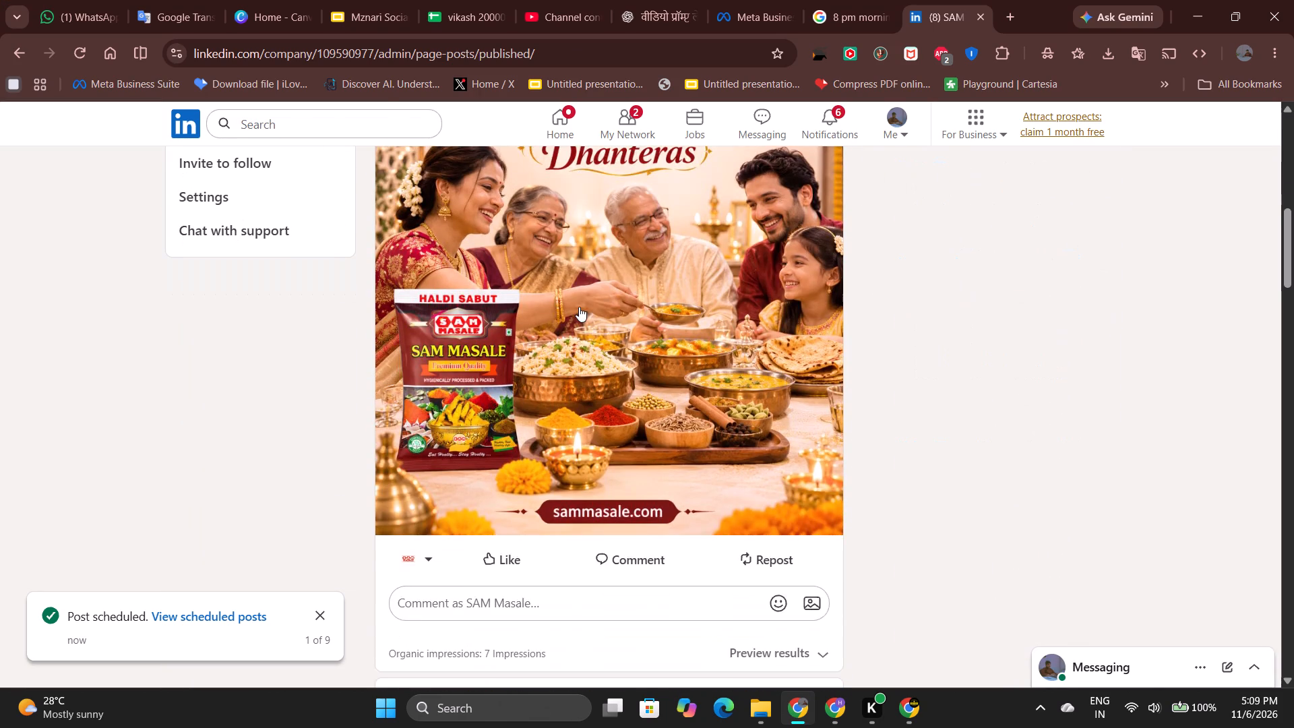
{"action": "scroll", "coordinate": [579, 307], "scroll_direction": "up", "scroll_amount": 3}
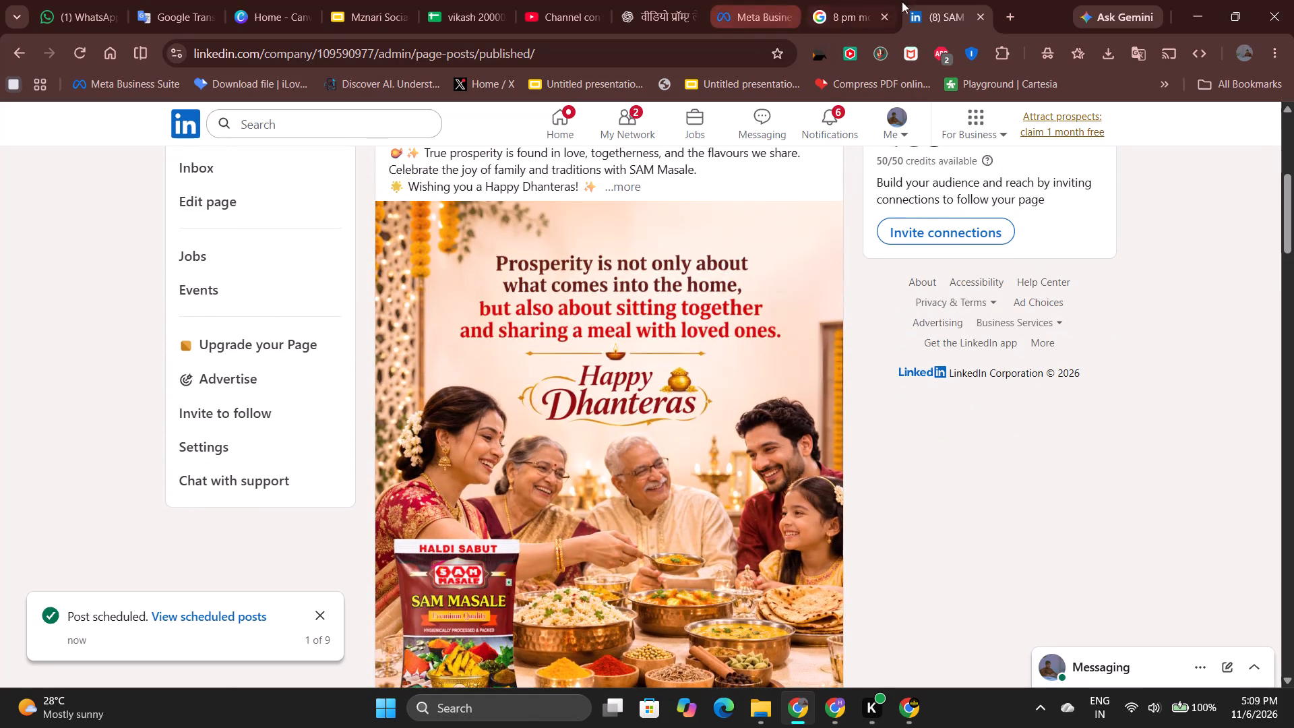
Switch to Meta Business Suite and change the Planner's business asset to Mznari, mznari.handloom in the Manari's portfolio.
{"action": "left_click", "coordinate": [725, 13]}
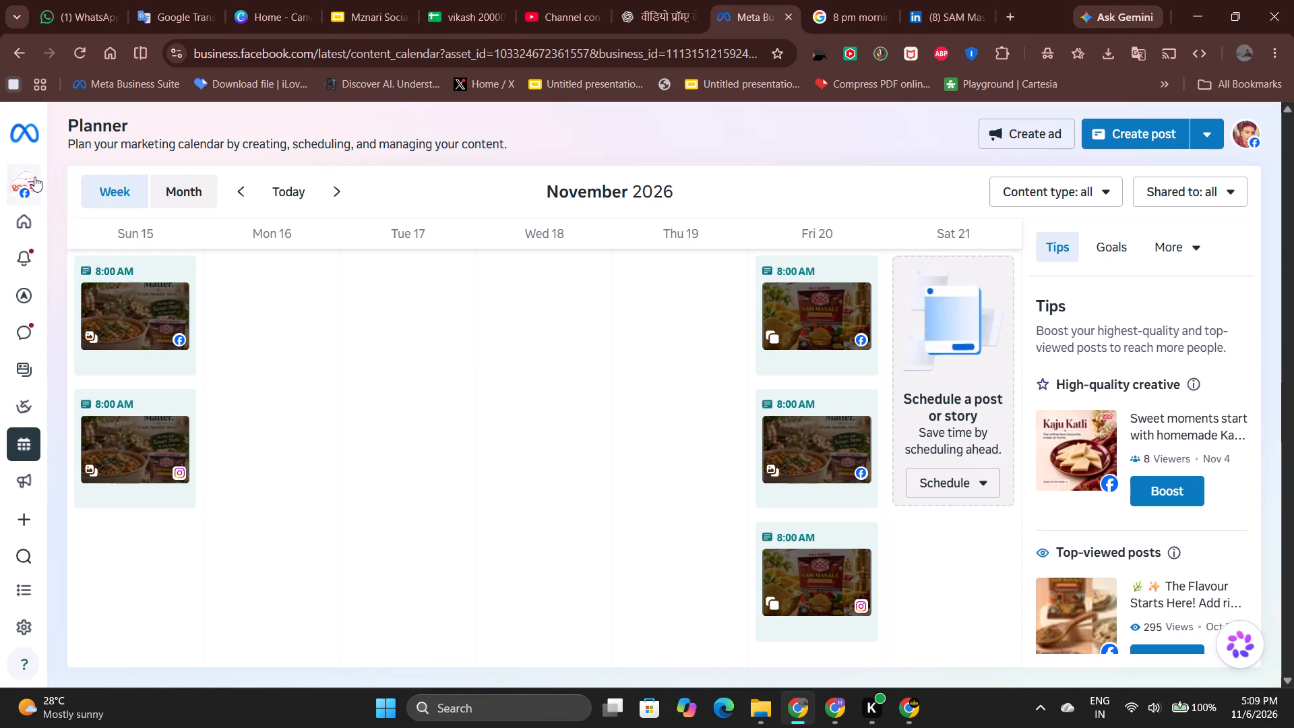
{"action": "left_click", "coordinate": [107, 191]}
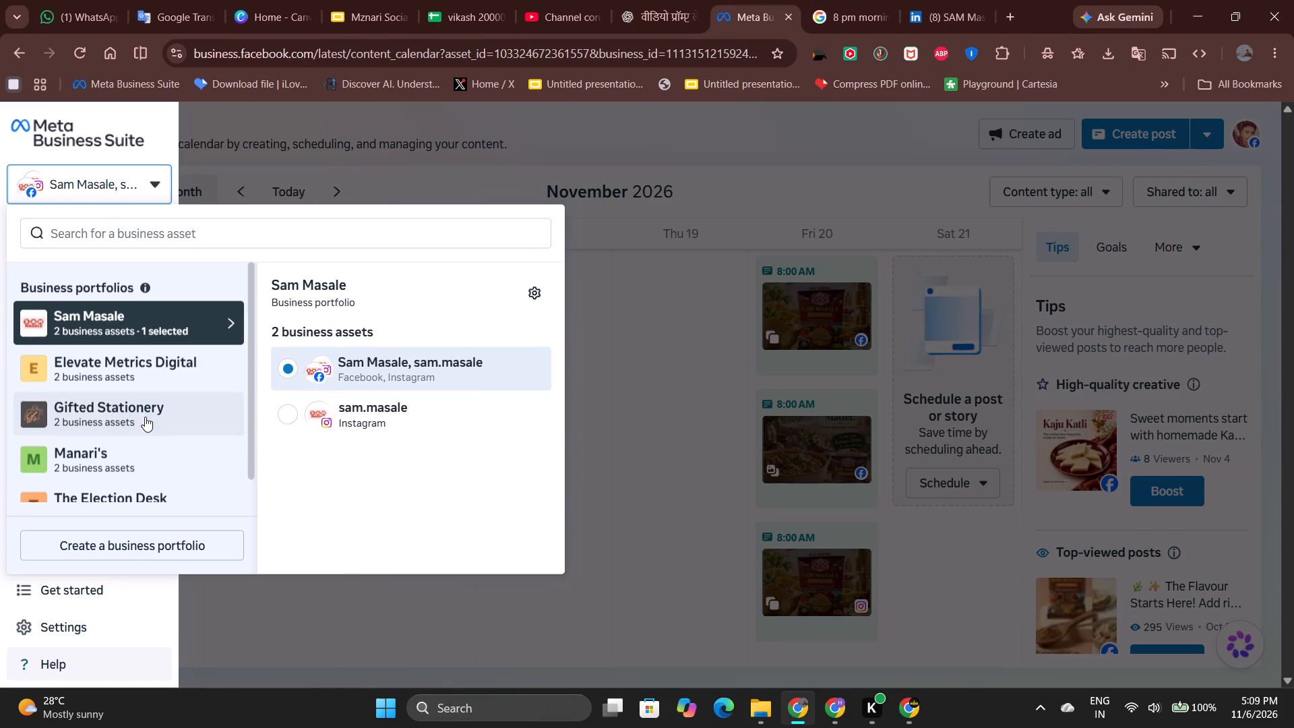
{"action": "scroll", "coordinate": [75, 456], "scroll_direction": "down", "scroll_amount": 2}
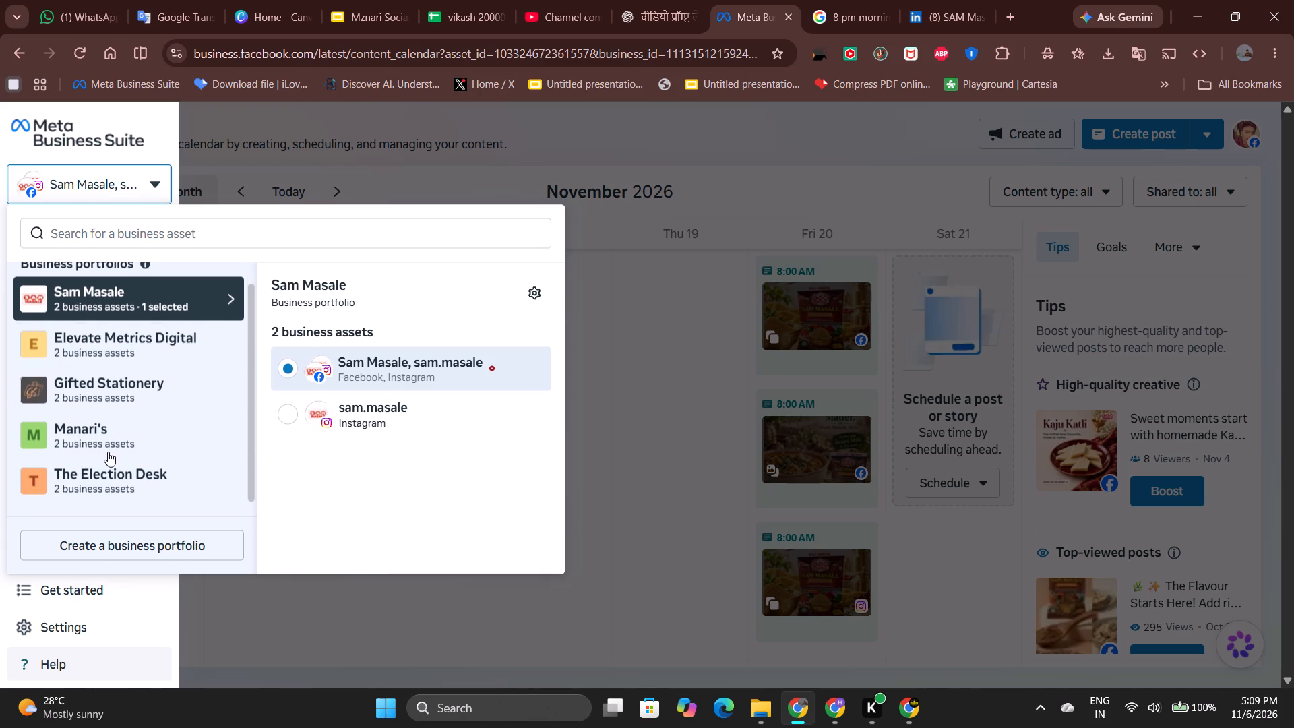
{"action": "left_click", "coordinate": [111, 431]}
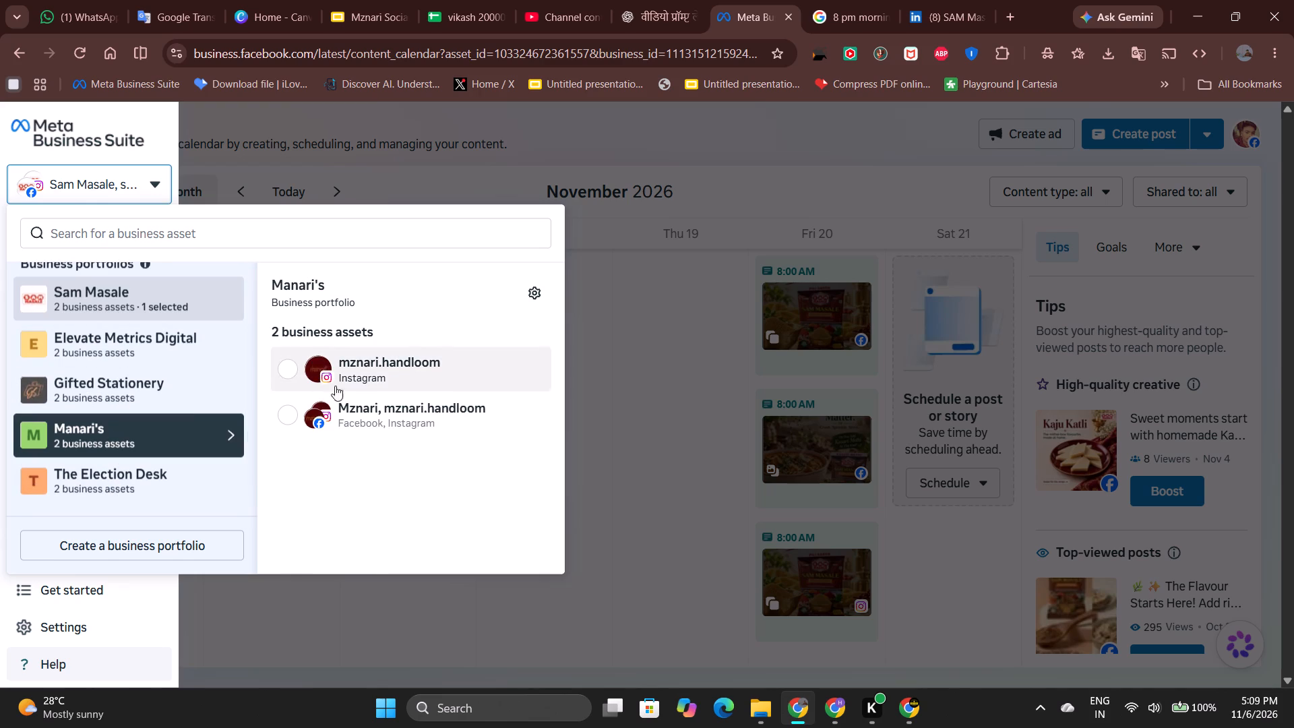
{"action": "left_click", "coordinate": [381, 420]}
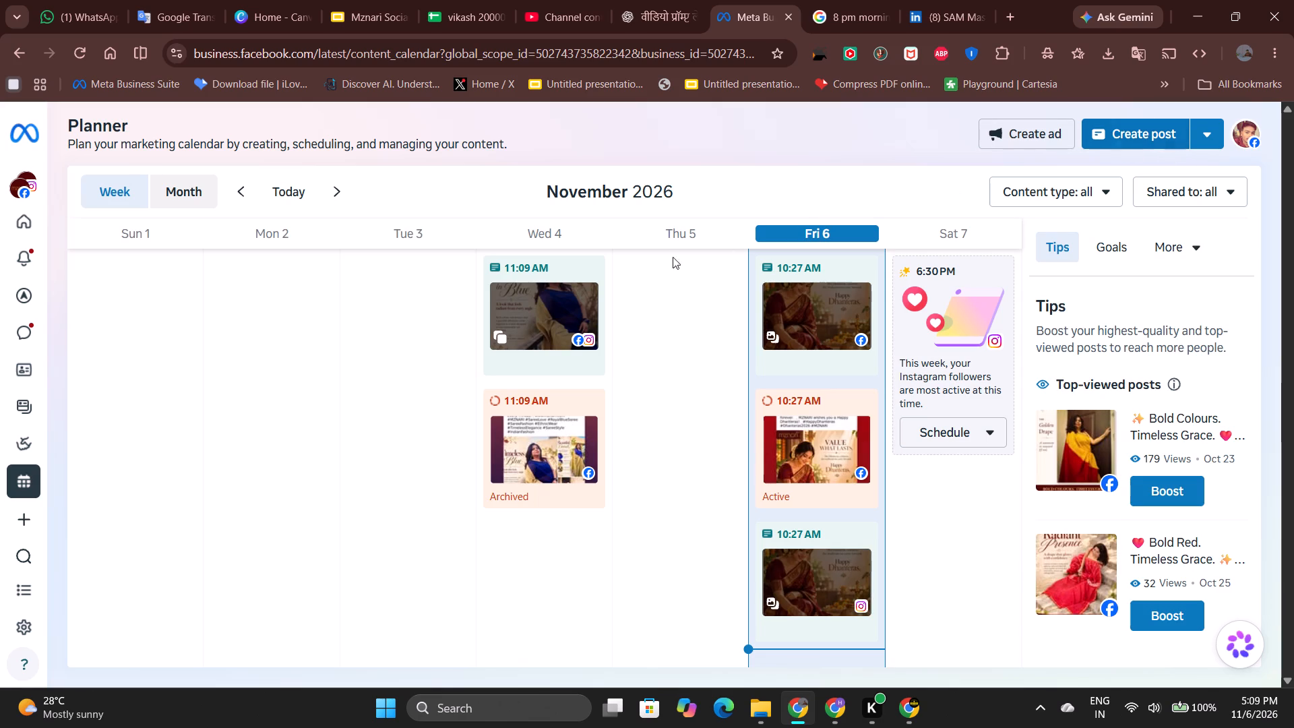
Reschedule Mznari's Facebook Happy Diwali post on November 8, 2026 to 7:00 AM and submit the update.
{"action": "scroll", "coordinate": [795, 290], "scroll_direction": "down", "scroll_amount": 4}
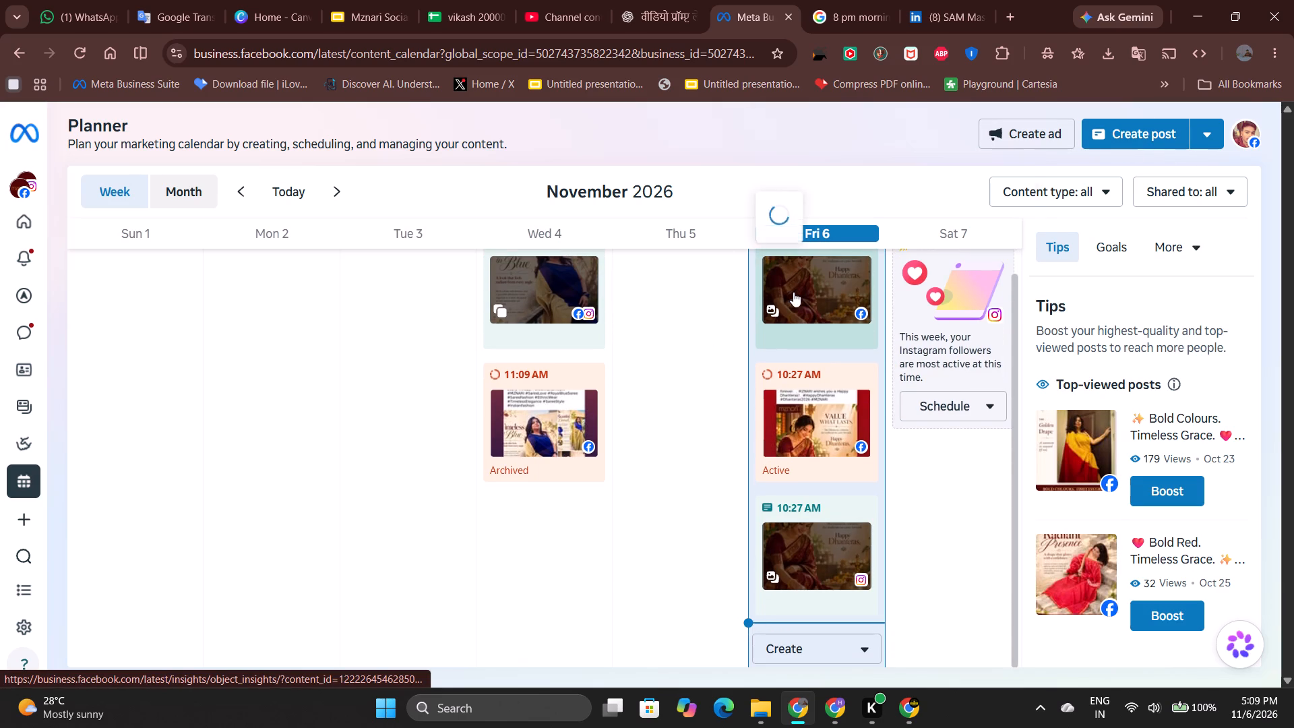
{"action": "left_click", "coordinate": [321, 193]}
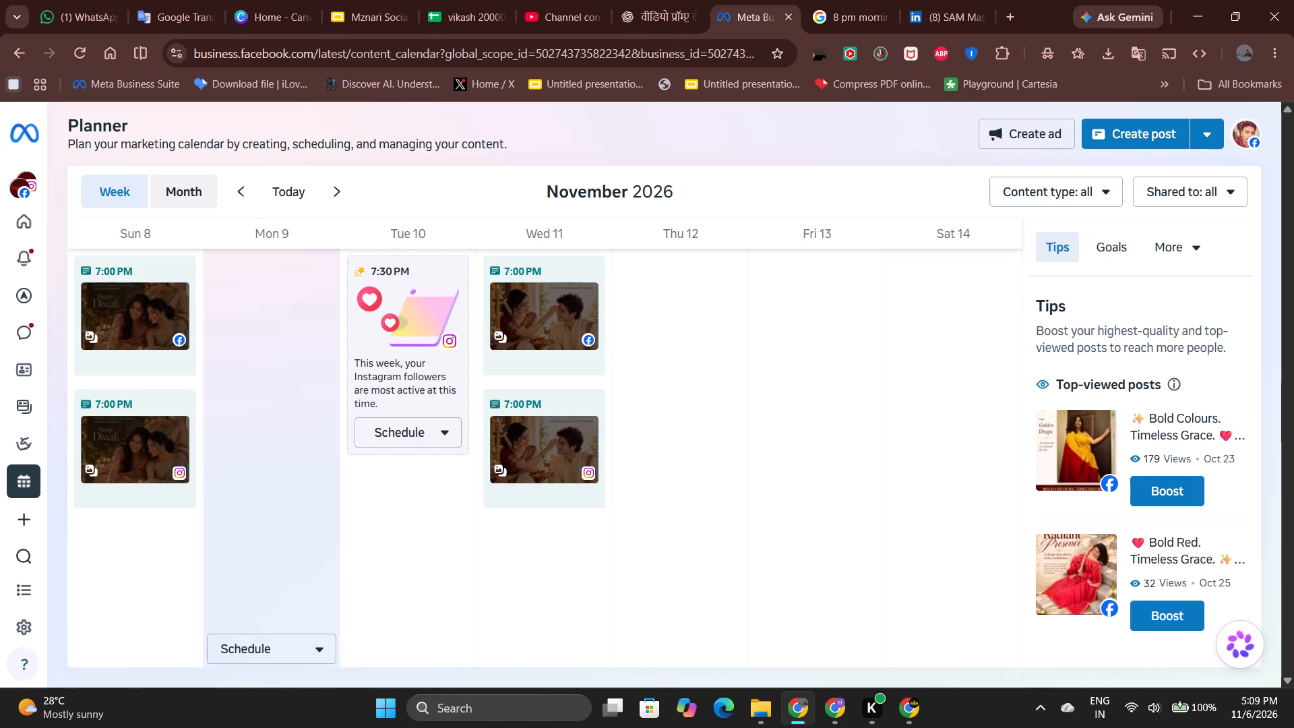
{"action": "left_click", "coordinate": [134, 305]}
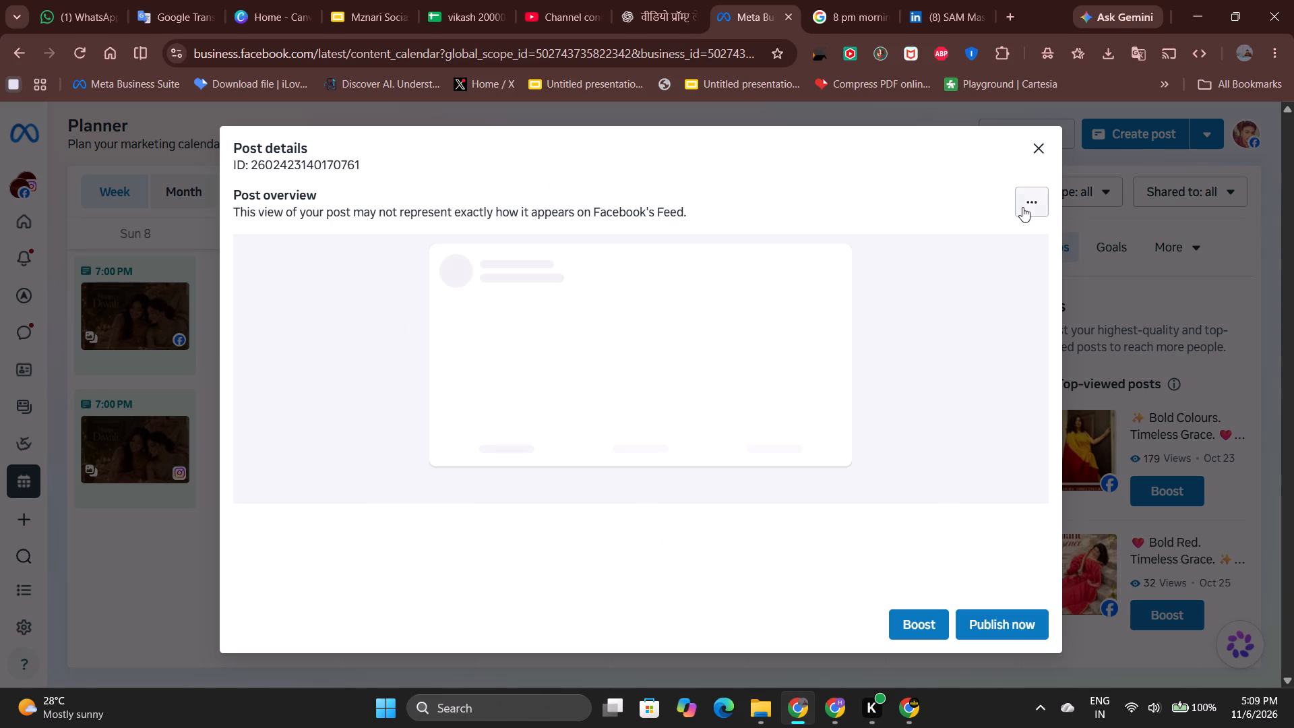
{"action": "left_click", "coordinate": [1022, 207]}
{"action": "left_click", "coordinate": [1040, 243]}
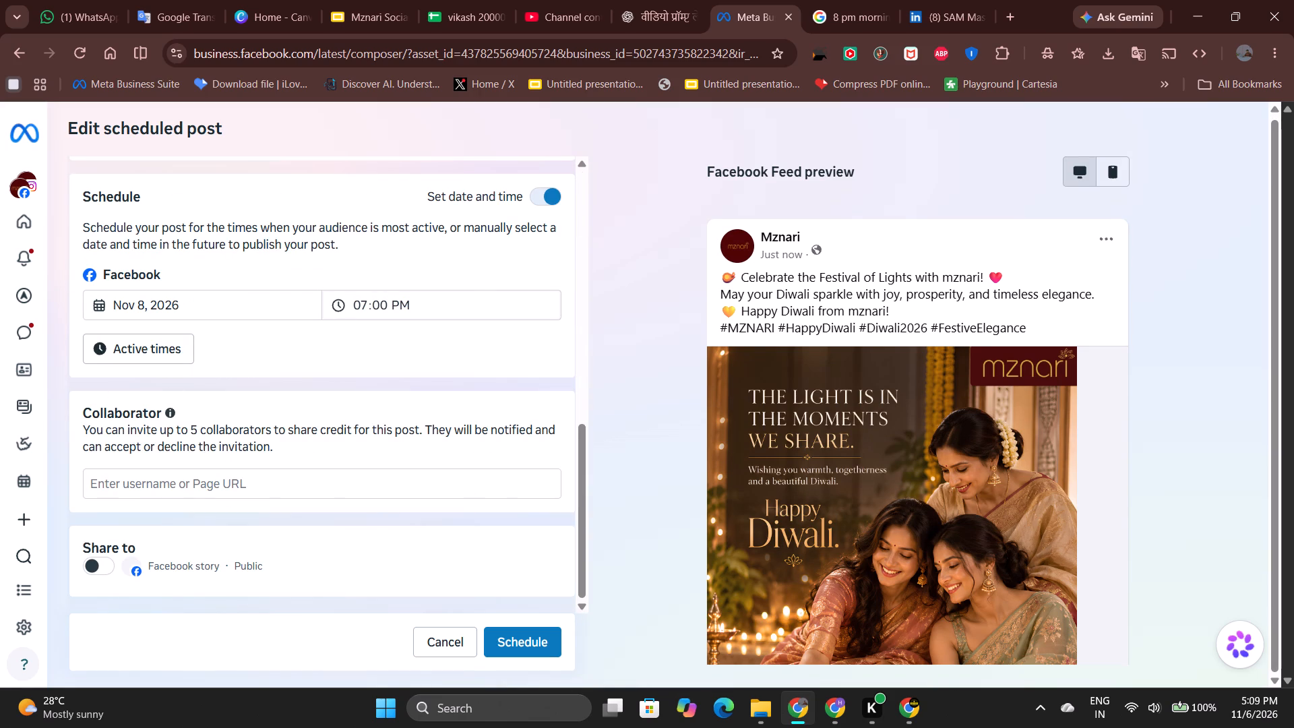
{"action": "left_click", "coordinate": [404, 298]}
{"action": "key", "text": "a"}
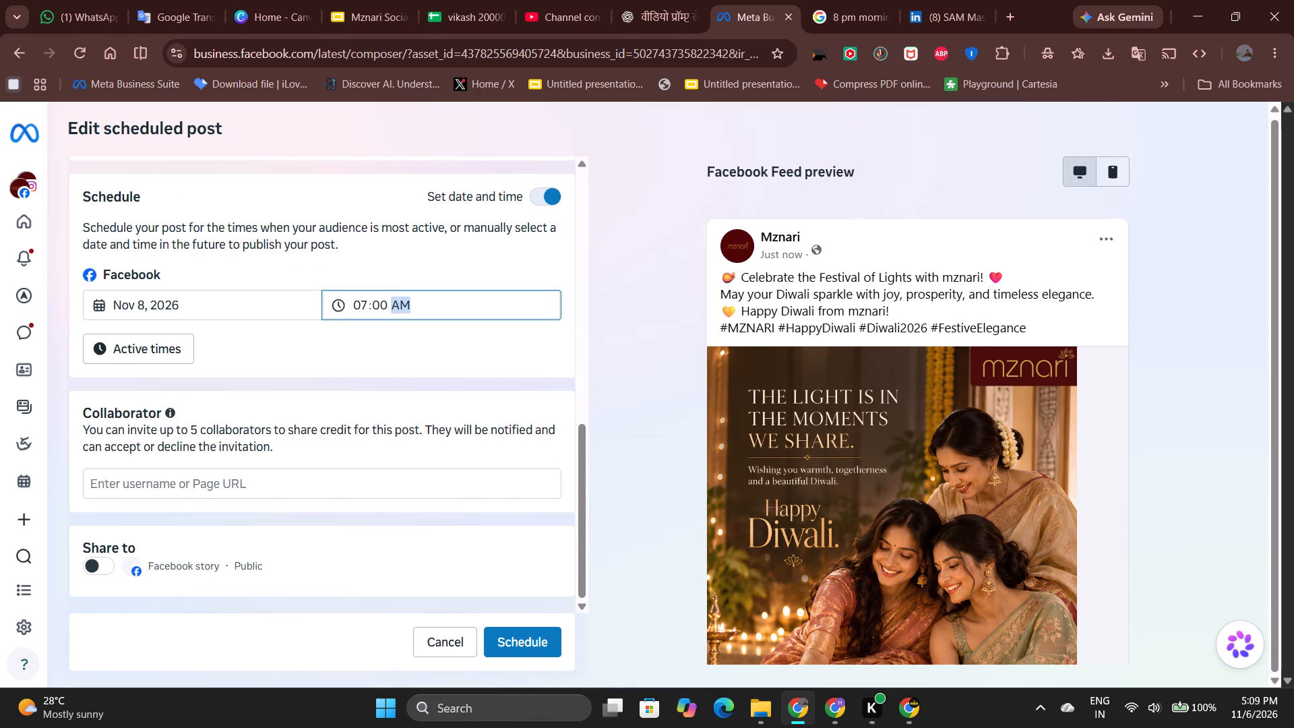
{"action": "left_click", "coordinate": [617, 357]}
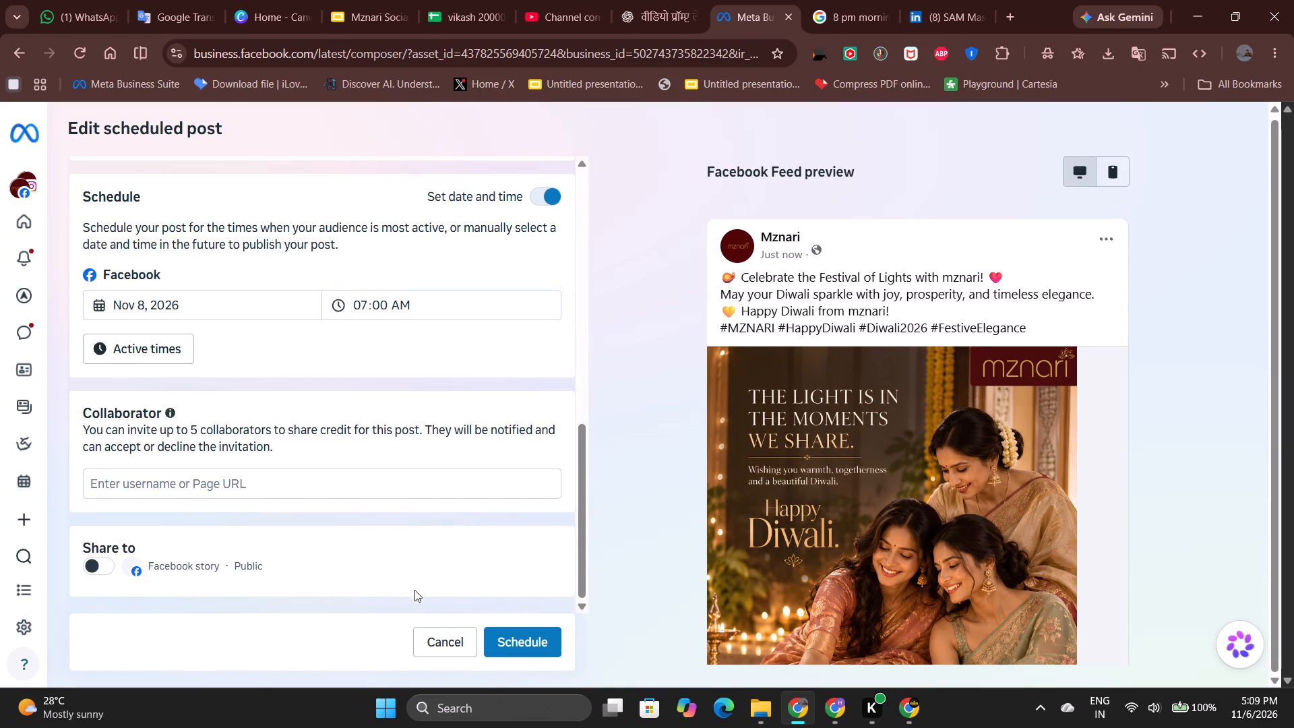
{"action": "left_click", "coordinate": [509, 640]}
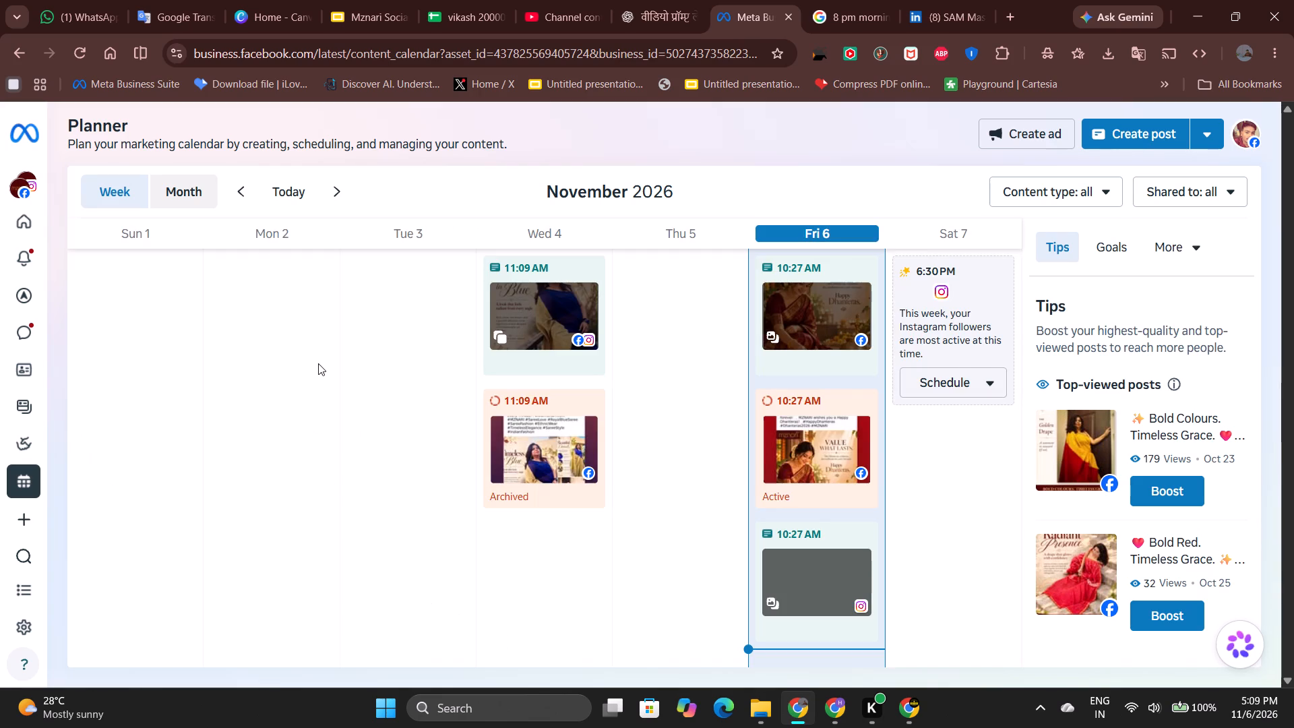
Reschedule the mznari.handloom Instagram Happy Diwali post on November 8, 2026 to 7:00 AM and submit the update.
{"action": "left_click", "coordinate": [336, 189]}
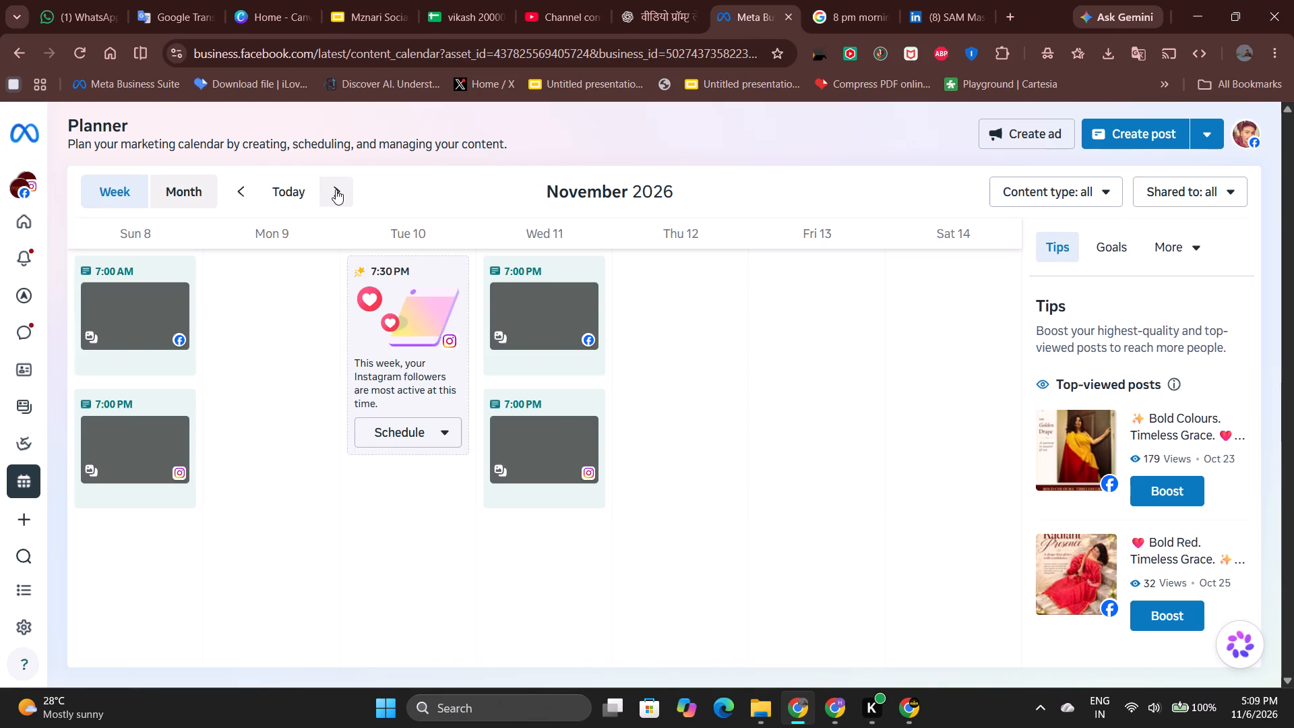
{"action": "left_click", "coordinate": [95, 448]}
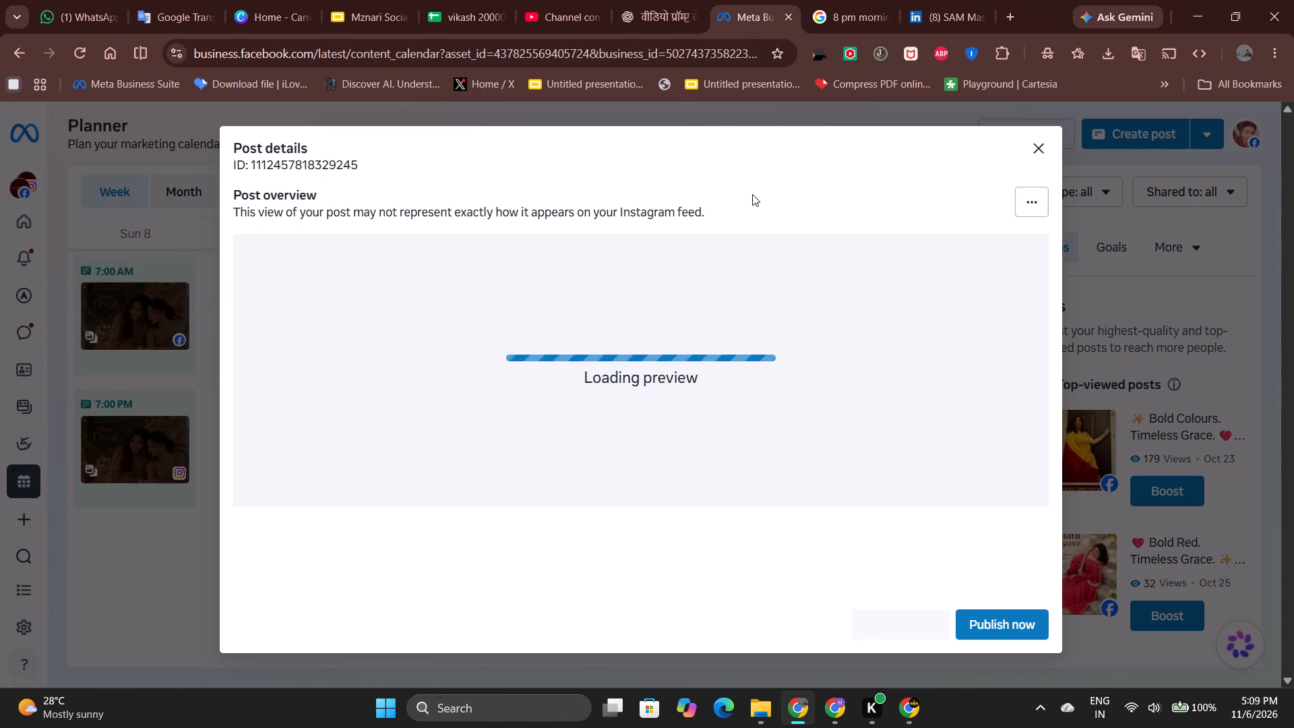
{"action": "left_click", "coordinate": [1035, 193]}
{"action": "left_click", "coordinate": [1028, 243]}
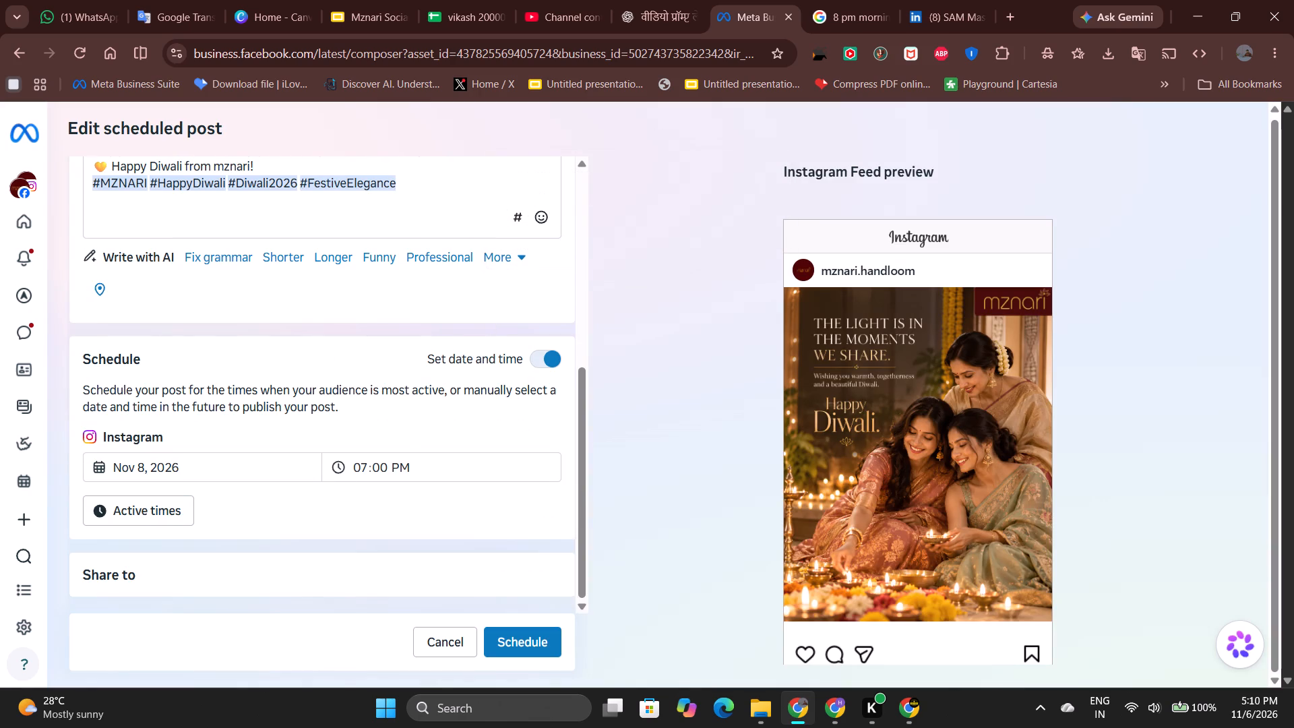
{"action": "left_click", "coordinate": [398, 464]}
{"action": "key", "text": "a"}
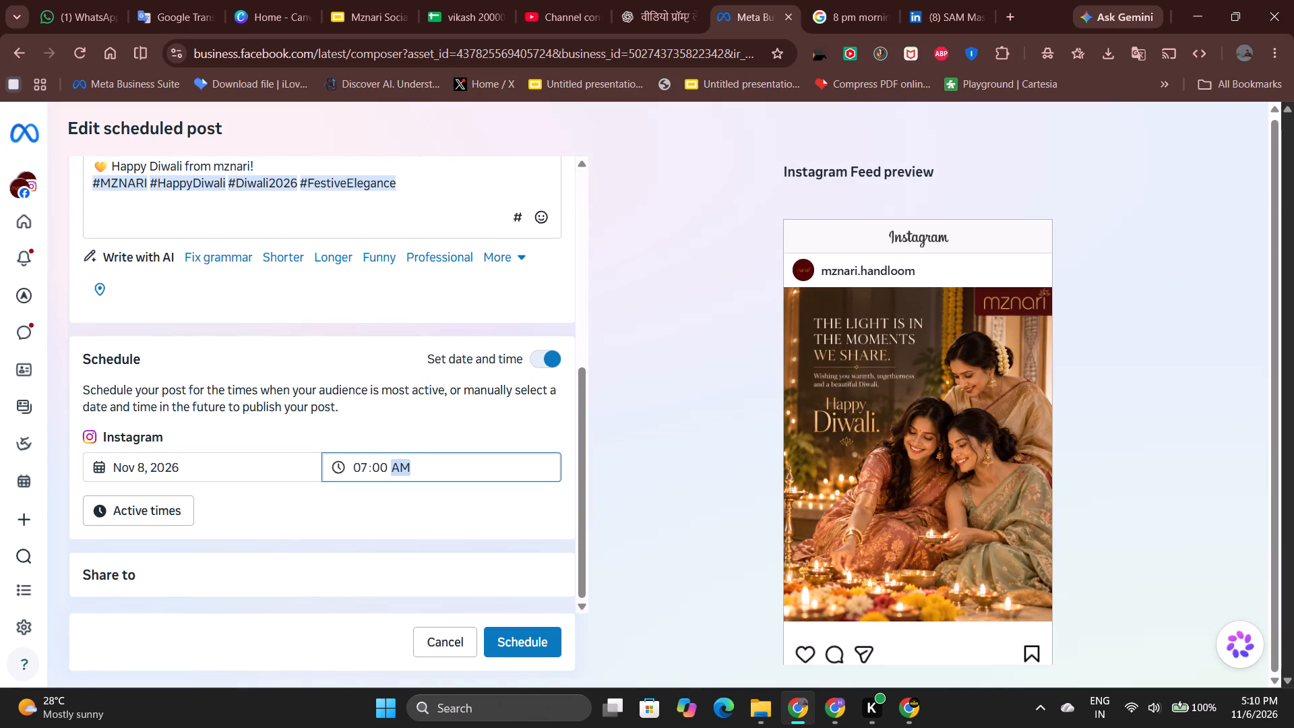
{"action": "left_click", "coordinate": [428, 512]}
{"action": "left_click", "coordinate": [510, 644]}
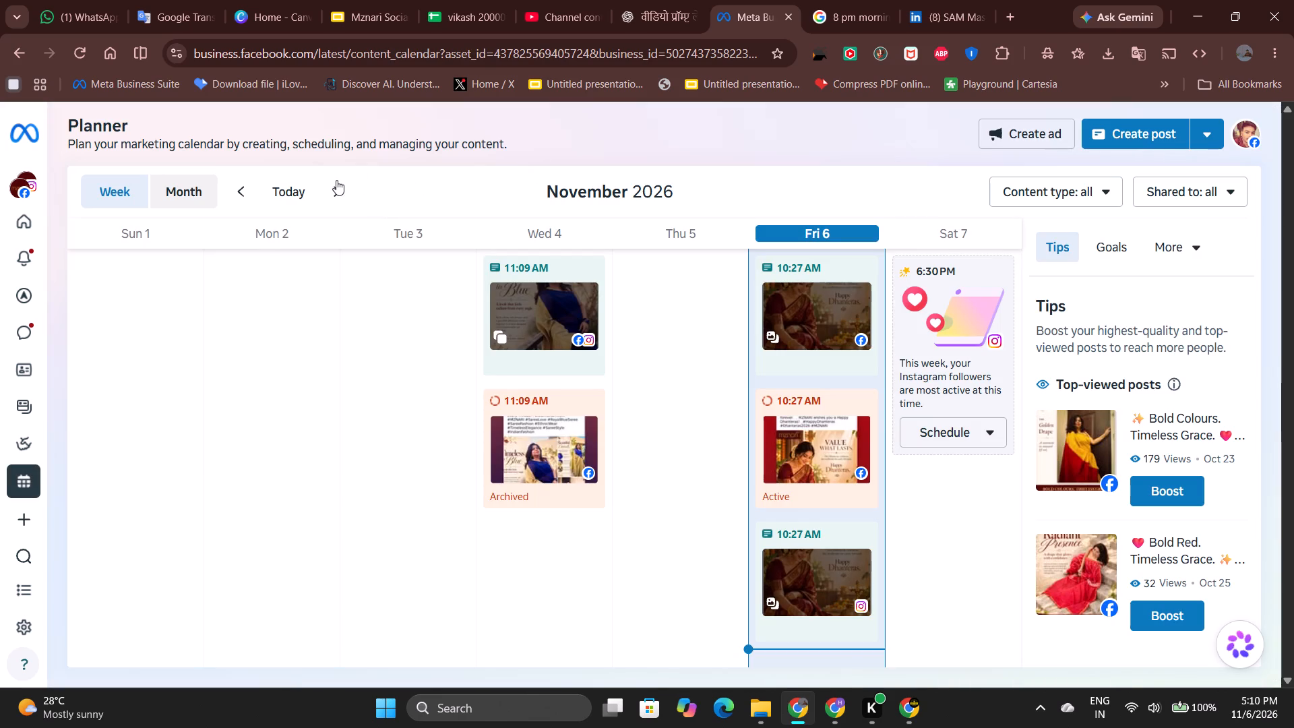
Reschedule Mznari's Facebook Happy Bhai Dooj post on November 11, 2026 to 7:00 AM and submit the update.
{"action": "left_click", "coordinate": [337, 188]}
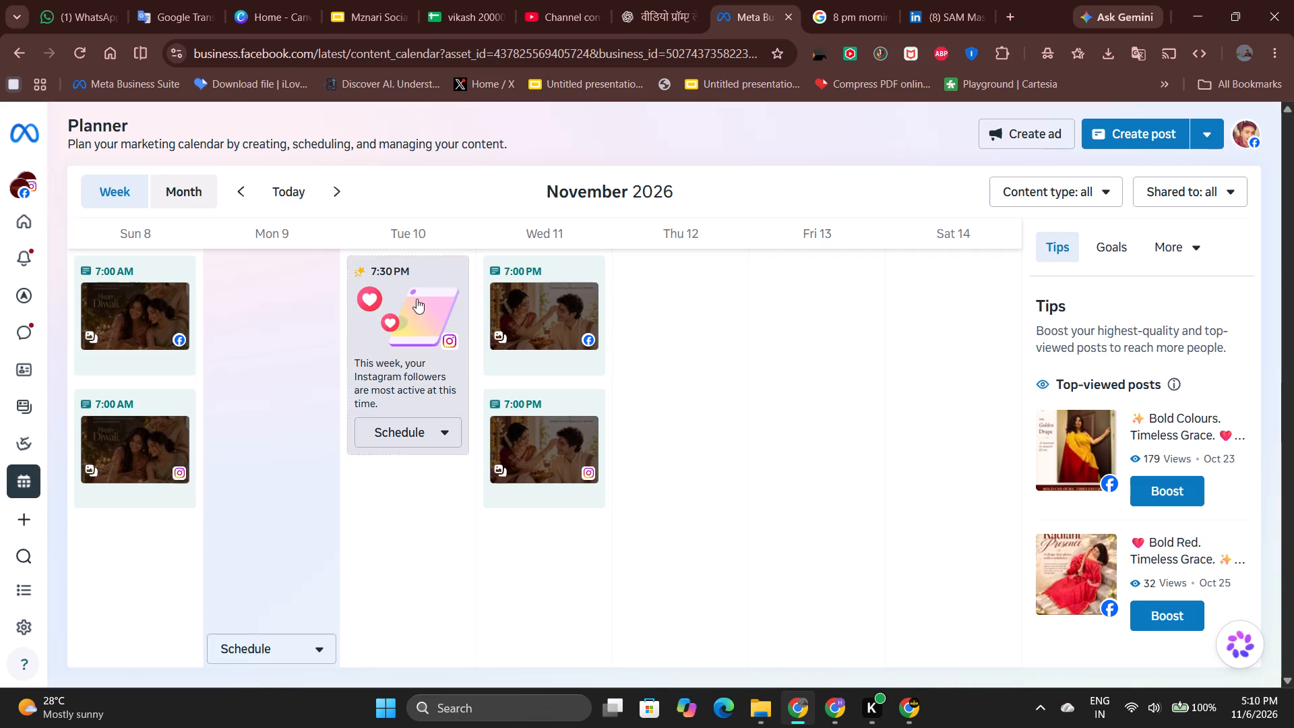
{"action": "left_click", "coordinate": [545, 305]}
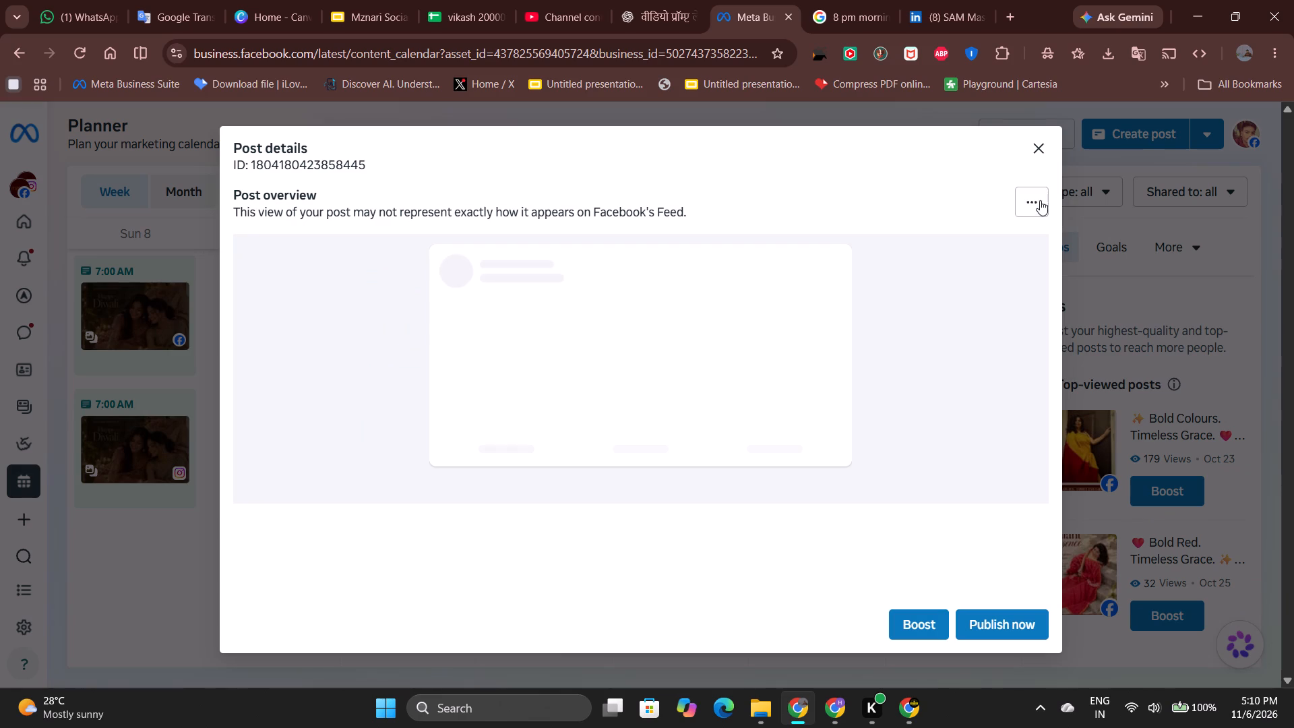
{"action": "left_click", "coordinate": [1034, 201]}
{"action": "left_click", "coordinate": [1028, 249]}
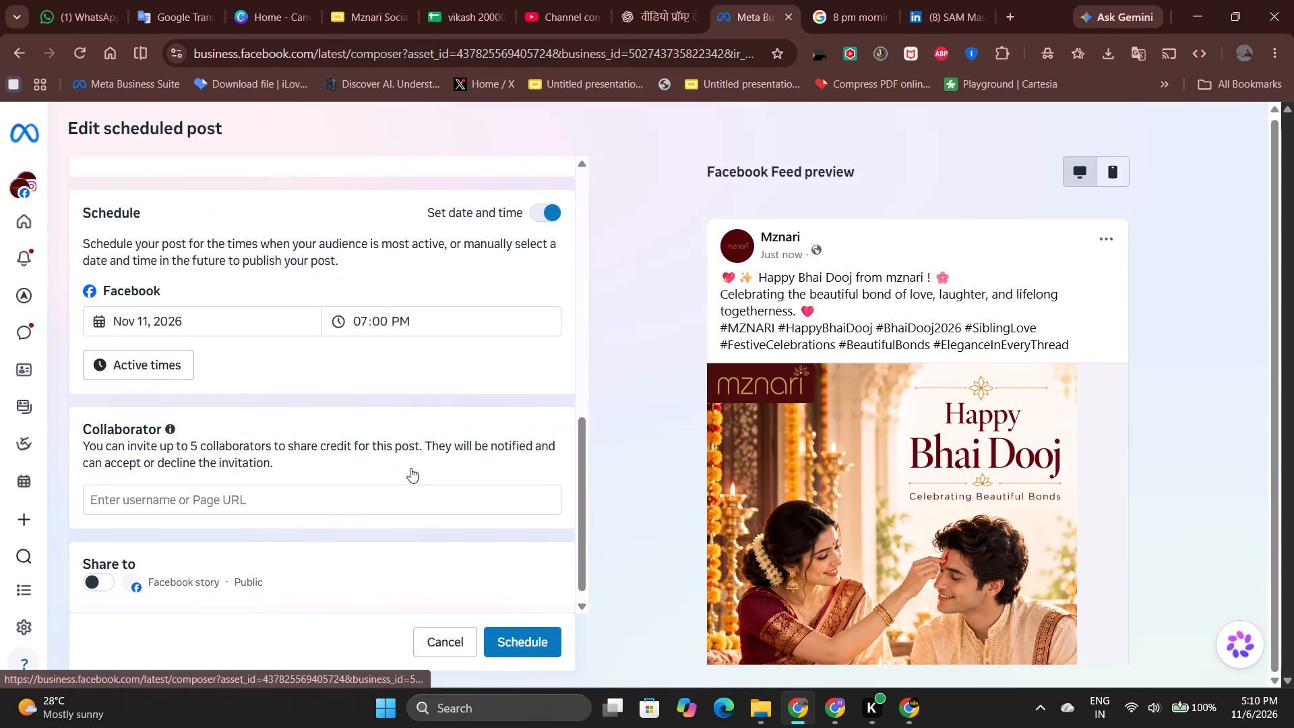
{"action": "left_click", "coordinate": [398, 304]}
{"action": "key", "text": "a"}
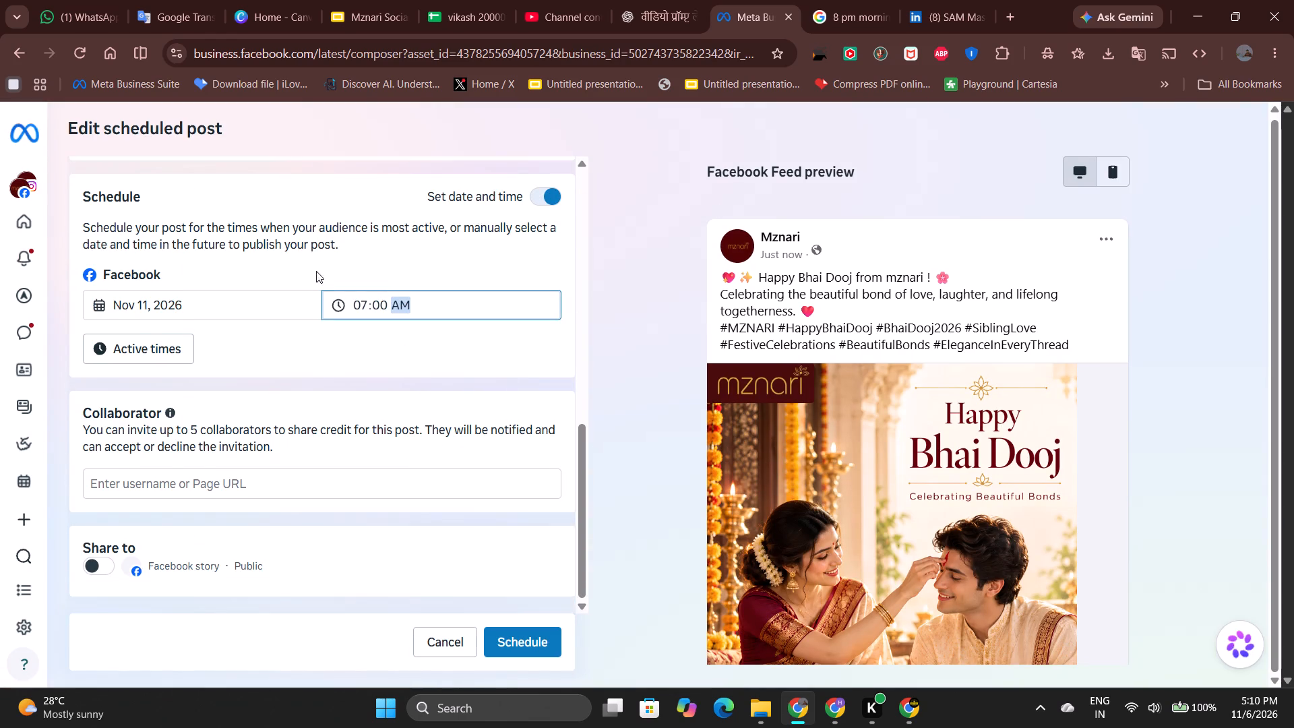
{"action": "left_click", "coordinate": [366, 372]}
{"action": "left_click", "coordinate": [537, 639]}
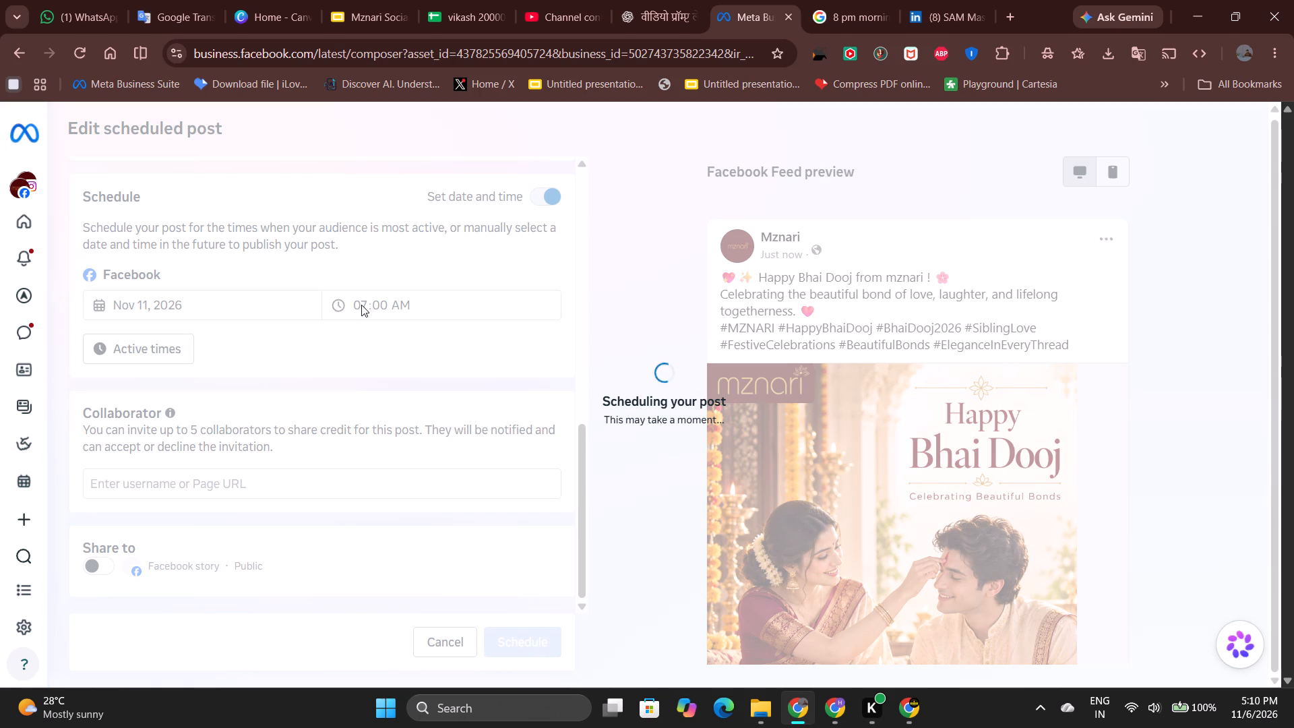
{"action": "left_click", "coordinate": [363, 304]}
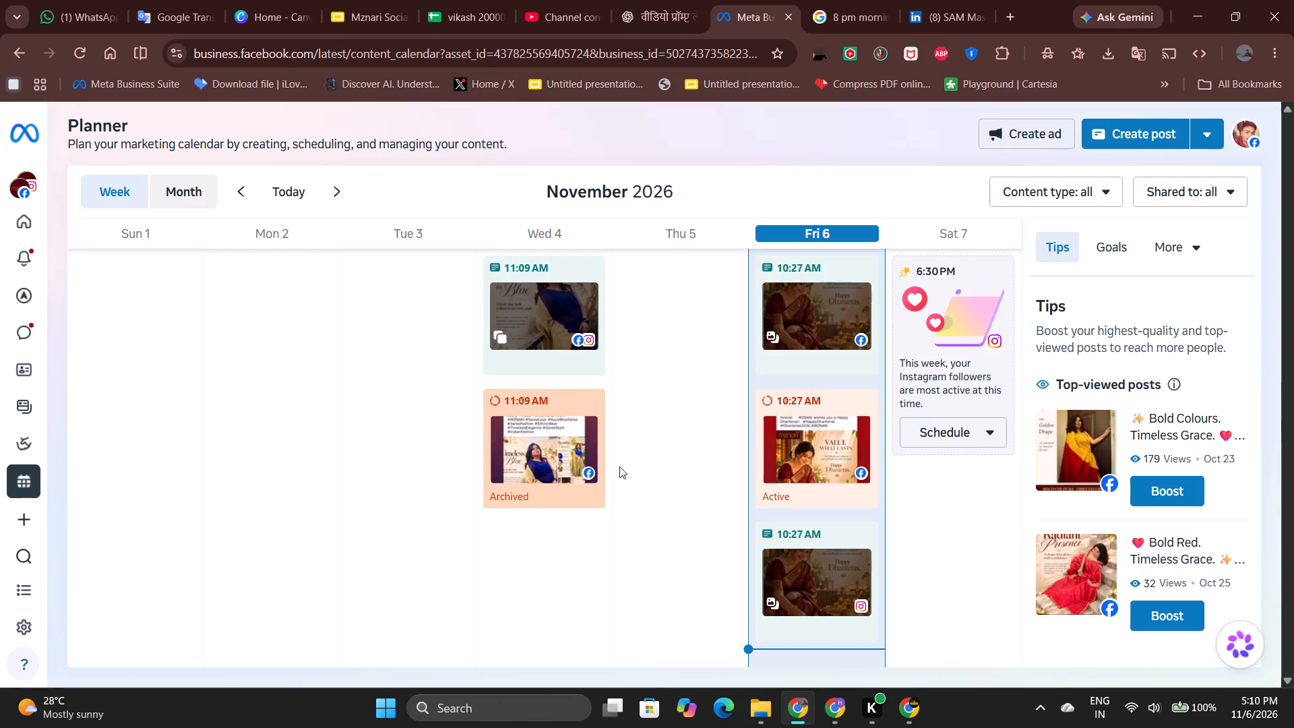
Reschedule the mznari.handloom Instagram Happy Bhai Dooj post on November 11, 2026 to 7:00 AM and submit the update.
{"action": "left_click", "coordinate": [344, 193]}
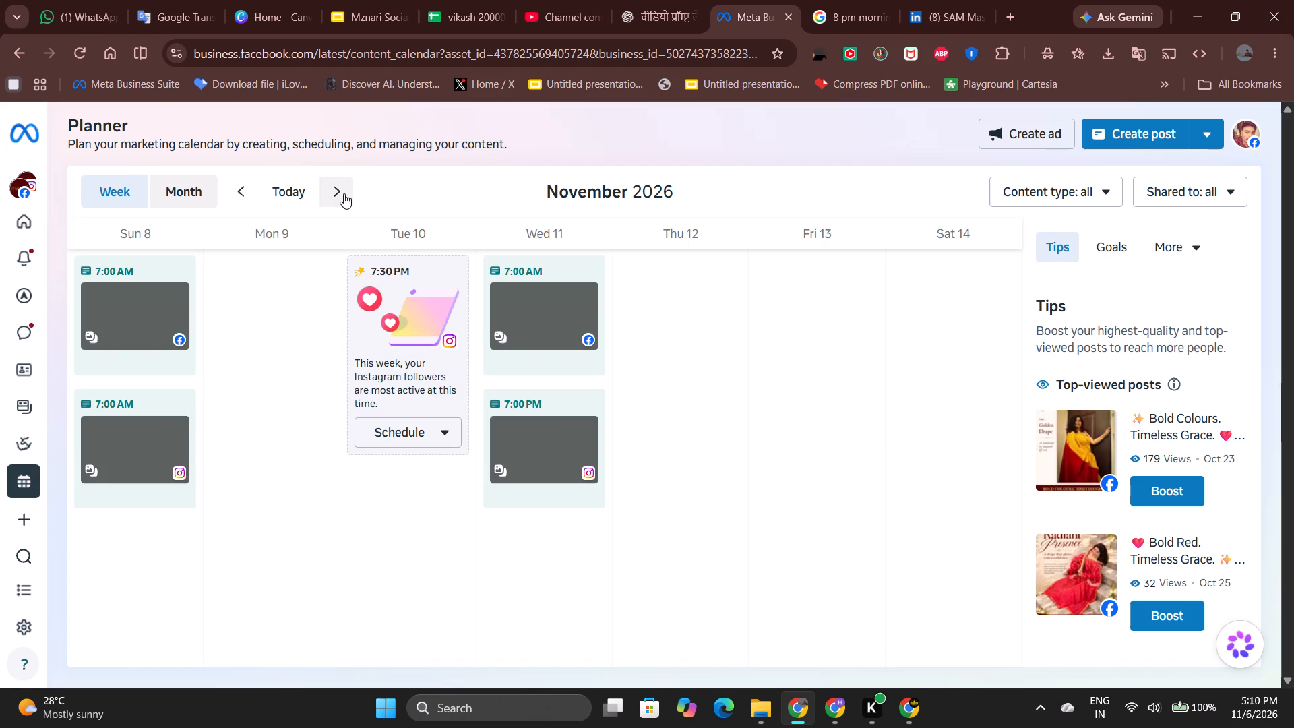
{"action": "left_click", "coordinate": [549, 459]}
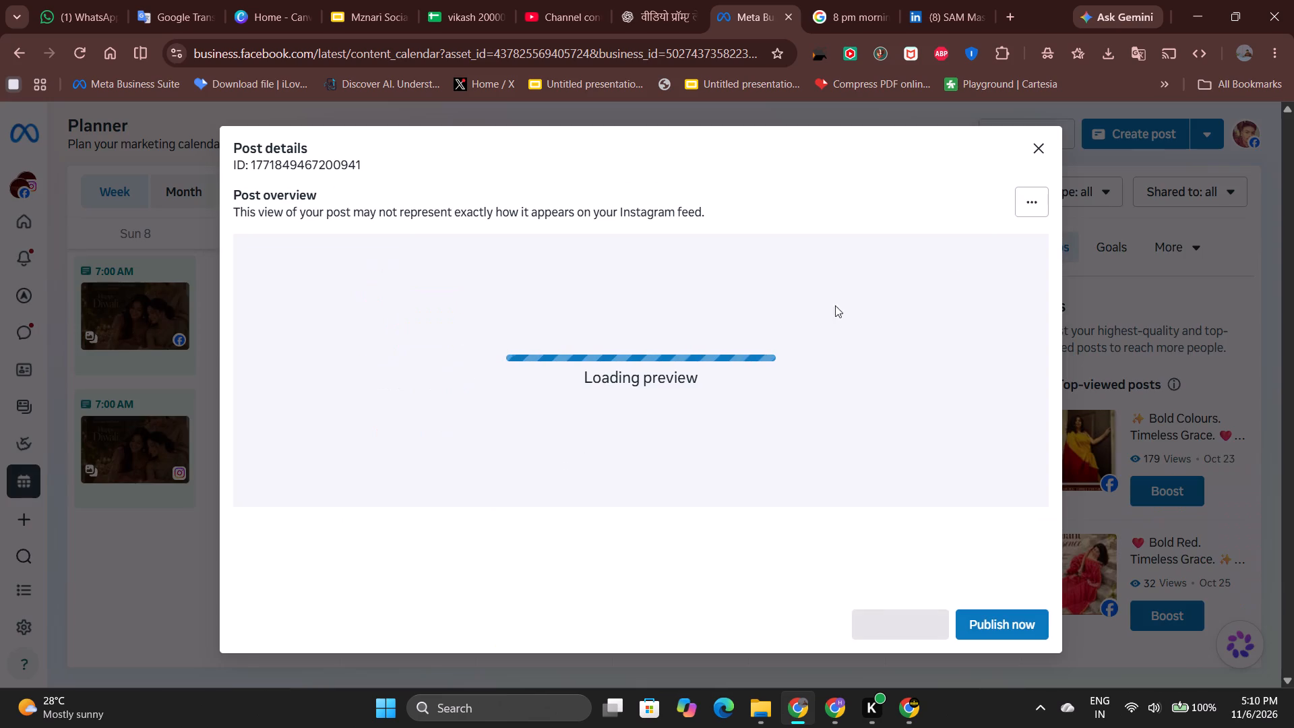
{"action": "left_click", "coordinate": [1024, 205]}
{"action": "left_click", "coordinate": [1025, 238]}
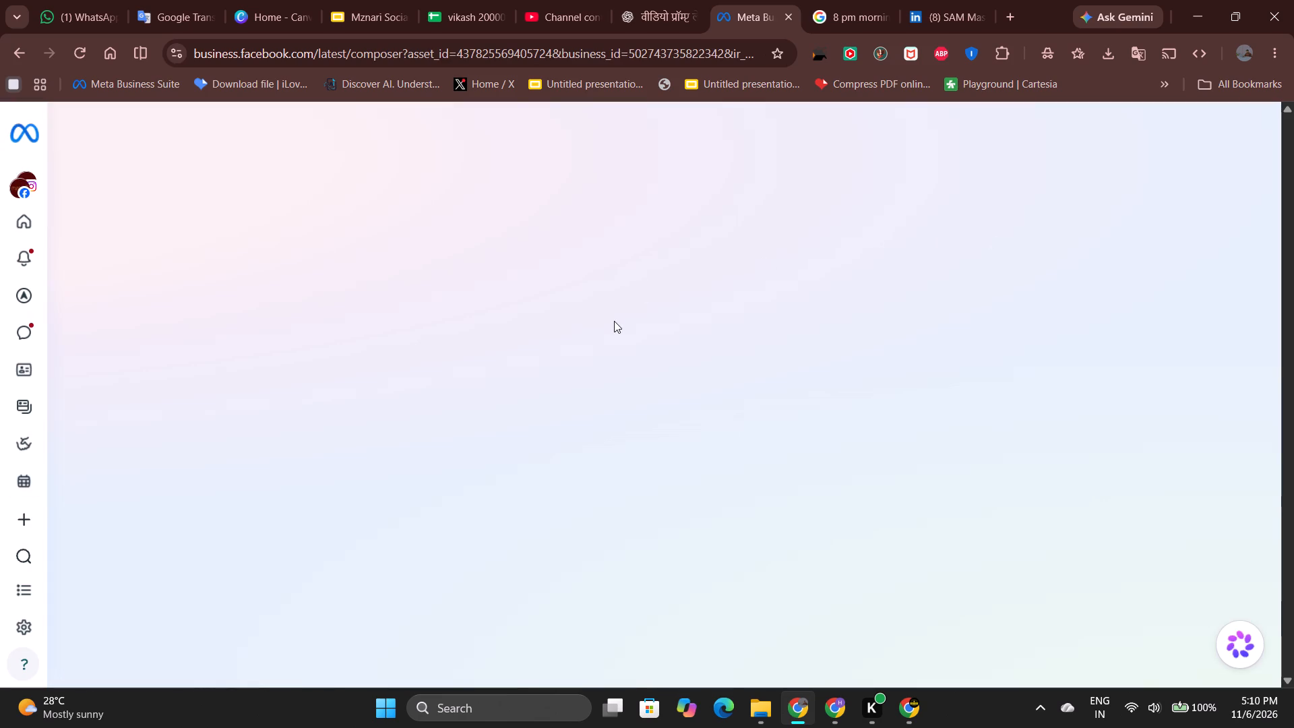
{"action": "left_click", "coordinate": [402, 472]}
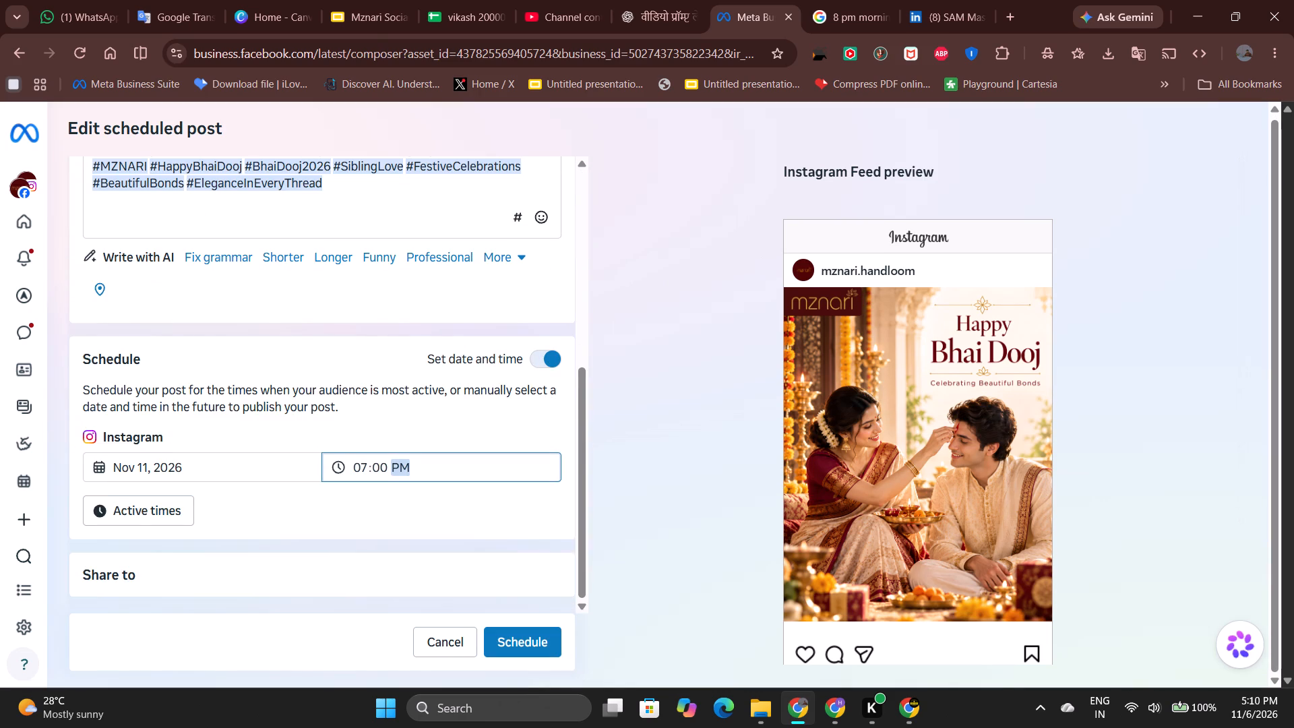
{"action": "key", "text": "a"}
{"action": "left_click", "coordinate": [768, 502]}
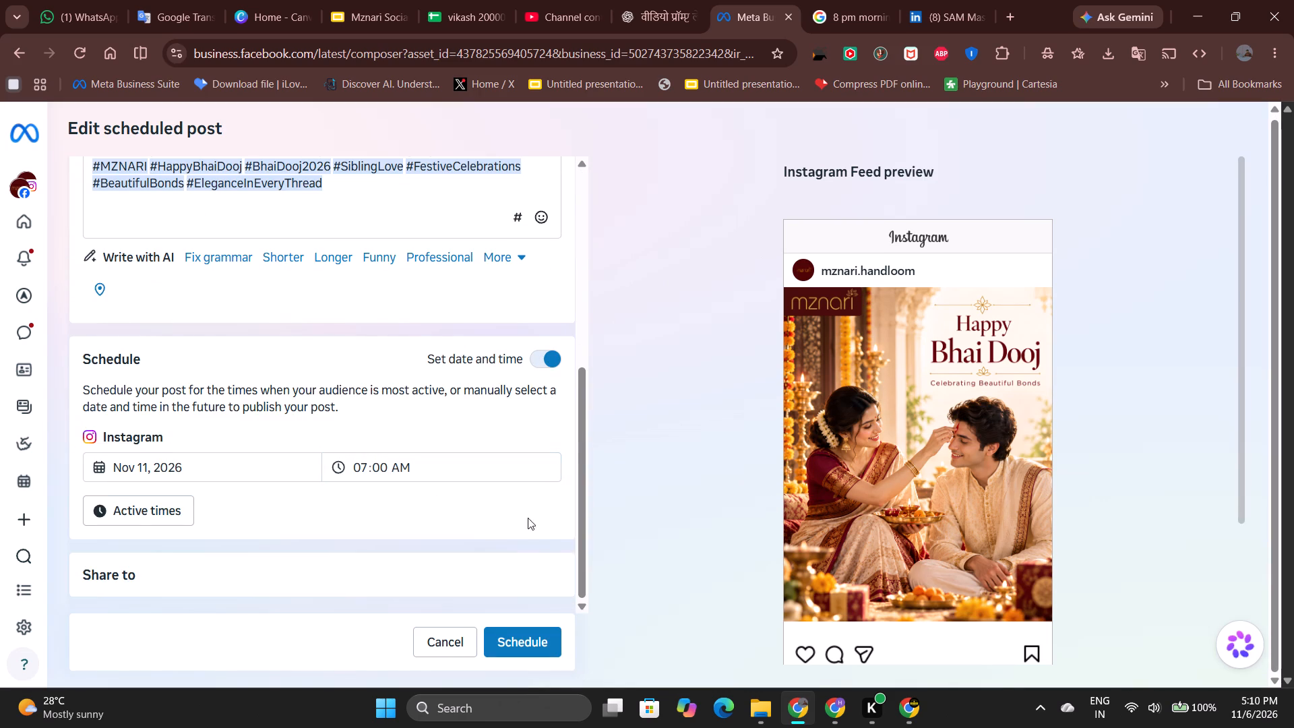
{"action": "left_click", "coordinate": [508, 640]}
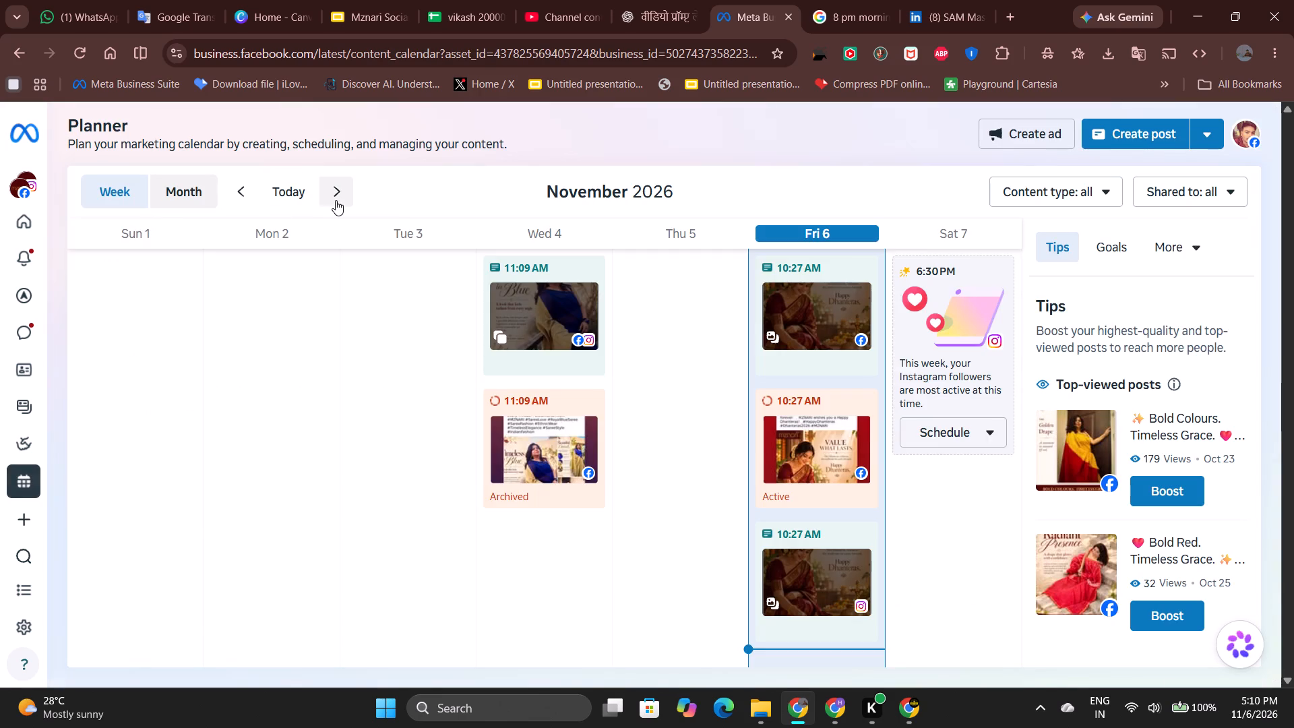
Reschedule Mznari's Facebook Happy Chhath Puja post on November 15, 2026 to 7:00 AM and submit the update.
{"action": "left_click", "coordinate": [336, 200]}
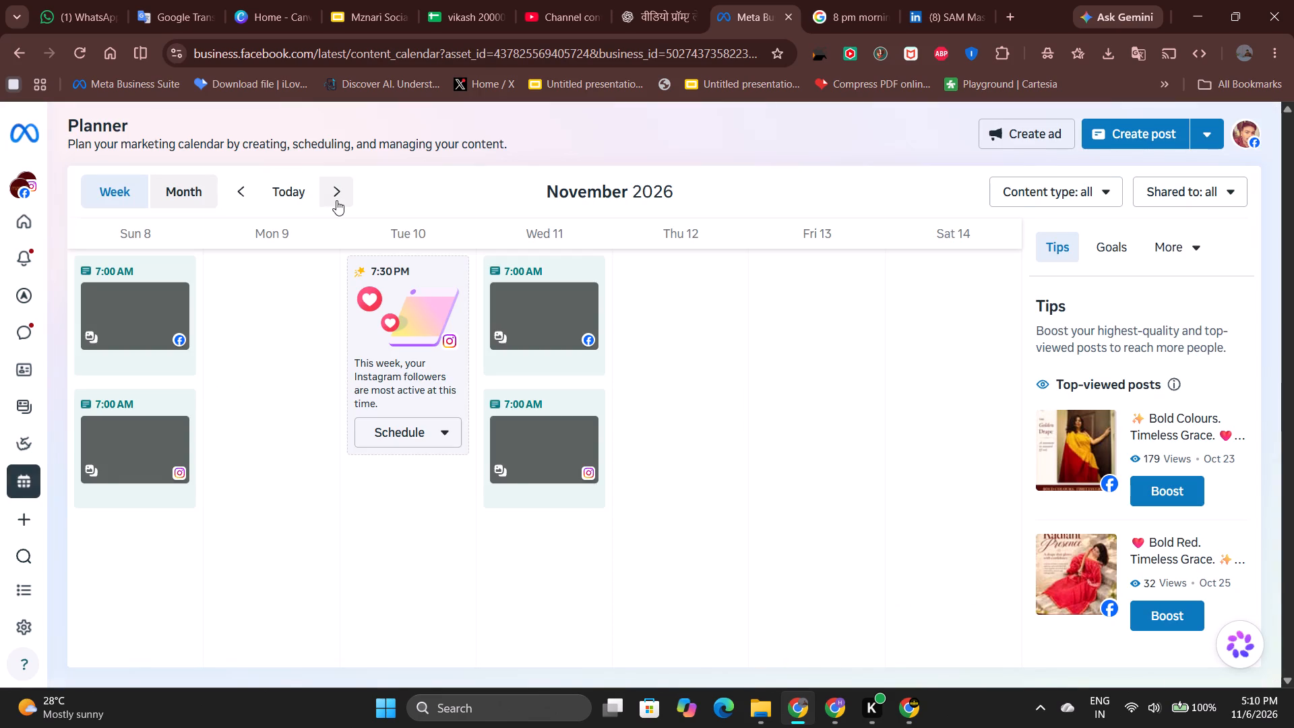
{"action": "left_click", "coordinate": [336, 200]}
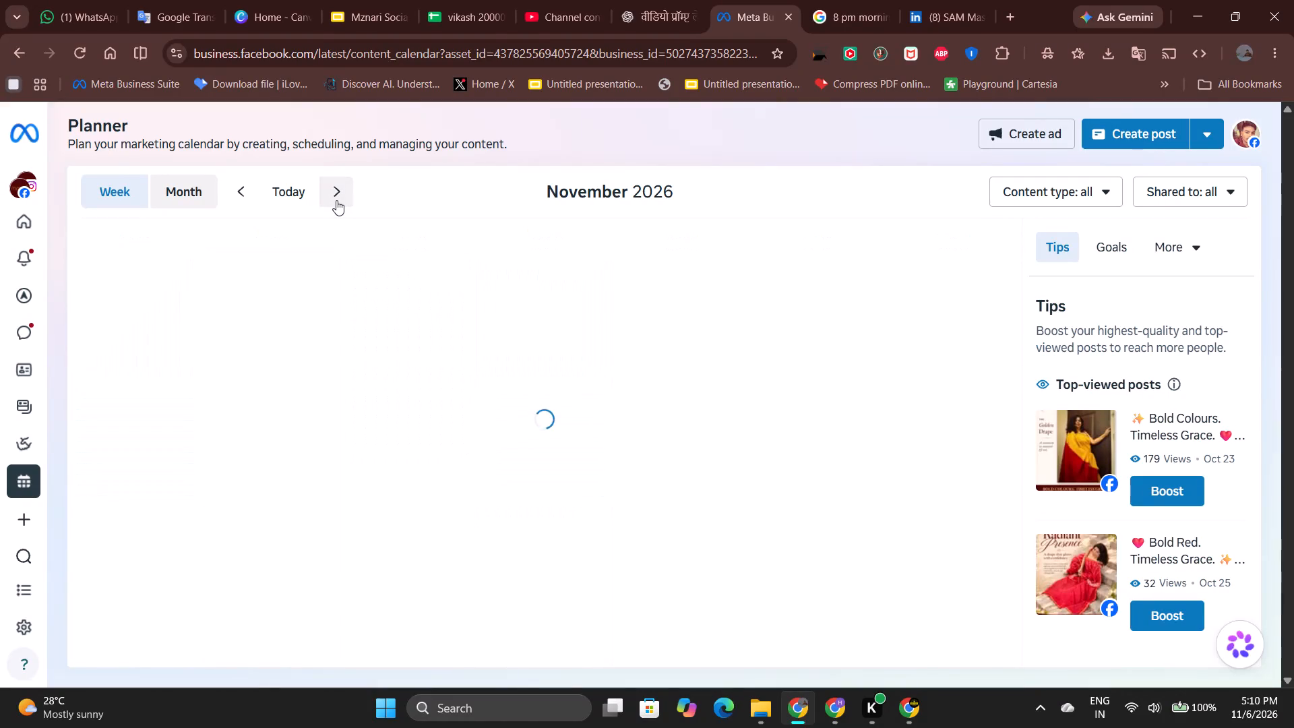
{"action": "left_click", "coordinate": [164, 305]}
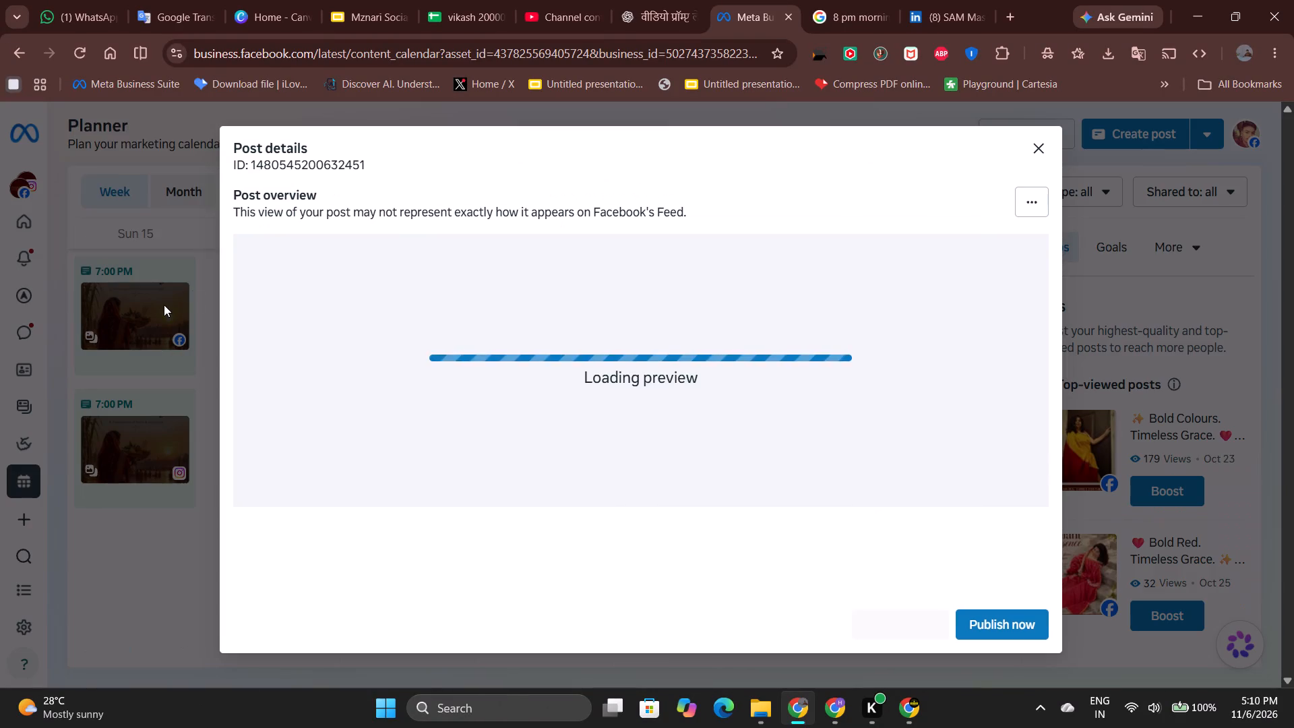
{"action": "left_click", "coordinate": [1050, 201]}
{"action": "left_click", "coordinate": [1041, 203]}
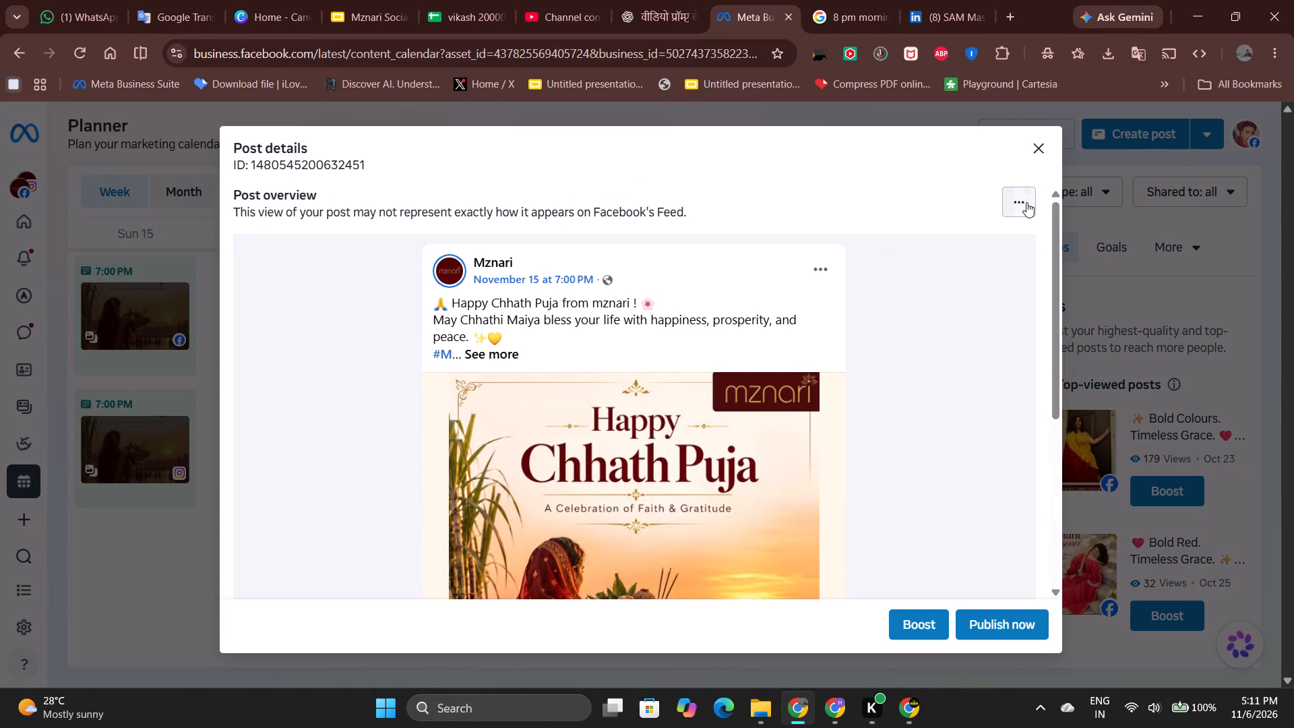
{"action": "left_click", "coordinate": [1026, 202]}
{"action": "left_click", "coordinate": [1024, 243]}
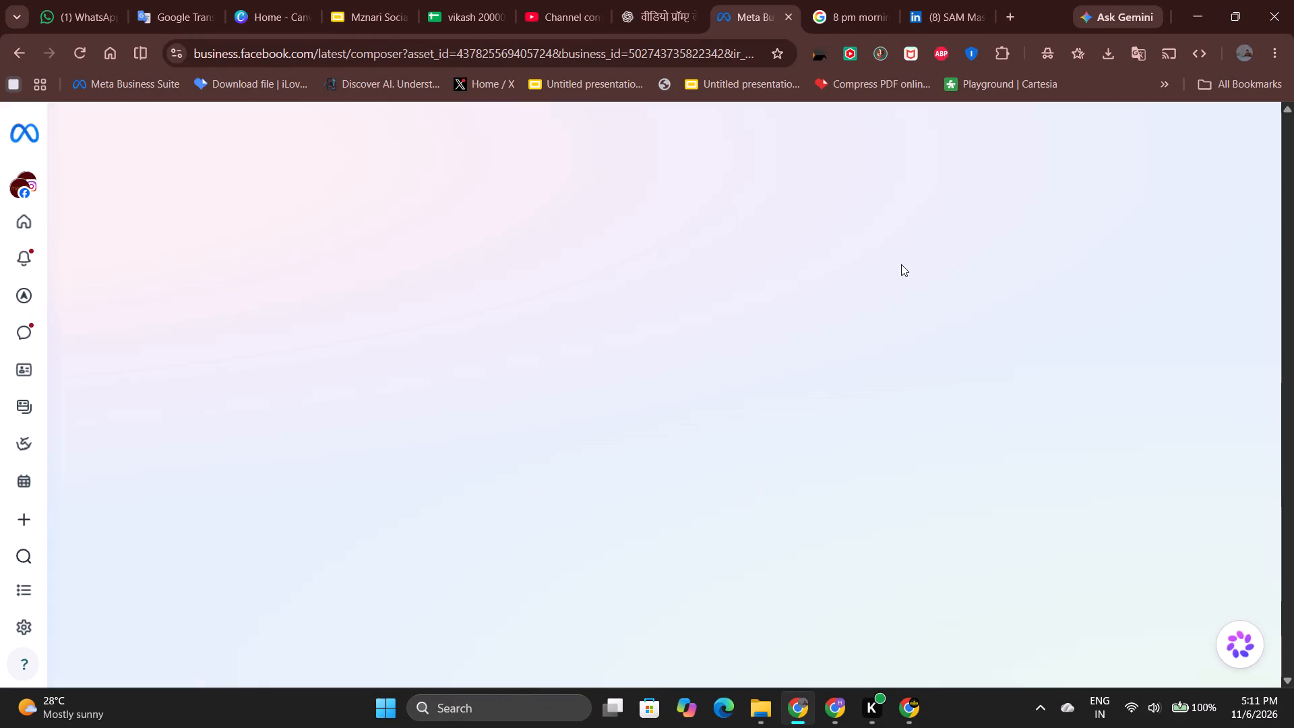
{"action": "scroll", "coordinate": [455, 526], "scroll_direction": "down", "scroll_amount": 3}
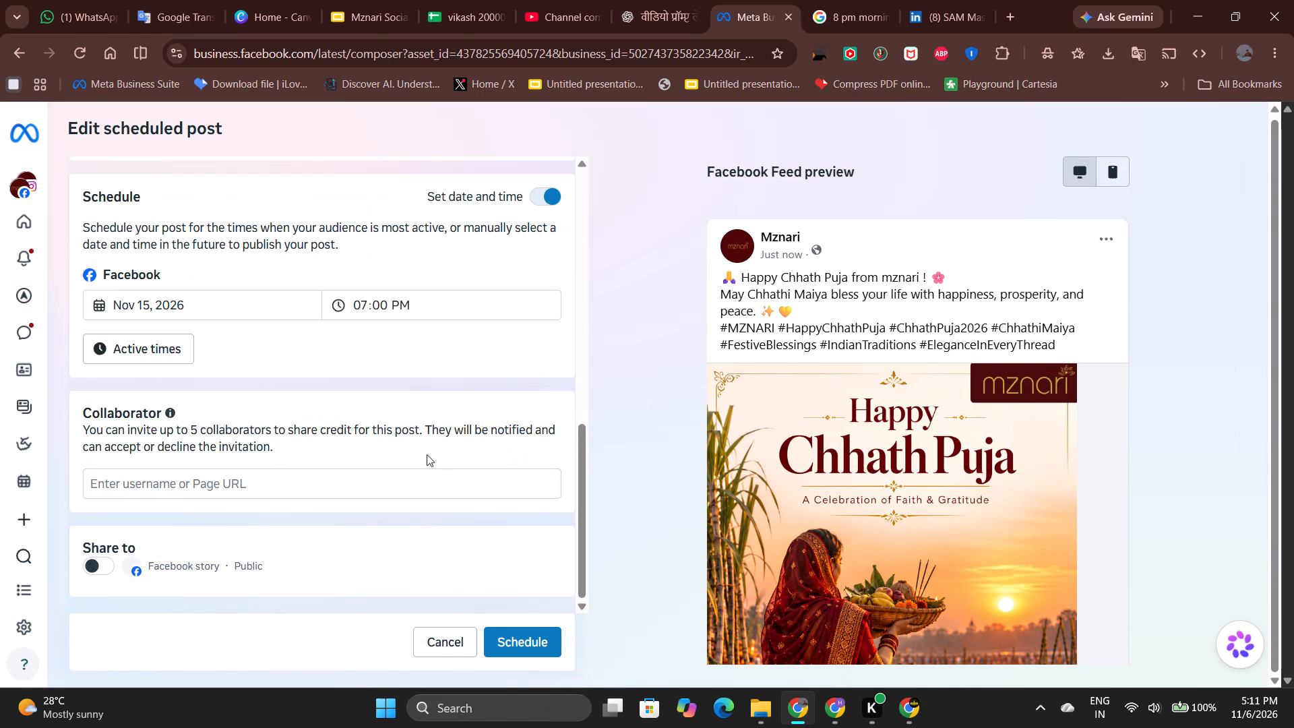
{"action": "left_click", "coordinate": [400, 312]}
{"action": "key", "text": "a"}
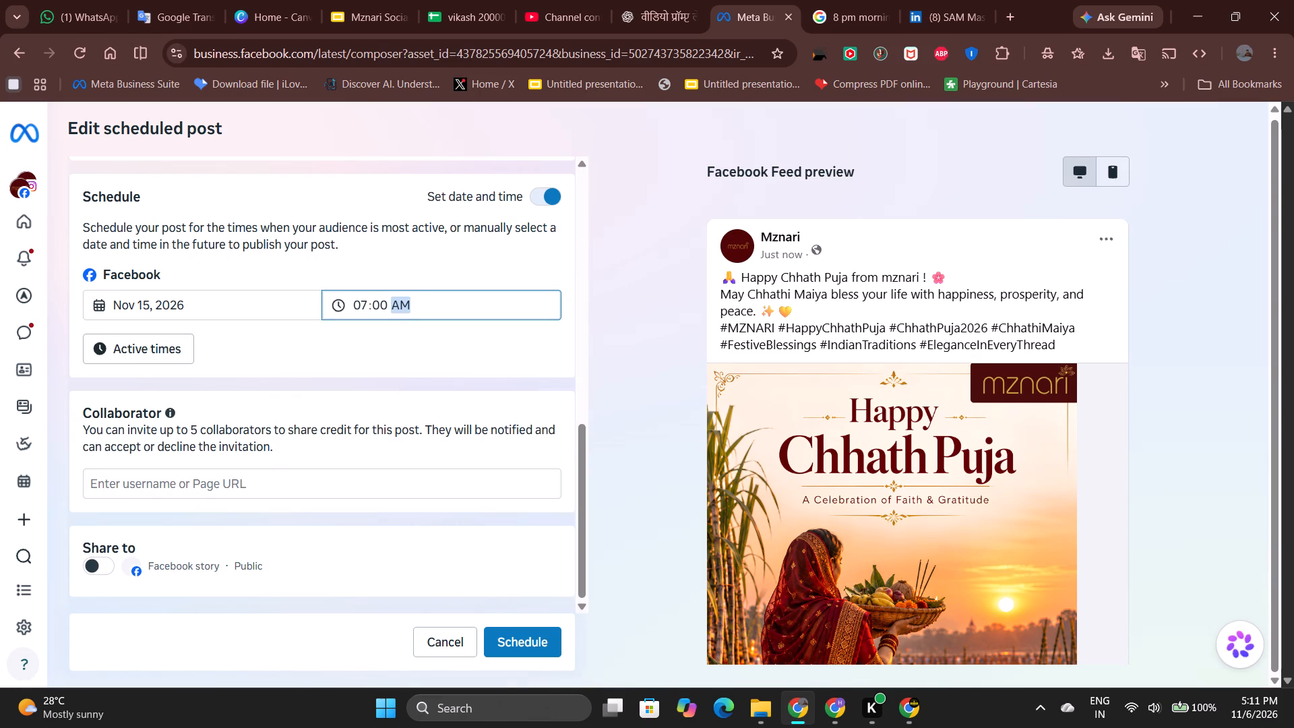
{"action": "left_click", "coordinate": [401, 342]}
{"action": "left_click", "coordinate": [517, 640]}
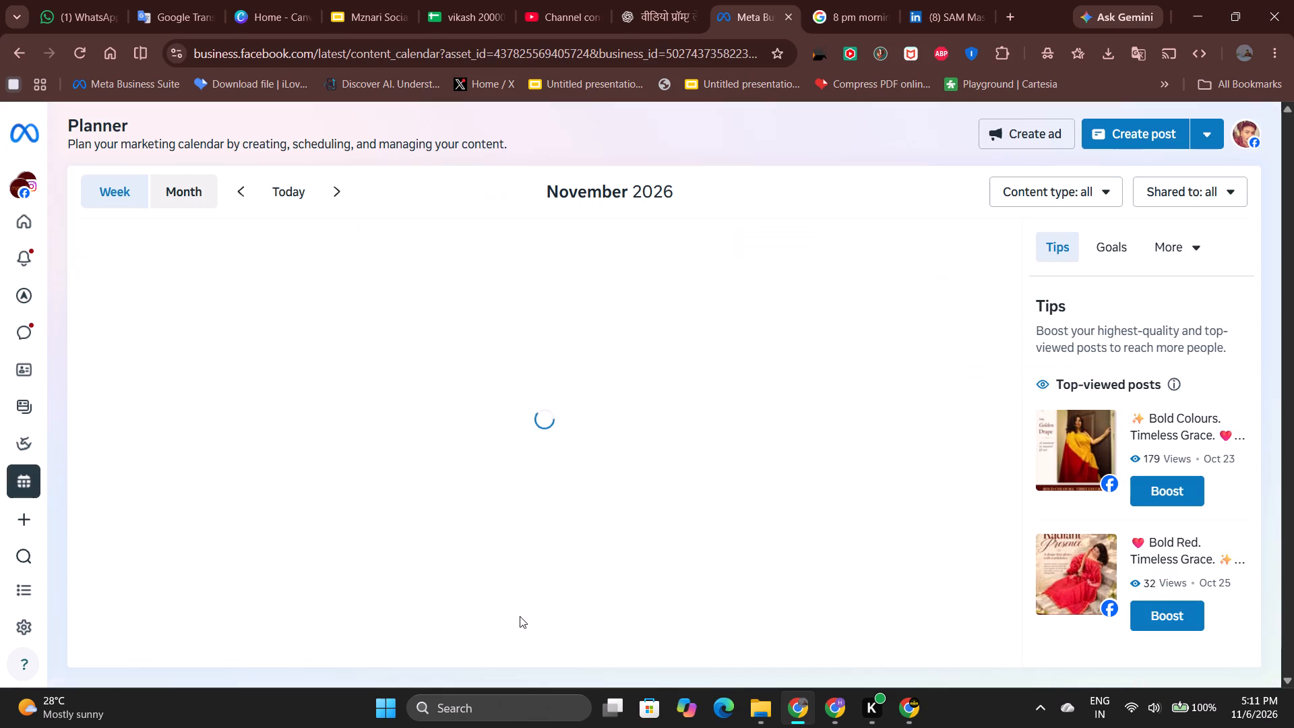
Reschedule the mznari.handloom Instagram Happy Chhath Puja post on November 15, 2026 to 7:00 AM and submit the update.
{"action": "left_click", "coordinate": [328, 193]}
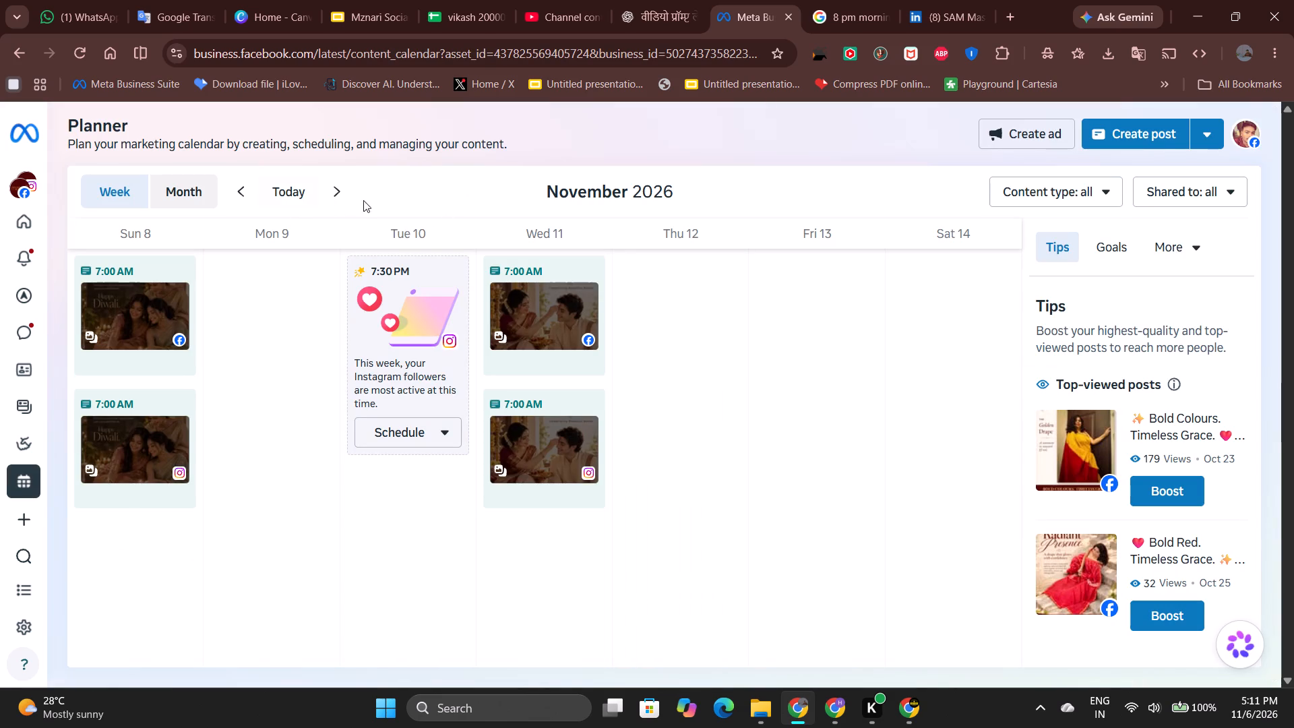
{"action": "left_click", "coordinate": [326, 189]}
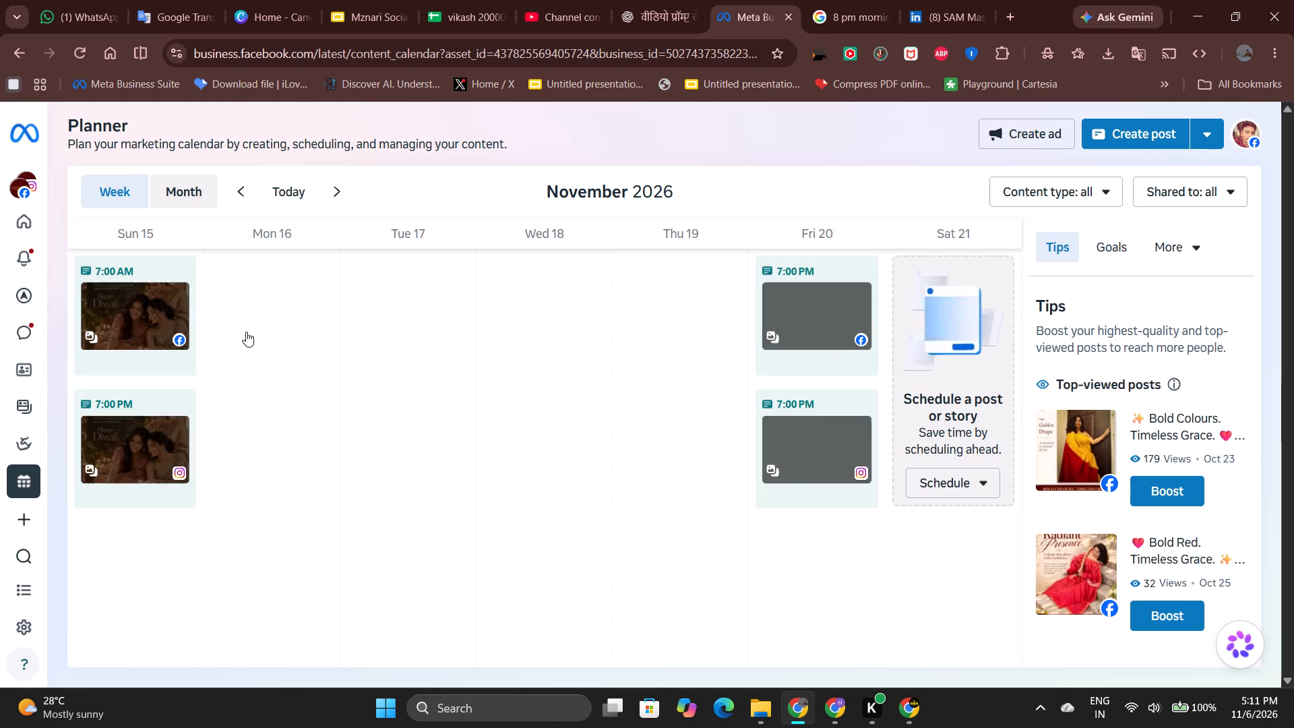
{"action": "left_click", "coordinate": [138, 441]}
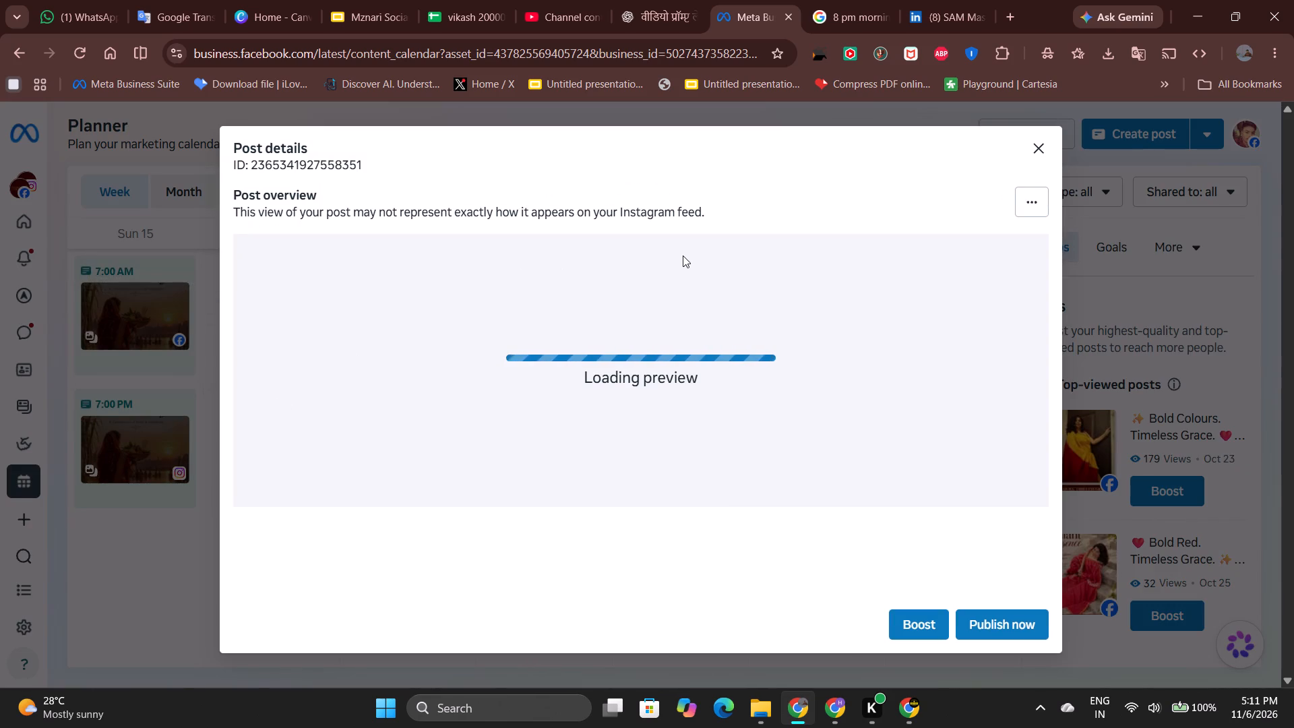
{"action": "left_click", "coordinate": [1032, 202]}
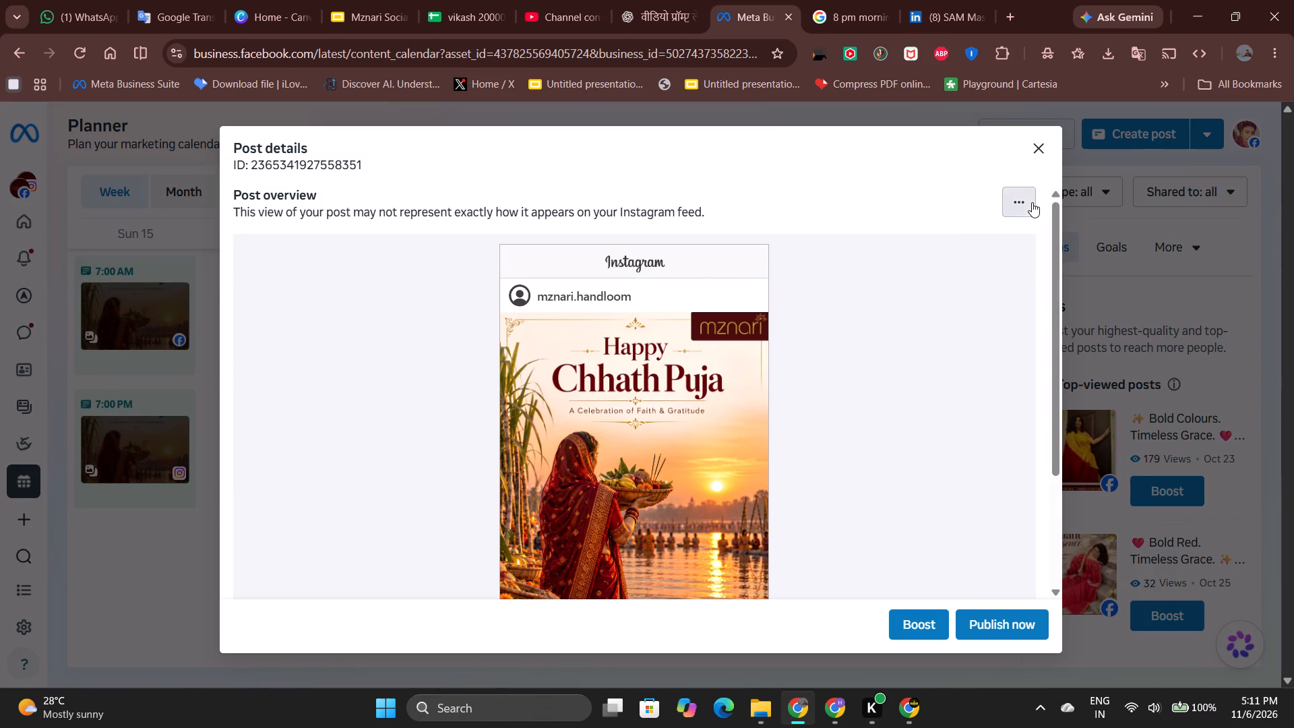
{"action": "left_click", "coordinate": [1041, 246]}
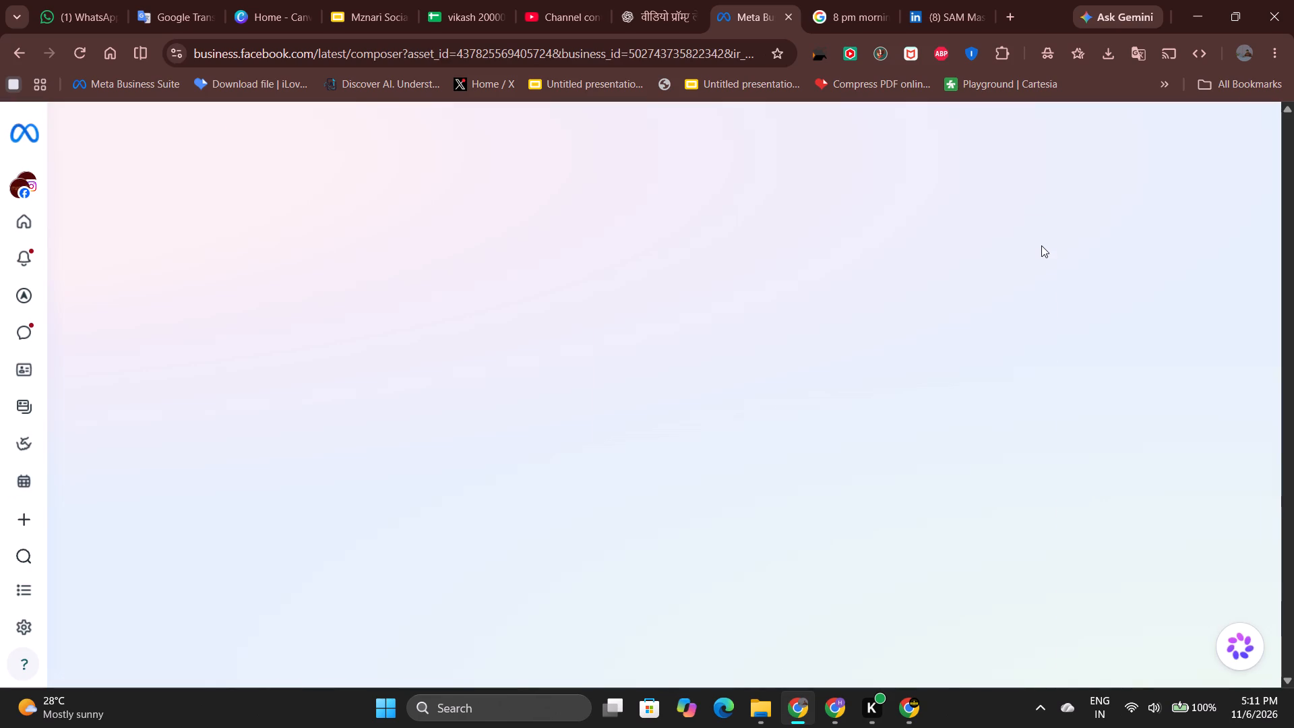
{"action": "left_click", "coordinate": [408, 463]}
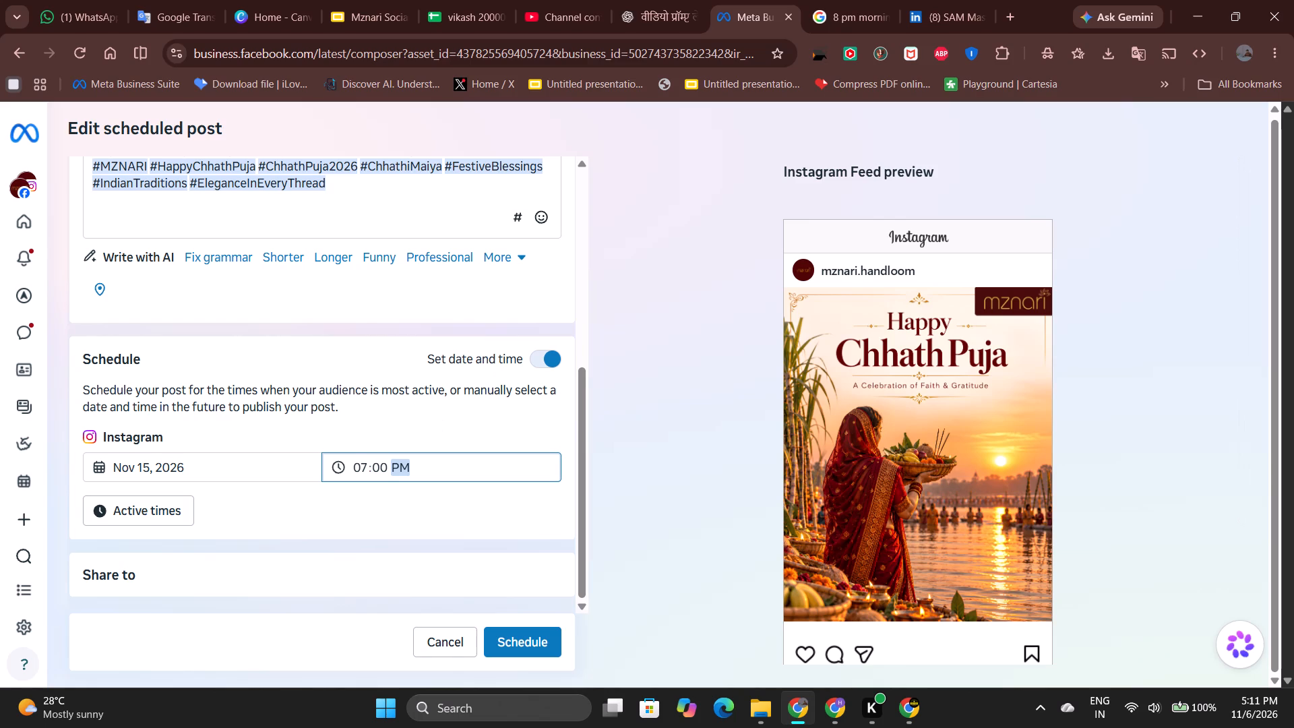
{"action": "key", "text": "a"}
{"action": "left_click", "coordinate": [687, 502]}
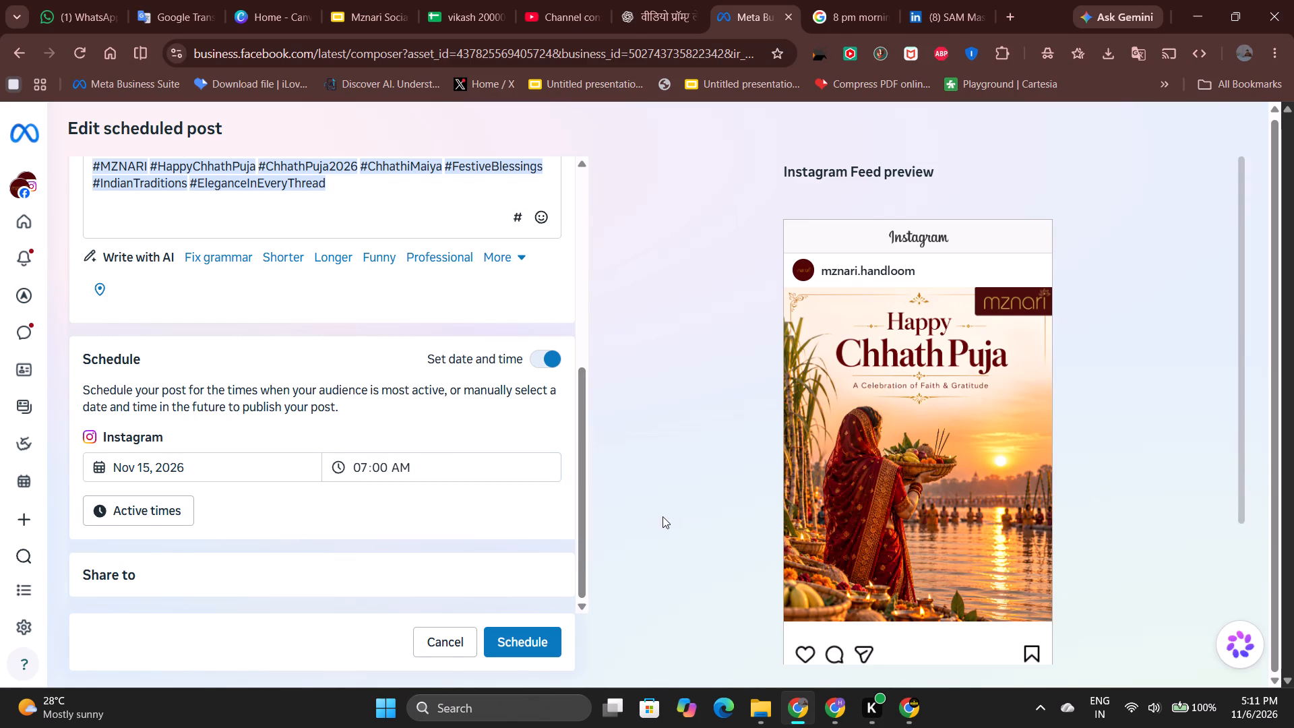
{"action": "left_click", "coordinate": [528, 660]}
{"action": "left_click", "coordinate": [529, 650]}
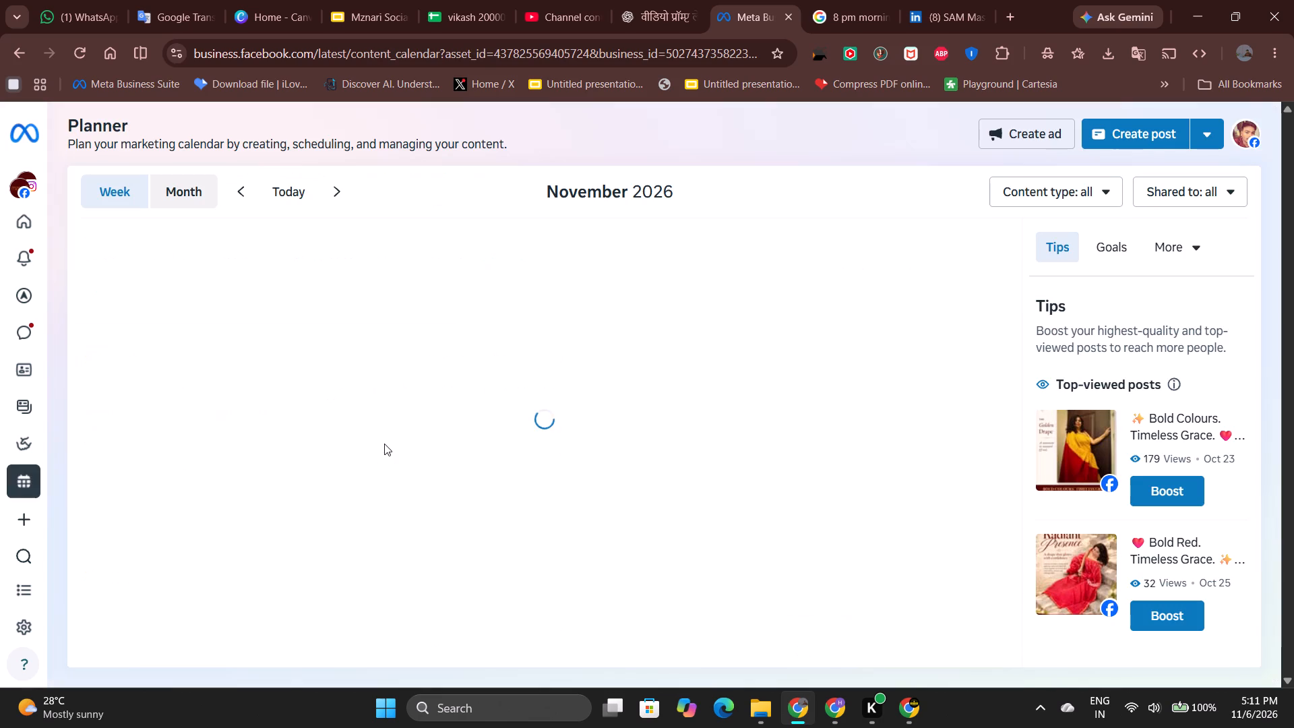
Reschedule Mznari's Facebook Happy Dev Uthani Ekadashi post on November 20, 2026 to 7:00 AM and submit the update.
{"action": "left_click", "coordinate": [344, 198]}
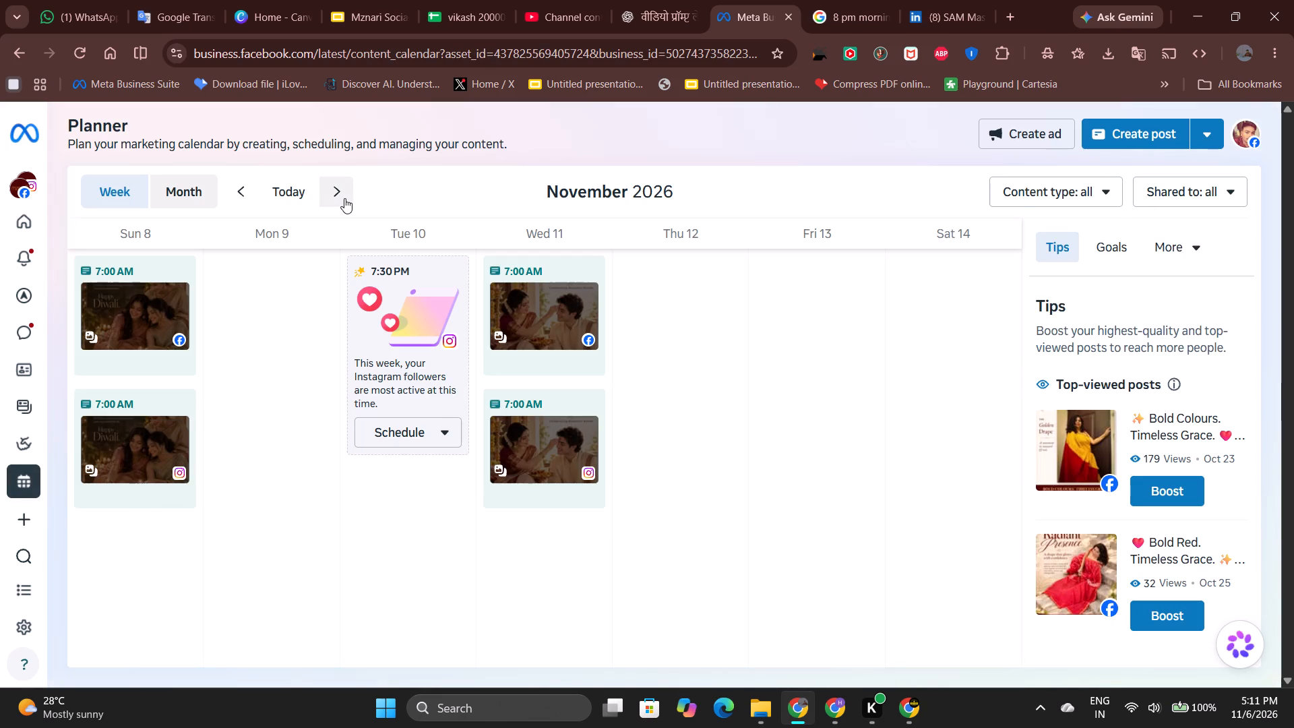
{"action": "left_click", "coordinate": [344, 198]}
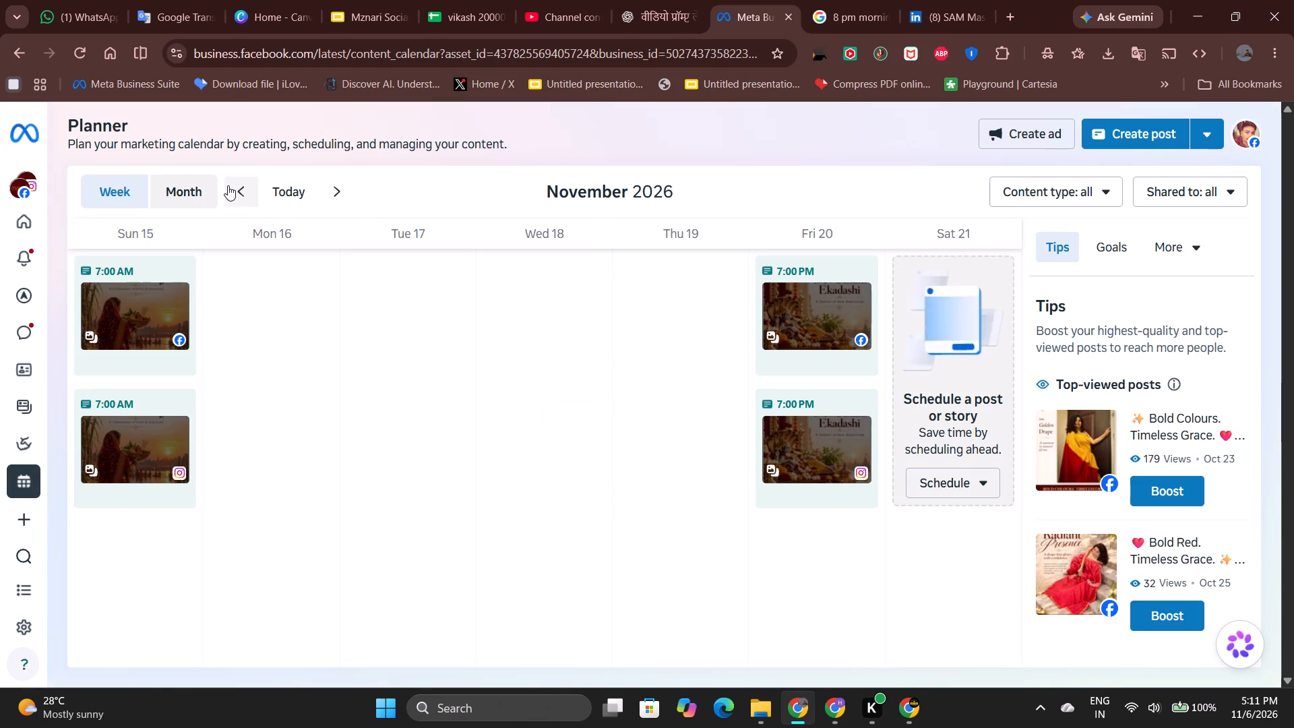
{"action": "left_click", "coordinate": [228, 185]}
{"action": "left_click", "coordinate": [319, 188]}
{"action": "left_click", "coordinate": [835, 308]}
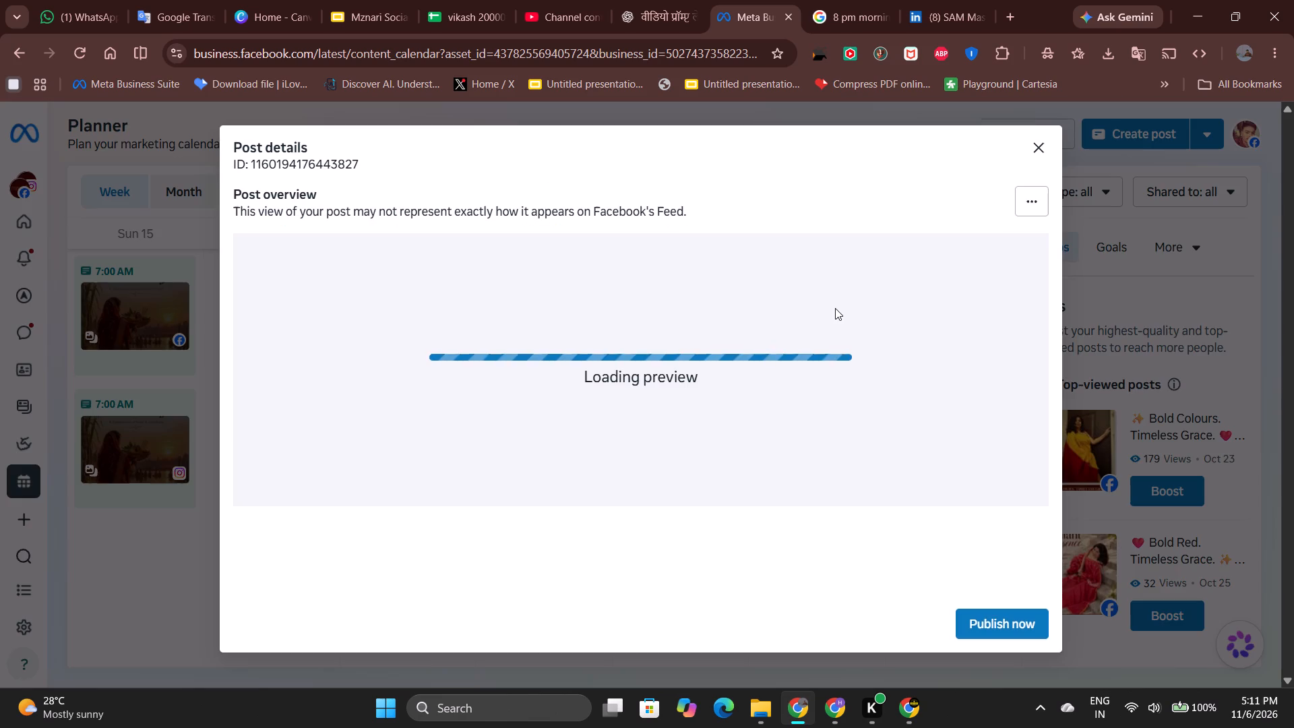
{"action": "left_click", "coordinate": [1047, 200]}
{"action": "left_click", "coordinate": [1034, 253]}
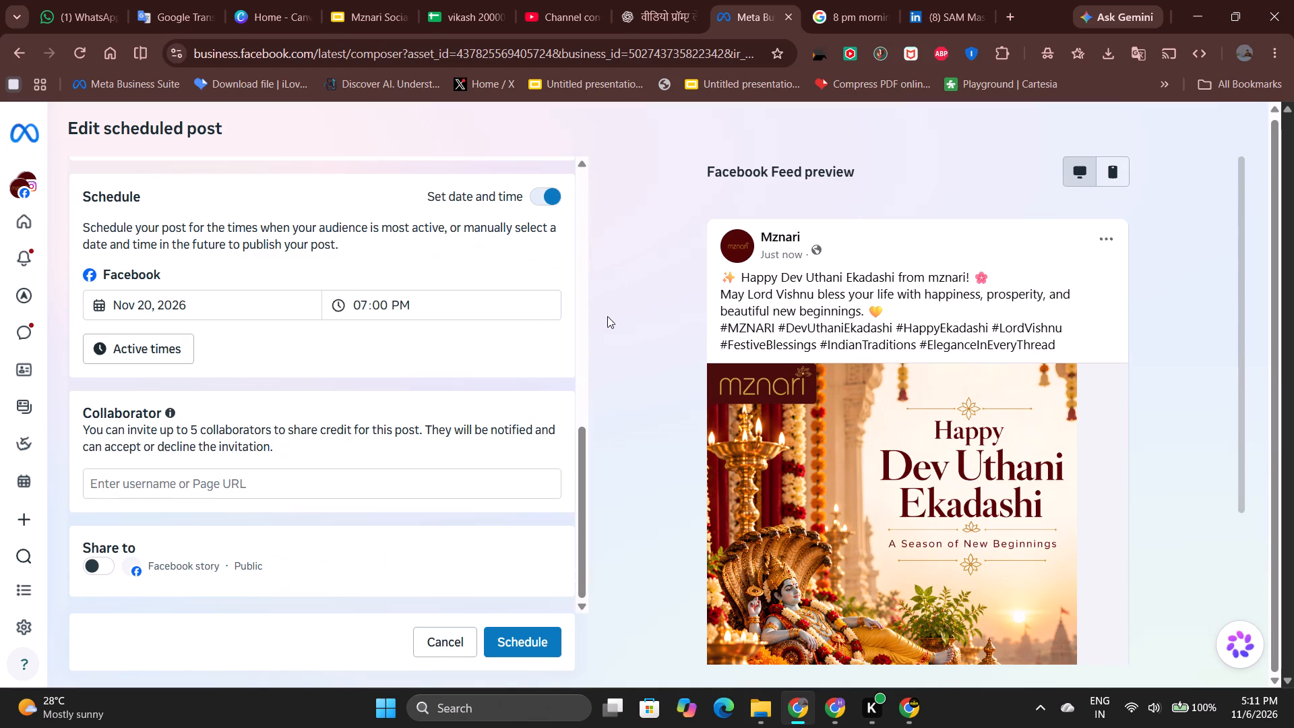
{"action": "scroll", "coordinate": [928, 380], "scroll_direction": "down", "scroll_amount": 3}
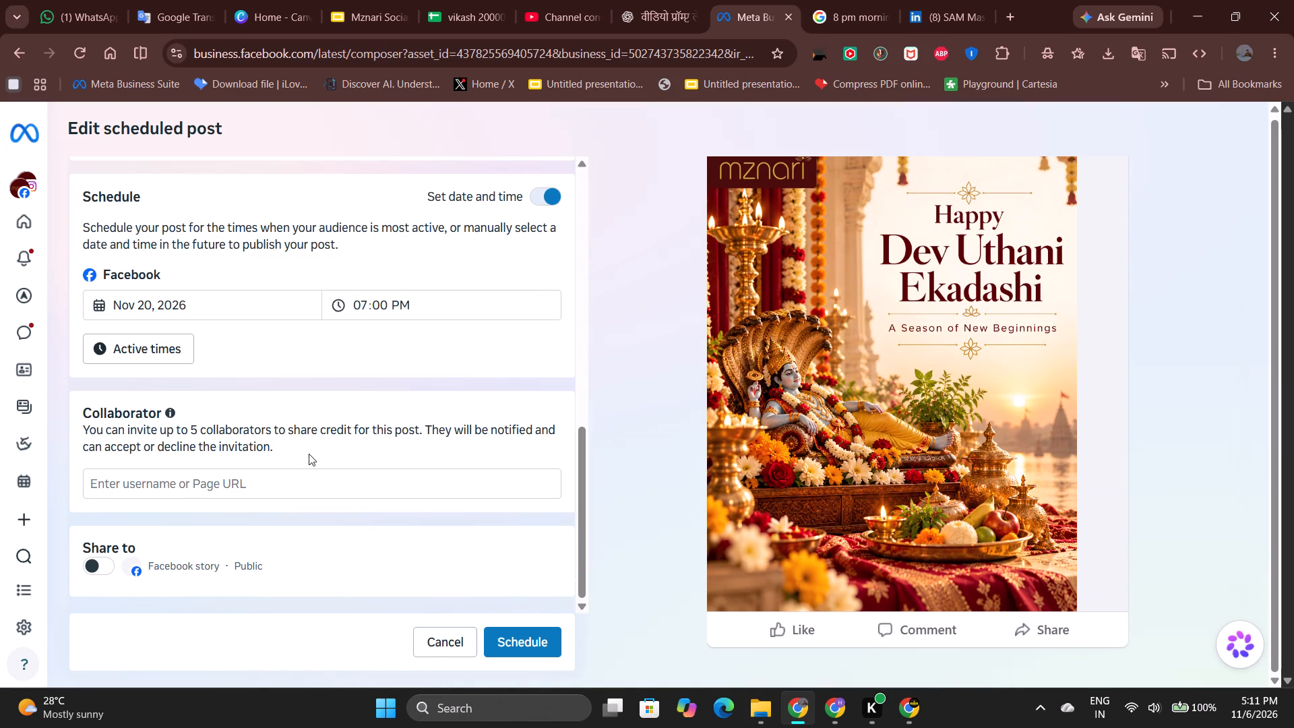
{"action": "left_click", "coordinate": [400, 301]}
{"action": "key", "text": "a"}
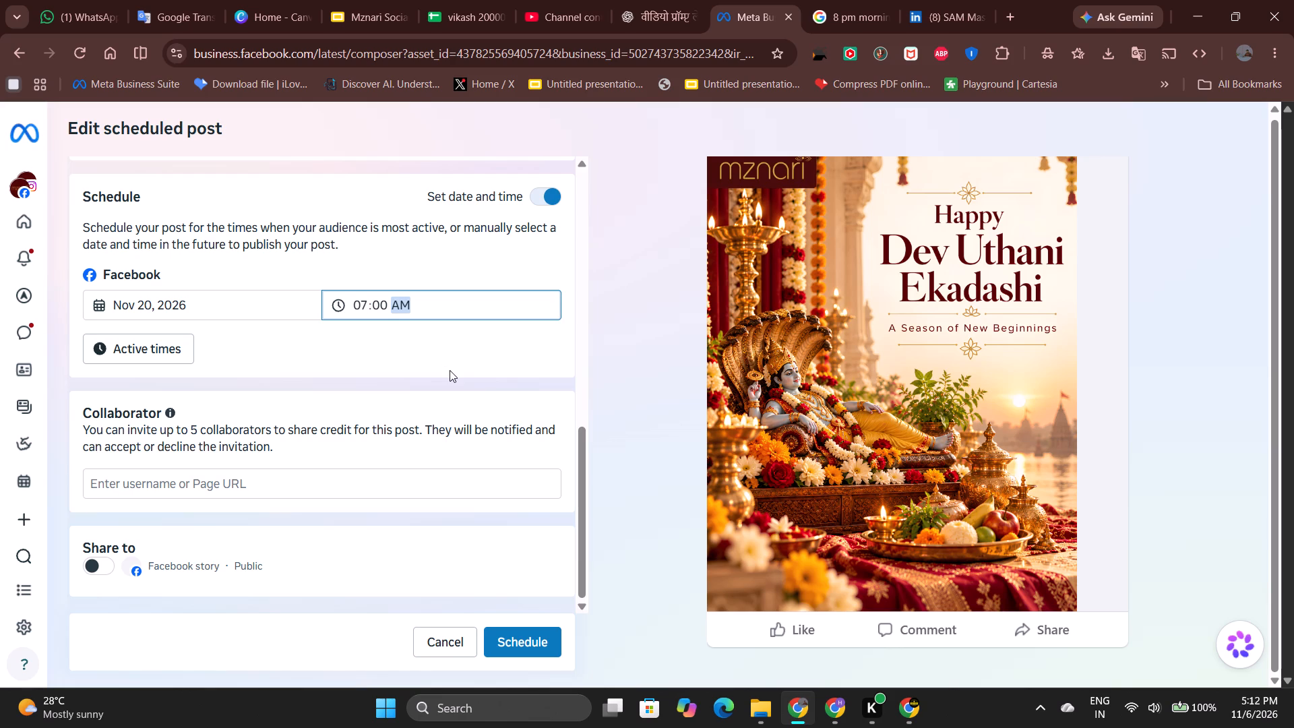
{"action": "left_click", "coordinate": [450, 370]}
{"action": "left_click", "coordinate": [533, 647]}
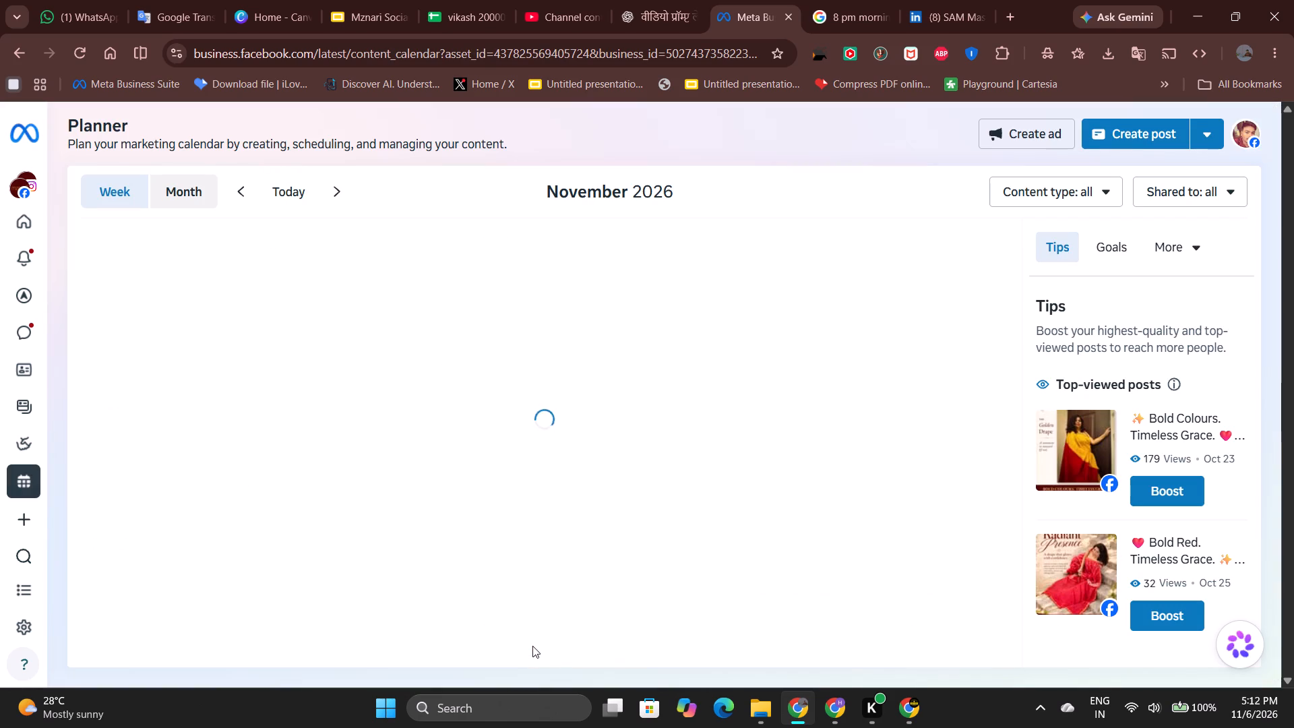
Reschedule the mznari.handloom Instagram Happy Dev Uthani Ekadashi post on November 20, 2026 to 7:00 AM and submit the update.
{"action": "left_click", "coordinate": [341, 183]}
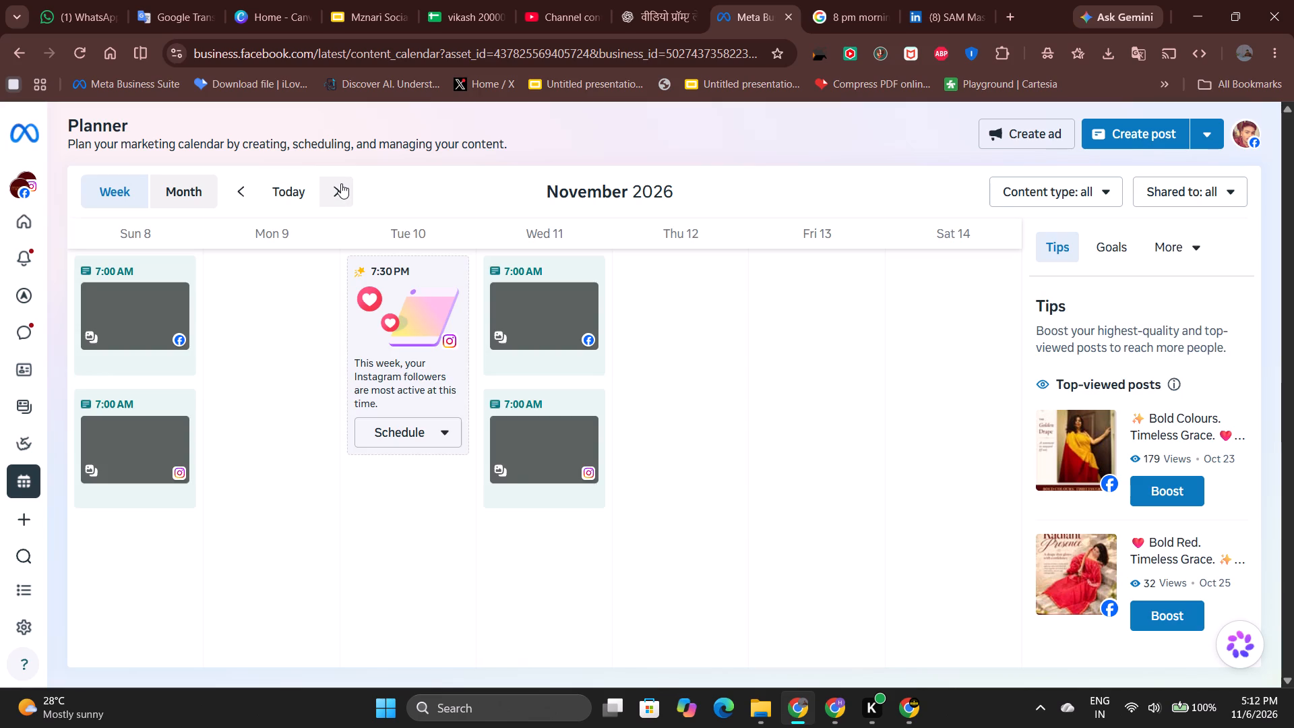
{"action": "left_click", "coordinate": [341, 183]}
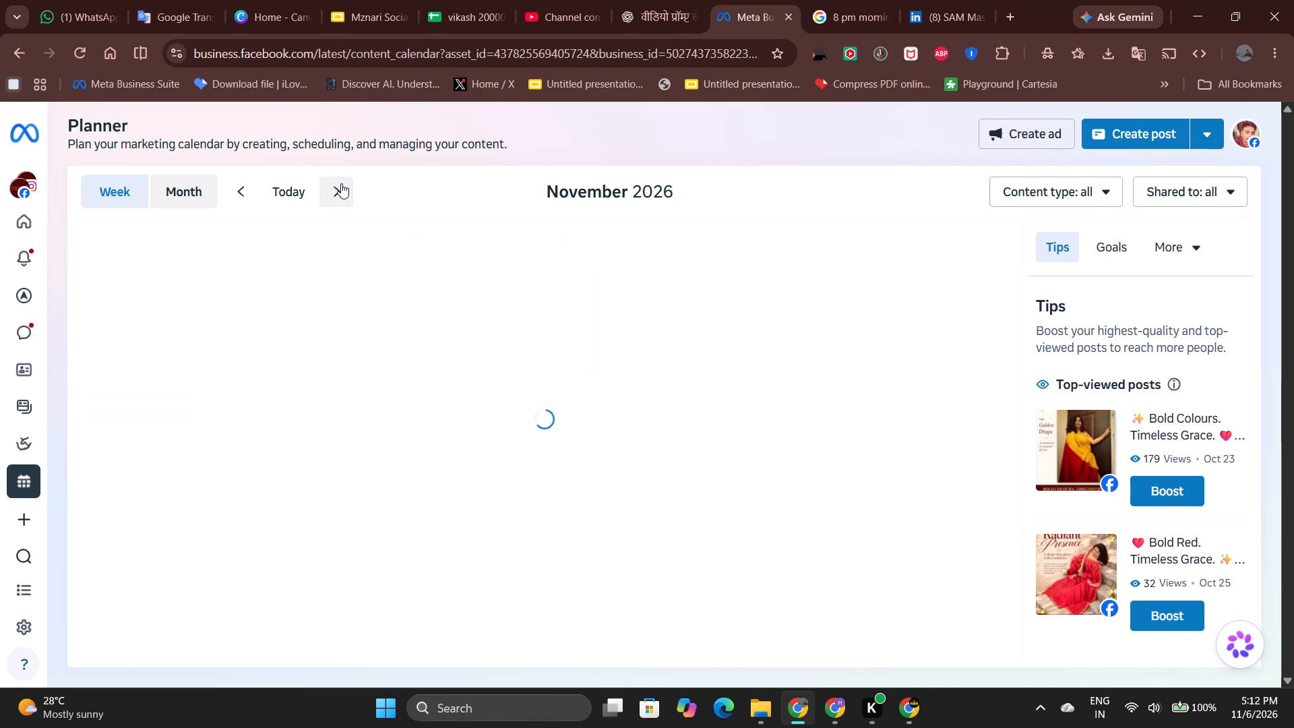
{"action": "left_click", "coordinate": [784, 464]}
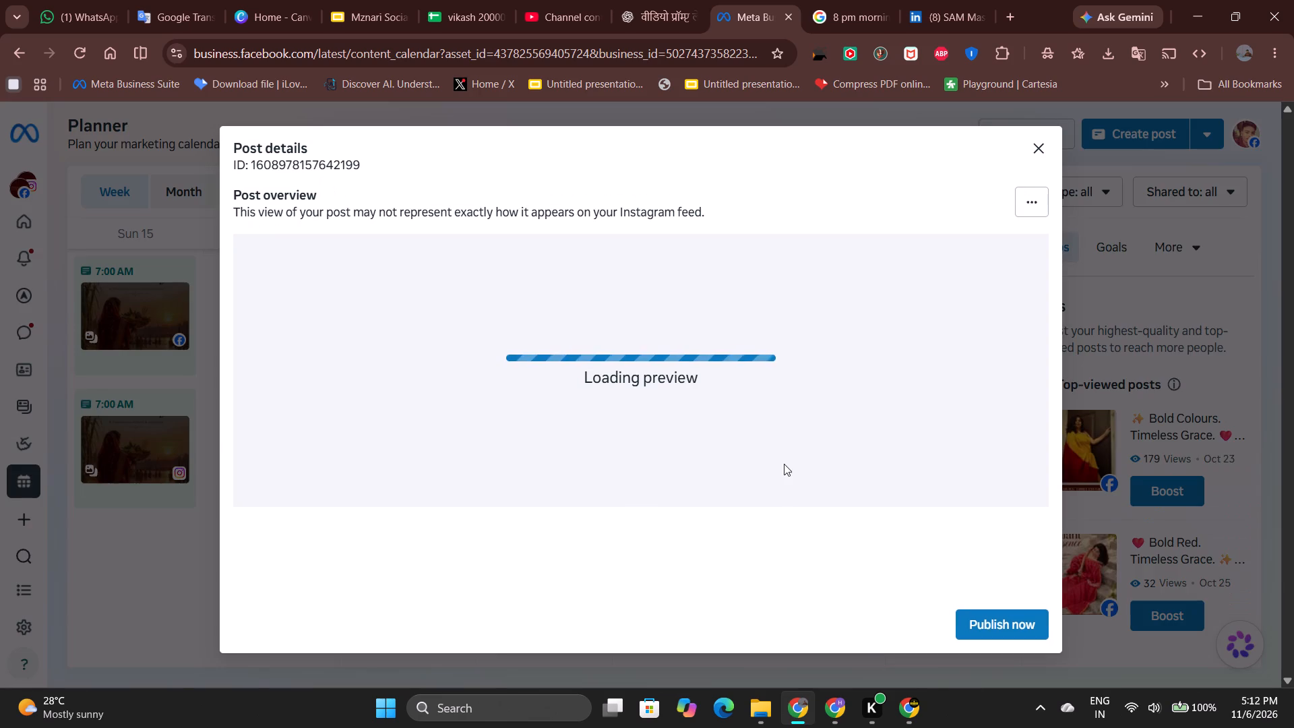
{"action": "left_click", "coordinate": [1042, 201]}
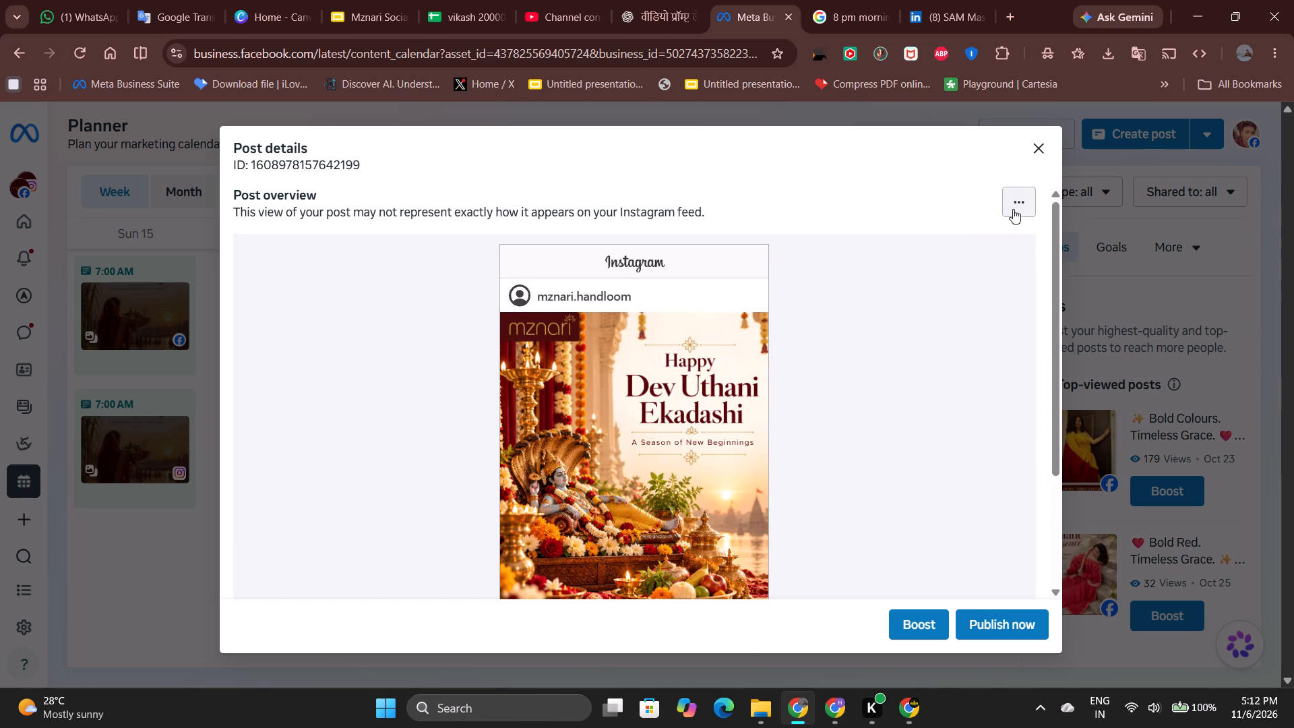
{"action": "left_click", "coordinate": [1013, 209]}
{"action": "left_click", "coordinate": [1016, 233]}
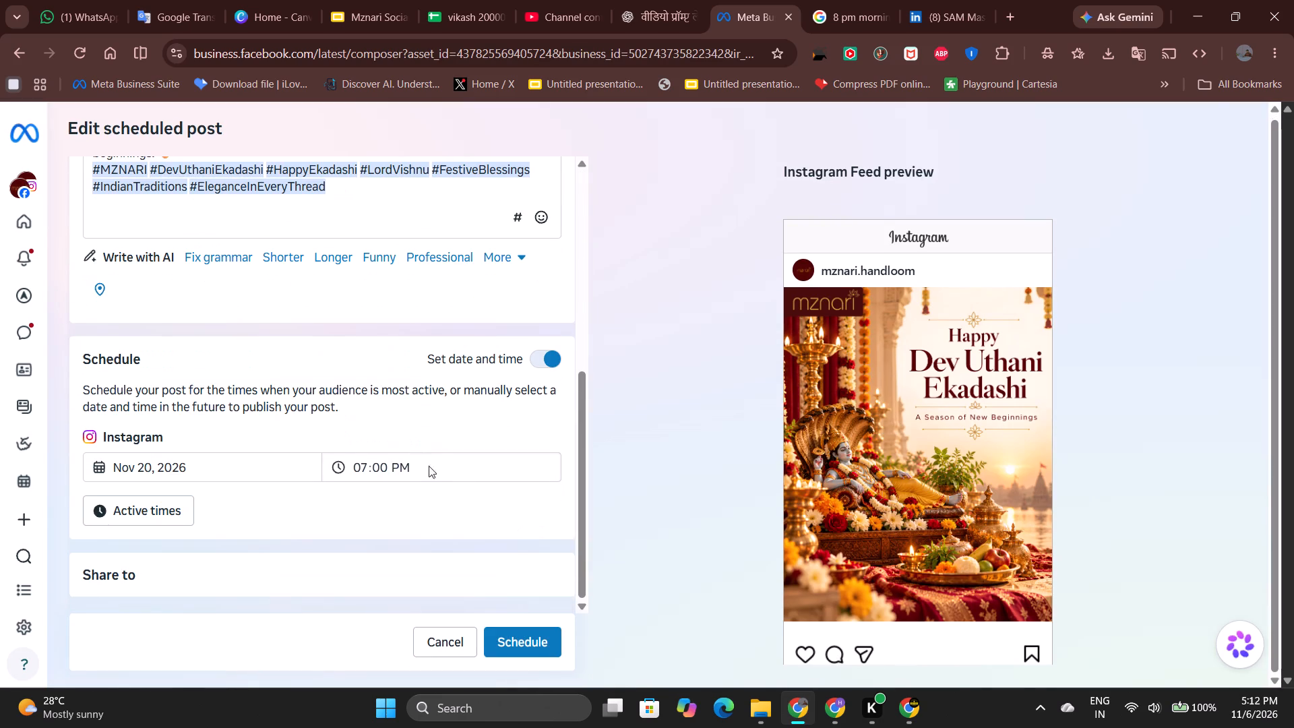
{"action": "left_click", "coordinate": [402, 465]}
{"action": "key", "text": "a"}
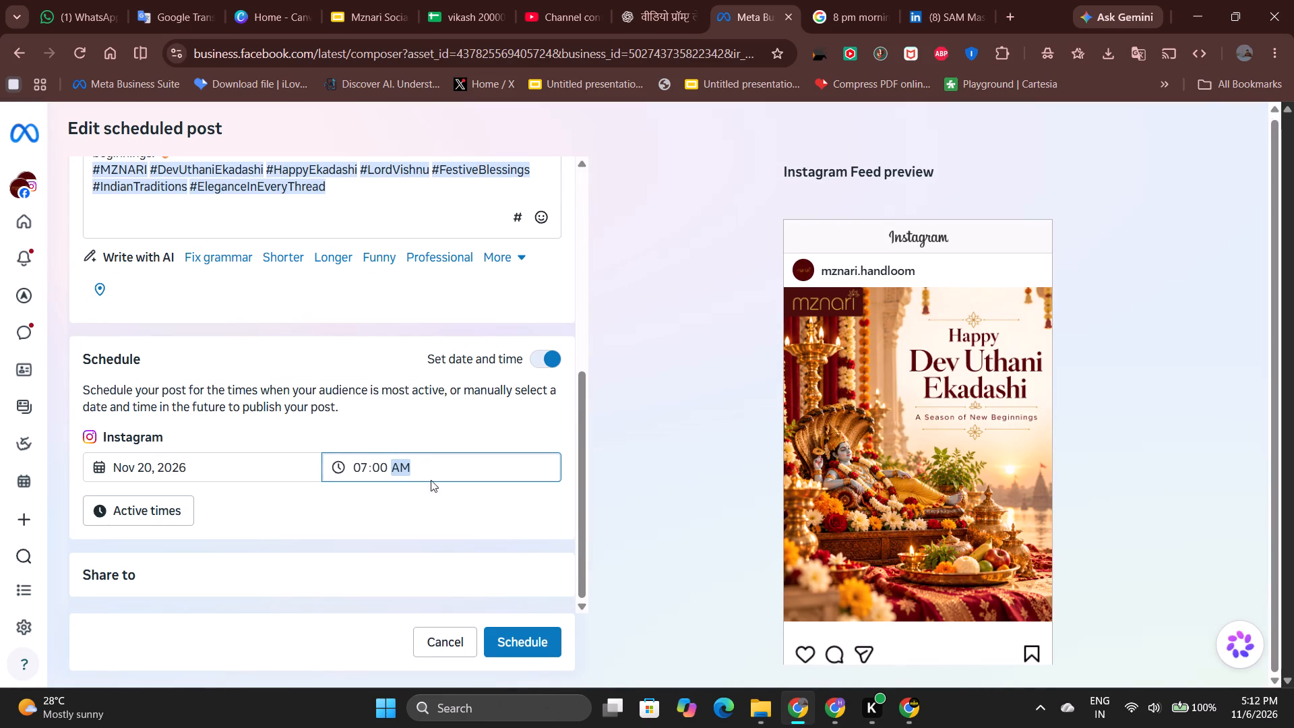
{"action": "left_click", "coordinate": [612, 489]}
{"action": "left_click", "coordinate": [535, 642]}
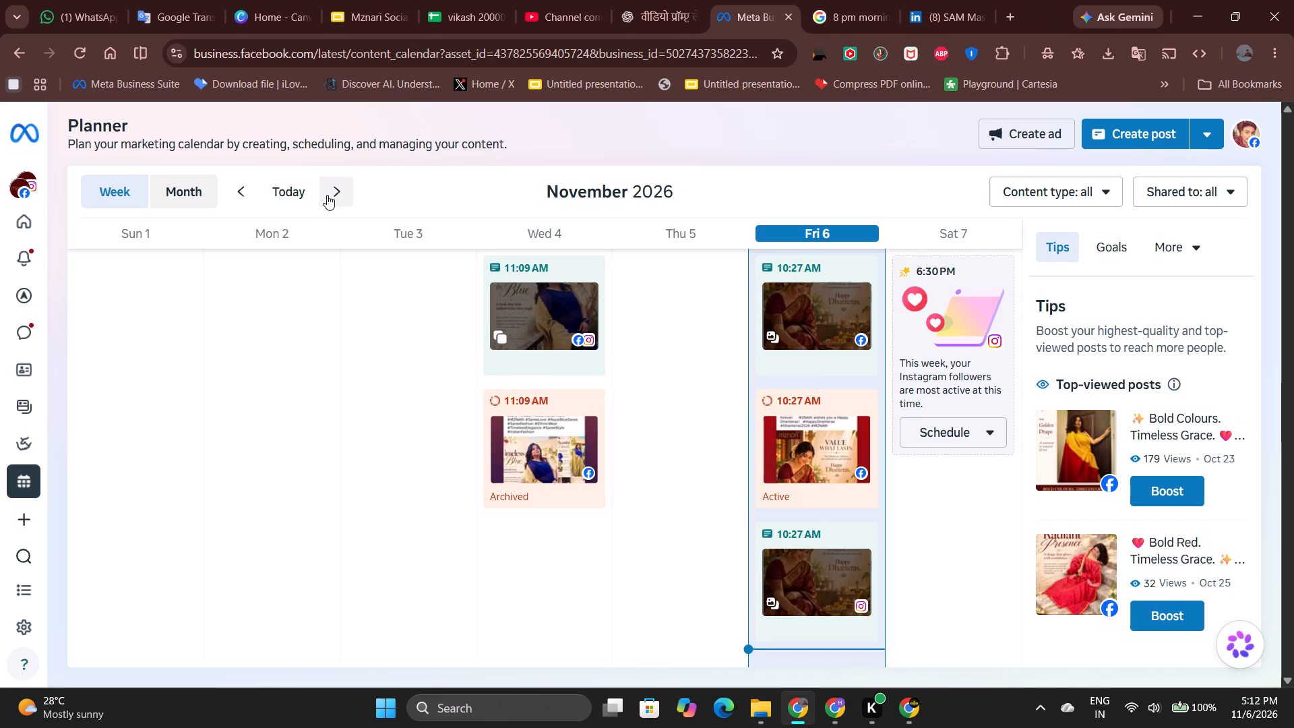
Reschedule Mznari's Facebook Bold Hues, Timeless Elegance post on November 26, 2026 to 7:00 AM and submit the update.
{"action": "left_click", "coordinate": [331, 194]}
{"action": "left_click", "coordinate": [331, 194]}
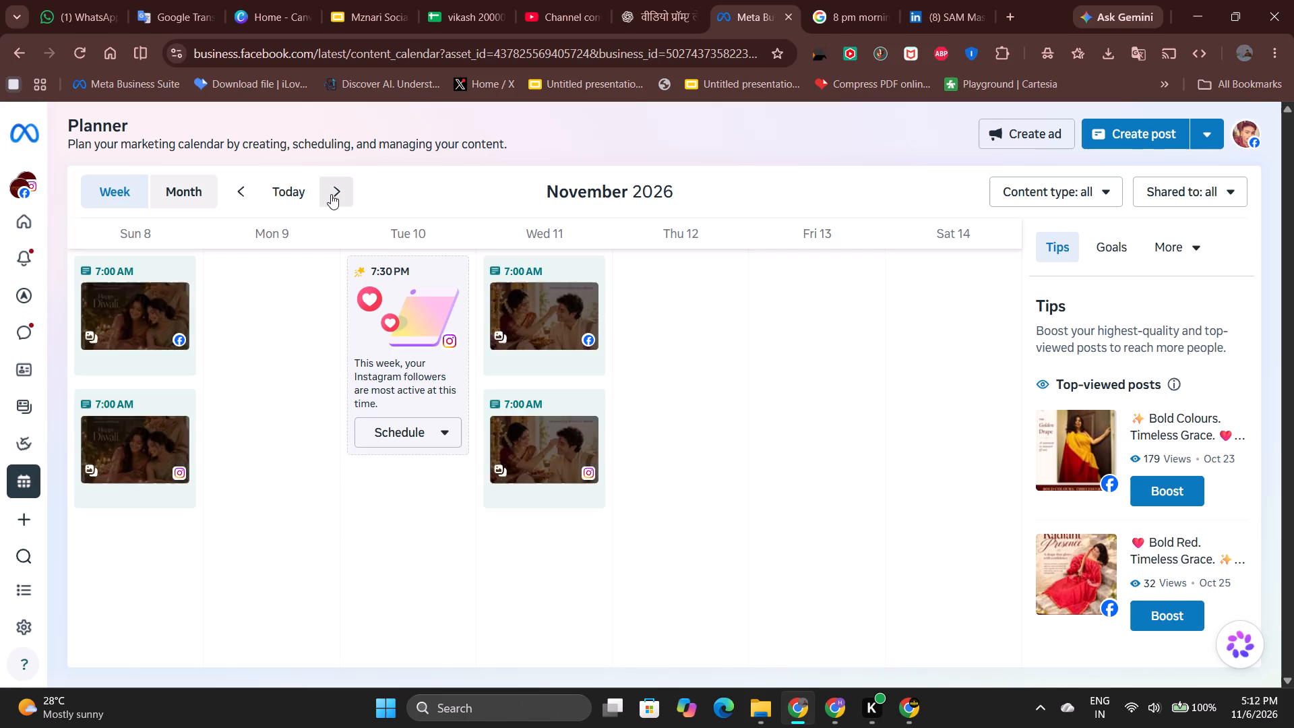
{"action": "left_click", "coordinate": [332, 193]}
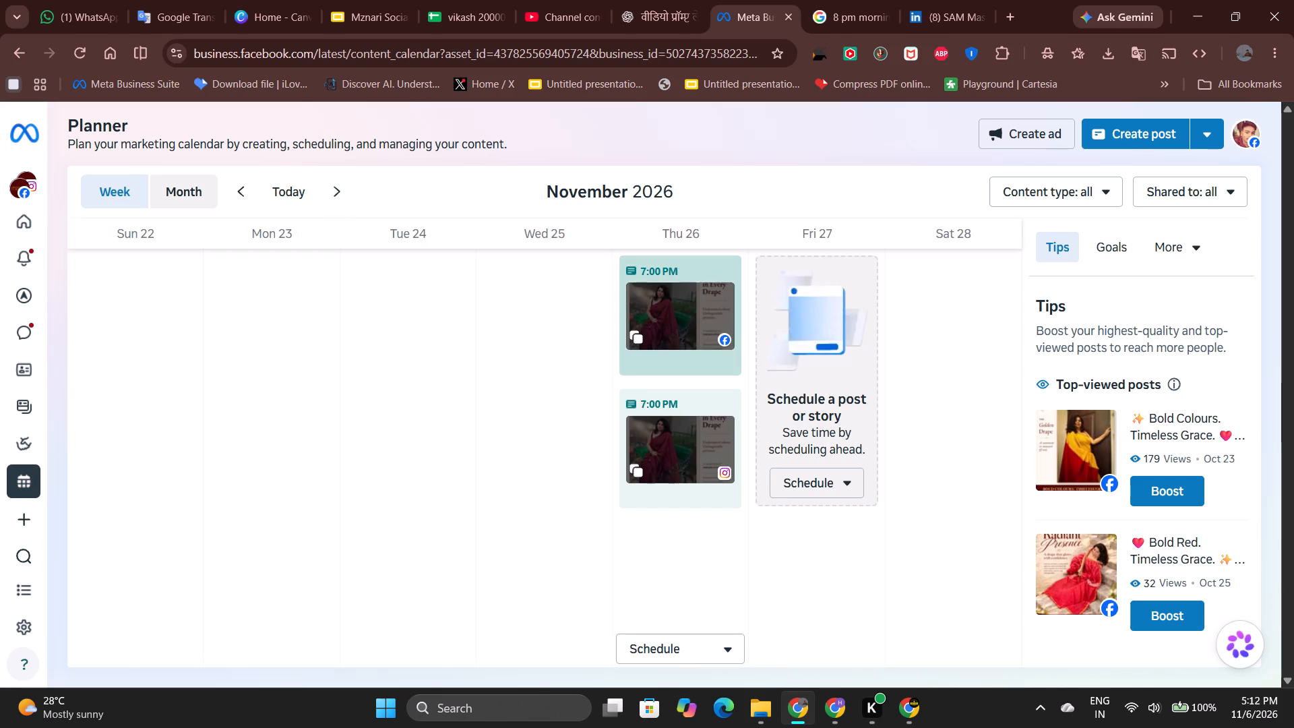
{"action": "left_click", "coordinate": [660, 305]}
{"action": "left_click", "coordinate": [1037, 191]}
{"action": "left_click", "coordinate": [1046, 236]}
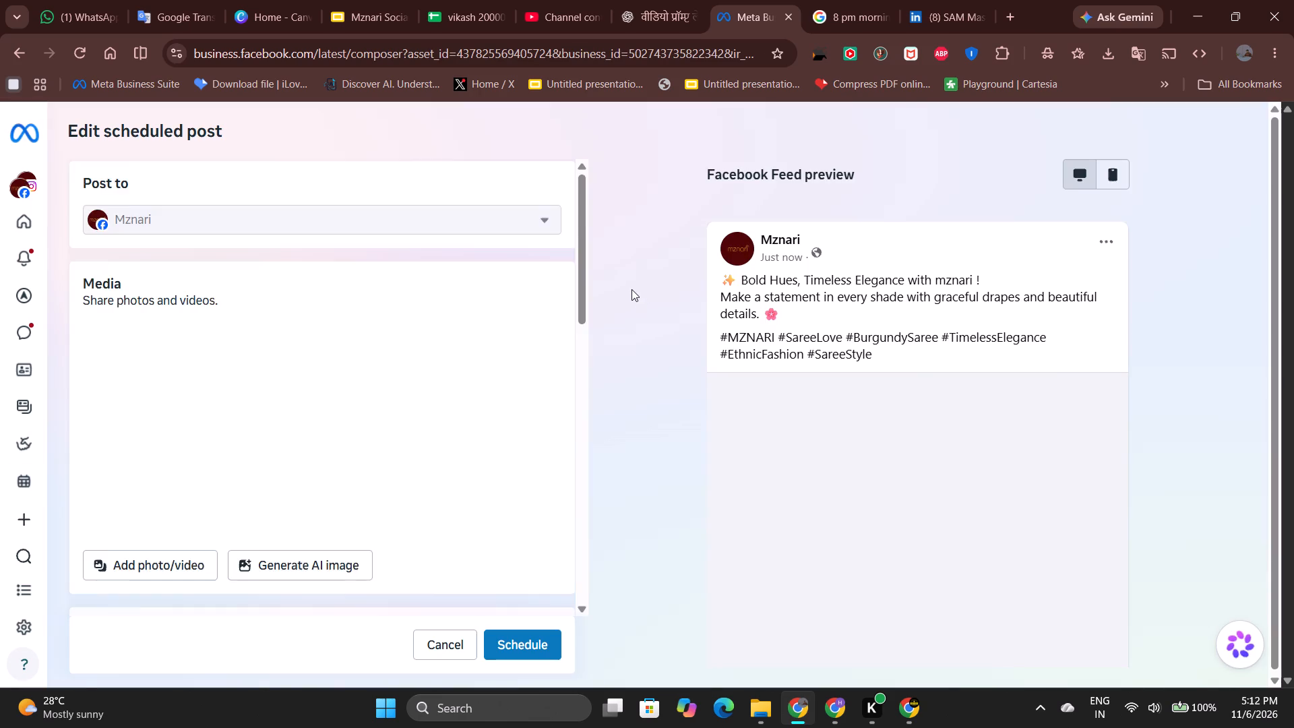
{"action": "left_click", "coordinate": [398, 306]}
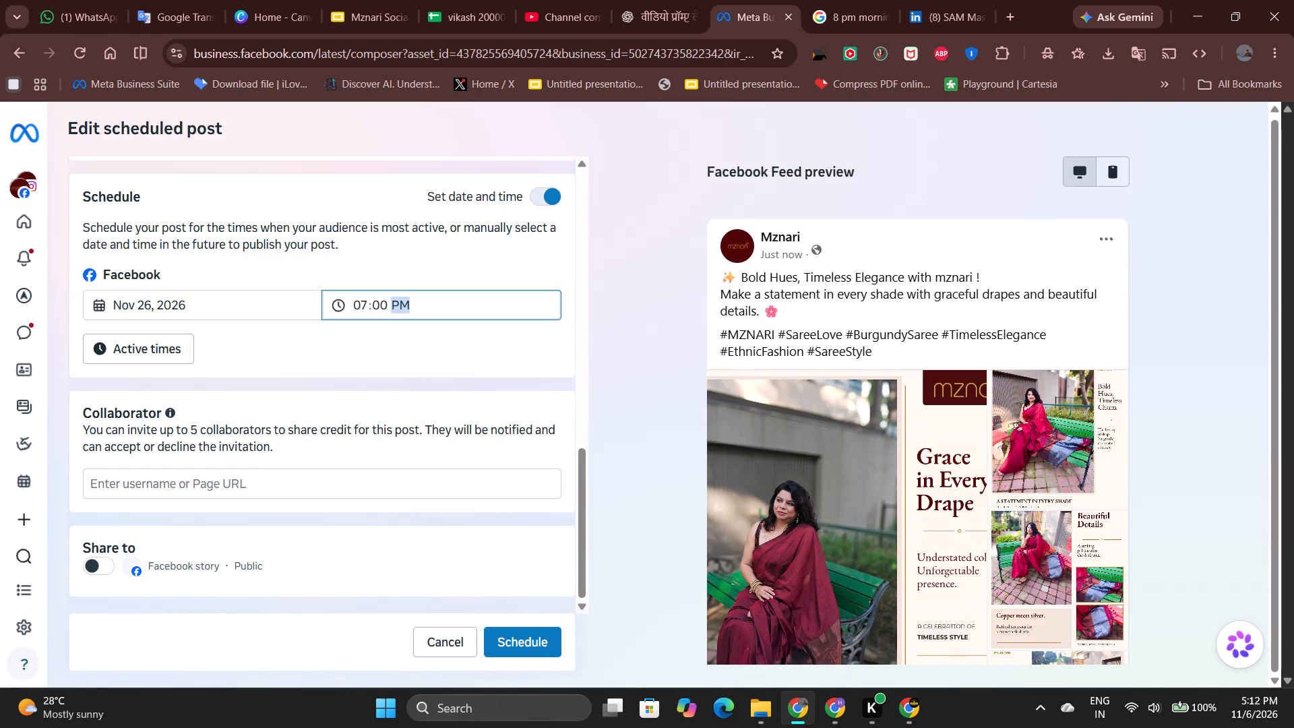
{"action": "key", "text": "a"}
{"action": "left_click", "coordinate": [452, 389]}
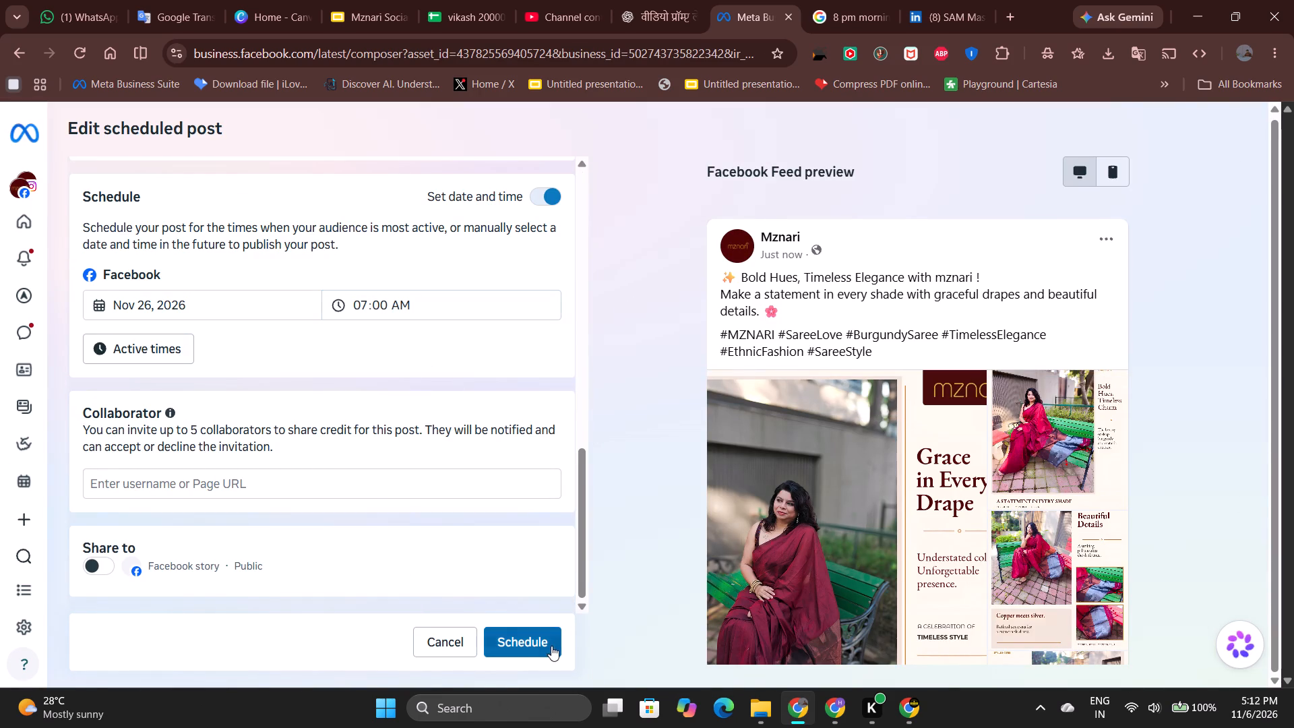
{"action": "left_click", "coordinate": [551, 646]}
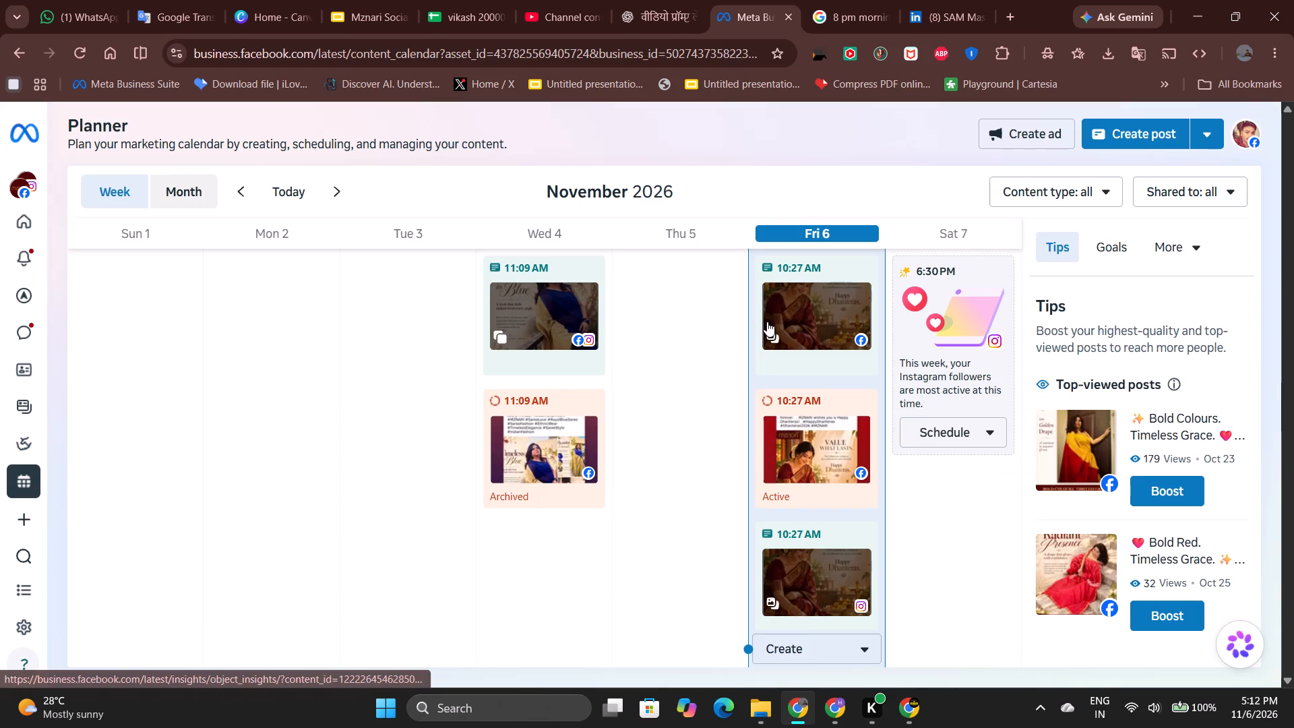
Reschedule the mznari.handloom Instagram burgundy saree post on November 26, 2026 to 7:00 AM and submit the update.
{"action": "scroll", "coordinate": [796, 504], "scroll_direction": "down", "scroll_amount": 5}
{"action": "double_click", "coordinate": [332, 195]}
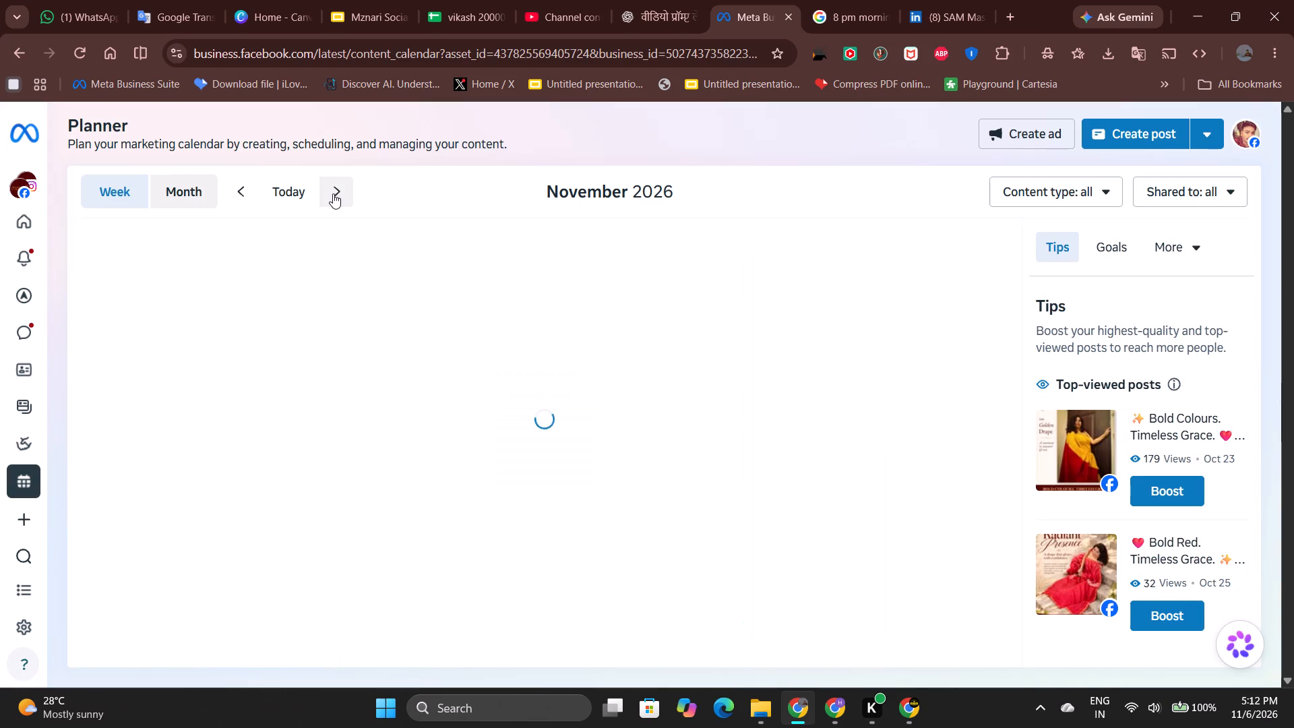
{"action": "left_click", "coordinate": [333, 193]}
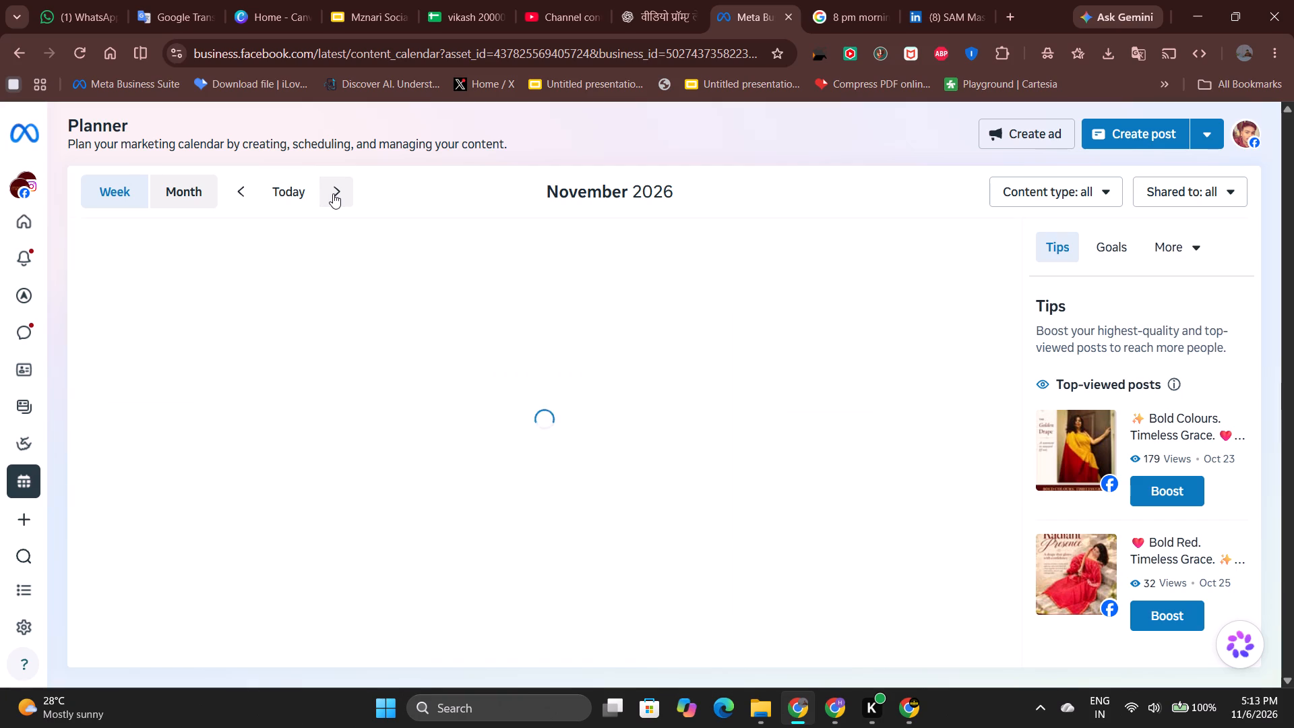
{"action": "left_click", "coordinate": [333, 193]}
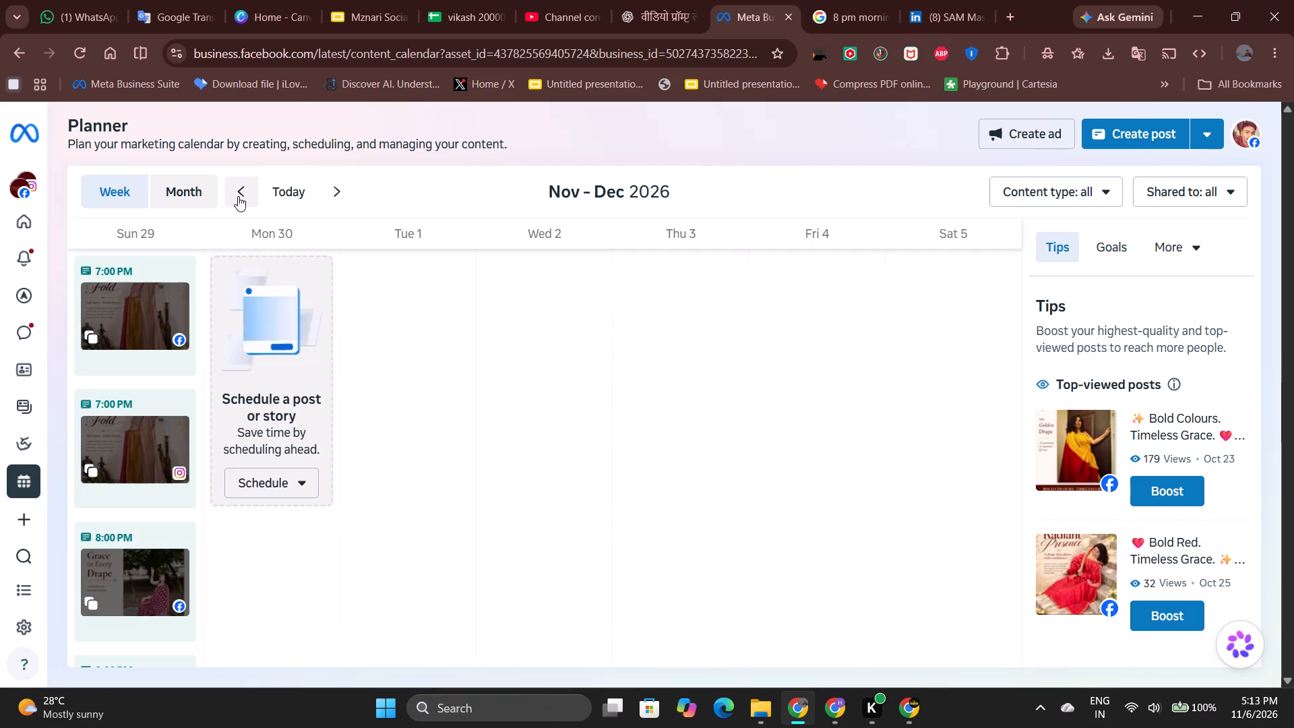
{"action": "left_click", "coordinate": [238, 196]}
{"action": "left_click", "coordinate": [681, 450]}
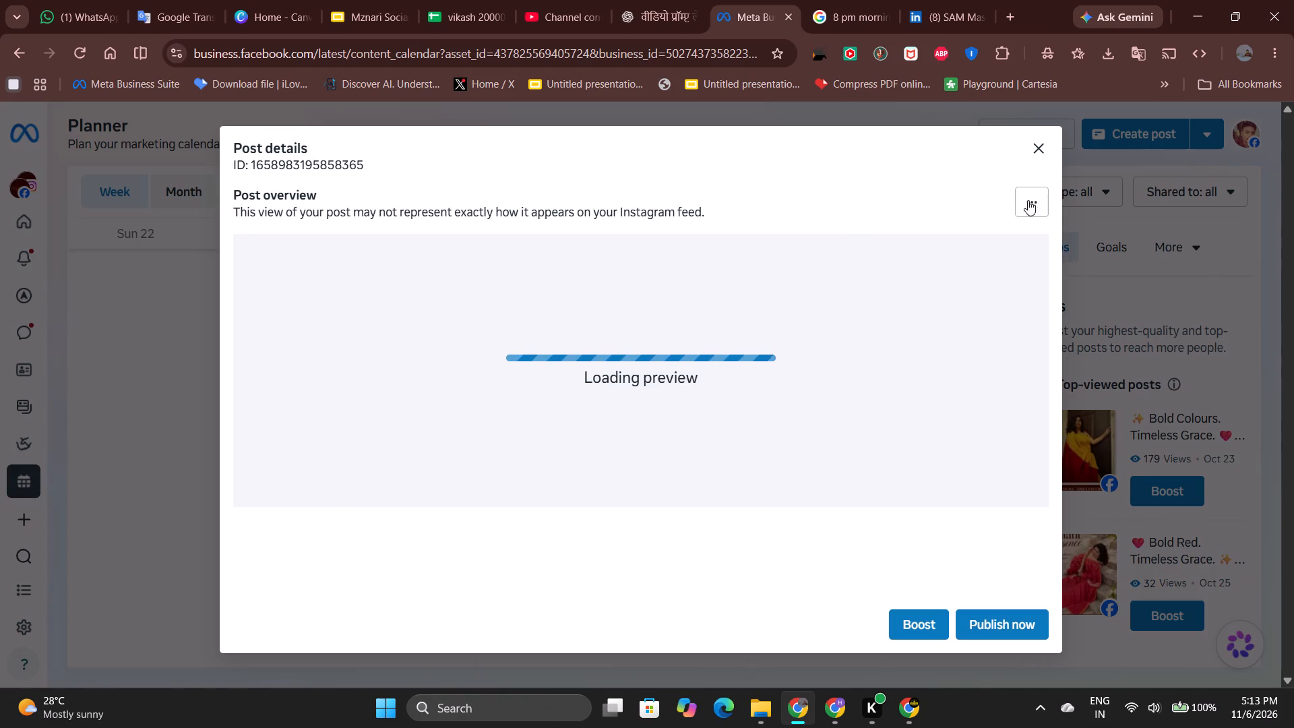
{"action": "left_click", "coordinate": [1041, 204]}
{"action": "left_click", "coordinate": [1030, 239]}
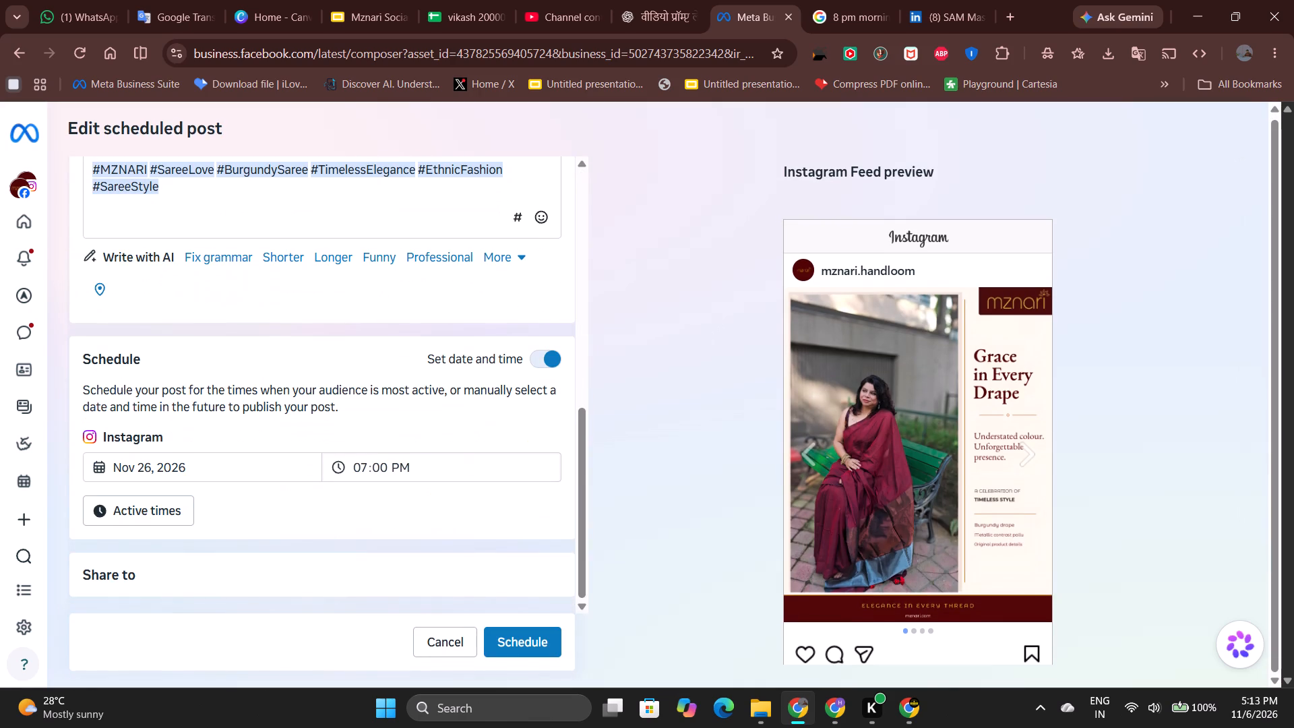
{"action": "left_click", "coordinate": [404, 467]}
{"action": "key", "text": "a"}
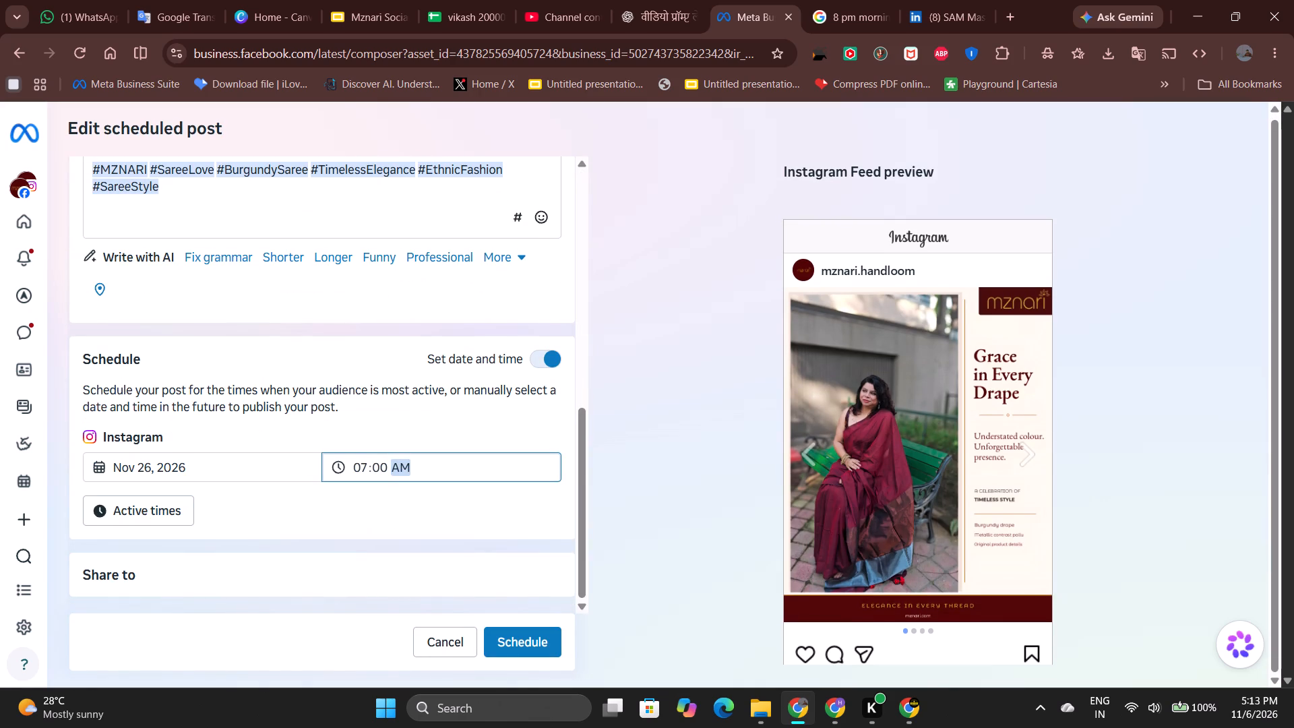
{"action": "left_click", "coordinate": [437, 509]}
{"action": "left_click", "coordinate": [521, 644]}
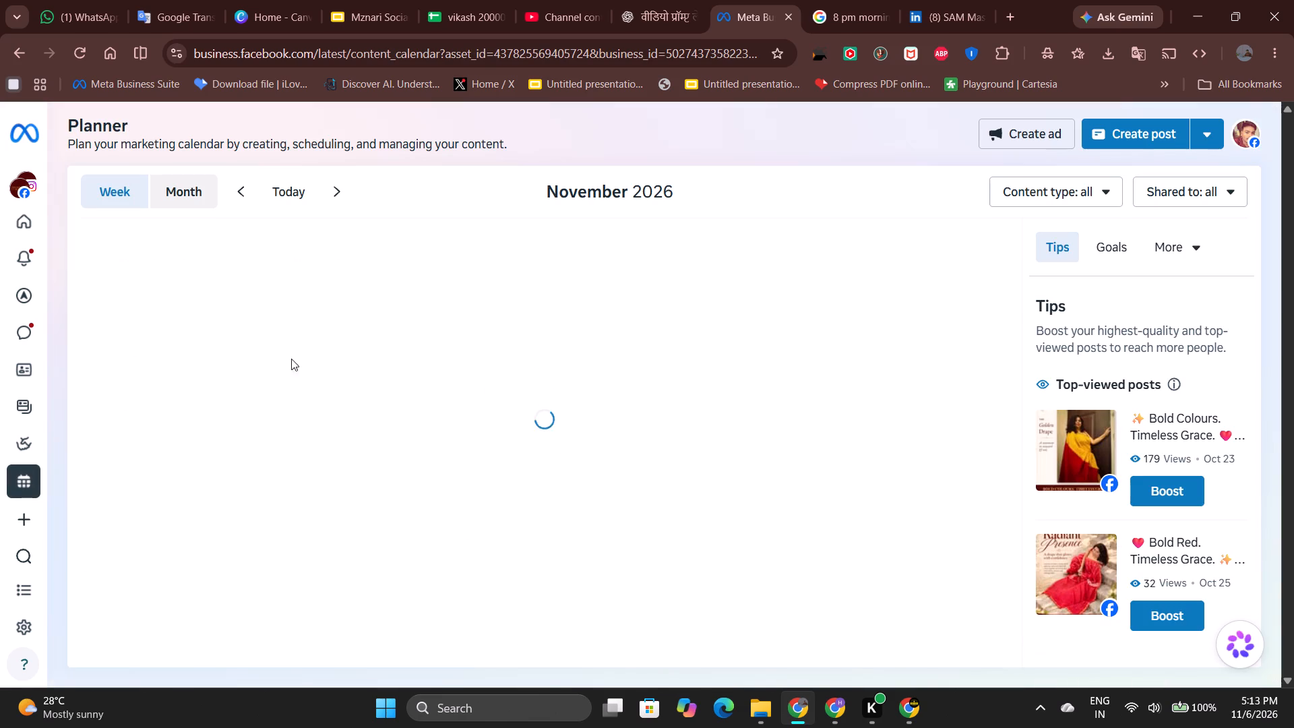
Reschedule Mznari's Facebook Grace in Every Fold post on November 29, 2026 to 7:00 AM and submit the update.
{"action": "double_click", "coordinate": [329, 195]}
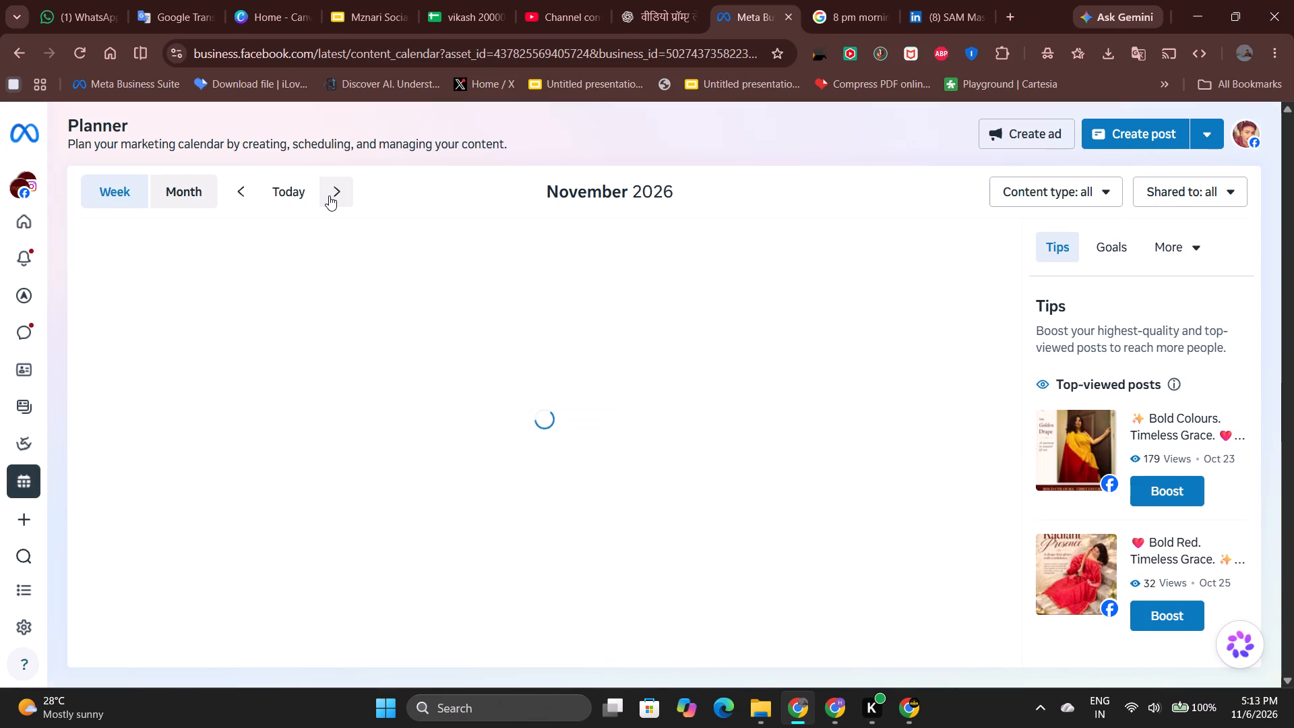
{"action": "left_click", "coordinate": [329, 195]}
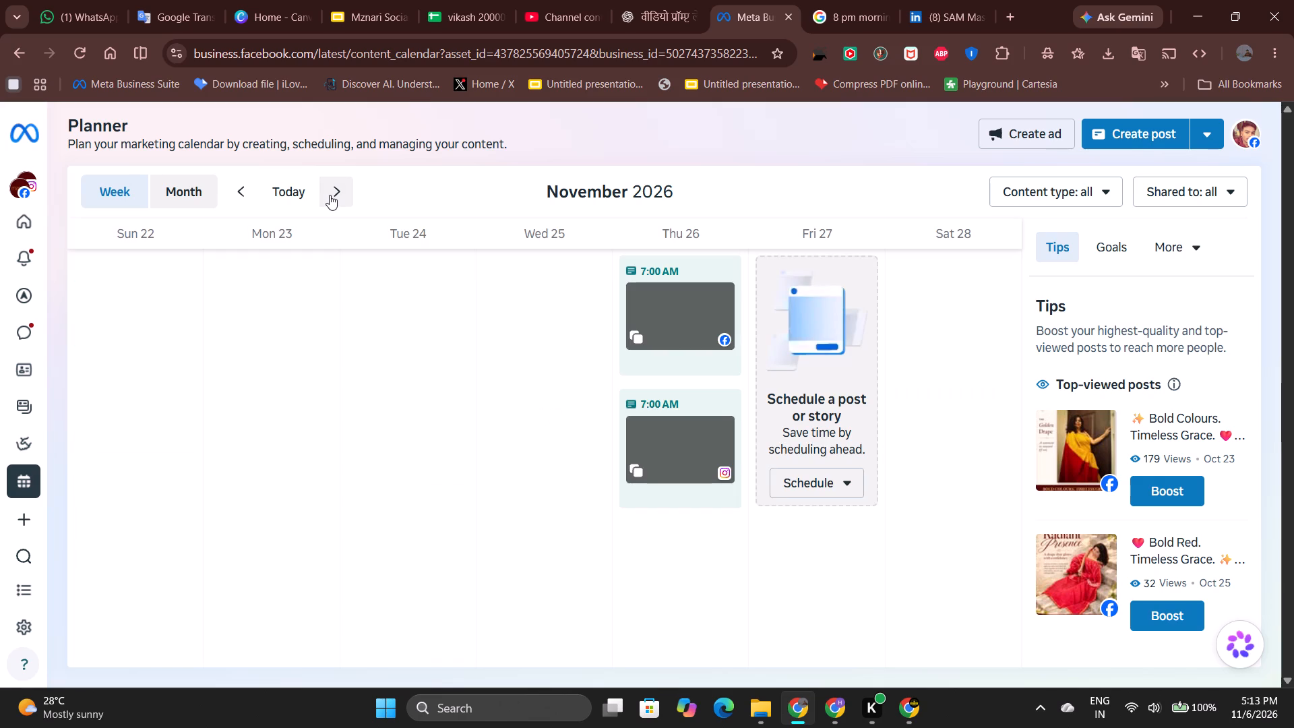
{"action": "left_click", "coordinate": [330, 195]}
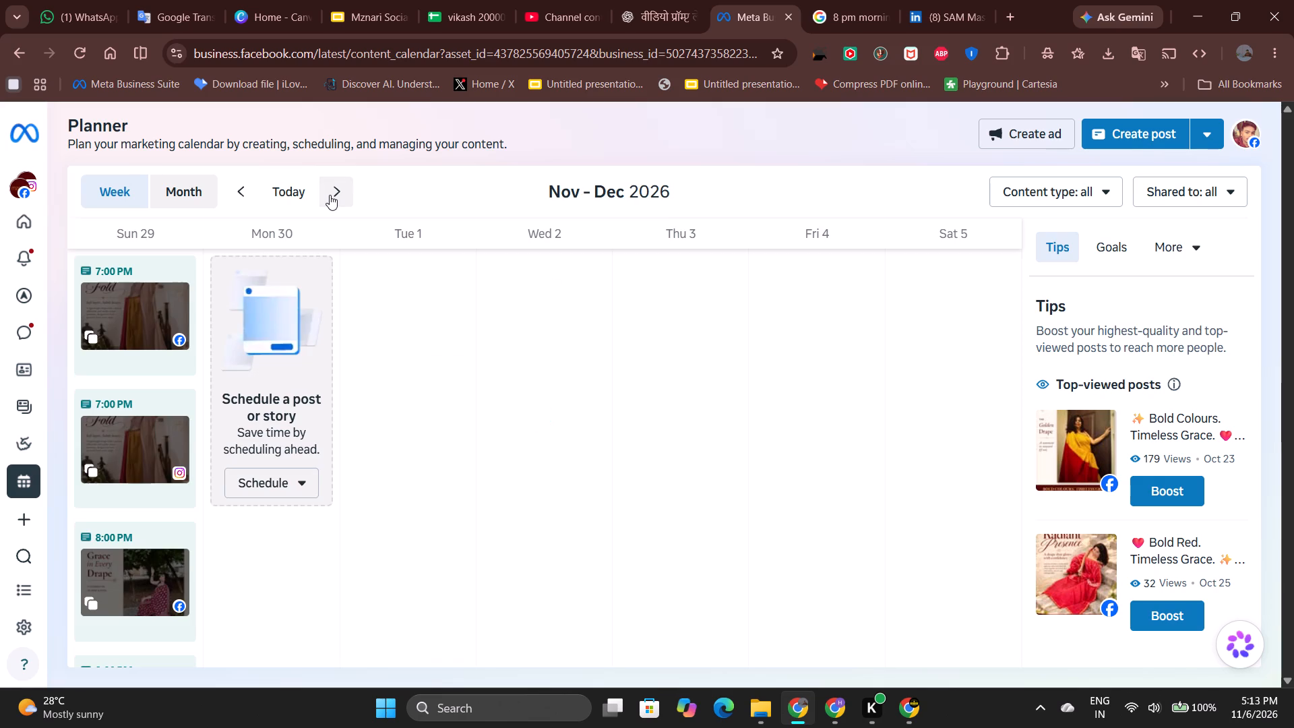
{"action": "left_click", "coordinate": [164, 290]}
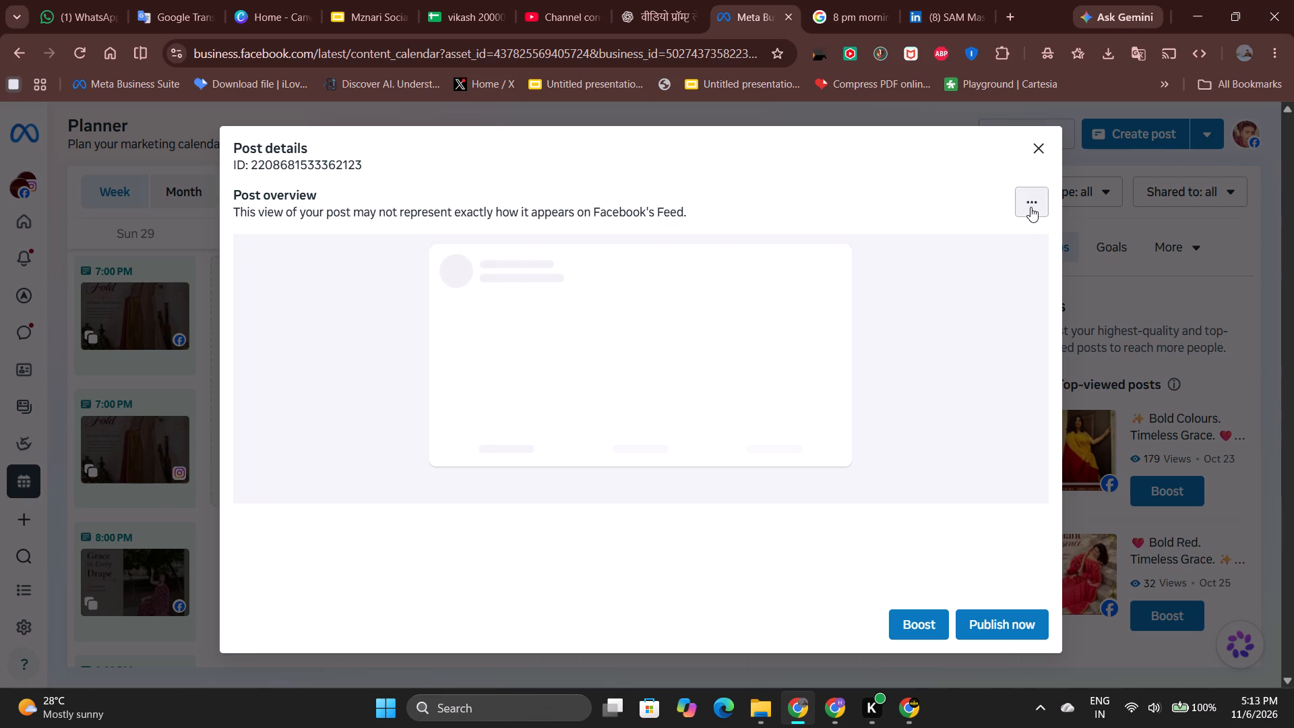
{"action": "left_click", "coordinate": [1031, 207]}
{"action": "left_click", "coordinate": [1051, 242]}
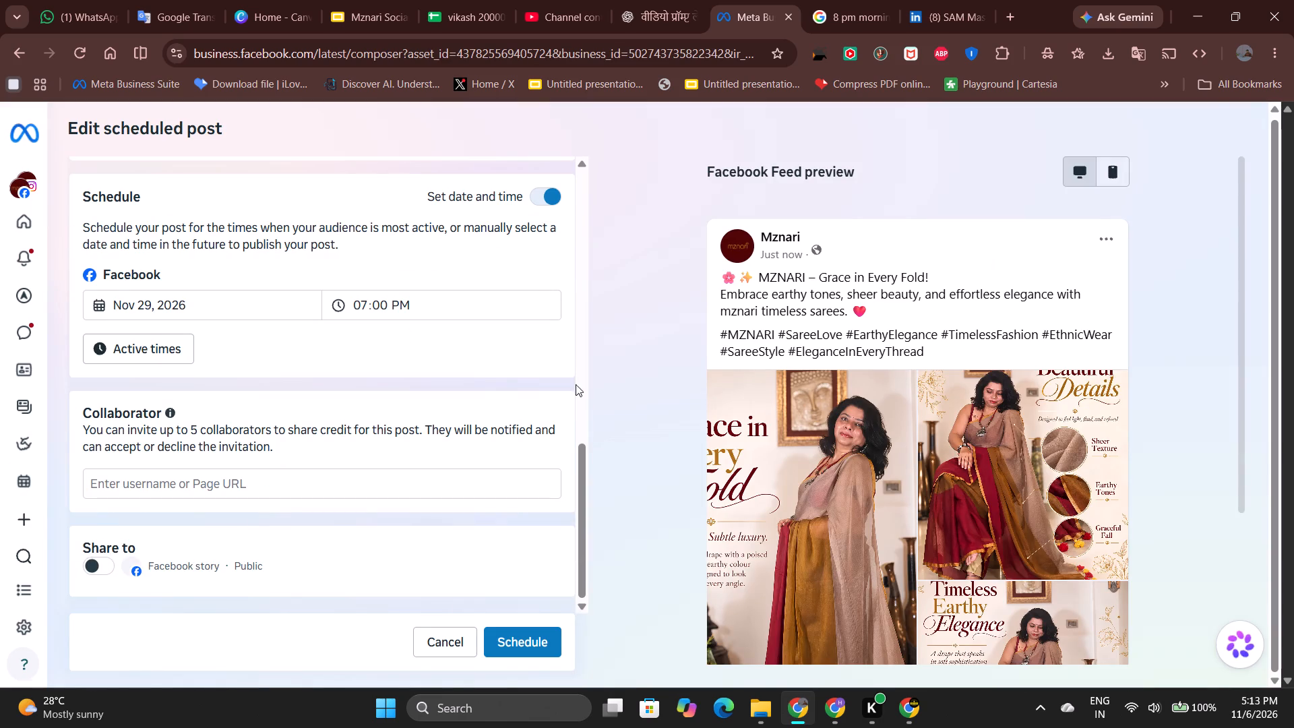
{"action": "left_click", "coordinate": [403, 299]}
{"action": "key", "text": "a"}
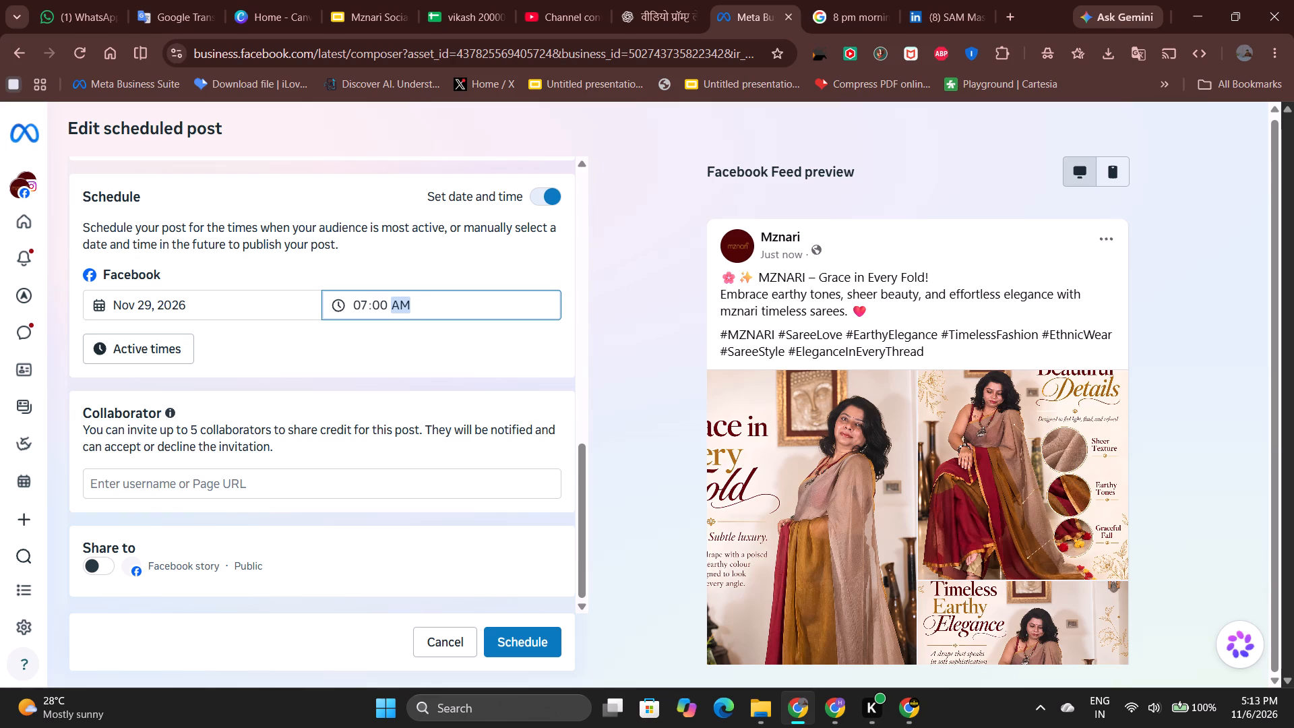
{"action": "left_click", "coordinate": [434, 413]}
{"action": "left_click", "coordinate": [518, 640]}
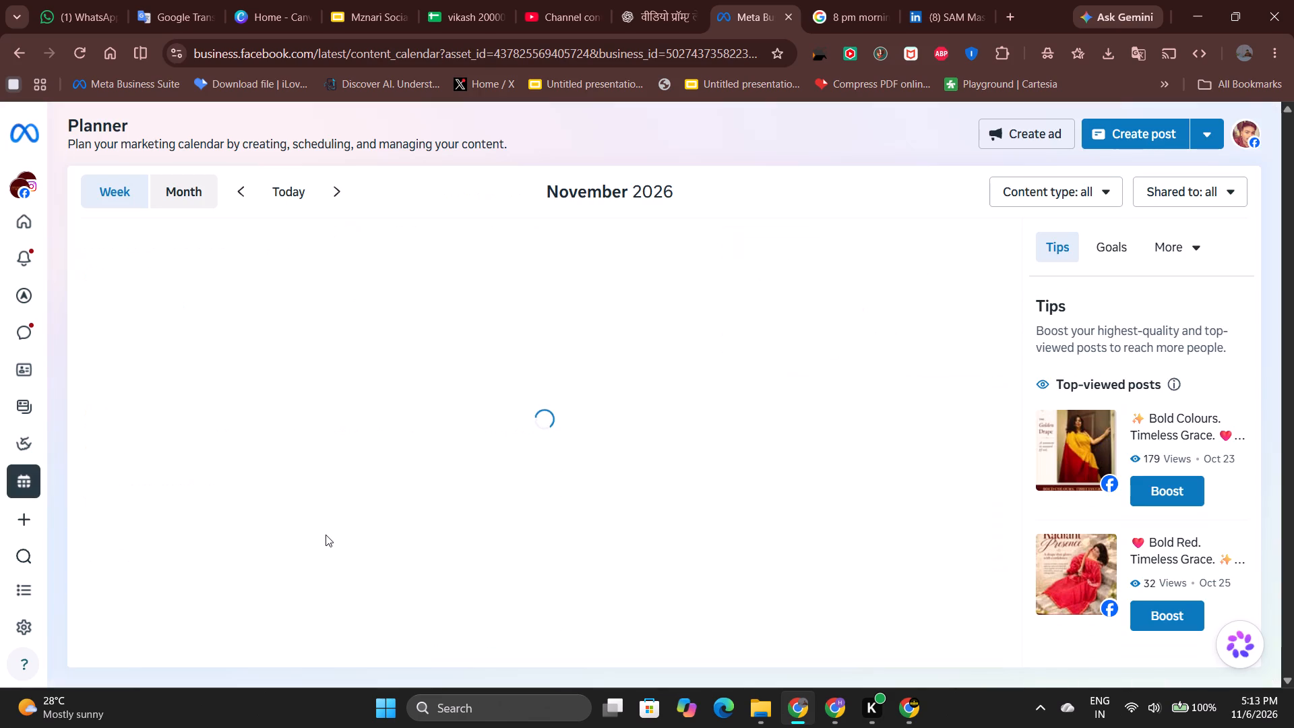
Reschedule the mznari.handloom Instagram Grace in Every Fold post on November 29, 2026 to 7:00 AM and submit the update.
{"action": "triple_click", "coordinate": [334, 191]}
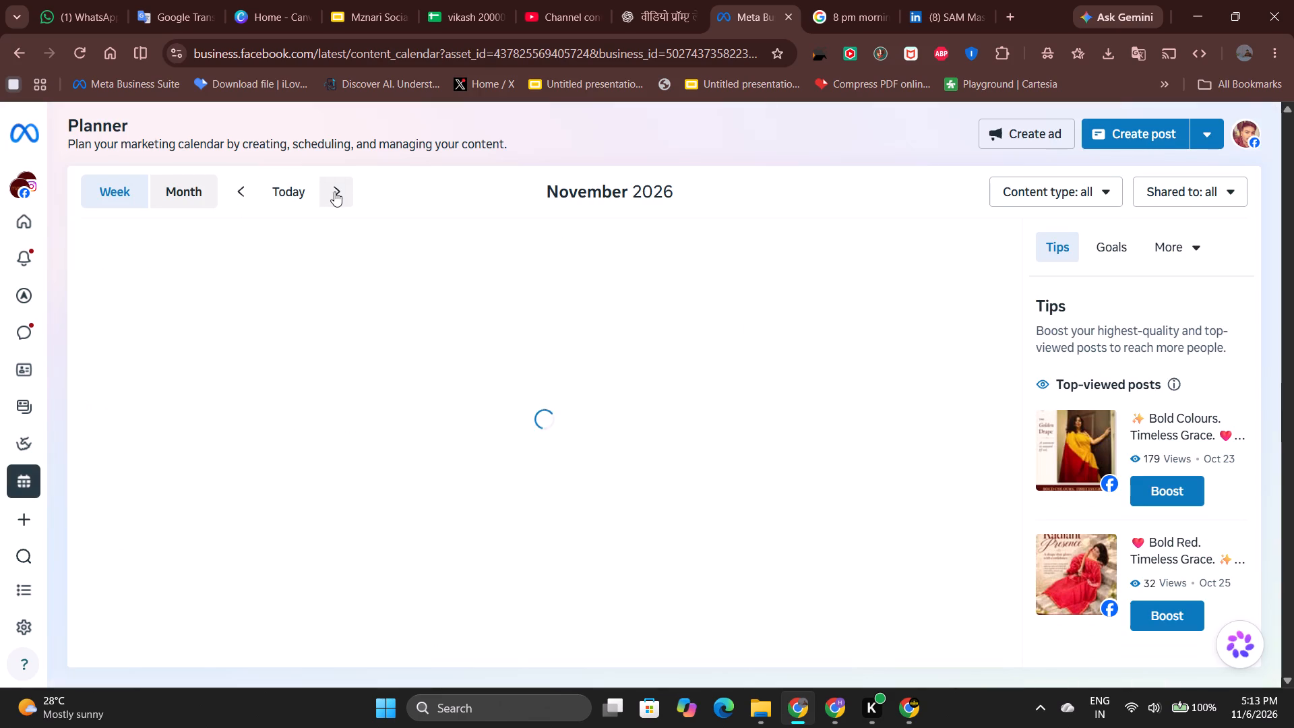
{"action": "left_click", "coordinate": [334, 191]}
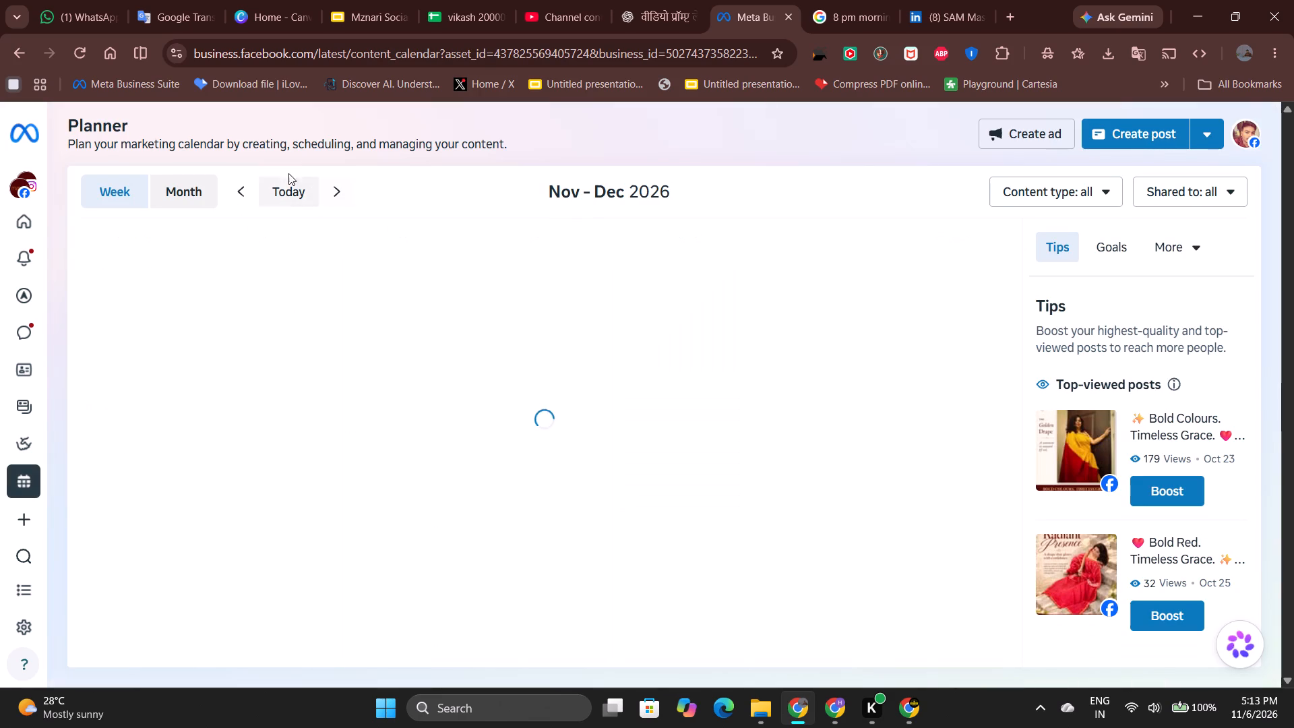
{"action": "left_click", "coordinate": [234, 186]}
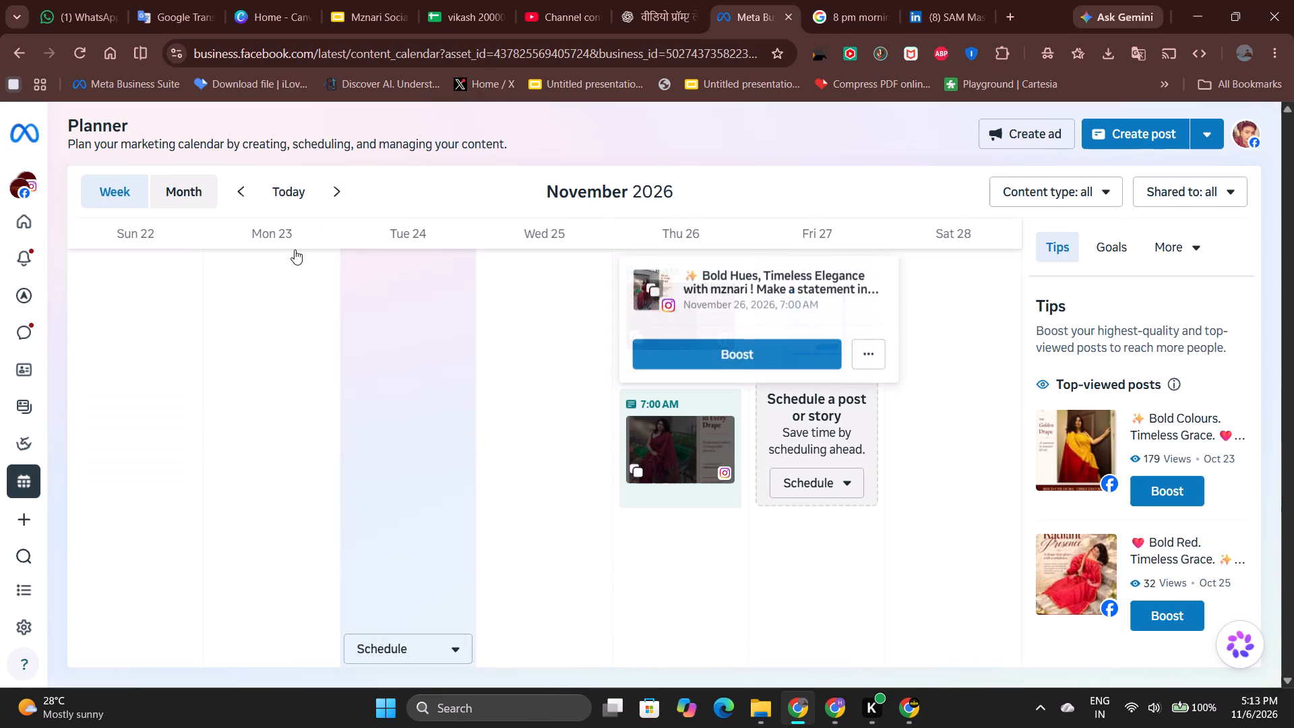
{"action": "left_click", "coordinate": [332, 183]}
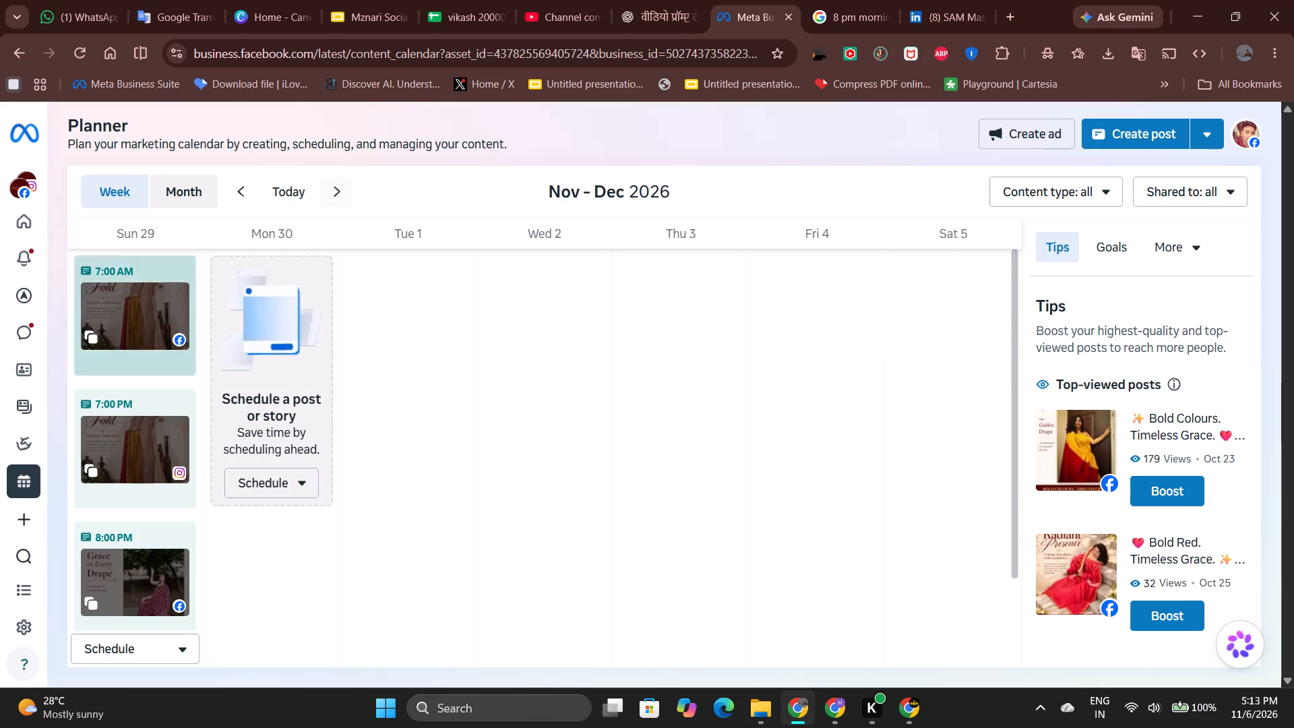
{"action": "left_click", "coordinate": [123, 464]}
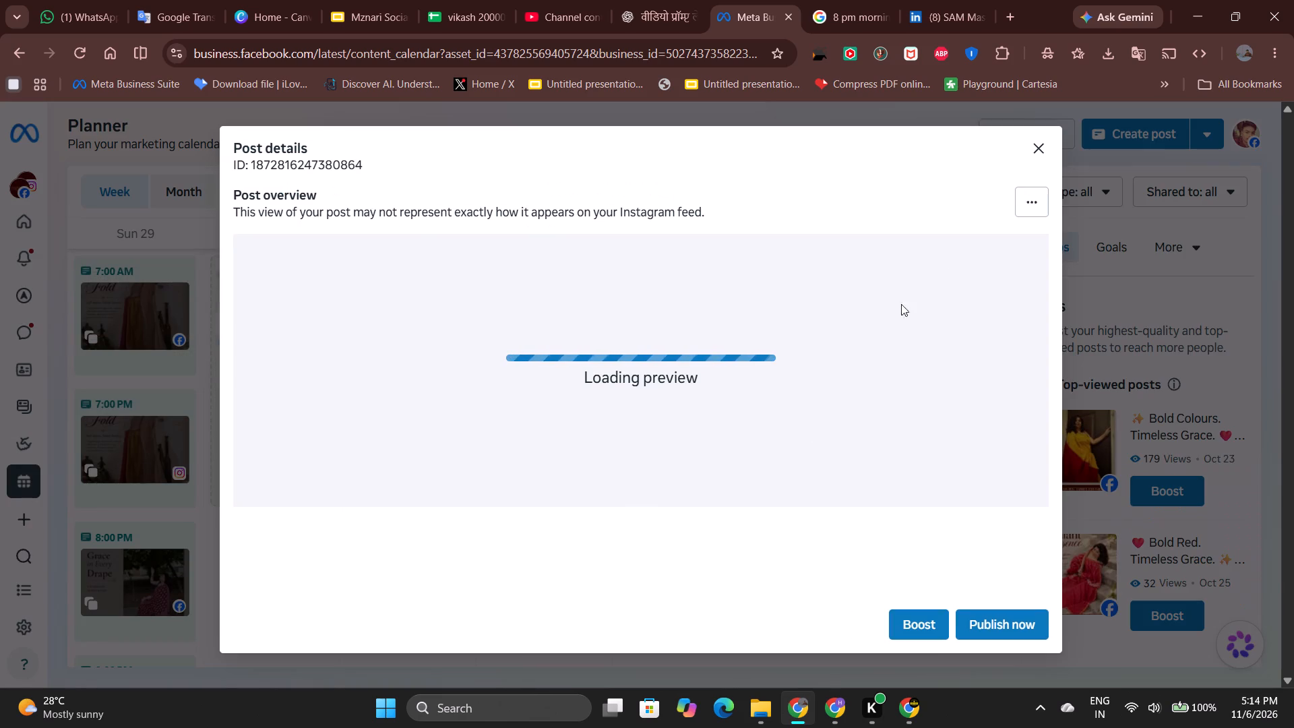
{"action": "left_click", "coordinate": [1038, 197]}
{"action": "left_click", "coordinate": [1055, 254]}
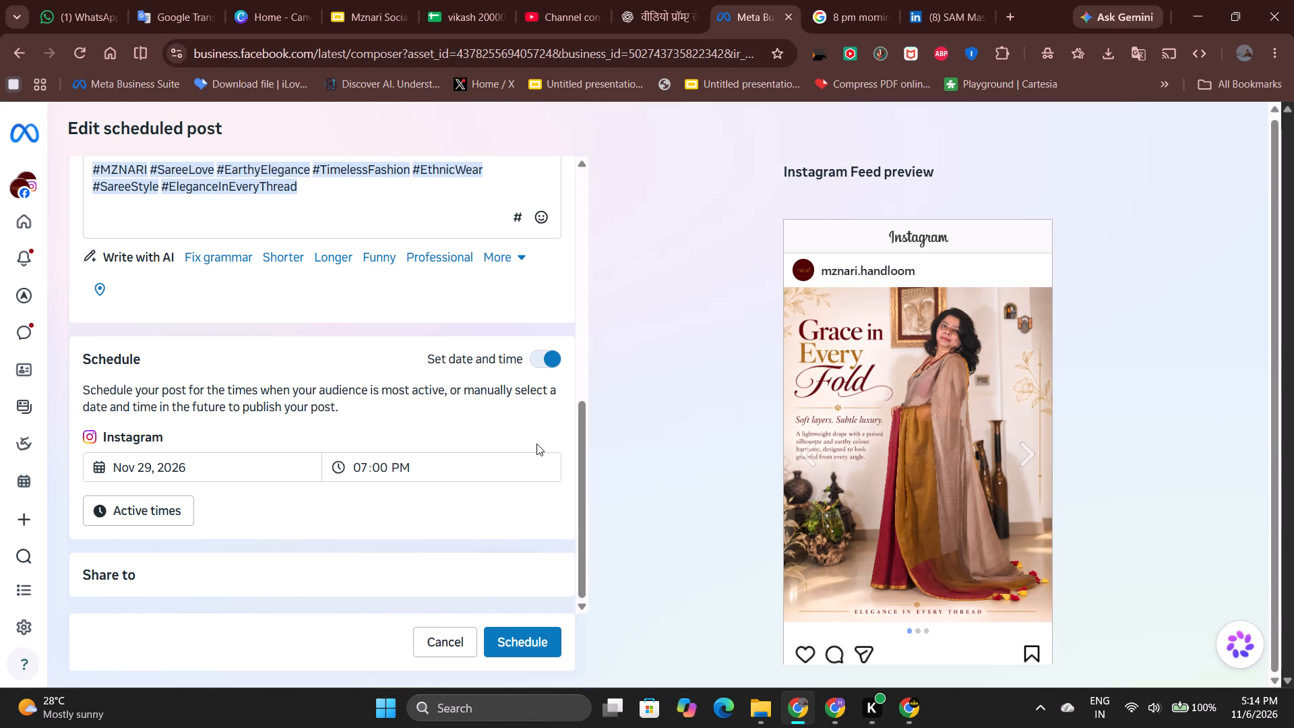
{"action": "left_click", "coordinate": [396, 468]}
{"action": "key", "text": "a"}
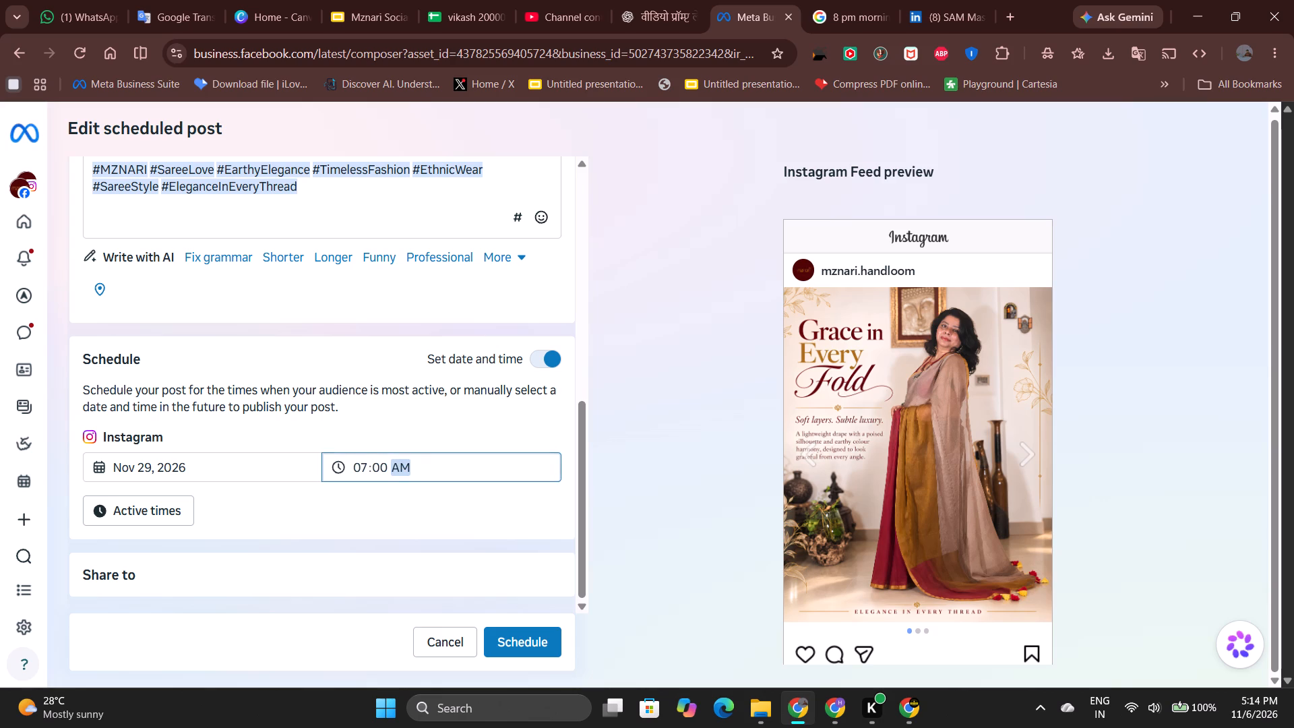
{"action": "left_click", "coordinate": [441, 525]}
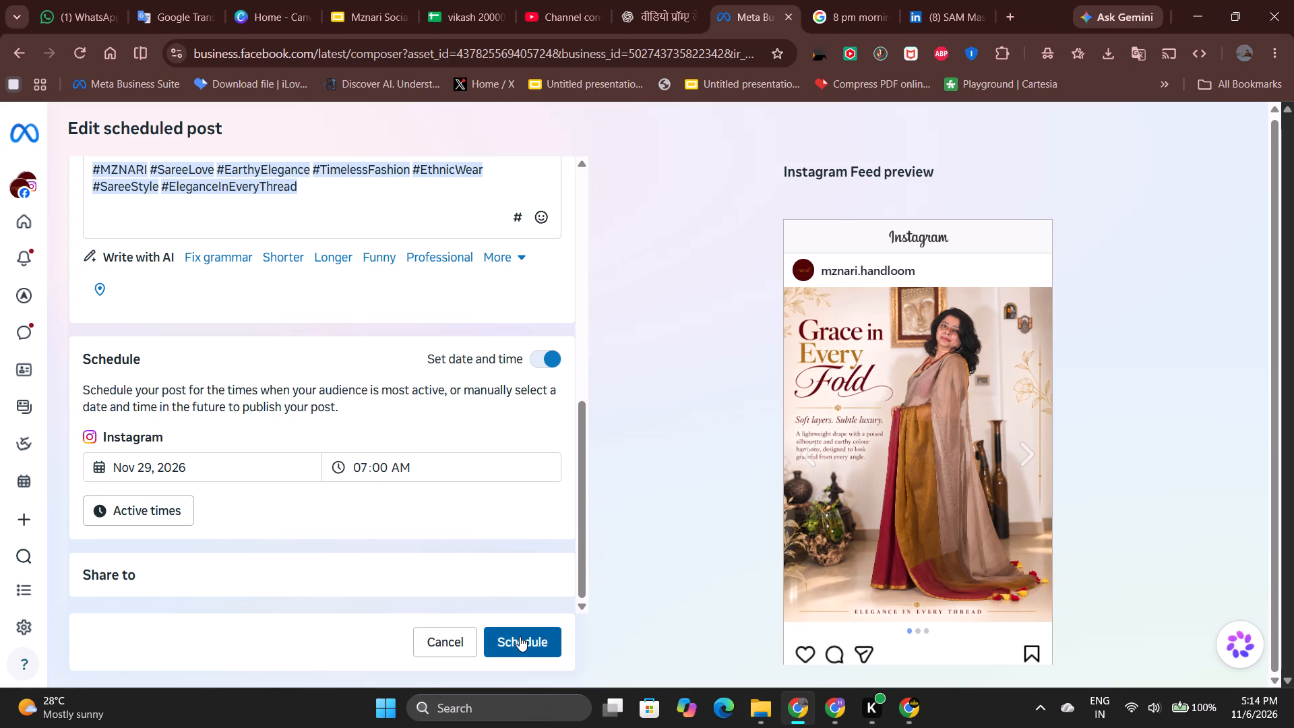
{"action": "left_click", "coordinate": [520, 636]}
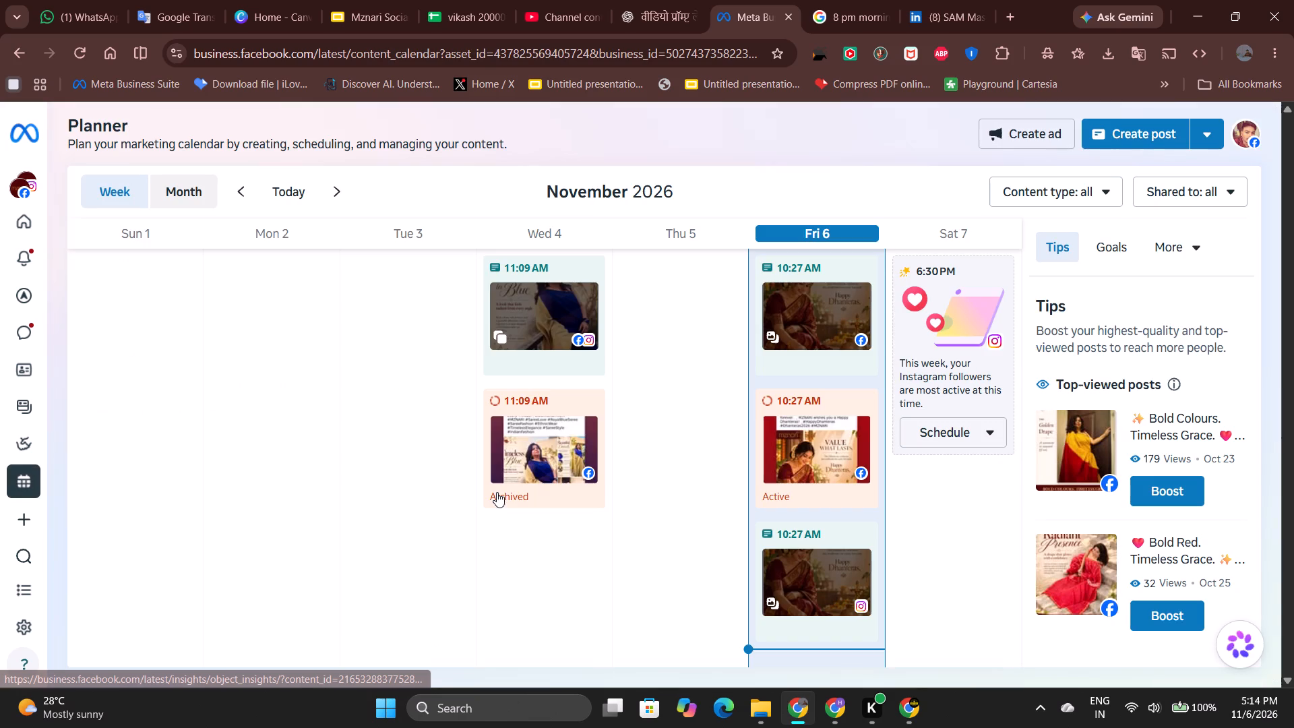
Reschedule Mznari's November 29 Facebook Grace in Every Drape post to November 30, 2026 at 8:00 AM and submit the update.
{"action": "triple_click", "coordinate": [328, 198]}
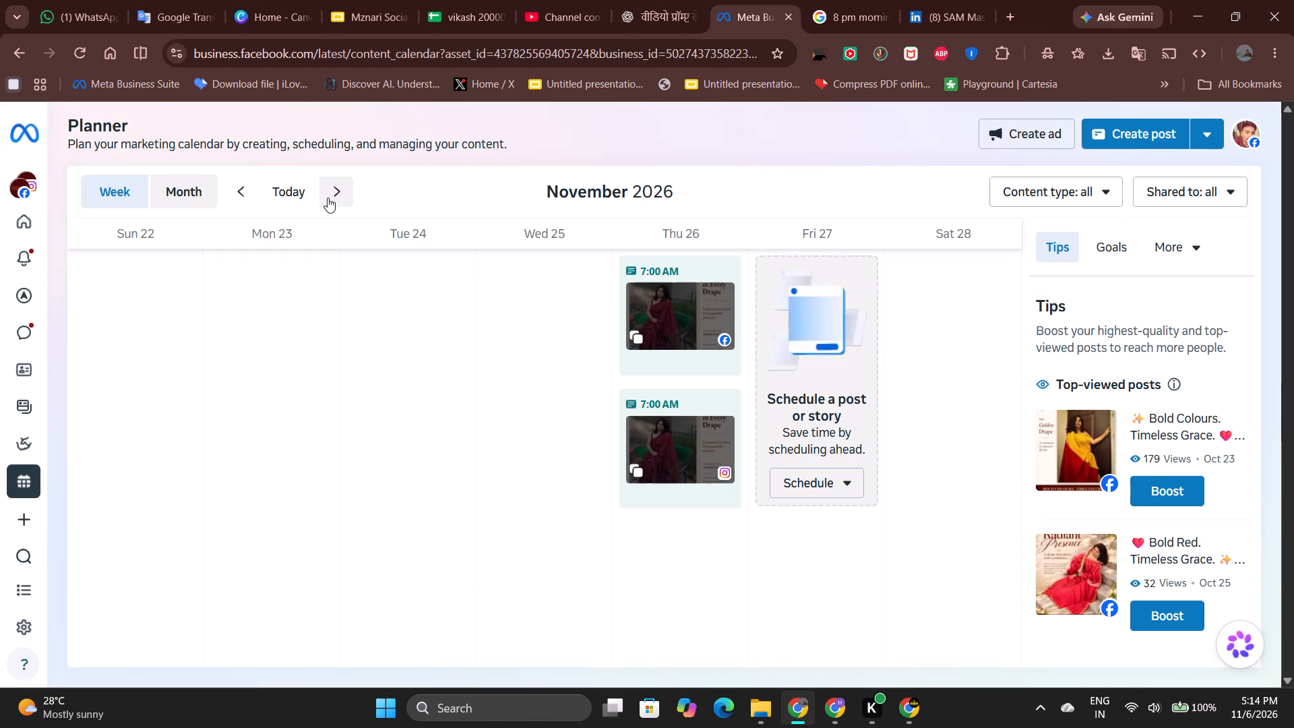
{"action": "left_click", "coordinate": [328, 198]}
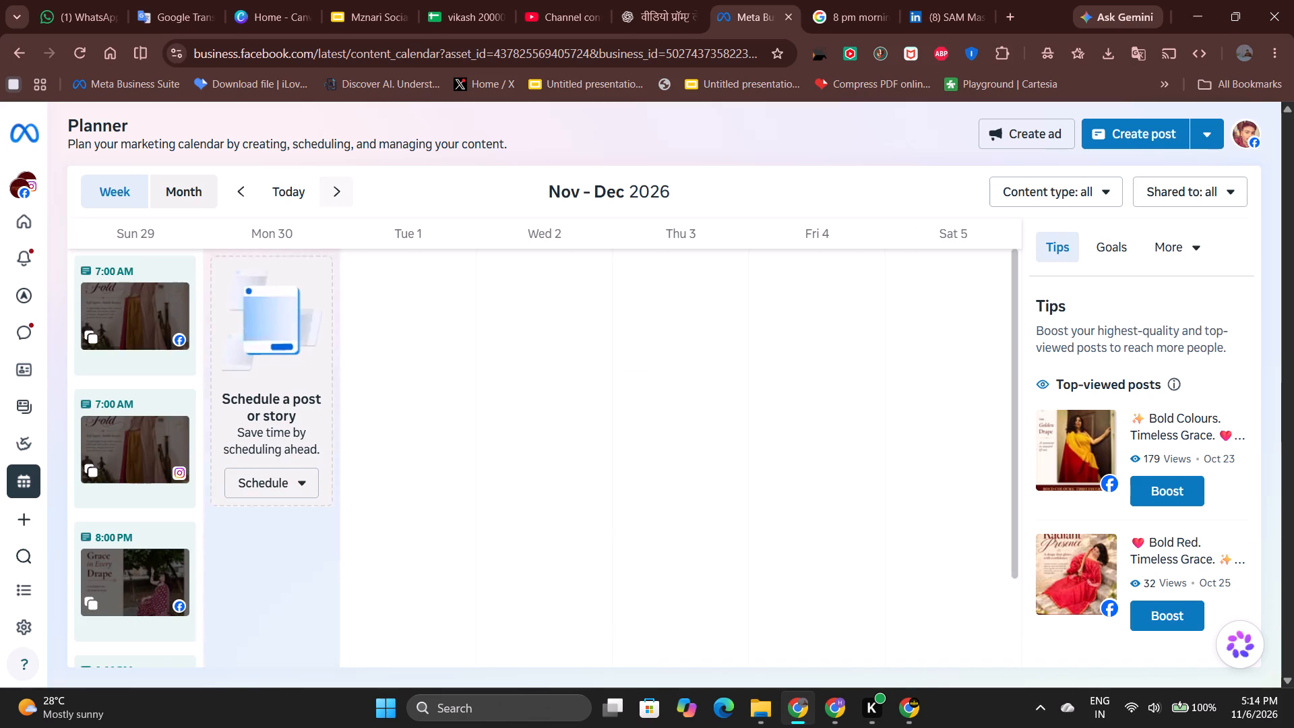
{"action": "left_click", "coordinate": [163, 576]}
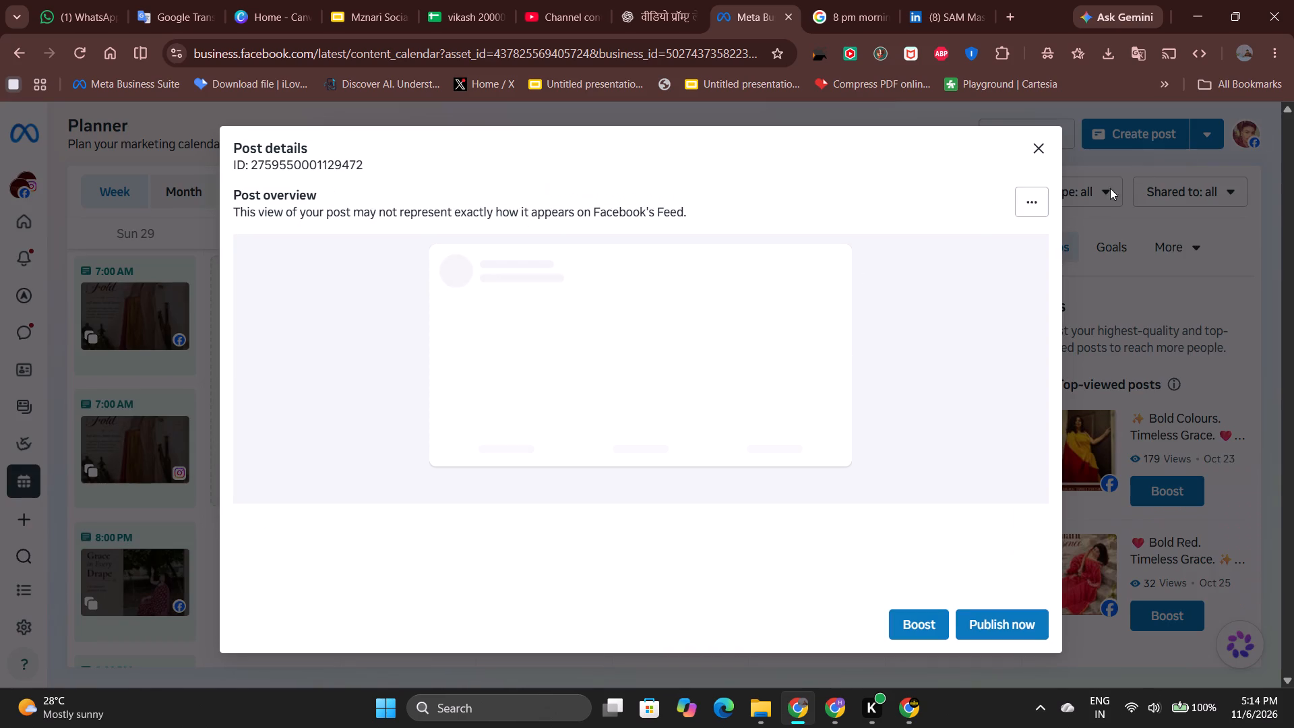
{"action": "left_click", "coordinate": [1029, 199]}
{"action": "left_click", "coordinate": [1061, 250]}
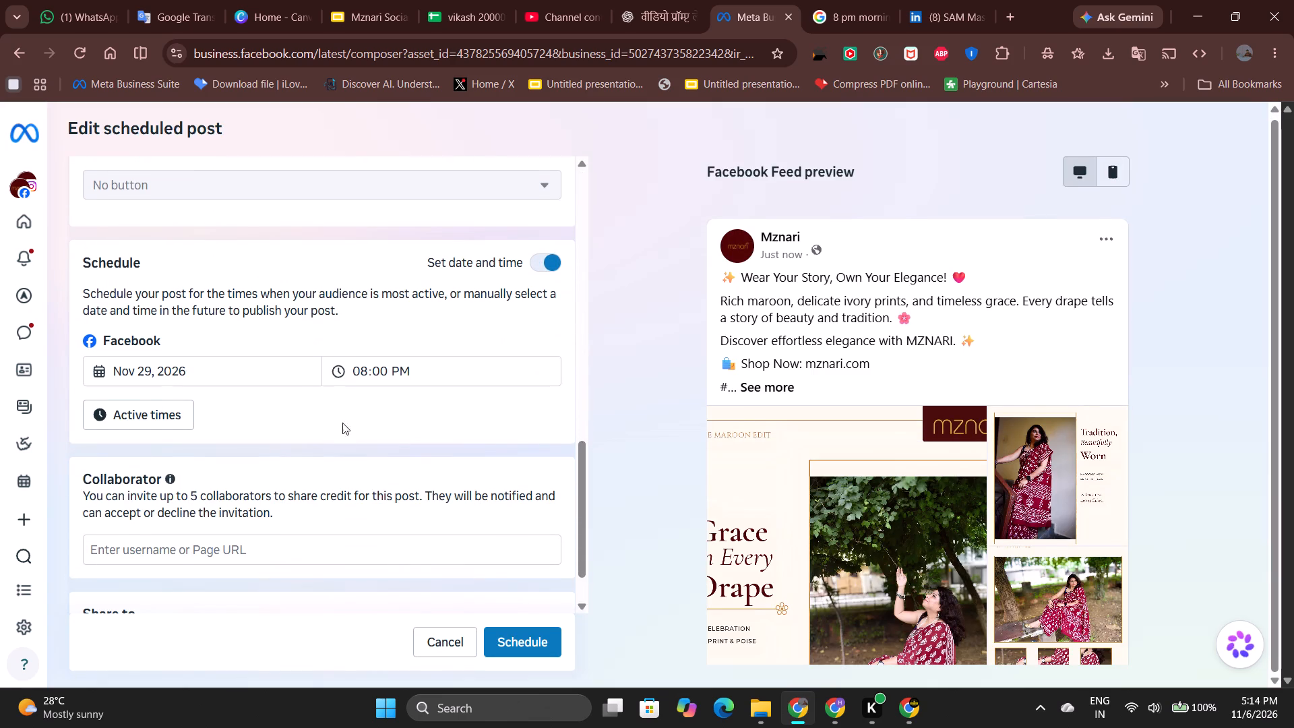
{"action": "left_click", "coordinate": [156, 370]}
{"action": "left_click", "coordinate": [146, 557]}
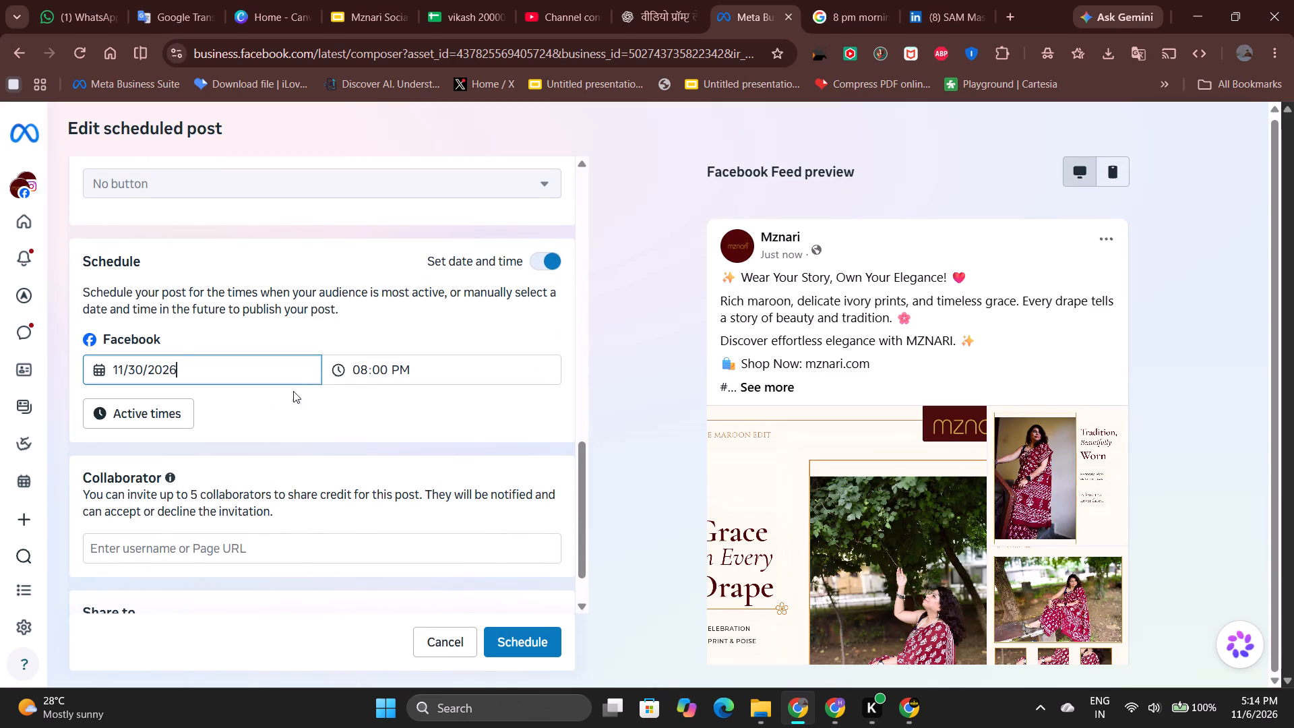
{"action": "left_click", "coordinate": [497, 413]}
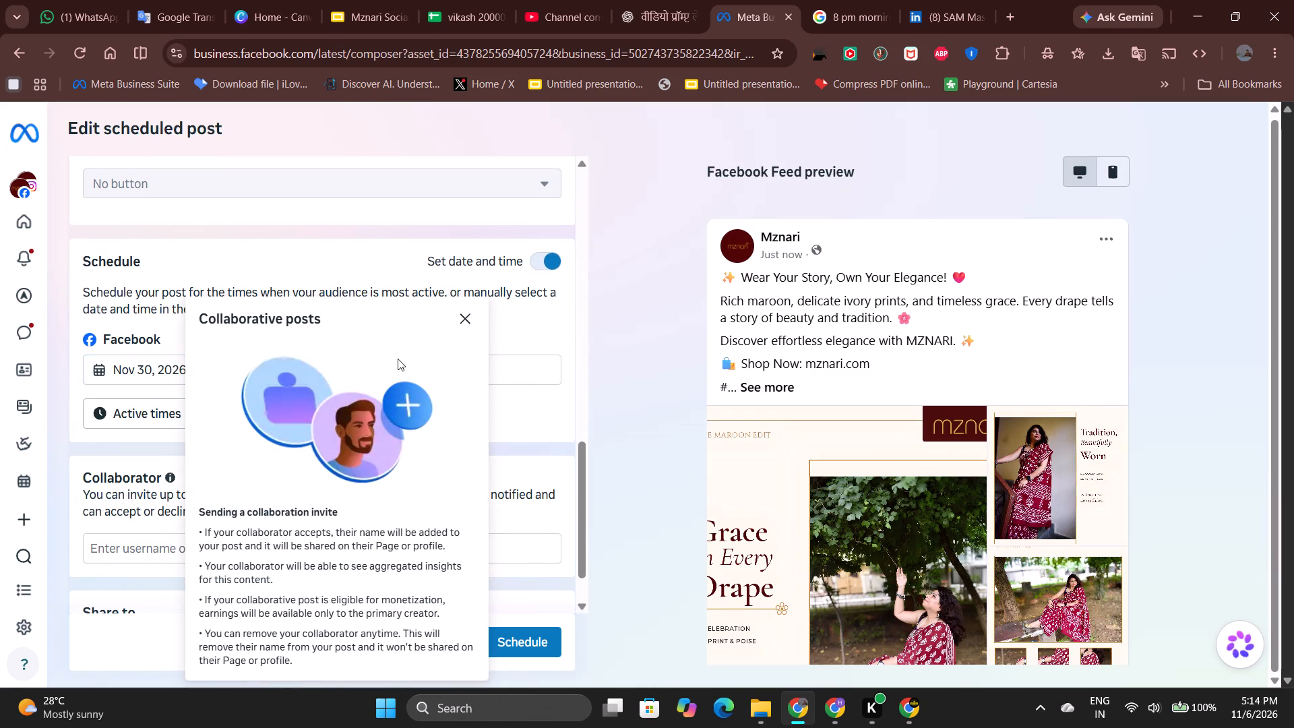
{"action": "left_click", "coordinate": [523, 400]}
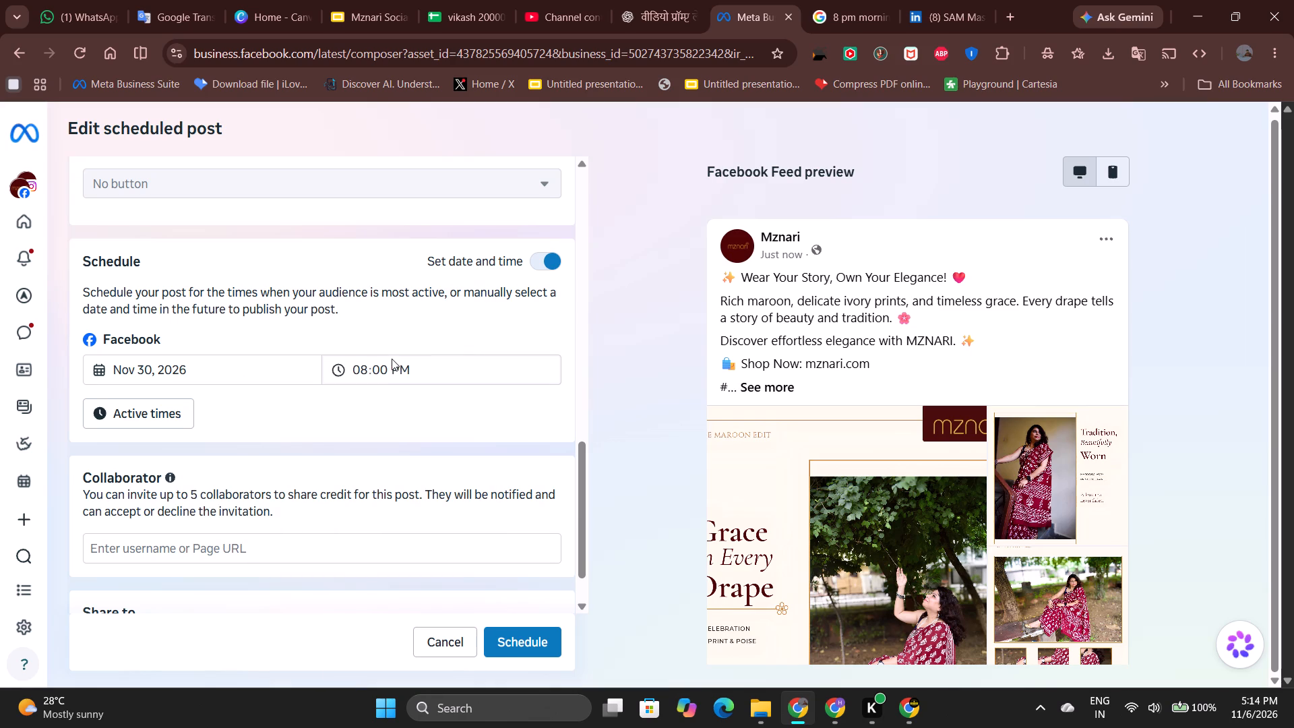
{"action": "left_click", "coordinate": [398, 365]}
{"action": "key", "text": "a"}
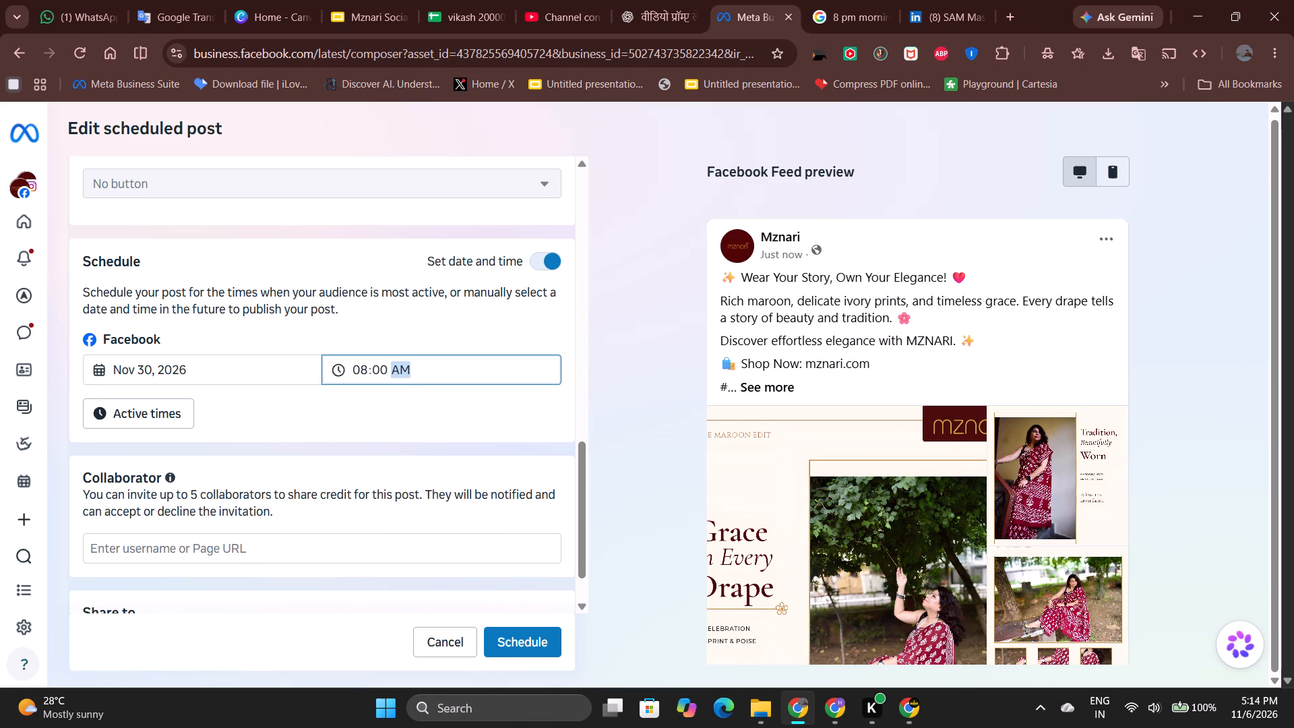
{"action": "left_click", "coordinate": [398, 405]}
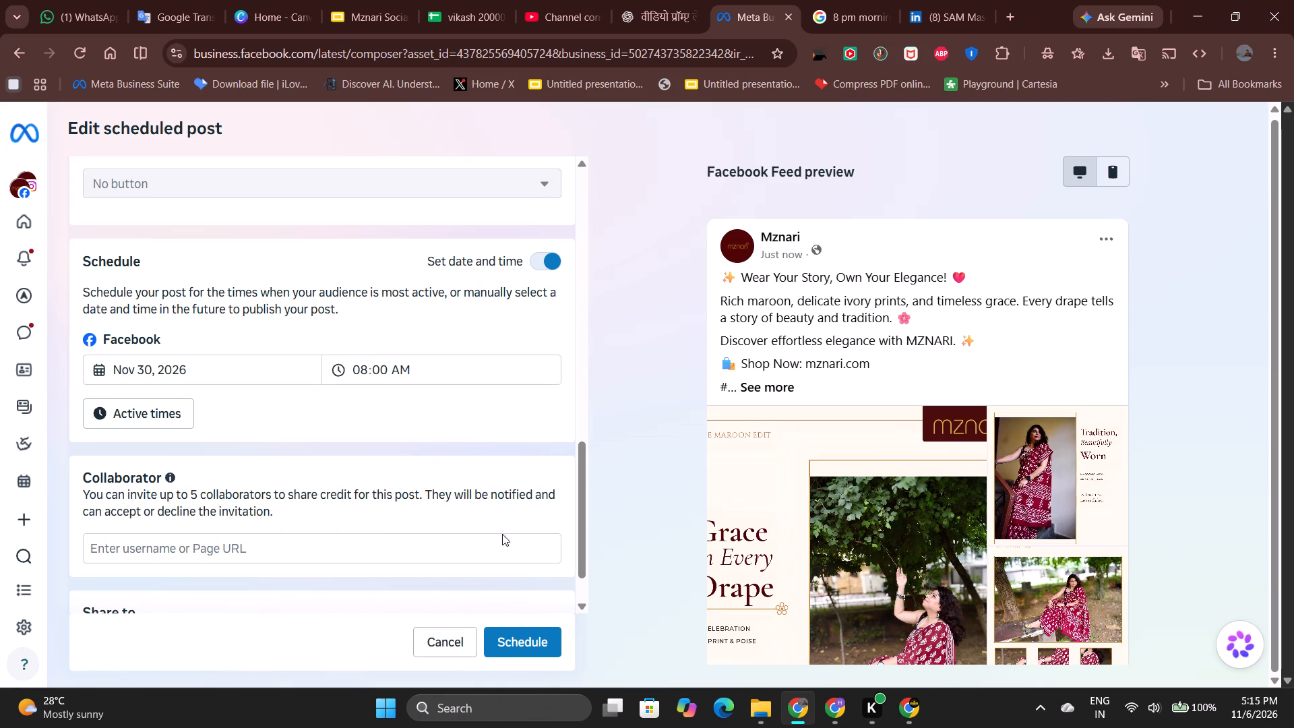
{"action": "left_click", "coordinate": [525, 636]}
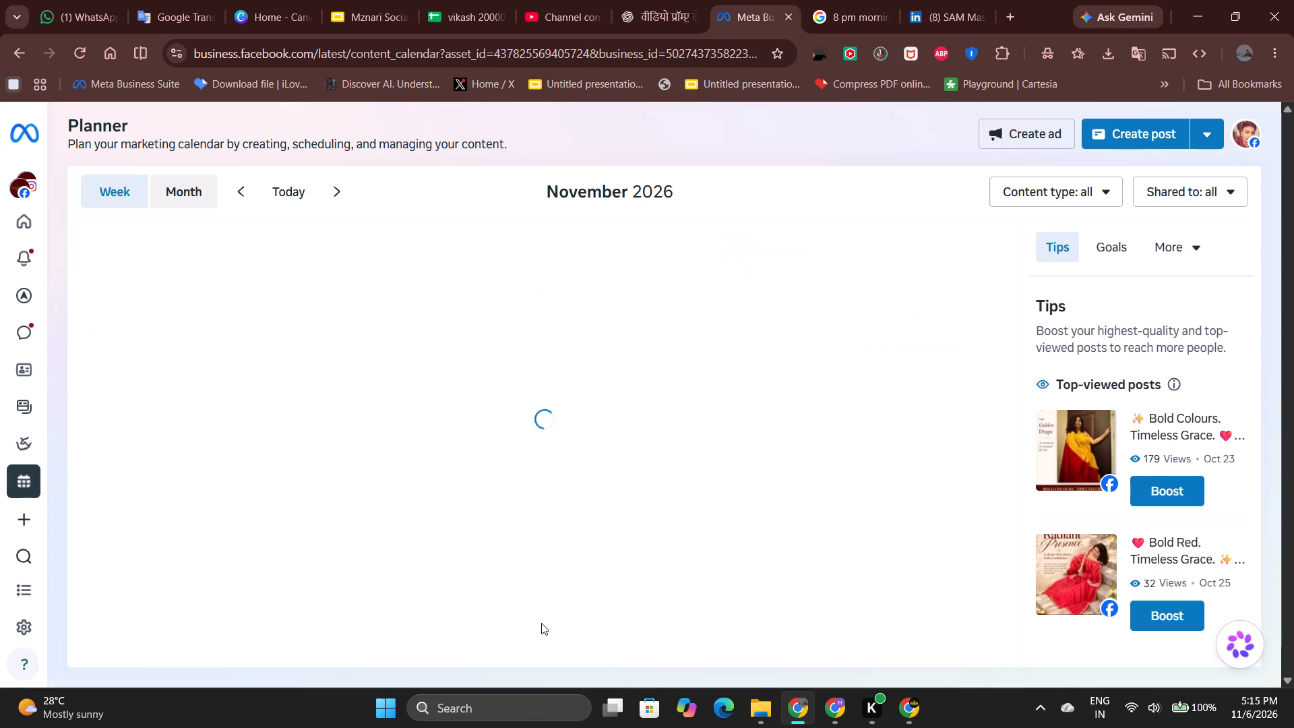
Reschedule the mznari.handloom Instagram Grace in Every Drape post on November 29, 2026 to 8:00 AM and submit the update.
{"action": "triple_click", "coordinate": [330, 195]}
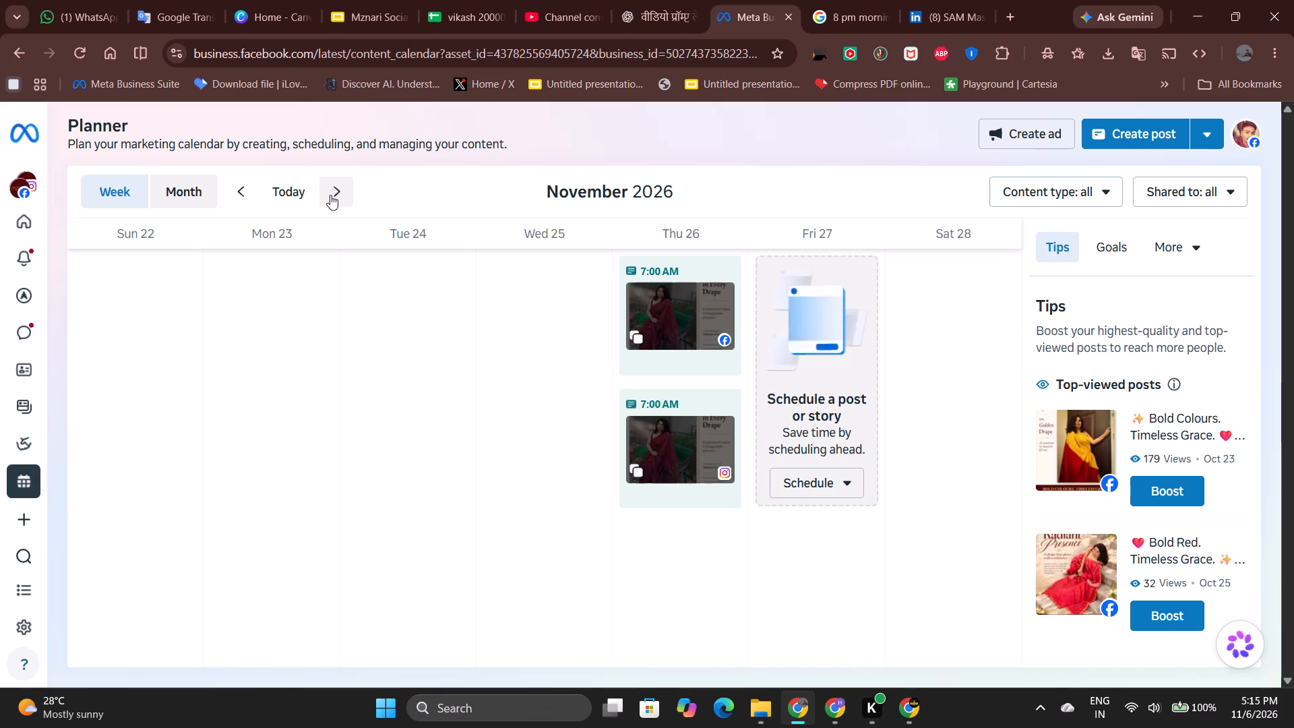
{"action": "left_click", "coordinate": [330, 195]}
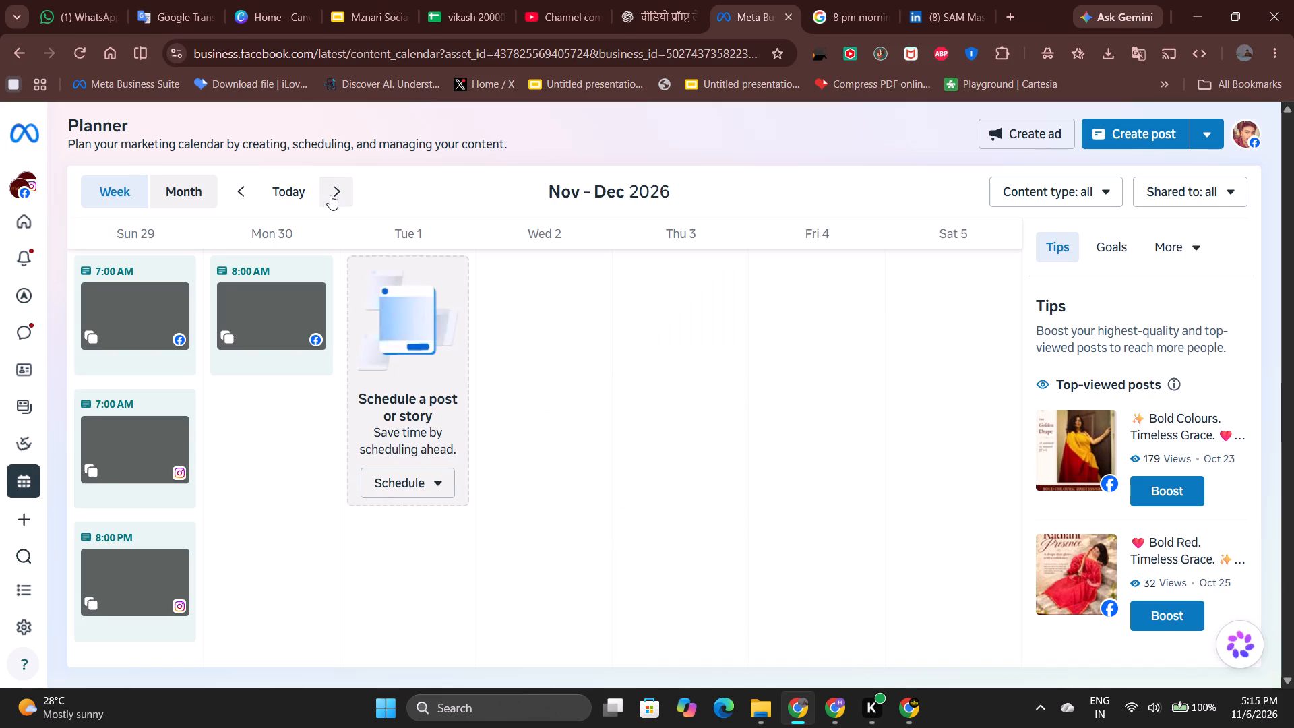
{"action": "left_click", "coordinate": [165, 564]}
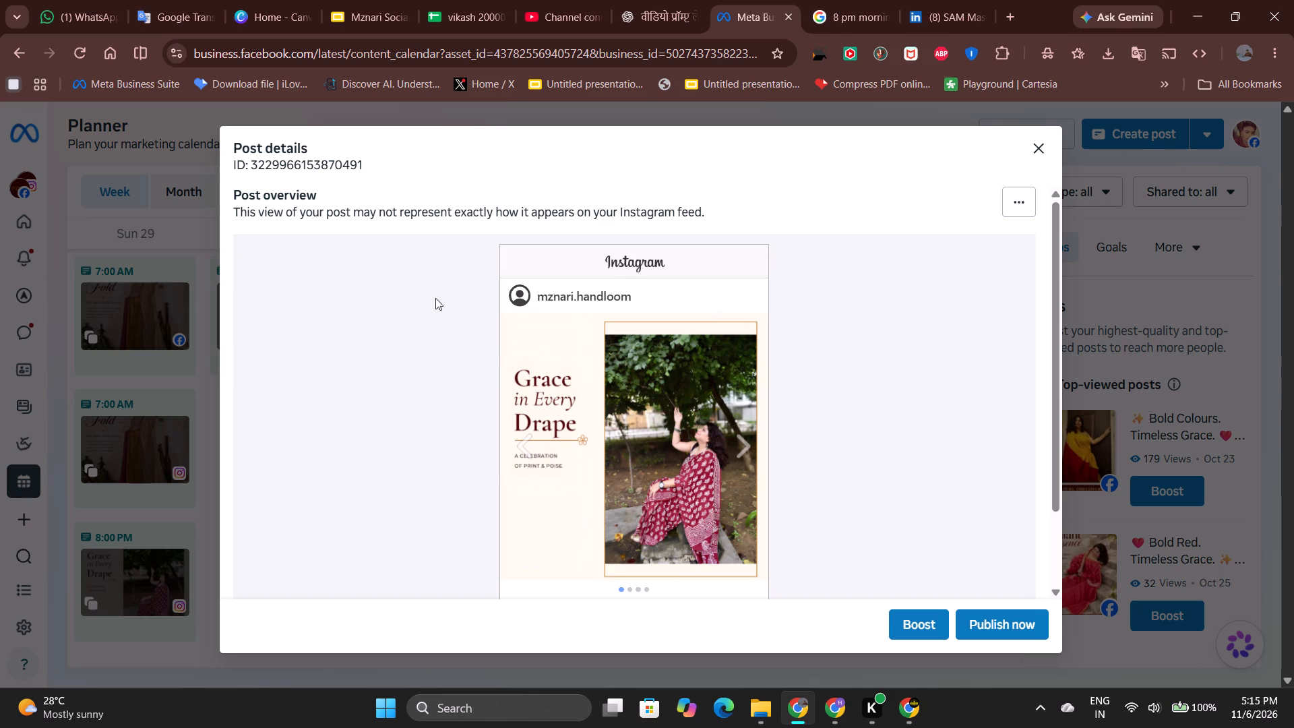
{"action": "left_click", "coordinate": [1008, 212]}
{"action": "left_click", "coordinate": [1011, 246]}
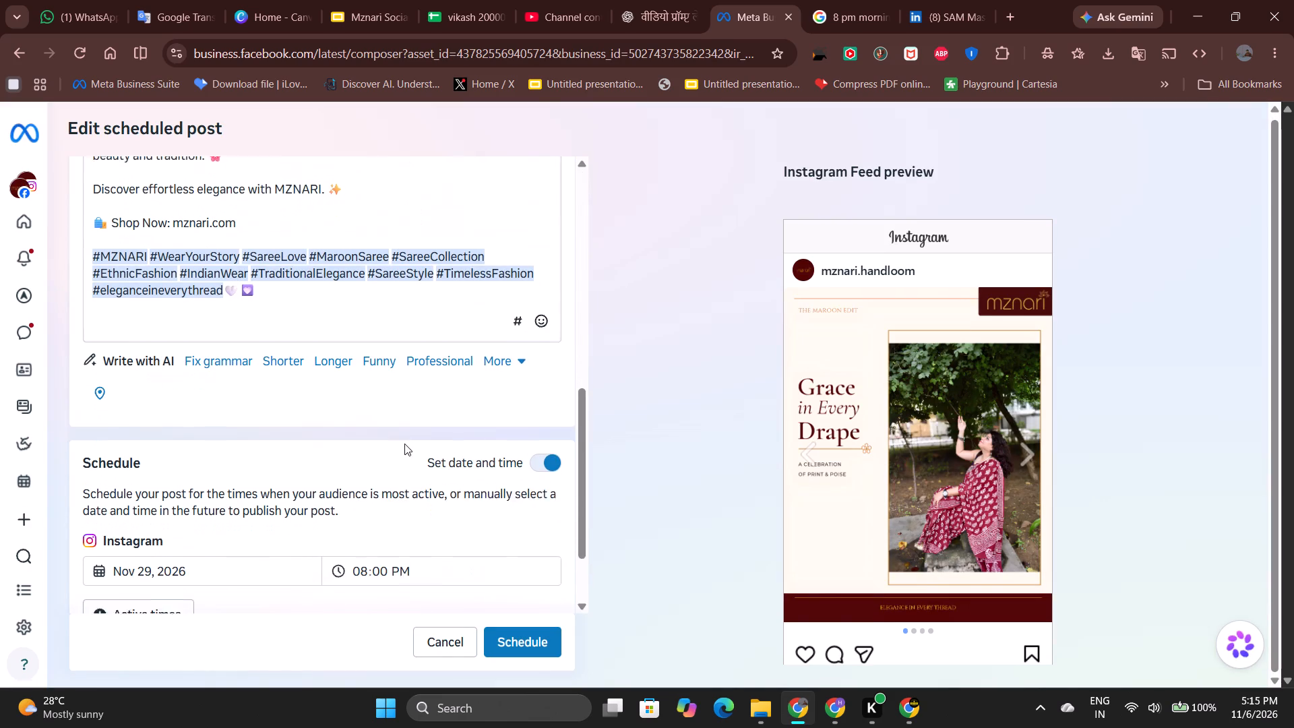
{"action": "left_click", "coordinate": [400, 550]}
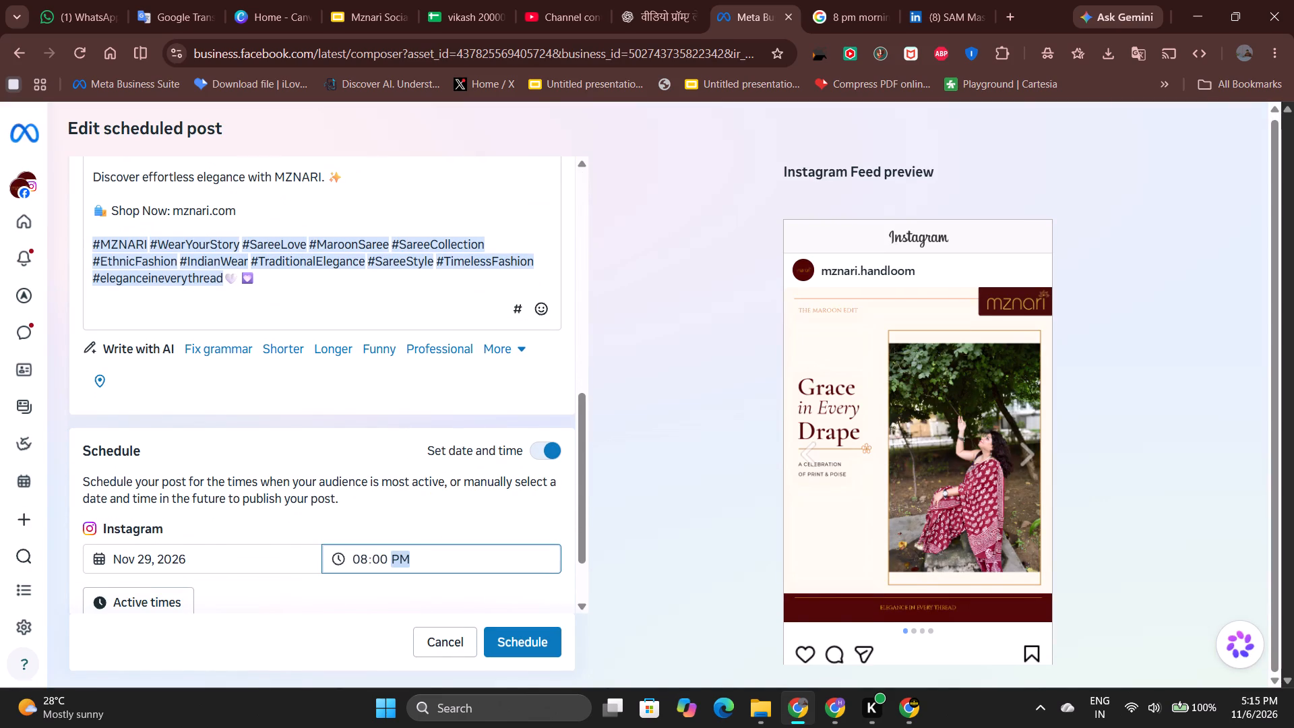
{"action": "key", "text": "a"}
{"action": "left_click", "coordinate": [402, 450]}
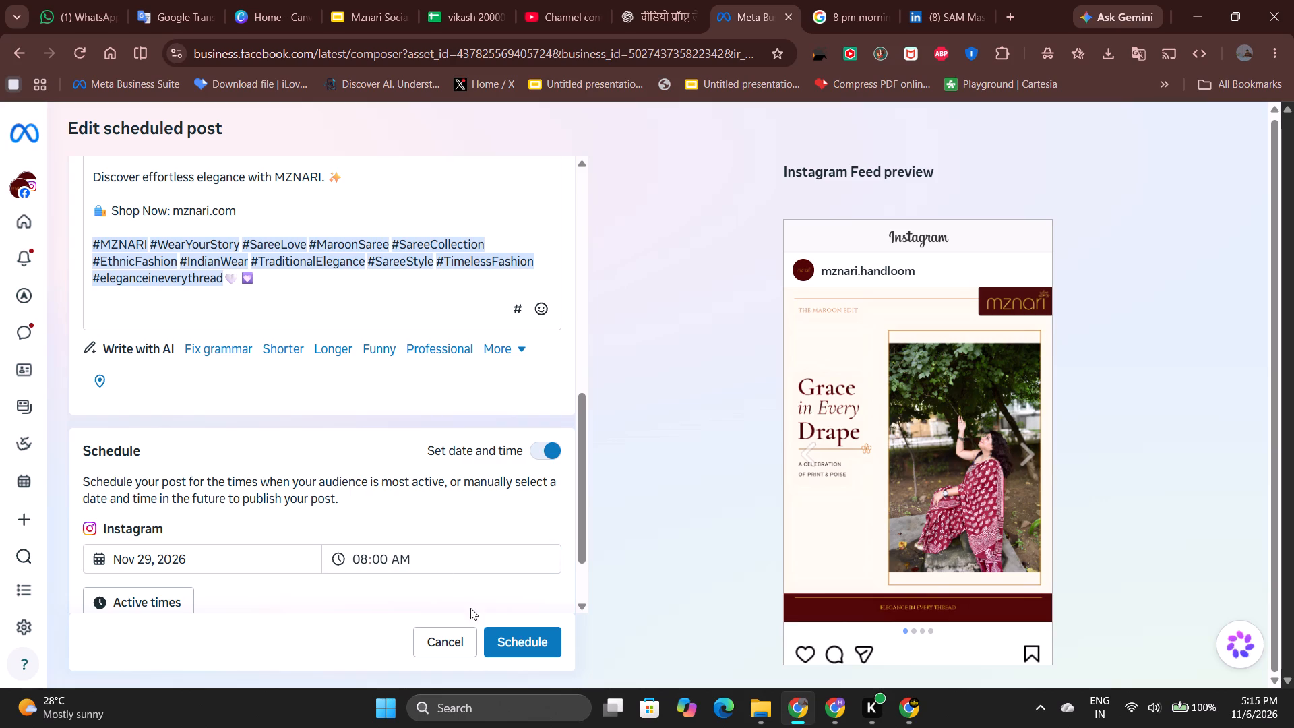
{"action": "left_click", "coordinate": [516, 647]}
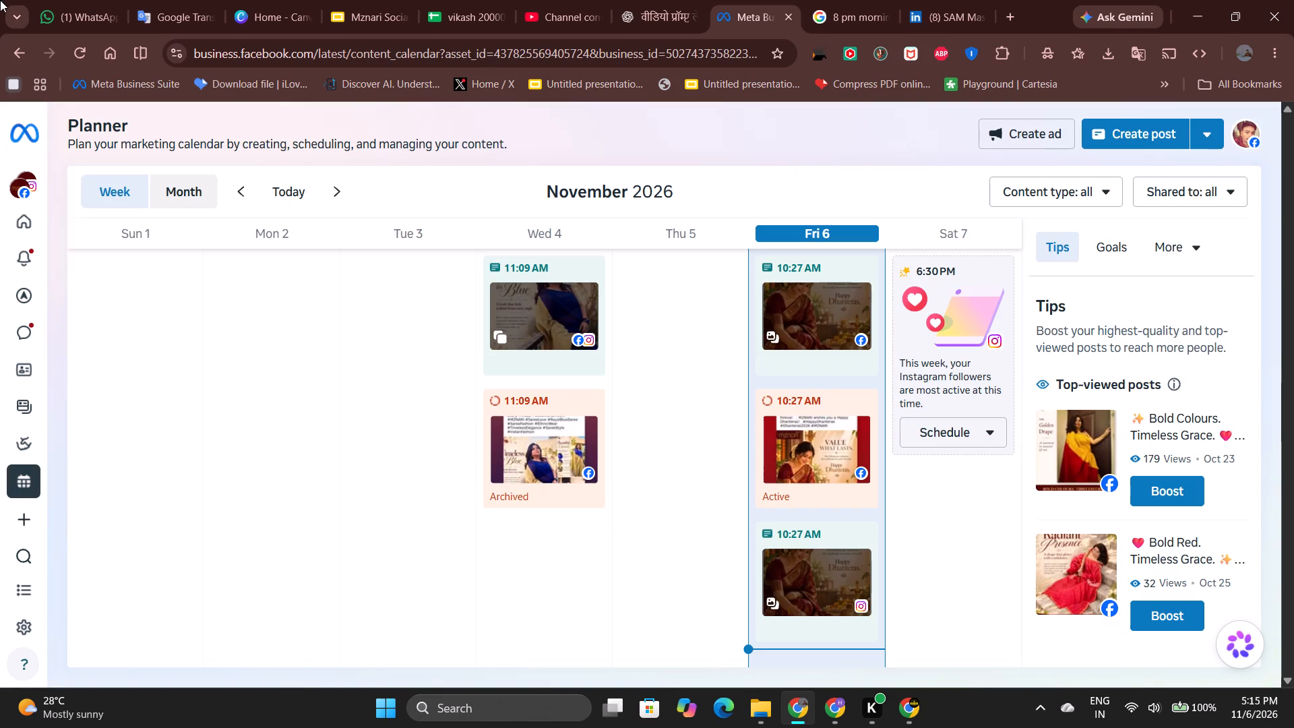
Review the November 2026 month calendar, reloading it to check the dates and times of the posts scheduled for November 29 and 30.
{"action": "left_click", "coordinate": [181, 175]}
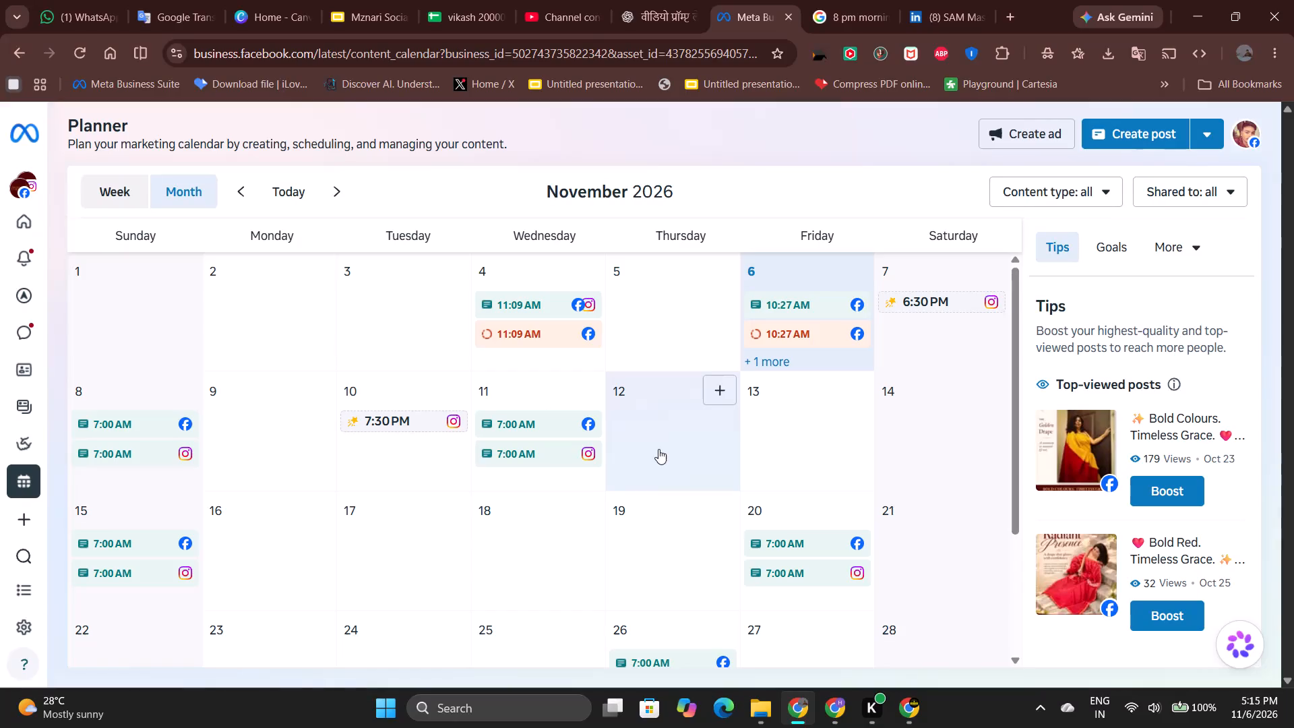
{"action": "scroll", "coordinate": [706, 455], "scroll_direction": "down", "scroll_amount": 2}
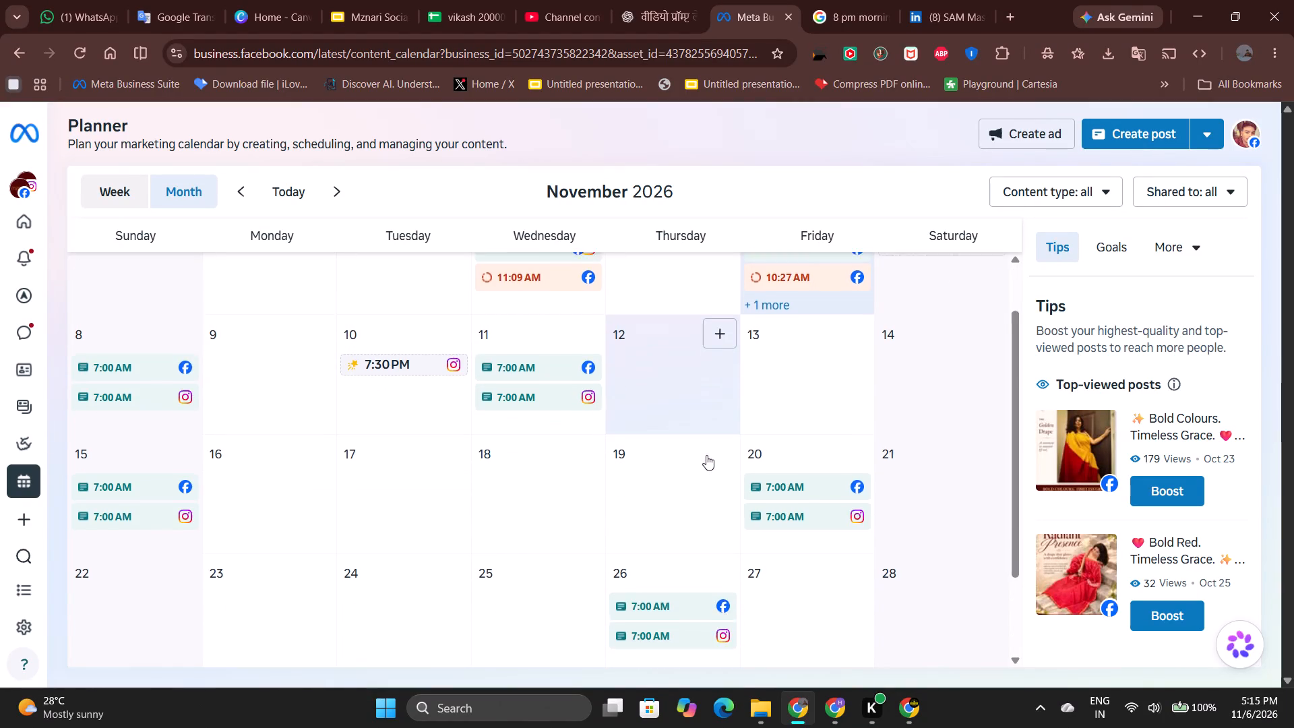
{"action": "scroll", "coordinate": [706, 455], "scroll_direction": "down", "scroll_amount": 6}
{"action": "scroll", "coordinate": [257, 568], "scroll_direction": "down", "scroll_amount": 2}
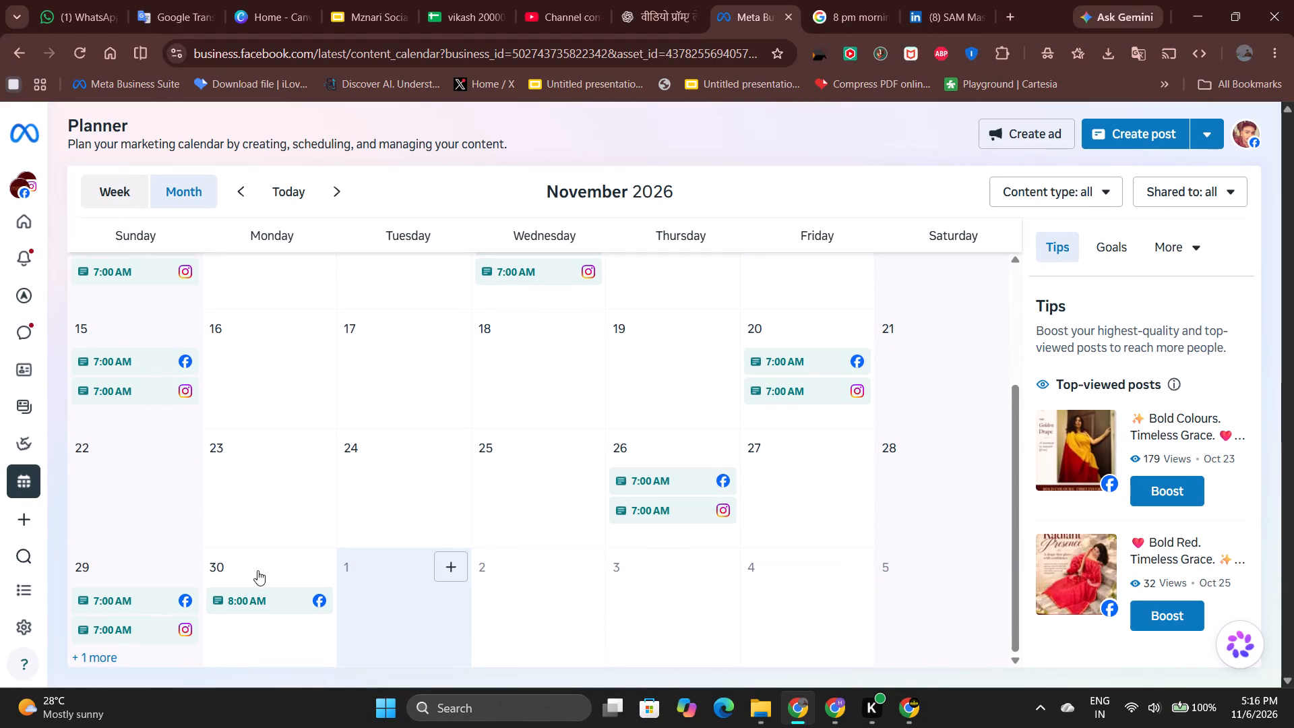
{"action": "left_click", "coordinate": [86, 53]}
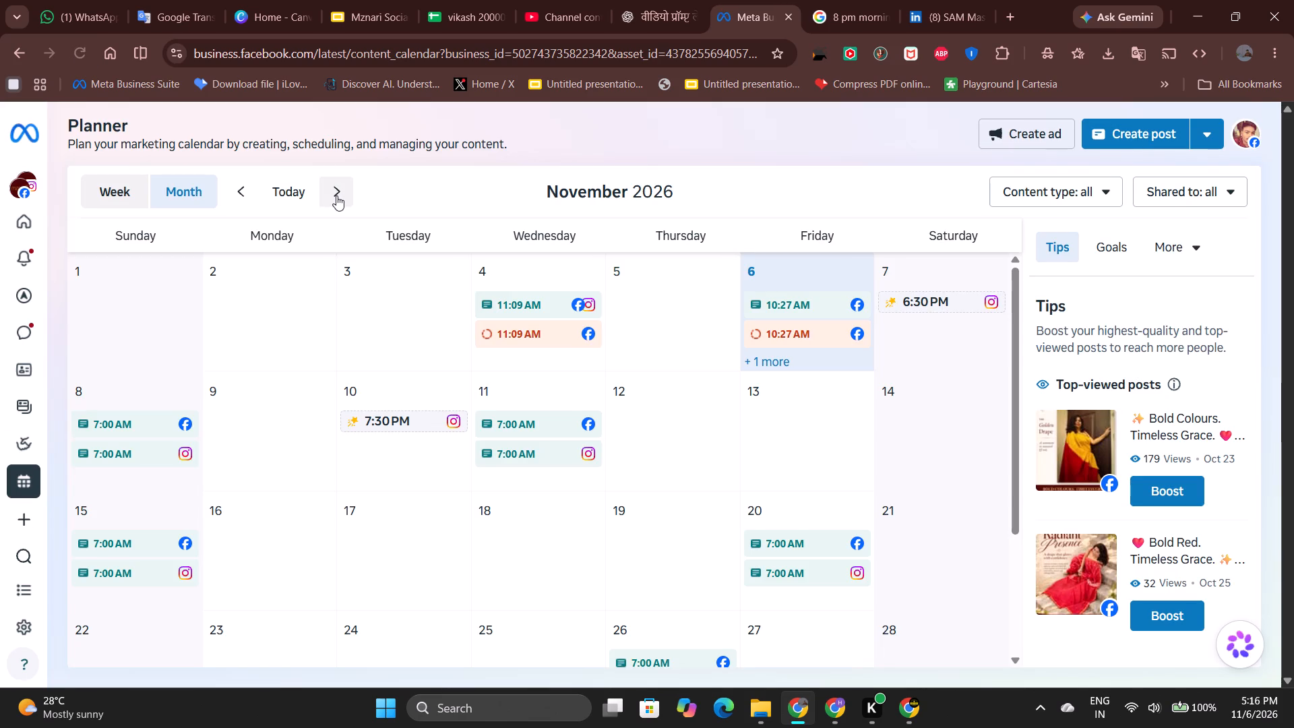
{"action": "scroll", "coordinate": [520, 421], "scroll_direction": "down", "scroll_amount": 6}
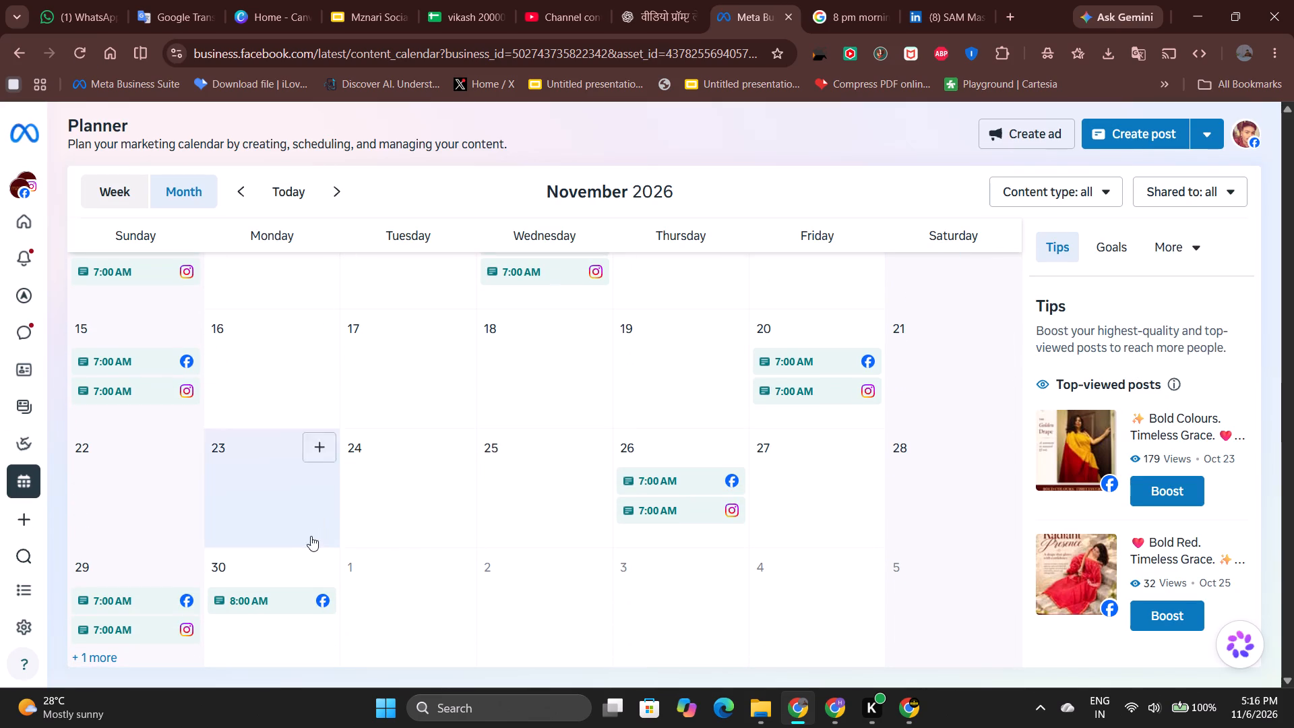
{"action": "left_click", "coordinate": [104, 653]}
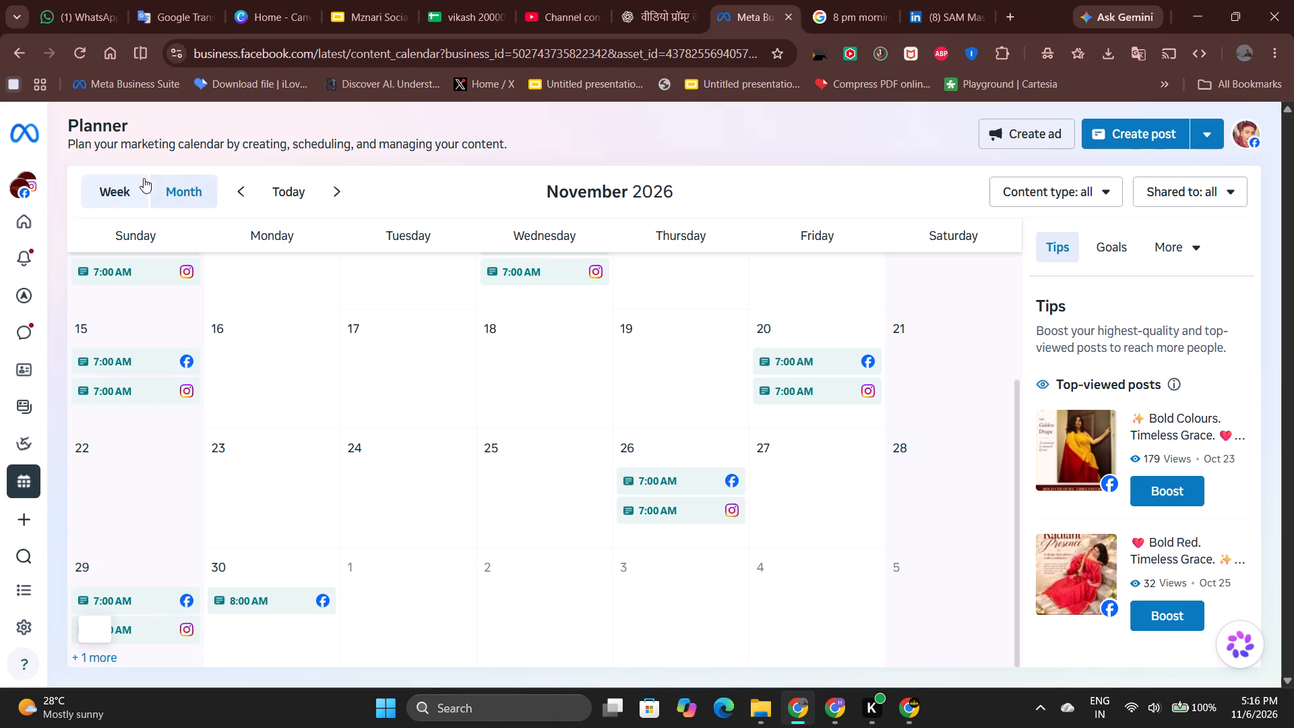
Check the week of November 29, 2026 and view the details of the Instagram Grace in Every Drape post.
{"action": "left_click", "coordinate": [121, 189]}
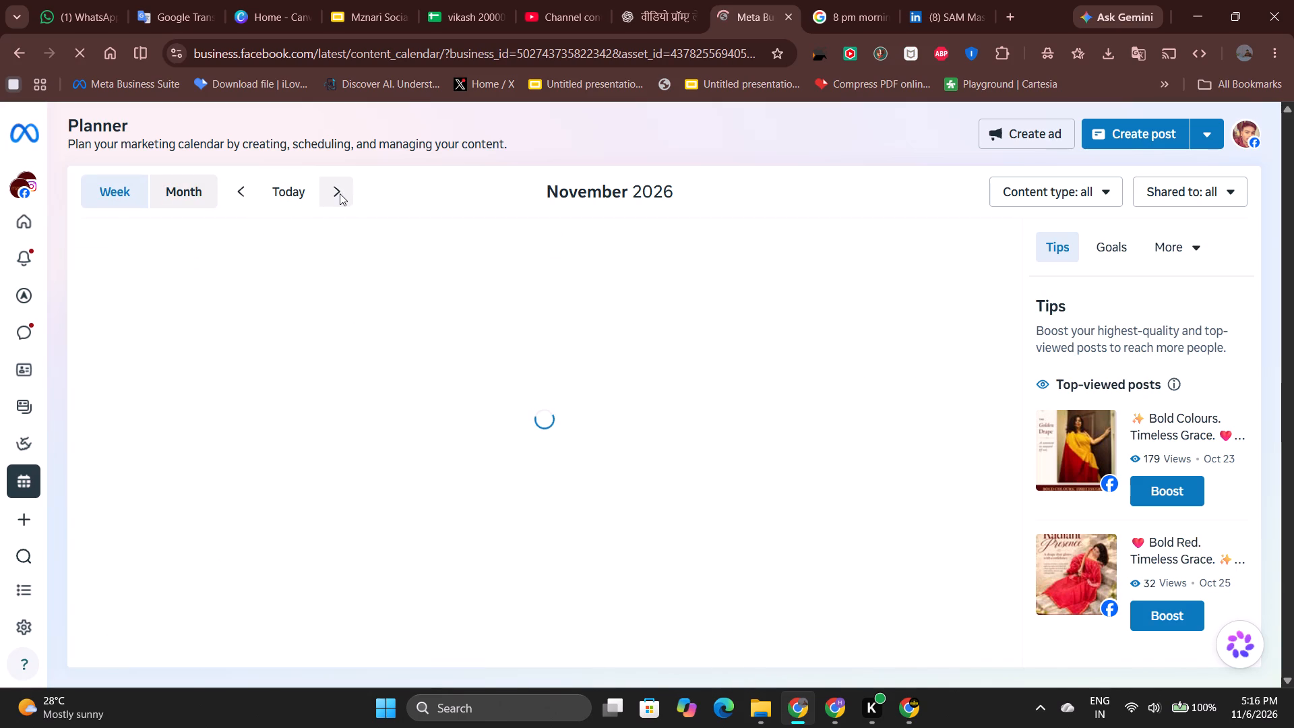
{"action": "double_click", "coordinate": [334, 189]}
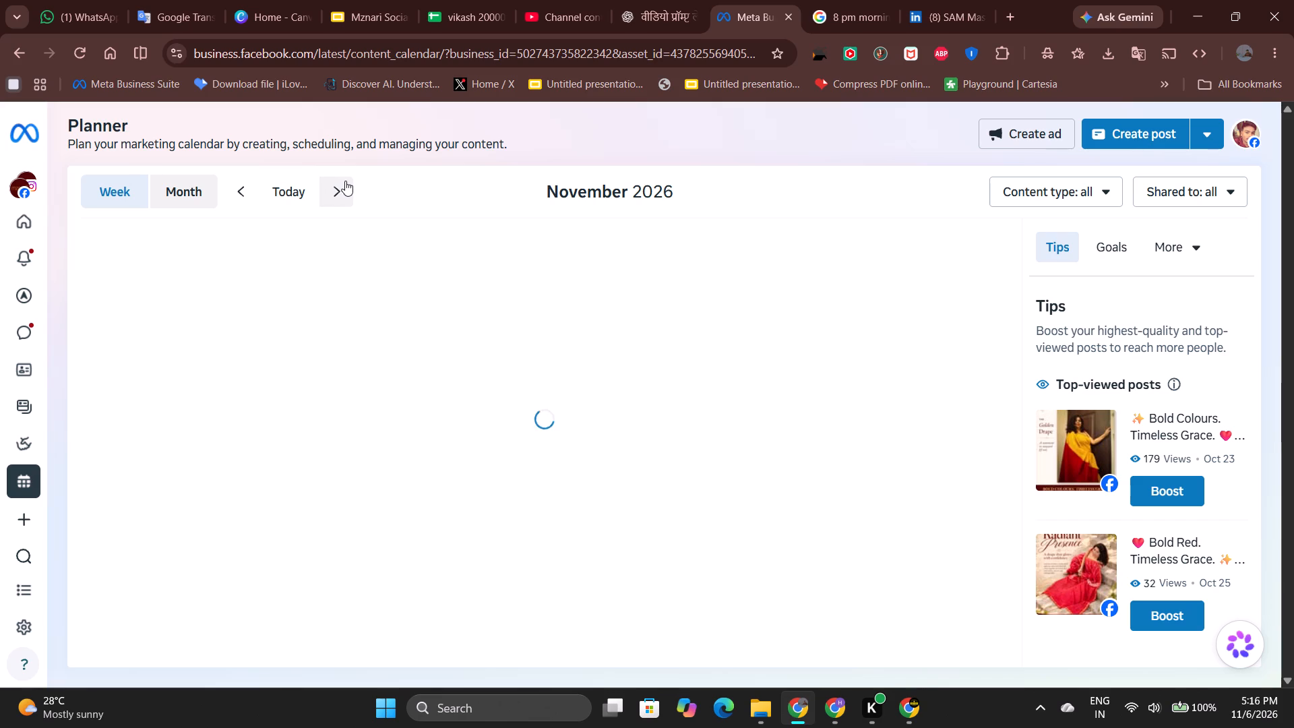
{"action": "left_click", "coordinate": [345, 181]}
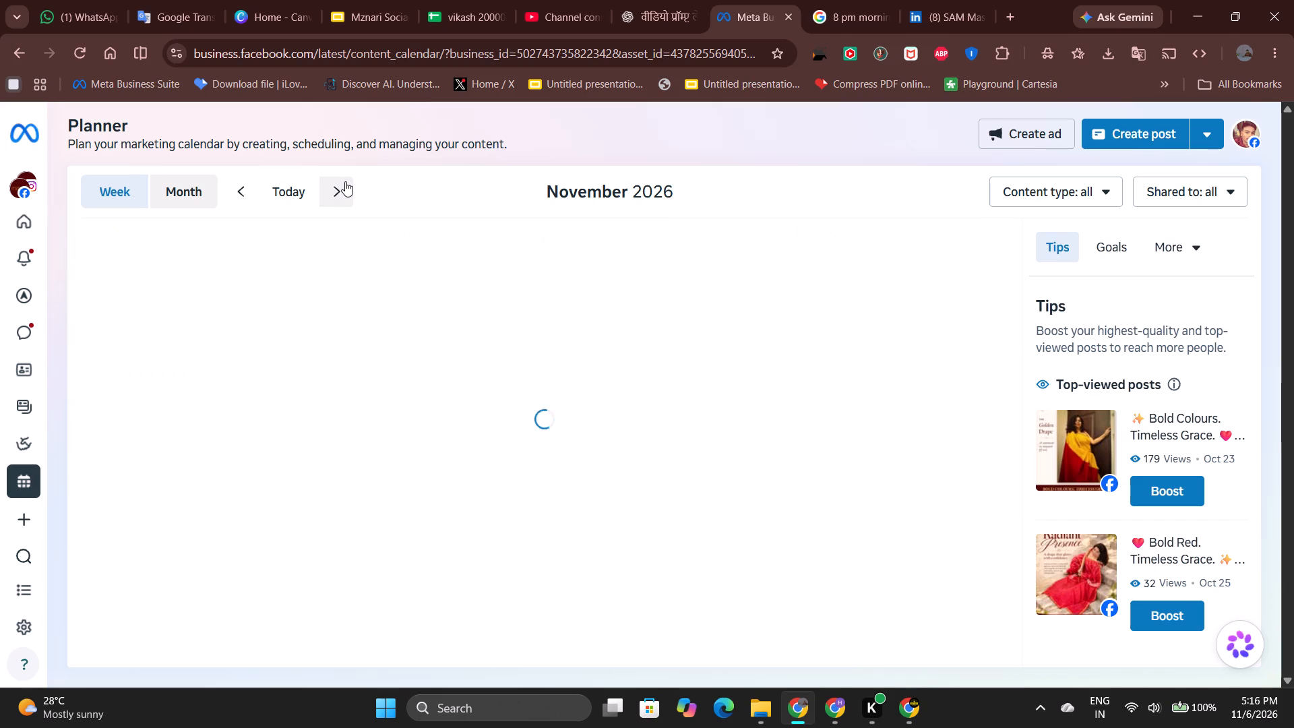
{"action": "left_click", "coordinate": [345, 183]}
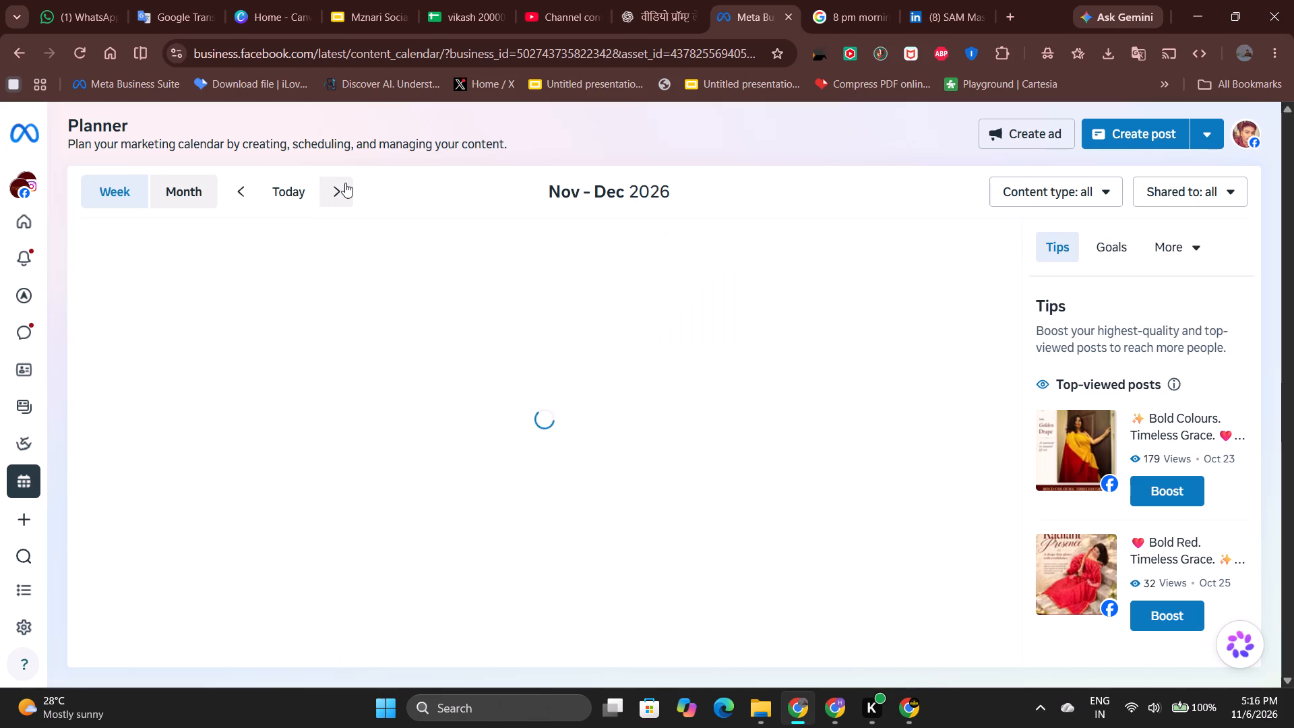
{"action": "scroll", "coordinate": [432, 455], "scroll_direction": "down", "scroll_amount": 1}
{"action": "left_click", "coordinate": [169, 551]}
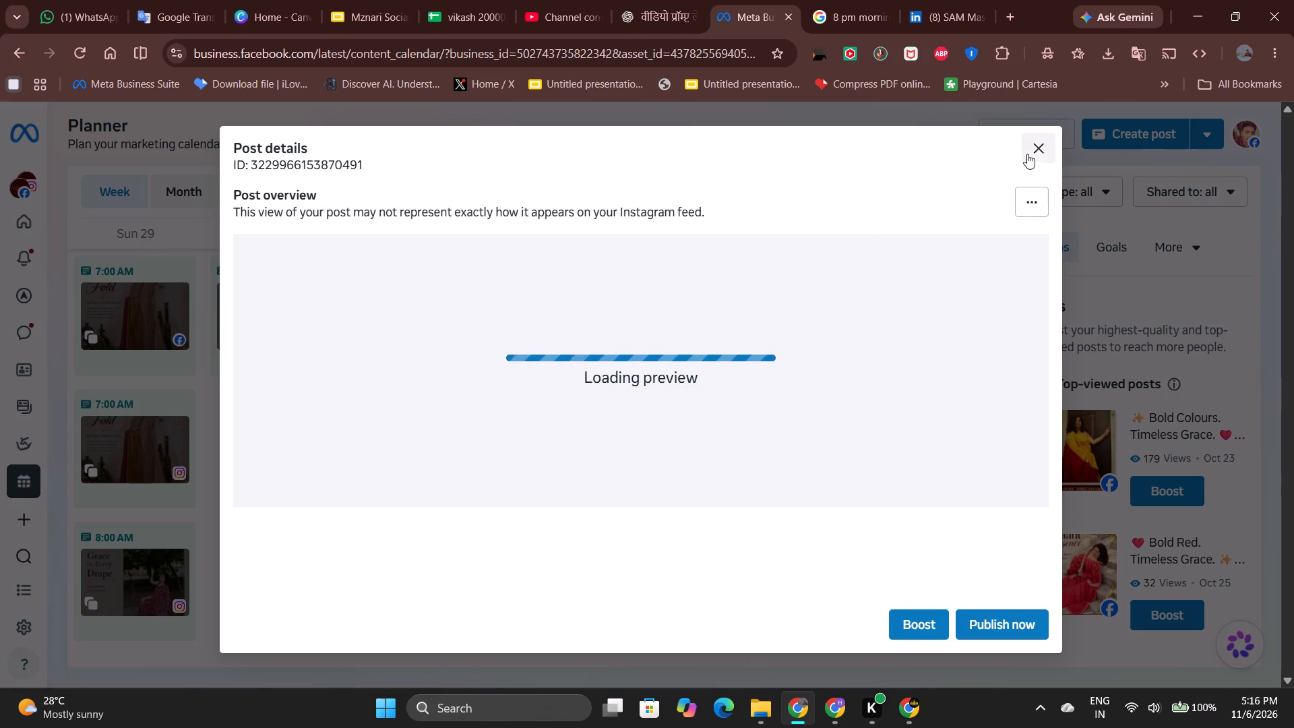
{"action": "left_click", "coordinate": [1039, 150]}
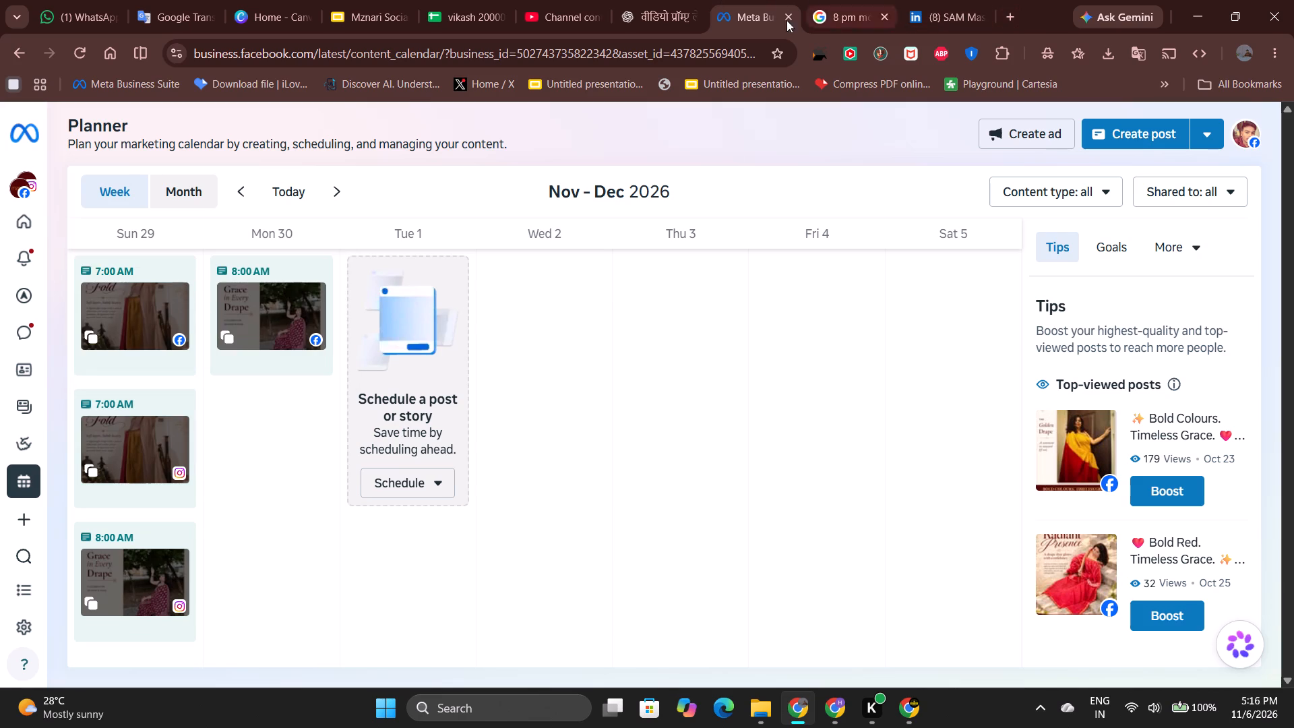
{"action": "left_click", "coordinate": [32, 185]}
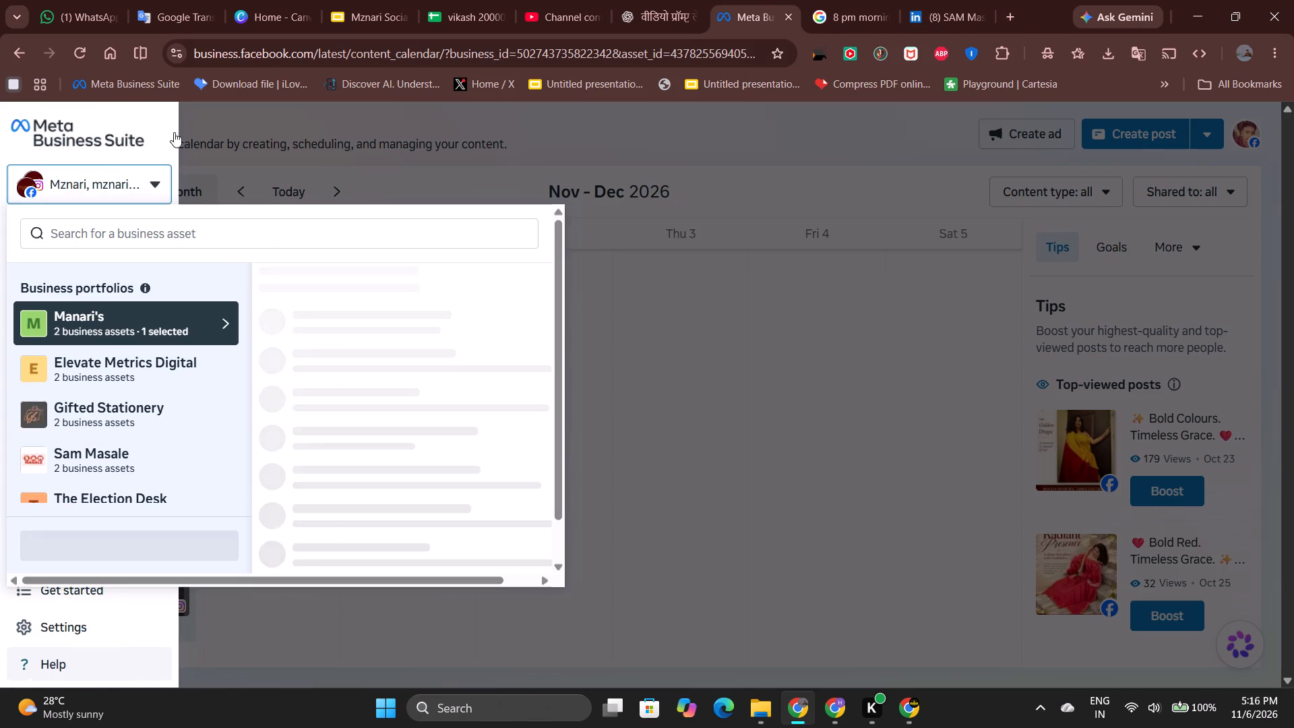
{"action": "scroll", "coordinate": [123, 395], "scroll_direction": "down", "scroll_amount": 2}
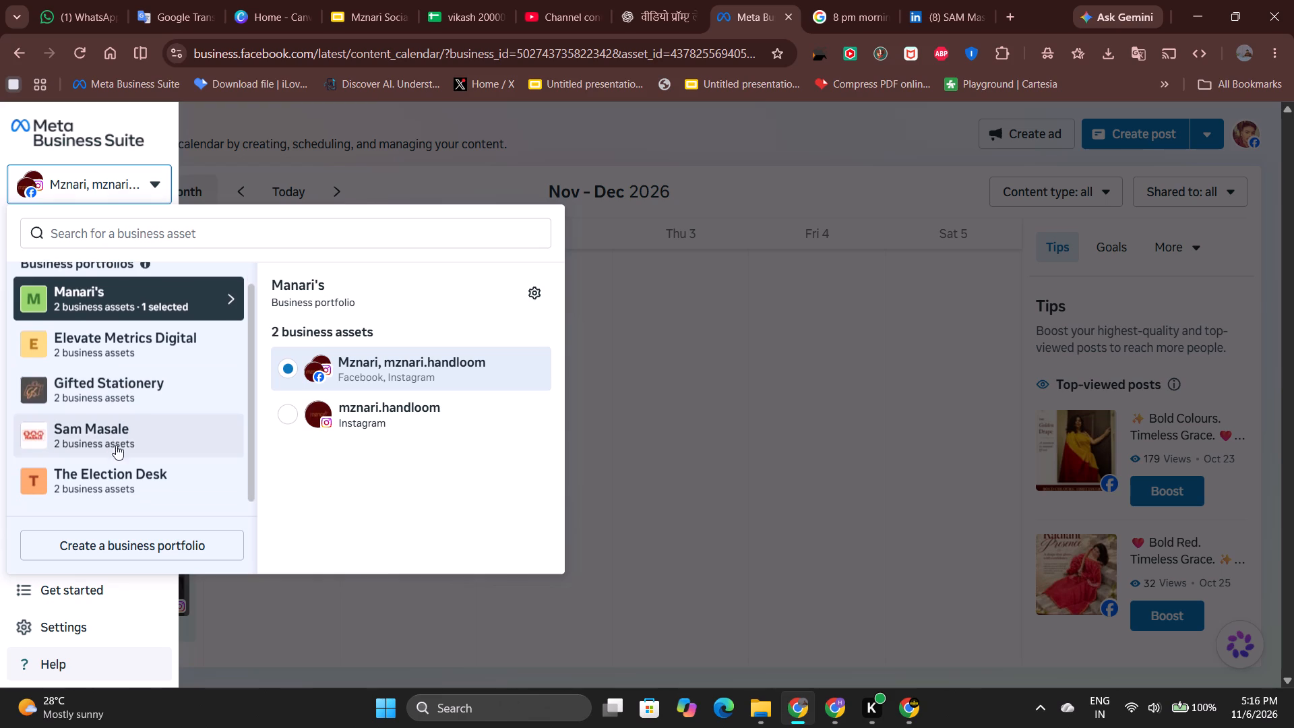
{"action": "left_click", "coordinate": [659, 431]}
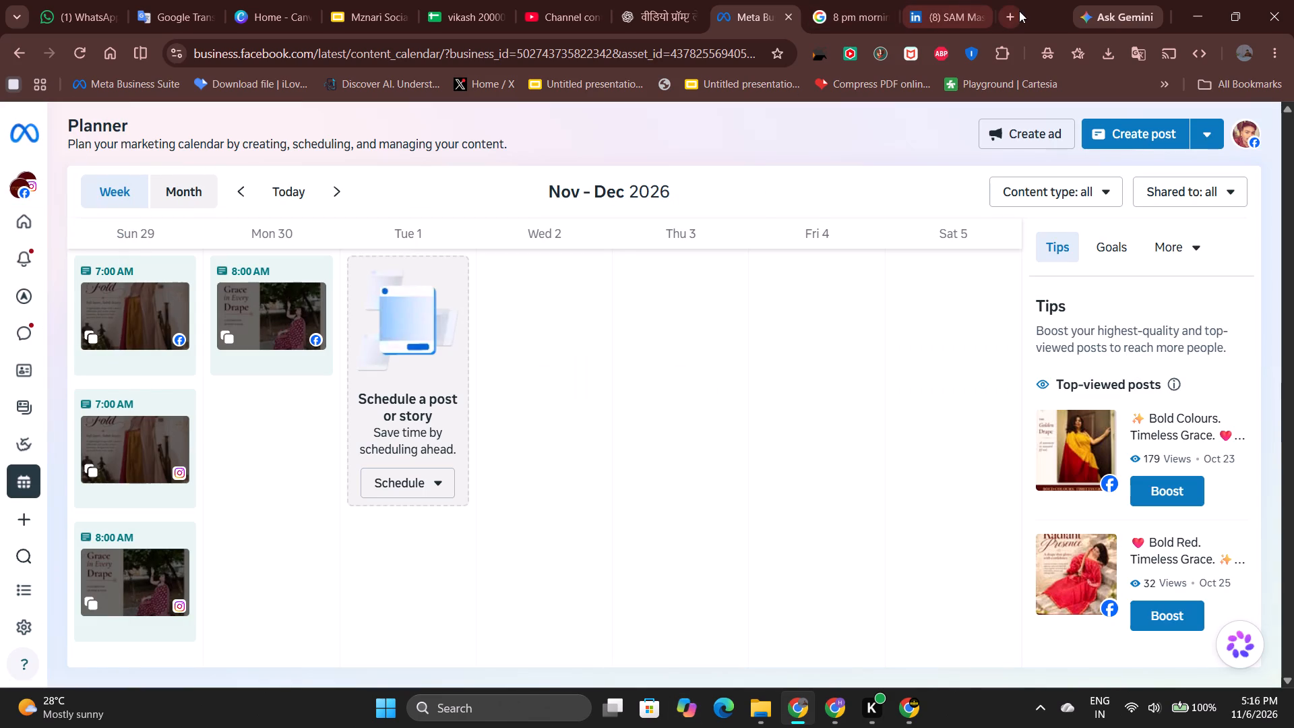
Open a new browser tab.
{"action": "left_click", "coordinate": [1019, 11]}
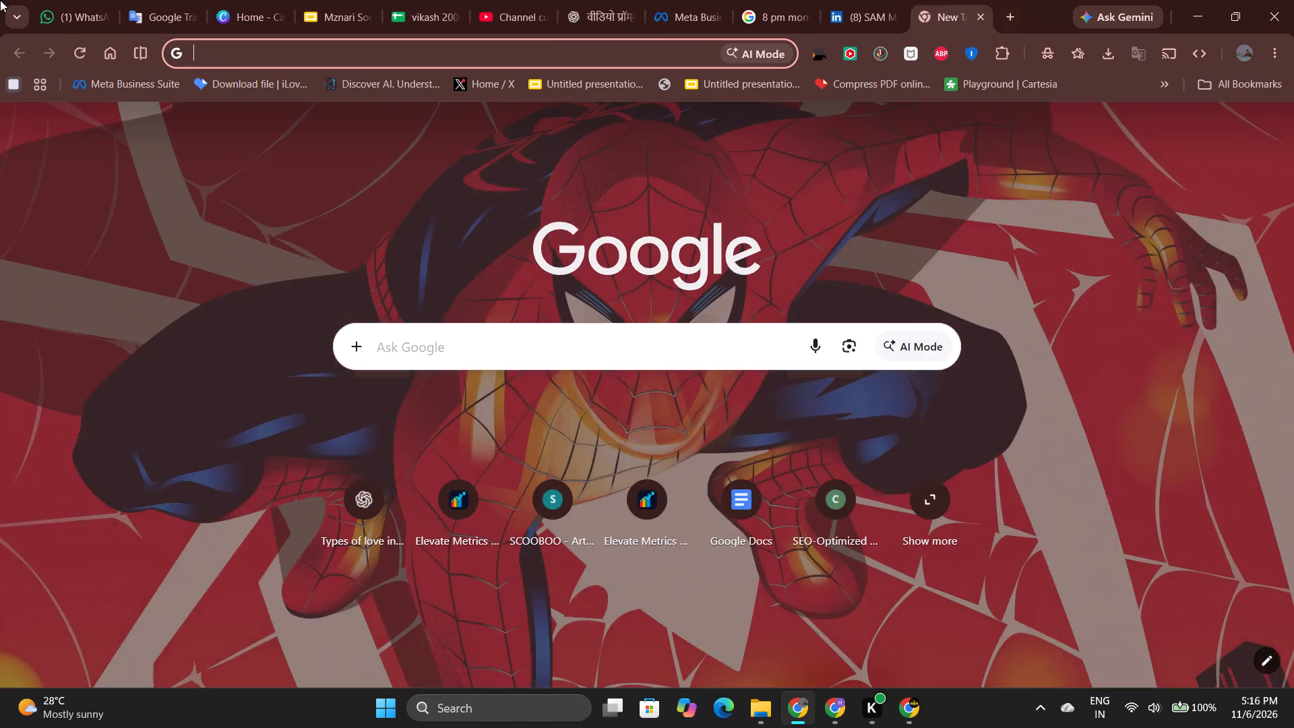